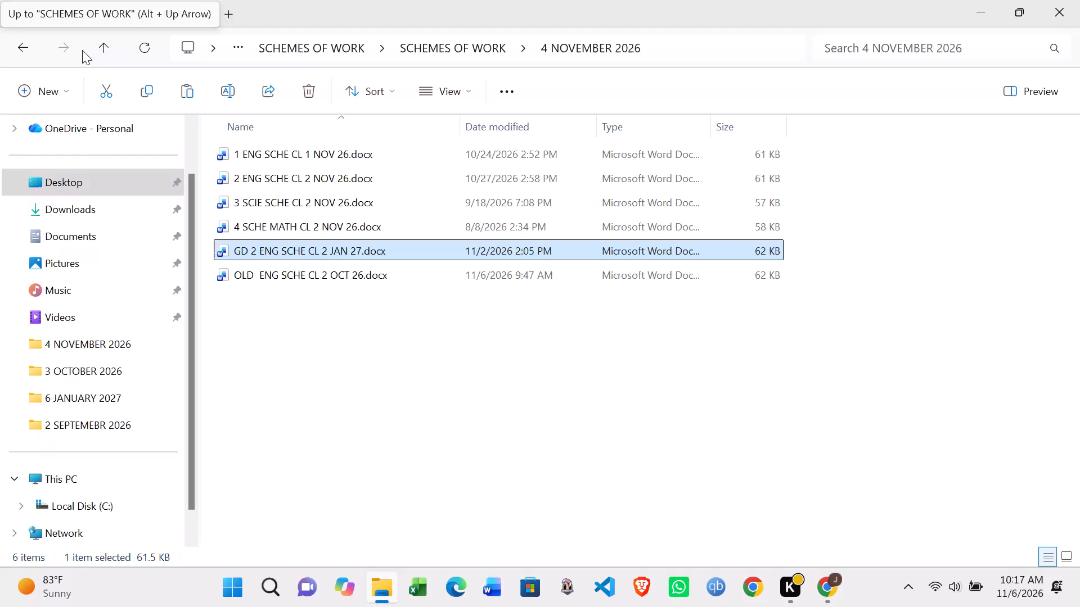
Check the 2 SEPTEMEBR 2026 folder in SCHEMES OF WORK, and open the 3 OCTOBER 2026 folder beside it.
click(100, 49)
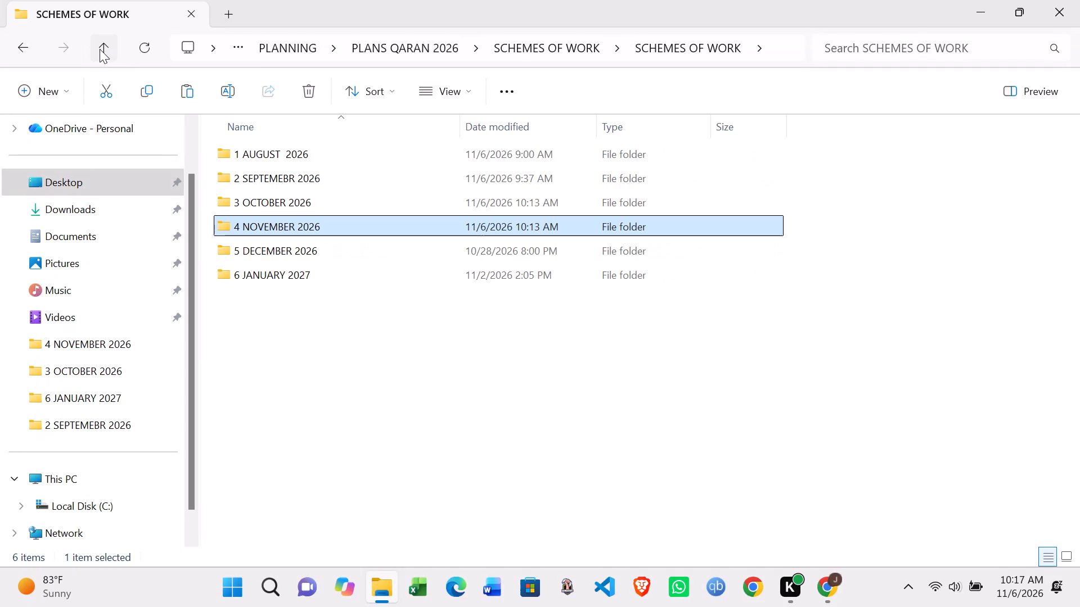
double_click(274, 178)
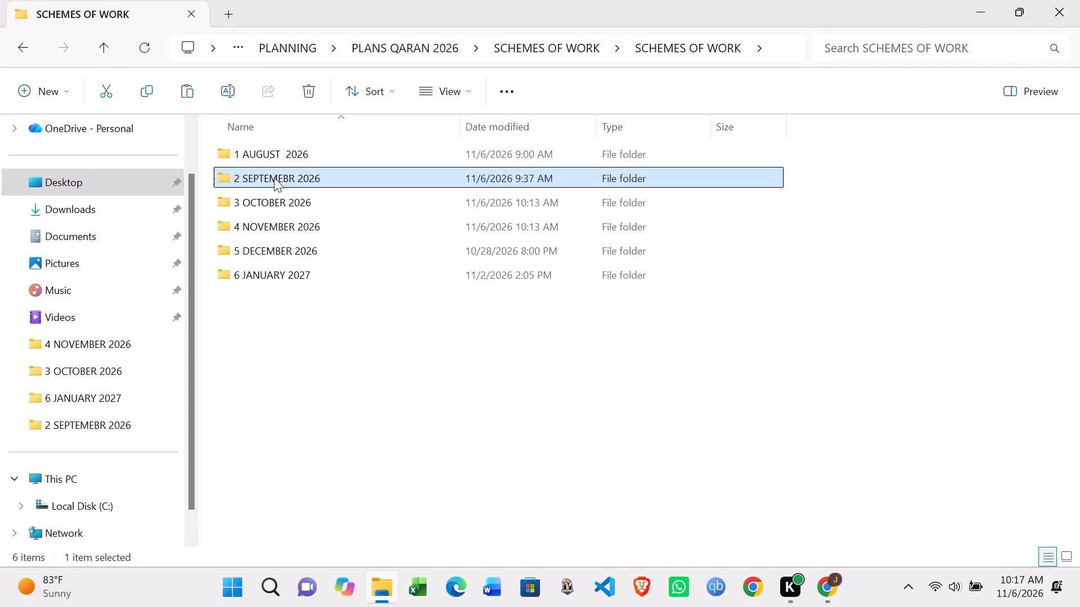
click(98, 41)
double_click(260, 196)
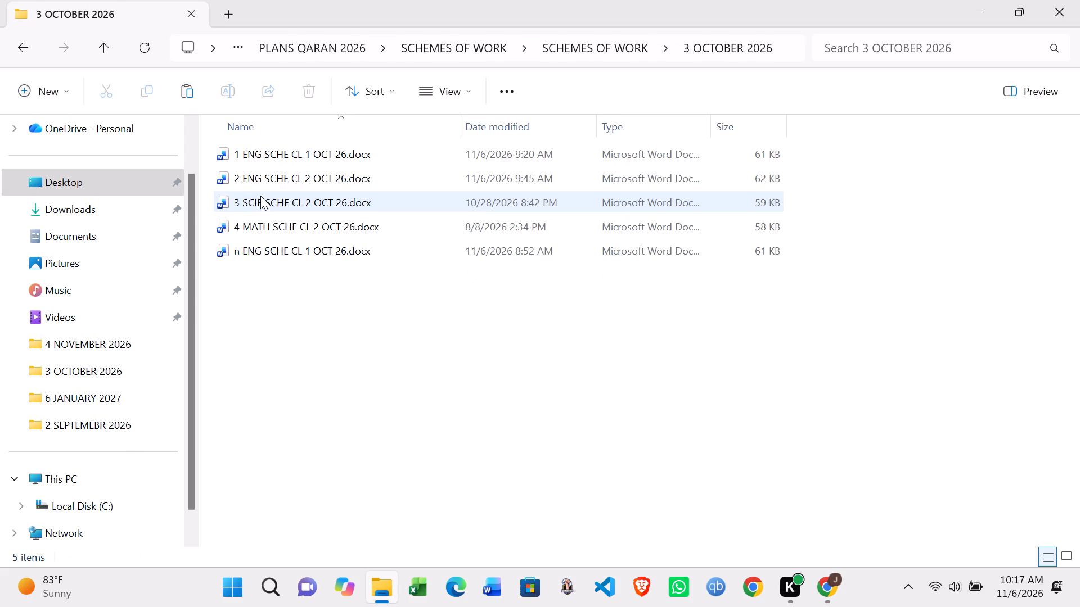
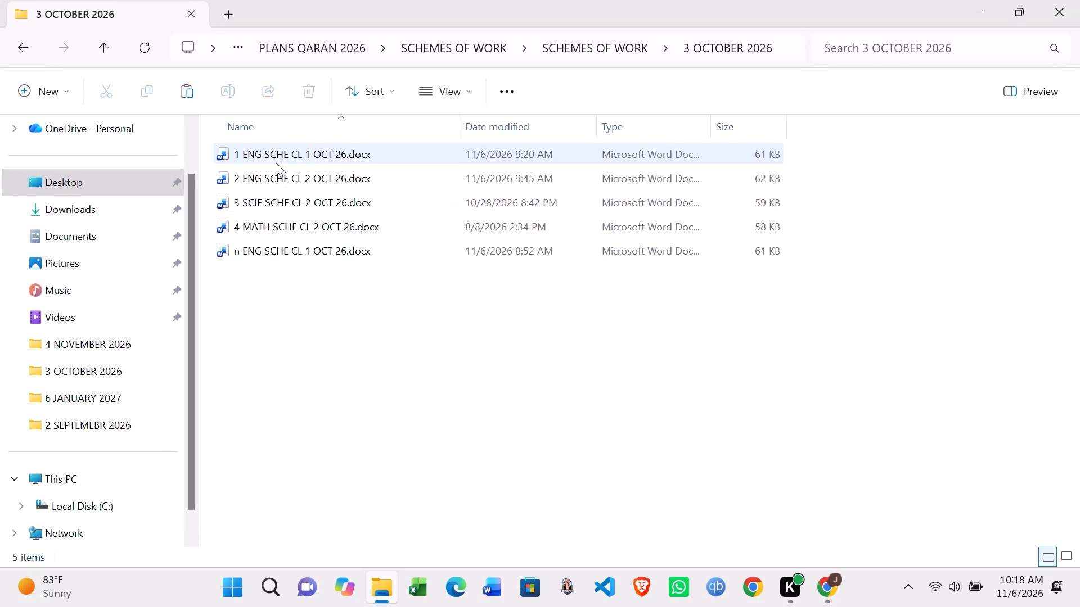
Open the document 1 ENG SCHE CL 1 OCT 26.docx from the 3 OCTOBER 2026 folder.
double_click(283, 155)
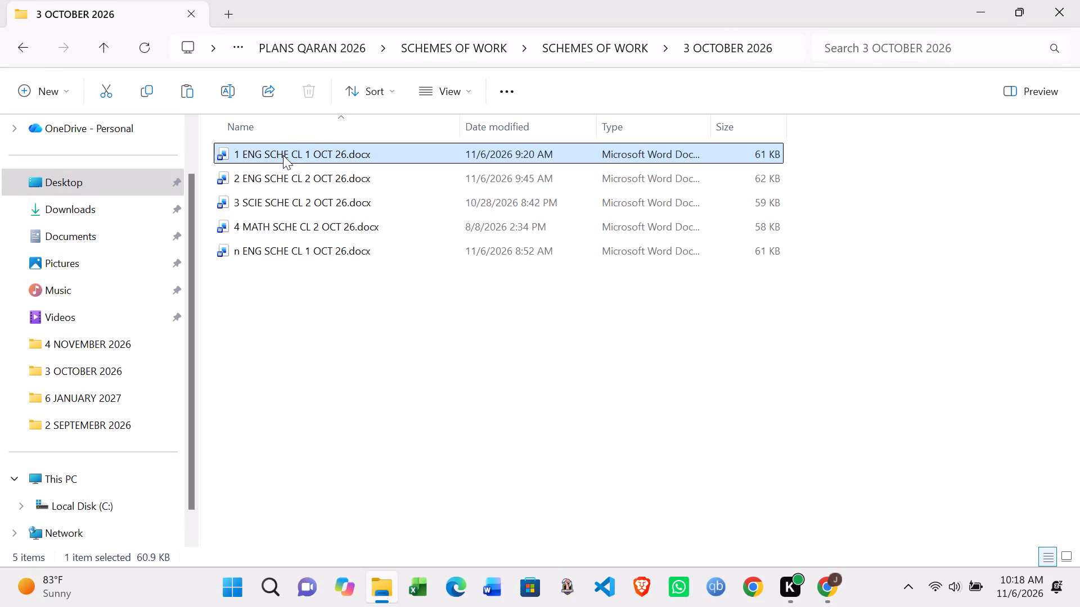
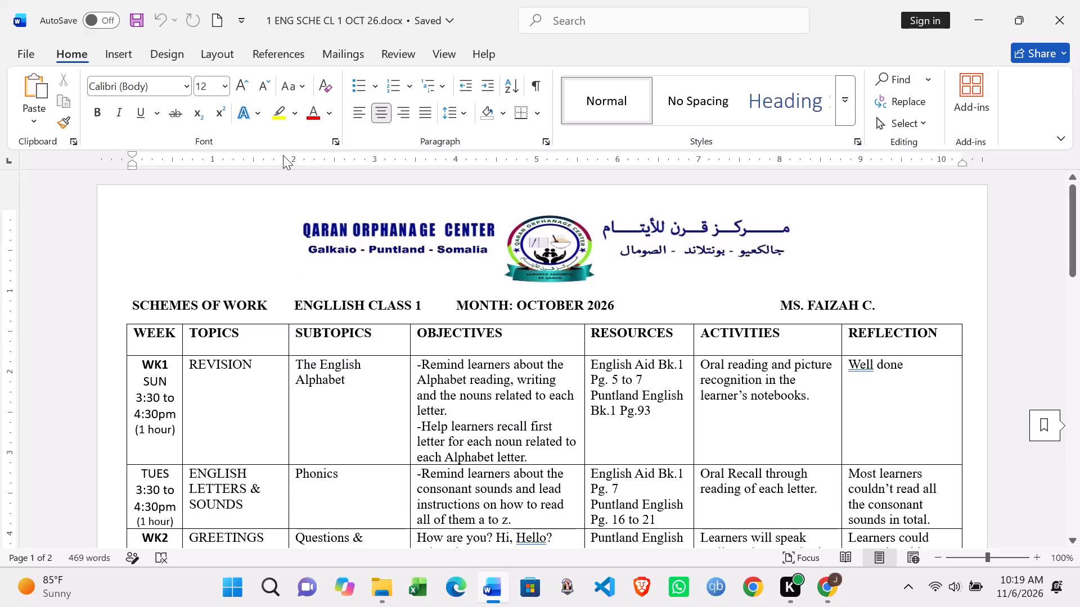
Read through the October 2026 Class 1 English scheme table, following the REFLECTION column from week 1 to the end of week 4.
key(Down)
key(Down)
key(Down)
key(Down)
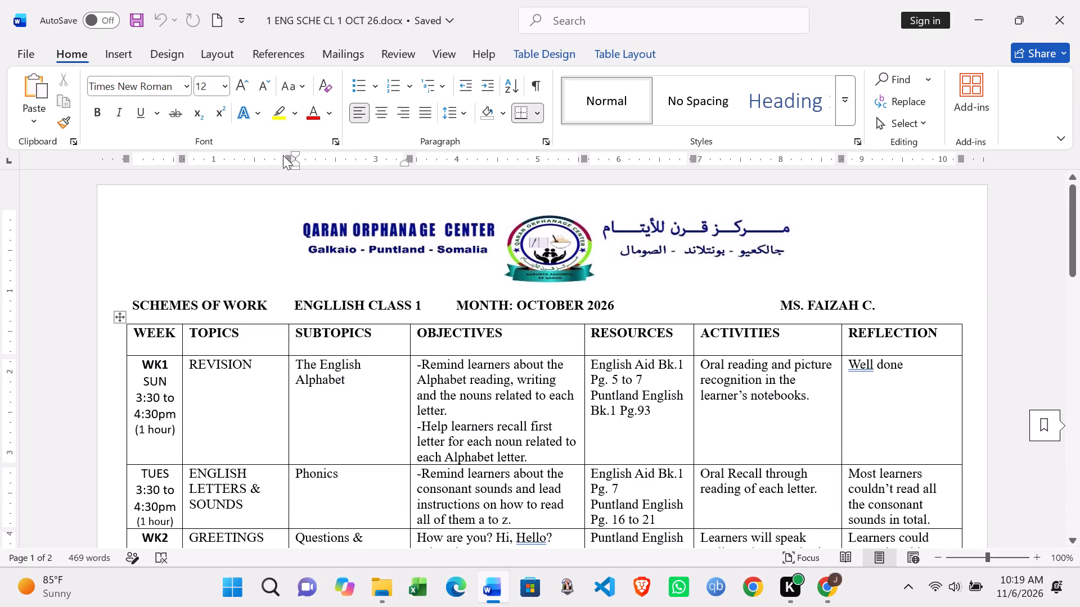
click(842, 364)
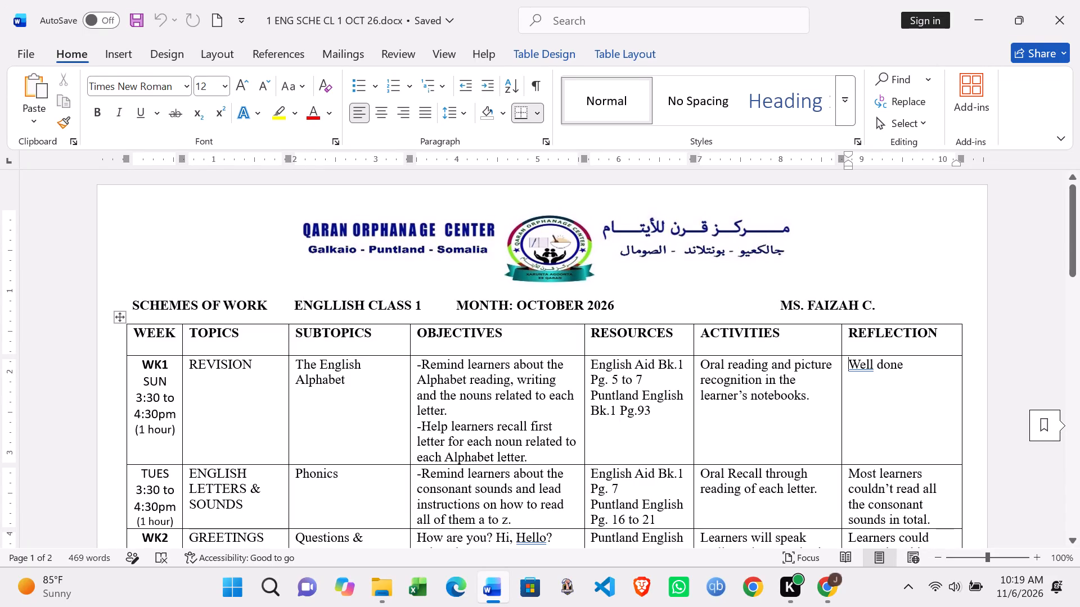
key(Down)
key(Down)
key(Down)
key(Down)
click(884, 386)
key(Down)
key(Down)
key(Down)
key(Down)
key(Down)
key(Down)
key(Down)
key(Down)
key(Down)
key(Down)
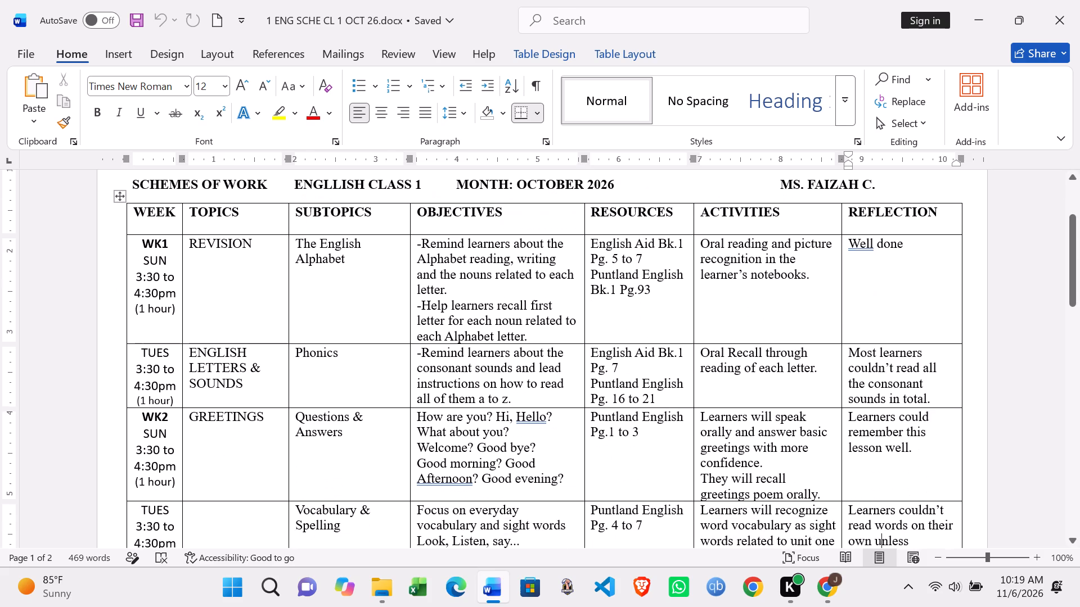
key(Down)
key(Down)
key(Down)
key(Down)
key(Down)
key(Down)
key(Down)
key(Down)
key(Down)
key(Down)
key(Down)
key(Down)
key(Down)
key(Down)
key(Down)
key(Down)
key(Down)
key(Down)
key(Down)
key(Down)
key(Down)
key(Down)
key(Down)
key(Down)
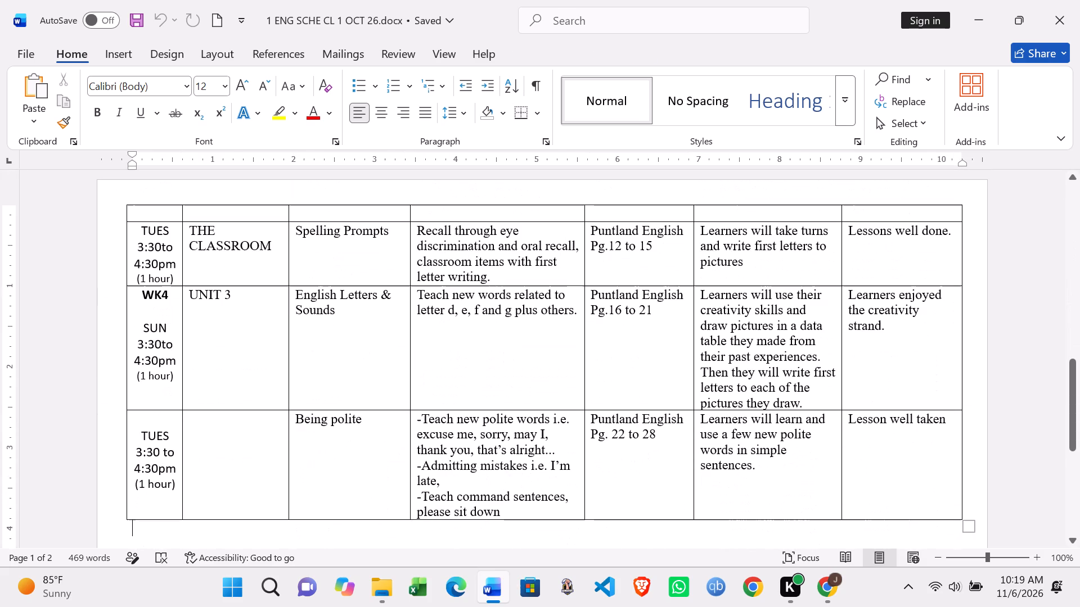
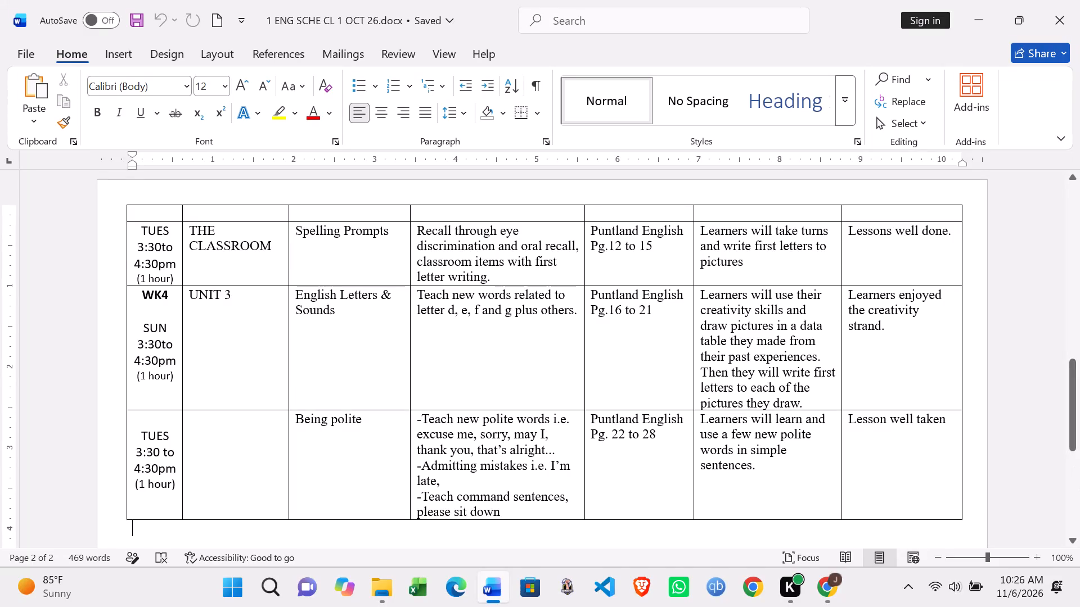
Recheck the Class 1 English scheme table, going from the end of week 4 back up to the heading and week 1 rows.
click(1074, 424)
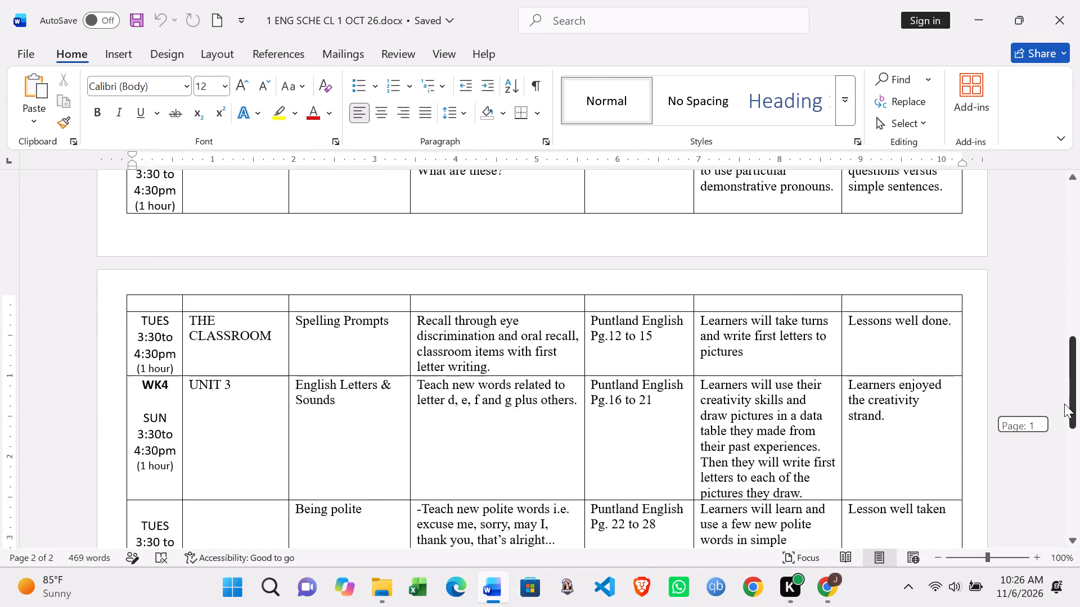
click(1061, 450)
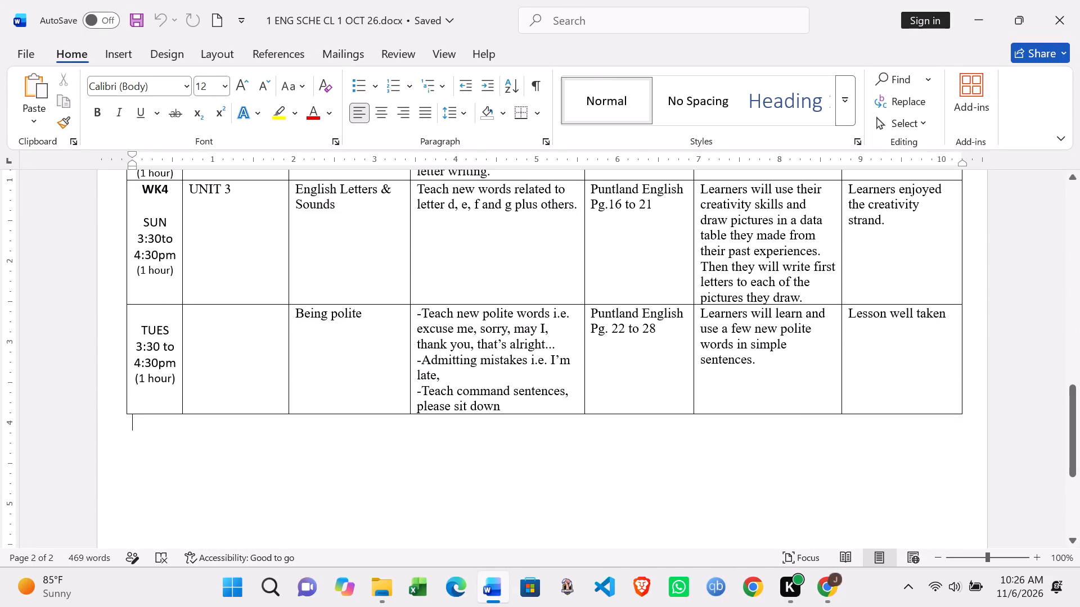
scroll(1031, 318, up, 1)
scroll(1068, 419, down, 1)
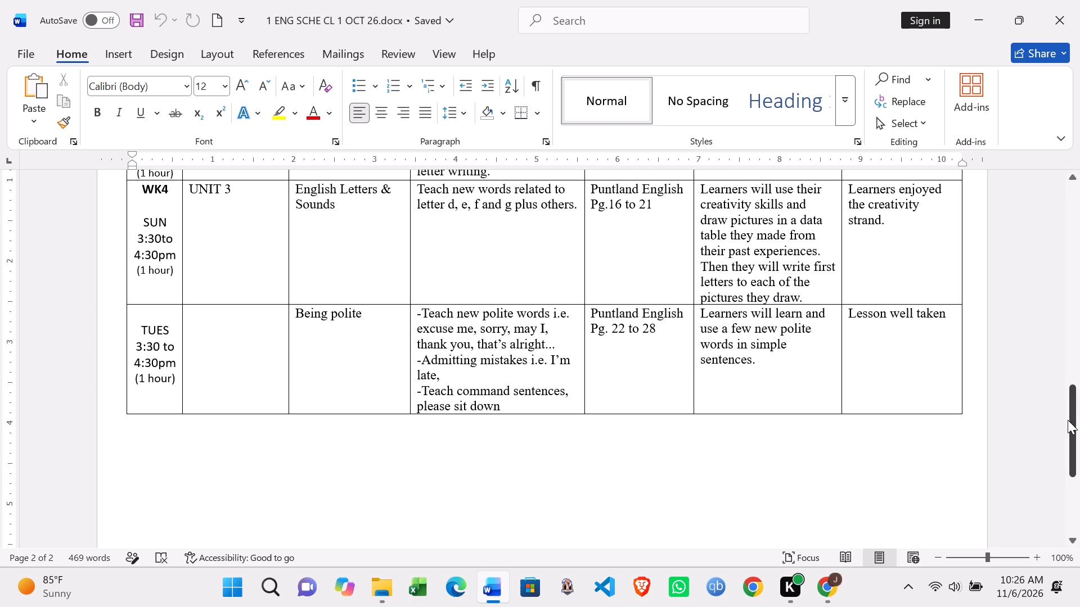
scroll(1068, 420, down, 1)
drag(1068, 419, 1060, 271)
scroll(1060, 289, down, 1)
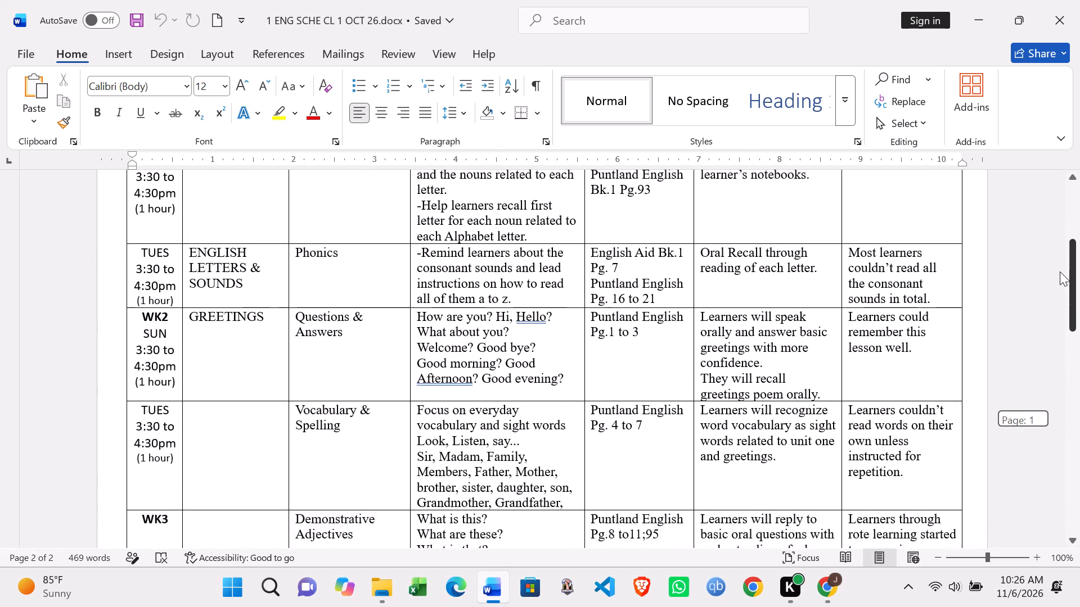
scroll(1060, 271, down, 1)
drag(1060, 271, 1057, 239)
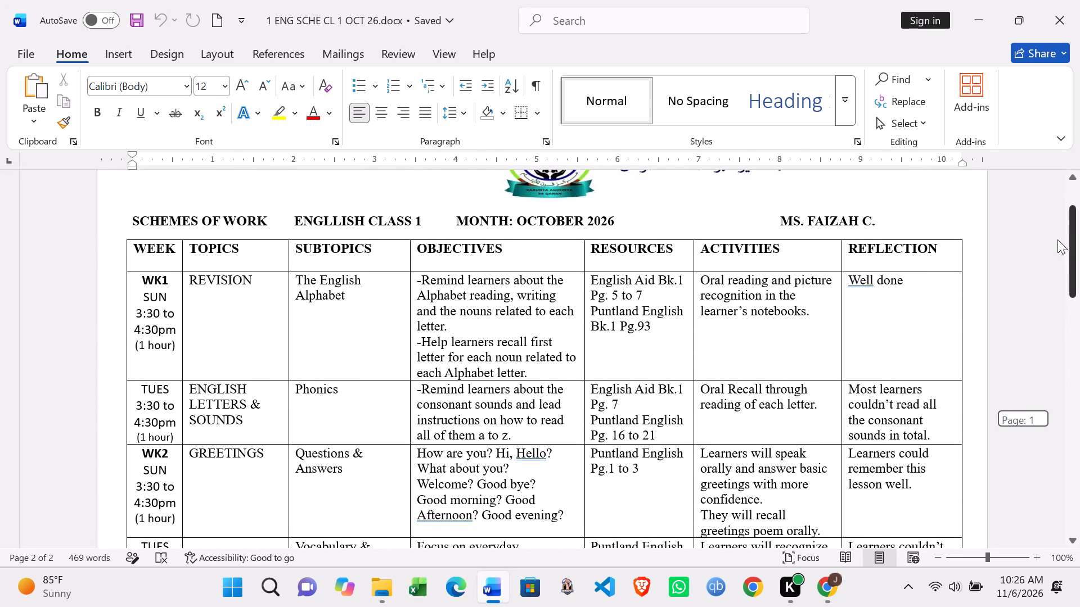
drag(1057, 239, 1057, 244)
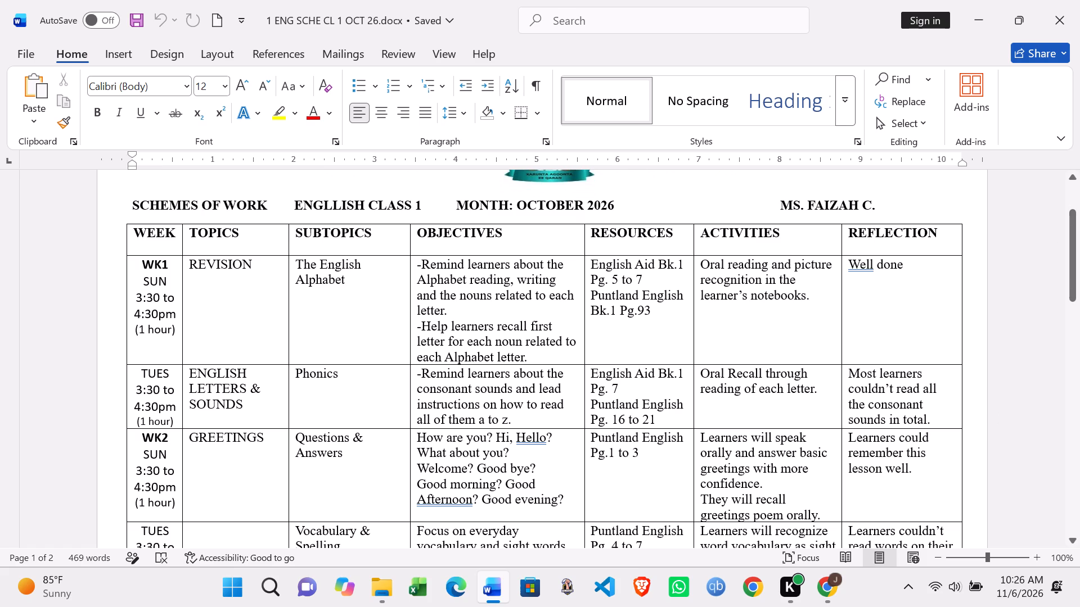
scroll(1079, 188, down, 1)
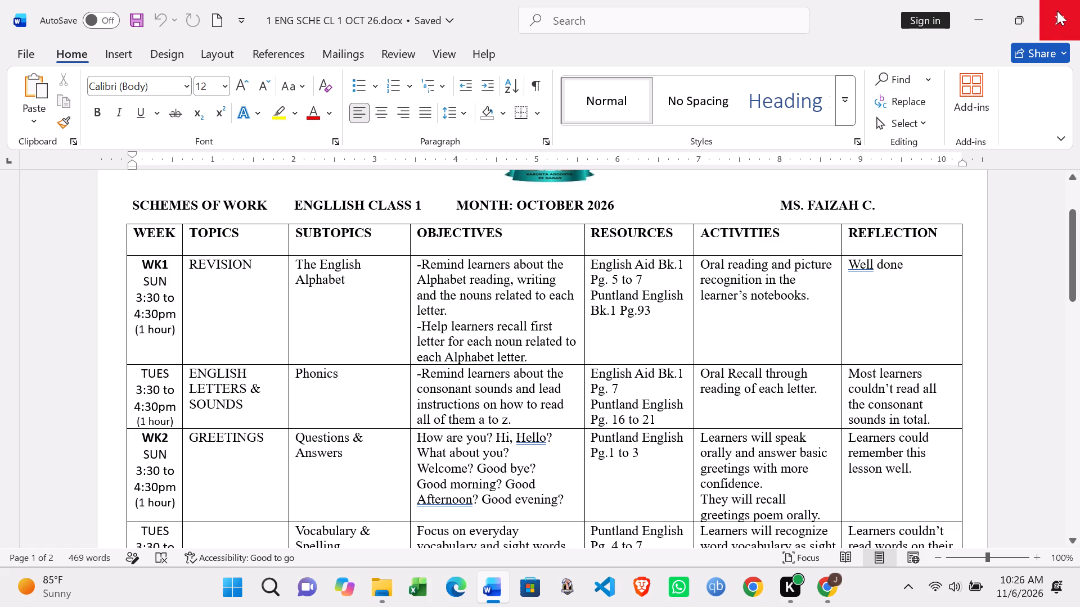
Close the Class 1 English scheme and open 2 ENG SCHE CL 2 OCT 26.docx from the 3 OCTOBER 2026 folder.
click(1057, 11)
scroll(986, 21, left, 2)
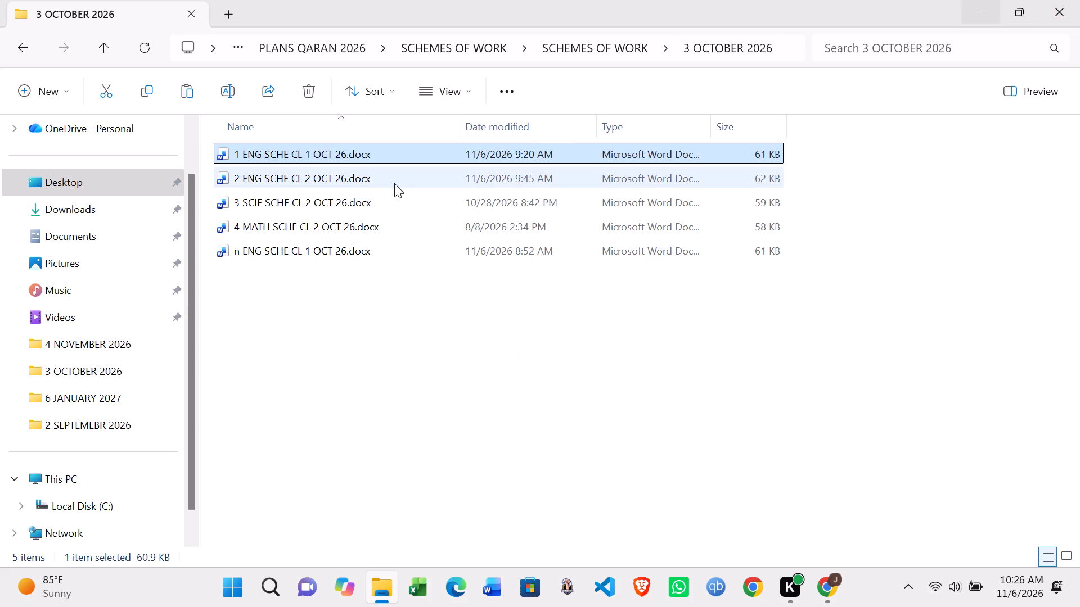
double_click(394, 183)
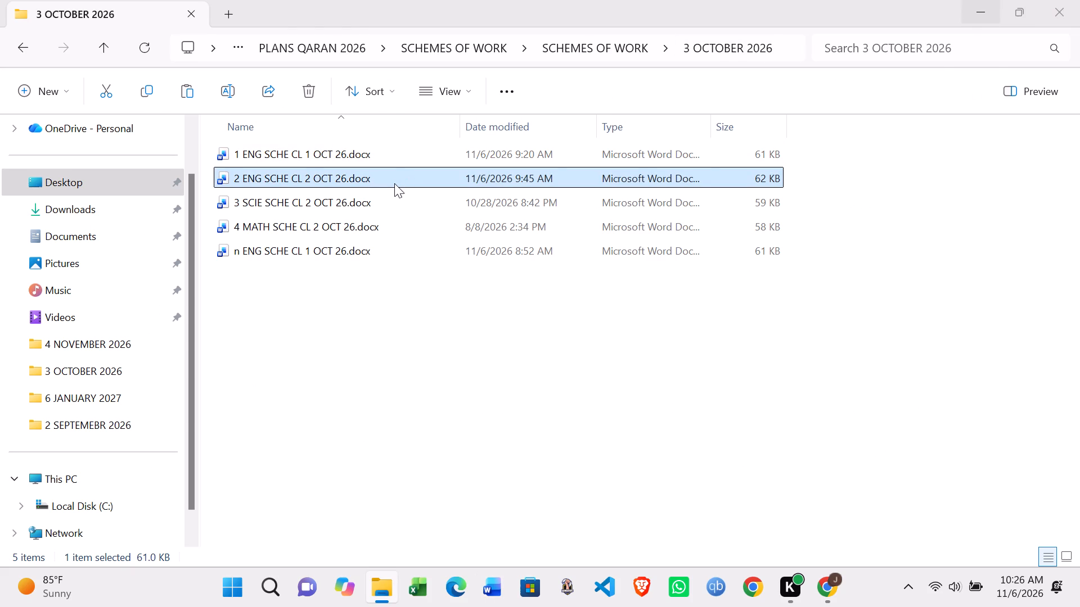
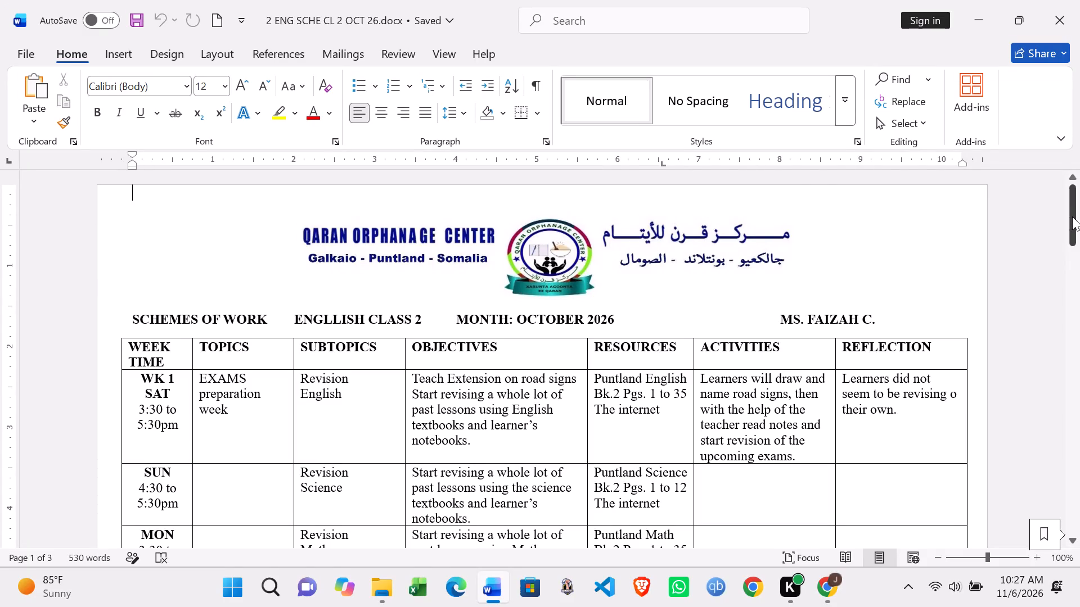
Remove the empty line below the activities text in the Unit 5 Tuesday row on describing close family members.
drag(1072, 218, 1079, 343)
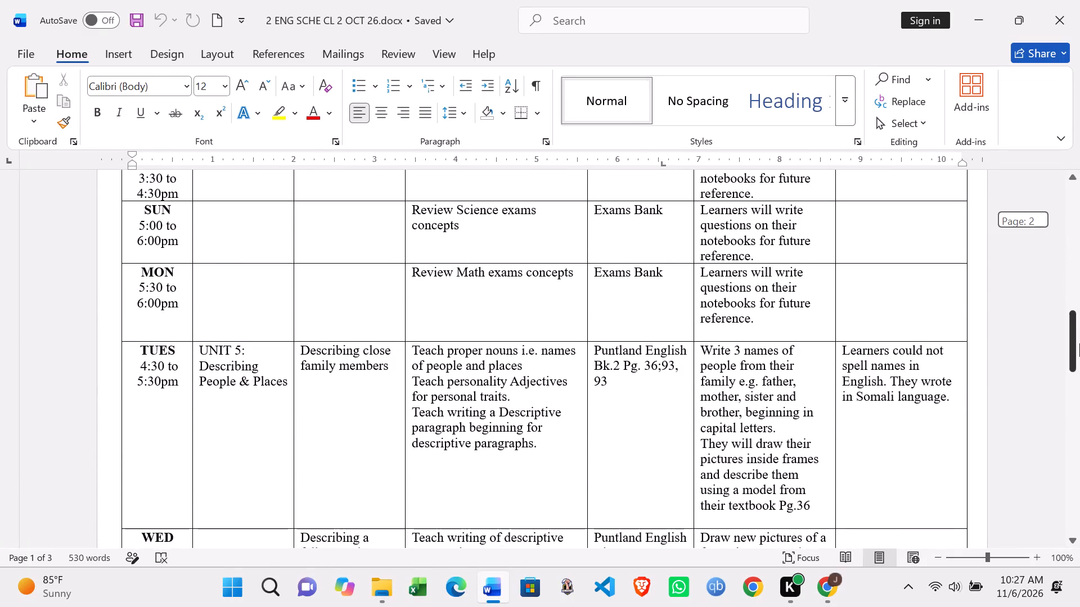
drag(1079, 343, 1079, 440)
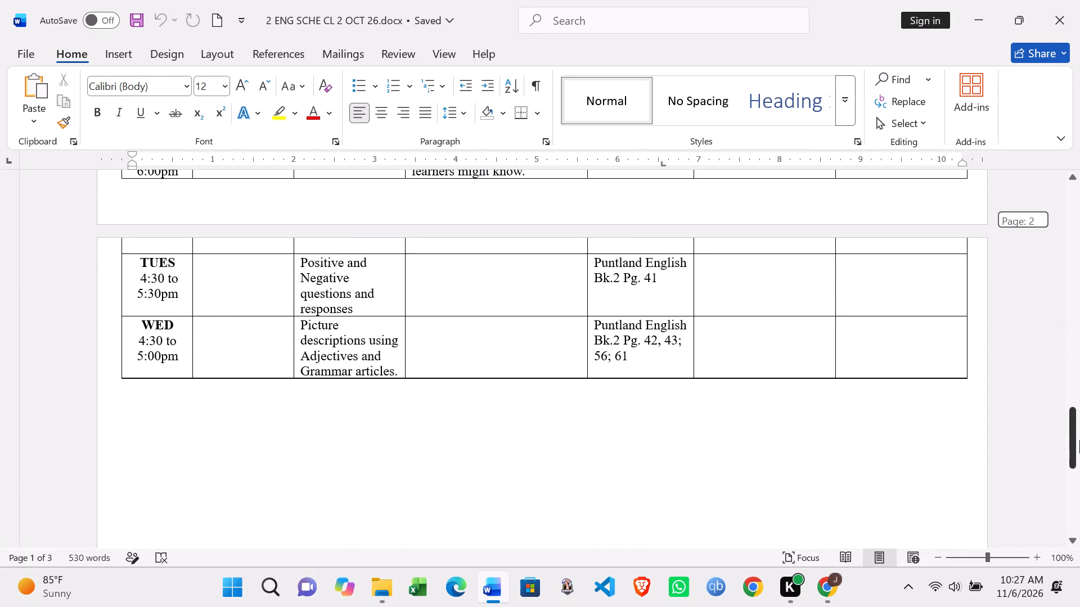
drag(1079, 440, 1073, 401)
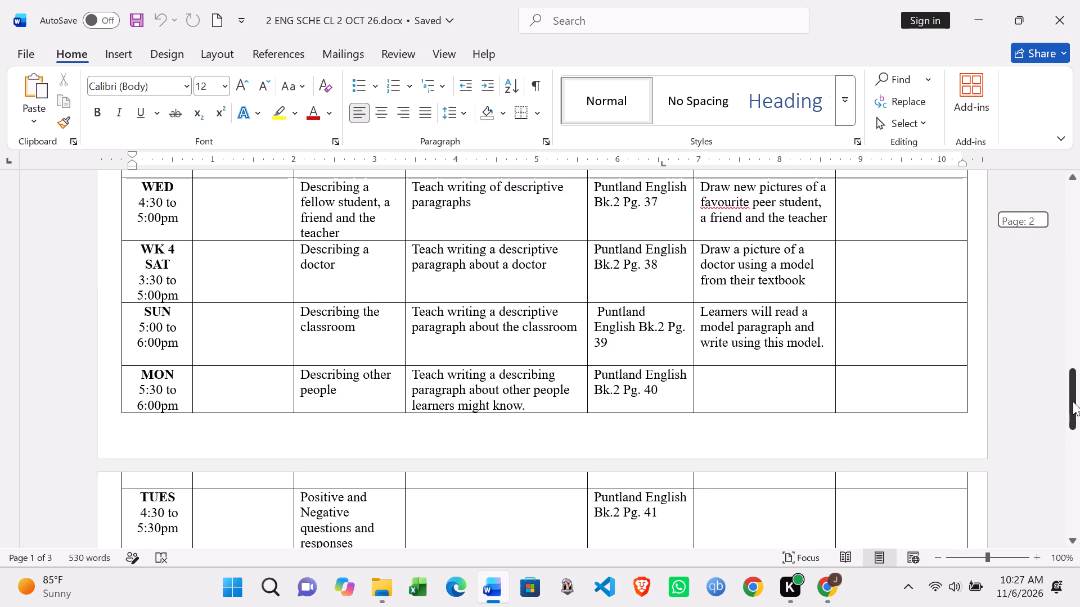
drag(1073, 401, 1072, 366)
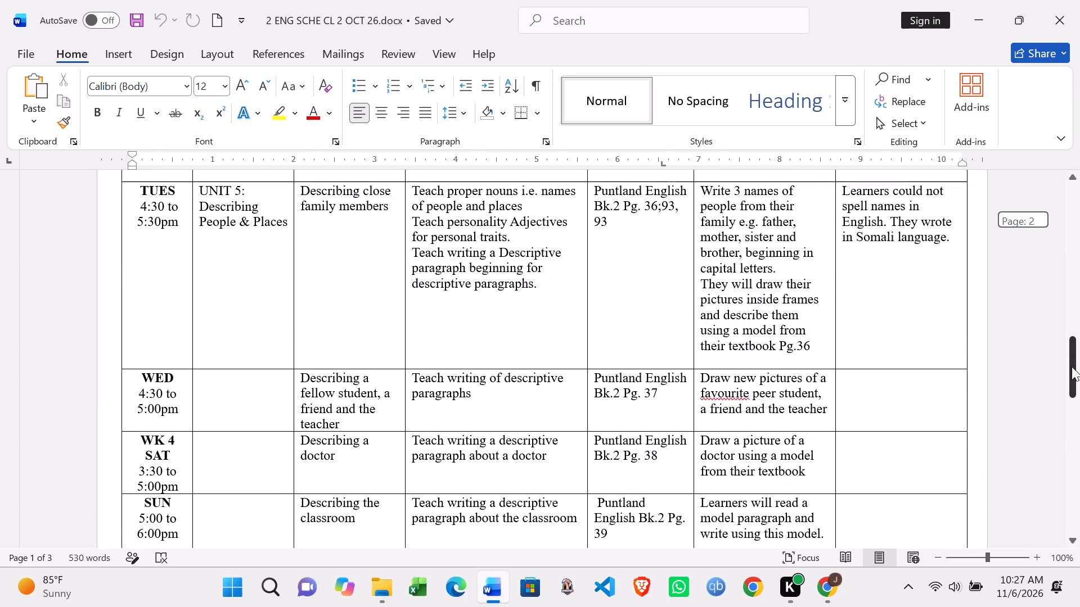
drag(1072, 366, 1072, 357)
click(827, 419)
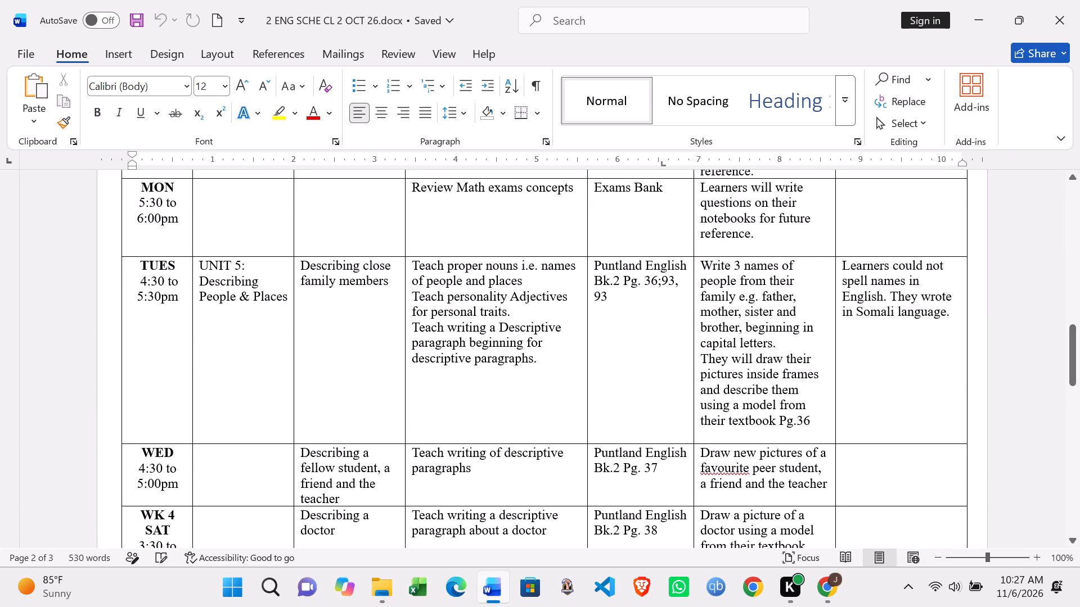
key(Delete)
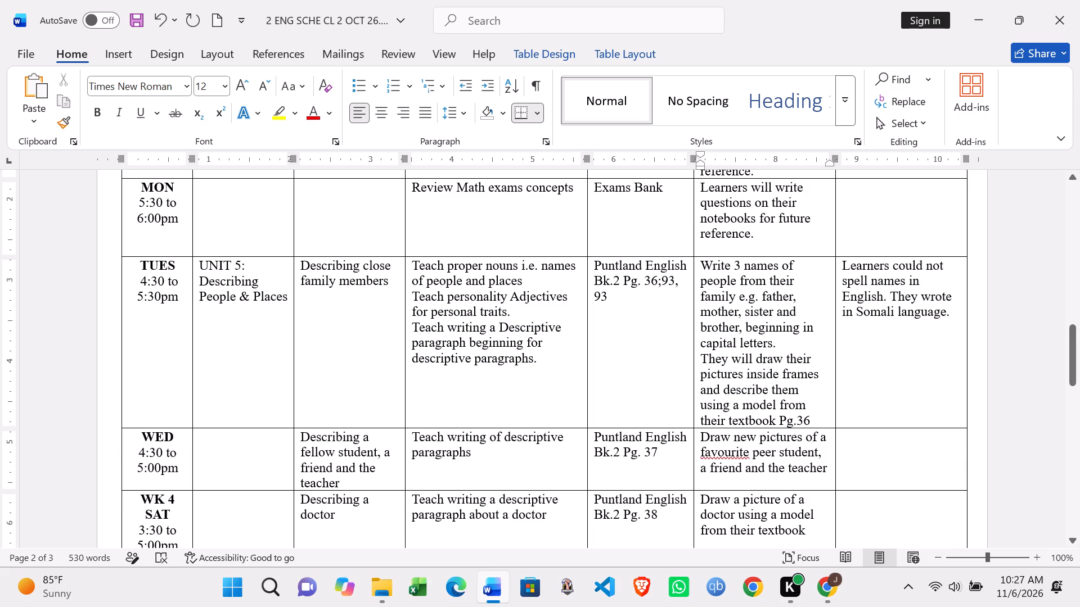
Replace "Pg.36" with "Pages." at the end of the activities text in the Unit 5 Tuesday row.
click(816, 420)
key(BackSpace)
key(BackSpace)
key(BackSpace)
key(BackSpace)
key(a)
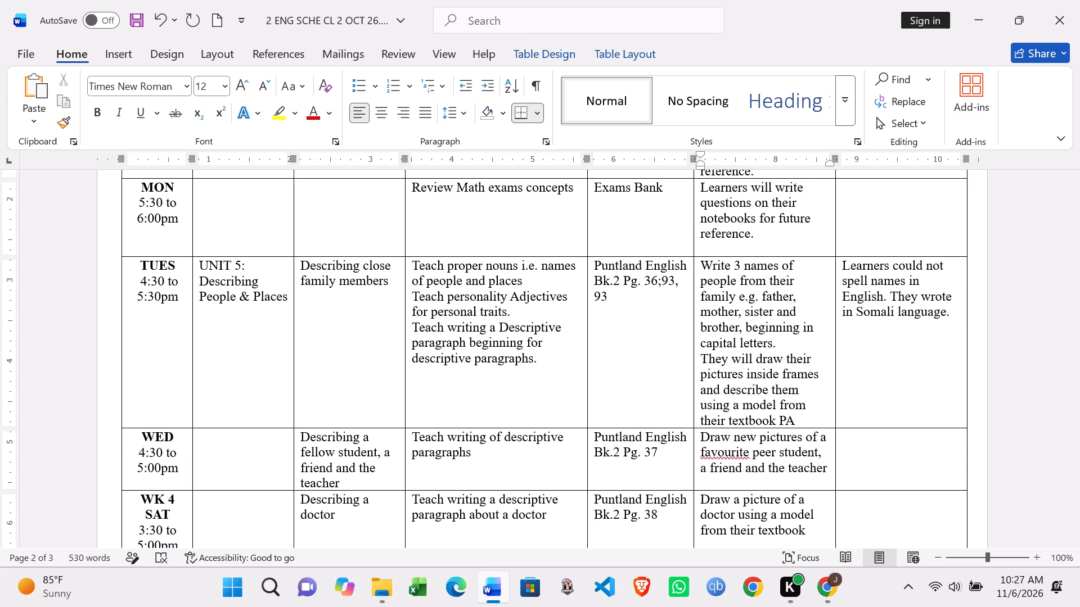
key(BackSpace)
text(ages)
key(period)
Check the week 4 rows through the end of the table and back up to the Unit 5 Tuesday row.
drag(1079, 354, 1079, 436)
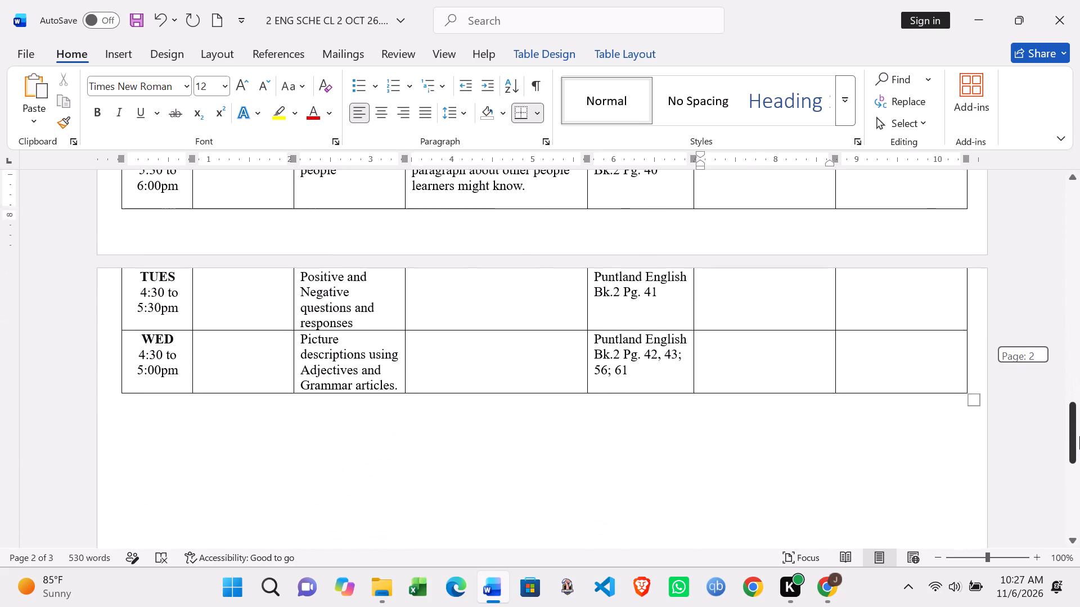
drag(1079, 436, 1076, 384)
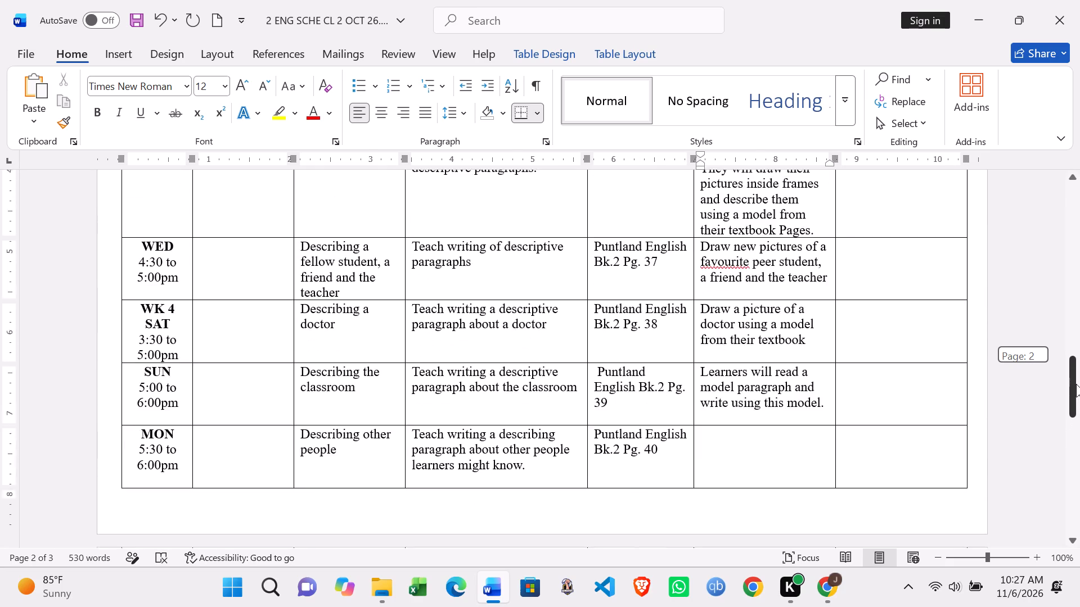
drag(1076, 384, 1074, 345)
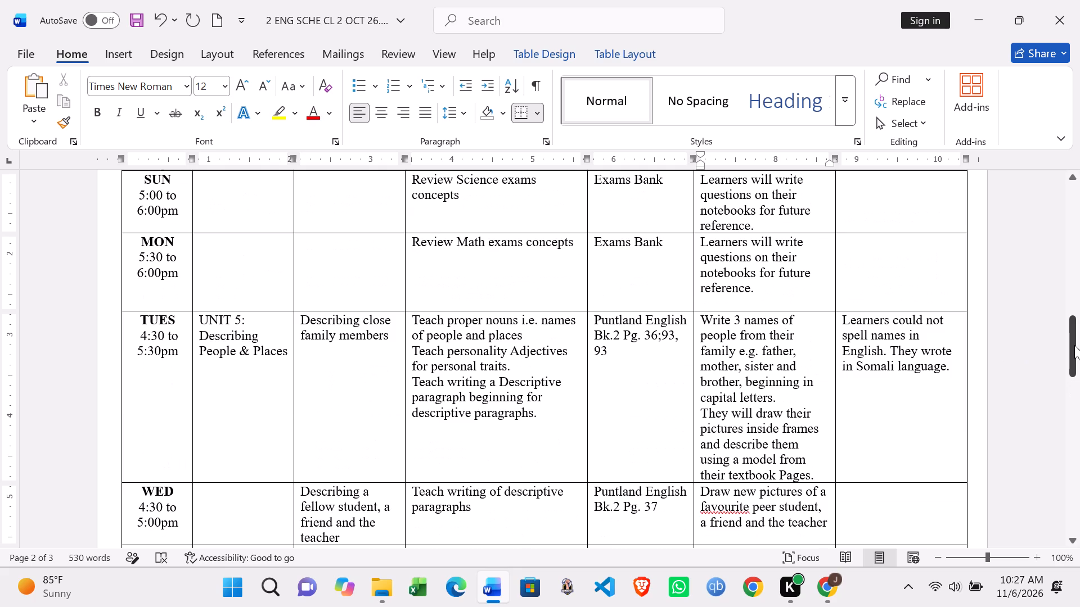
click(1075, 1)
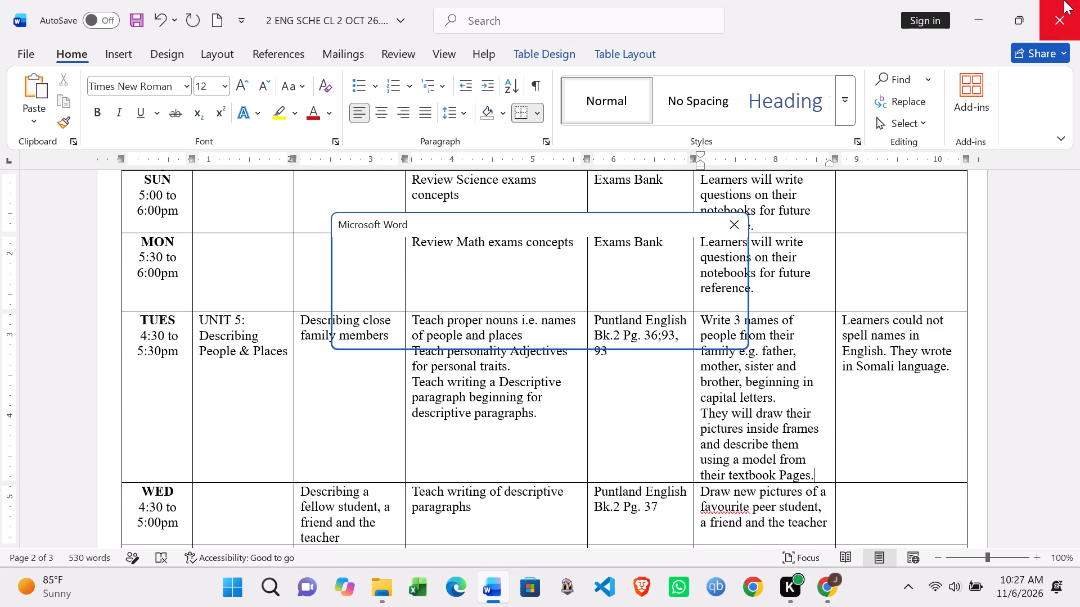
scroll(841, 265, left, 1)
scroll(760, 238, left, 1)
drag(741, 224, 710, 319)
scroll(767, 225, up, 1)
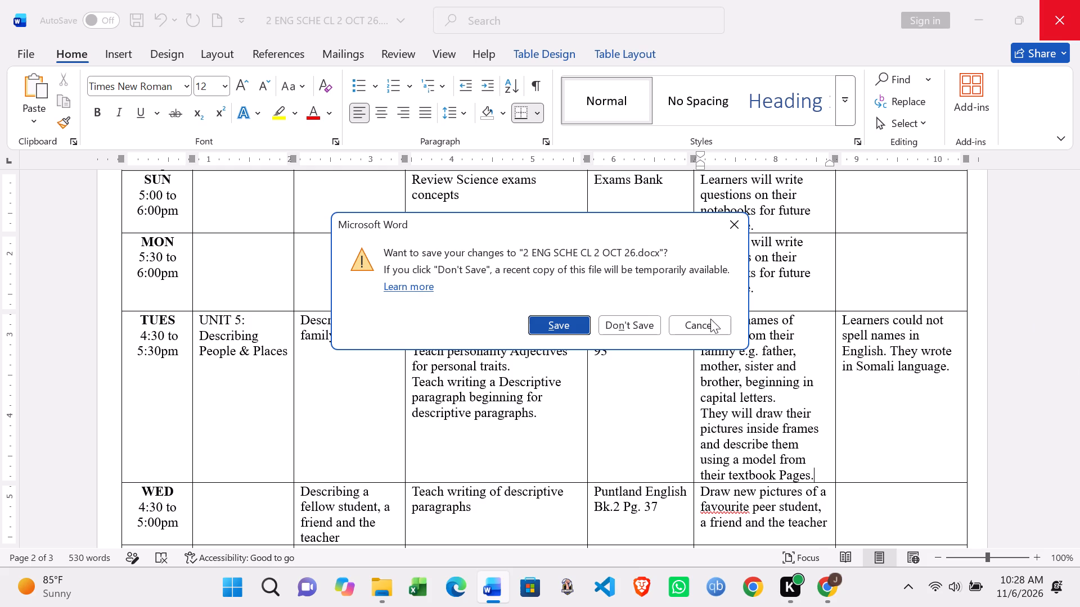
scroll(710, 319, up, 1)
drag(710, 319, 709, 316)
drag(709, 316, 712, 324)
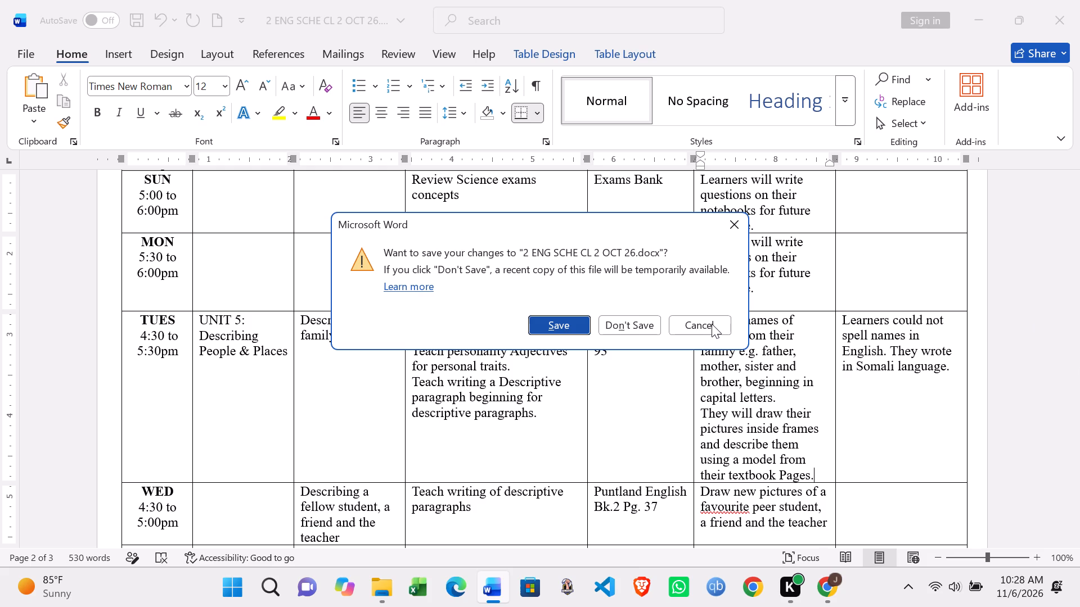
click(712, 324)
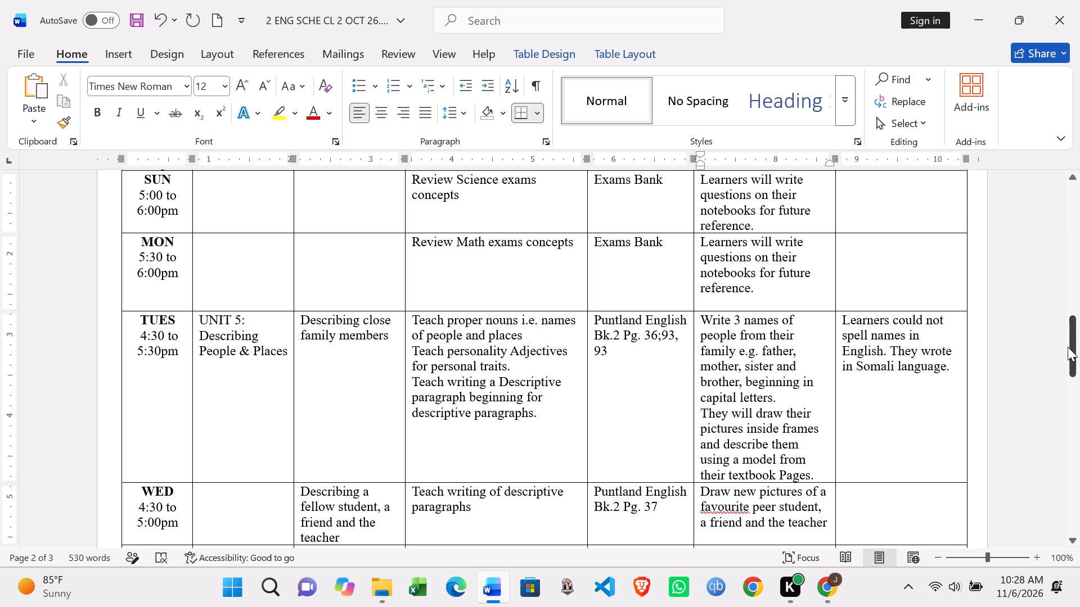
Recheck the final Tuesday and Wednesday rows at the end of the Class 2 English scheme table.
drag(1070, 348, 1079, 435)
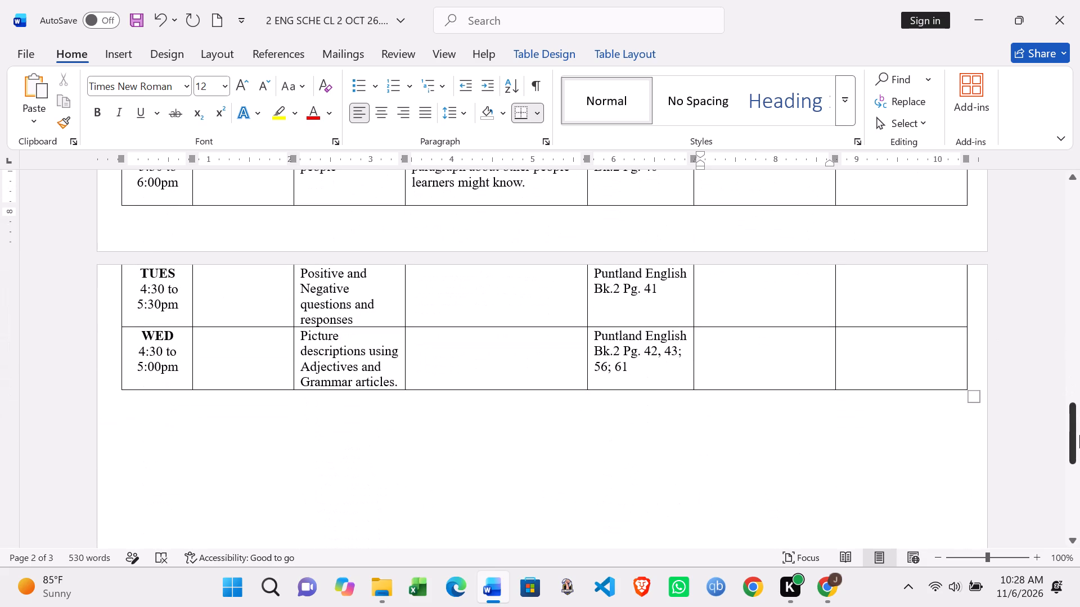
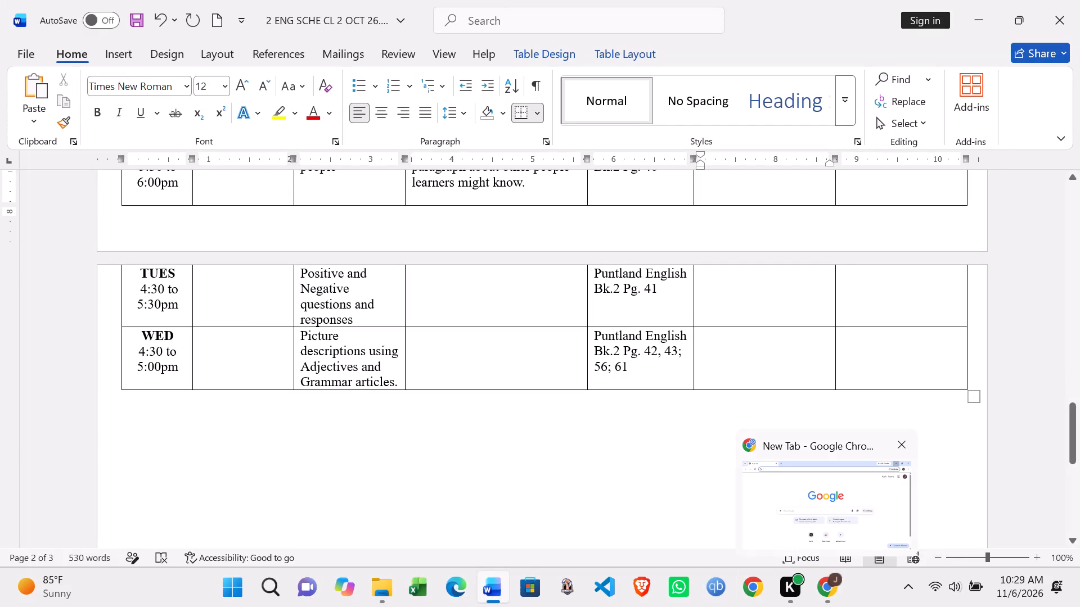
Review the Class 2 English scheme table backwards from the final Wednesday row through weeks 4 and 3 to the week 2 exams row.
triple_click(1072, 178)
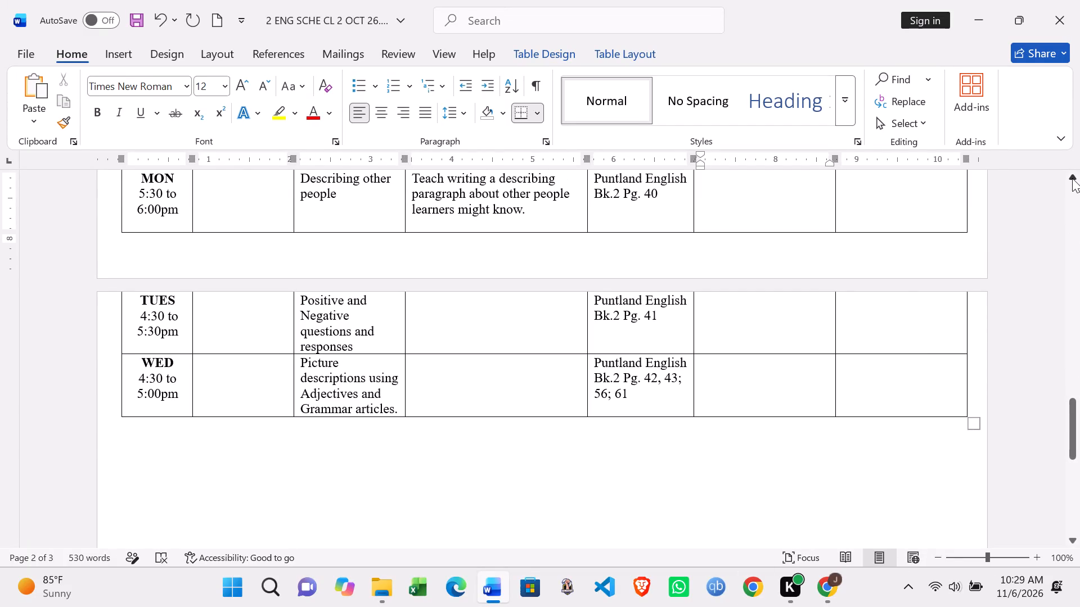
triple_click(1072, 178)
triple_click(1072, 178)
triple_click(1072, 178)
triple_click(1072, 178)
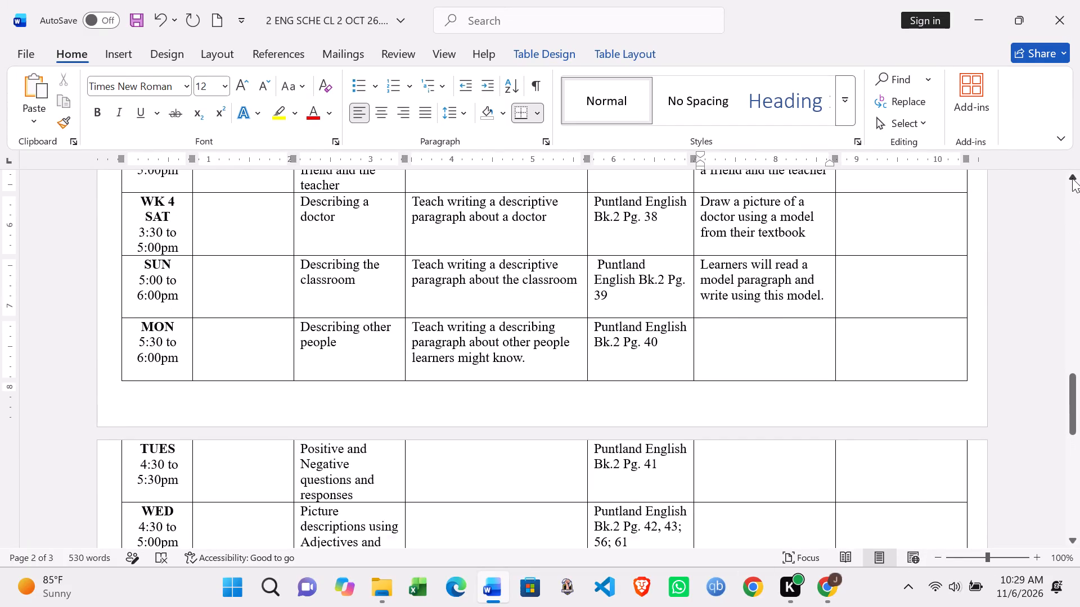
triple_click(1072, 178)
triple_click(1072, 178)
triple_click(1072, 178)
triple_click(1072, 178)
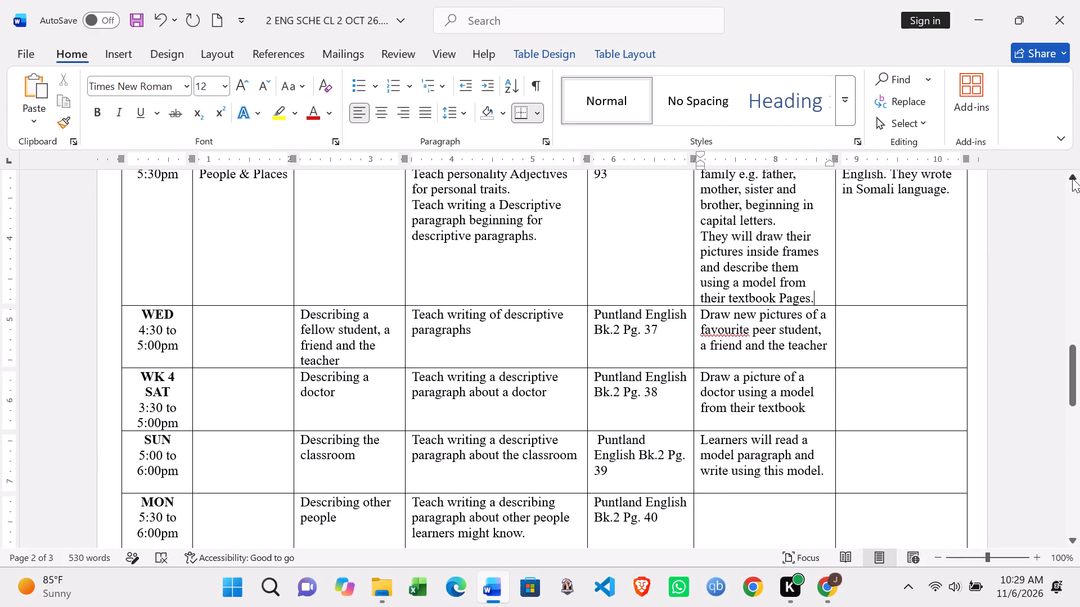
triple_click(1072, 178)
triple_click(1072, 178)
triple_click(1072, 178)
triple_click(1072, 178)
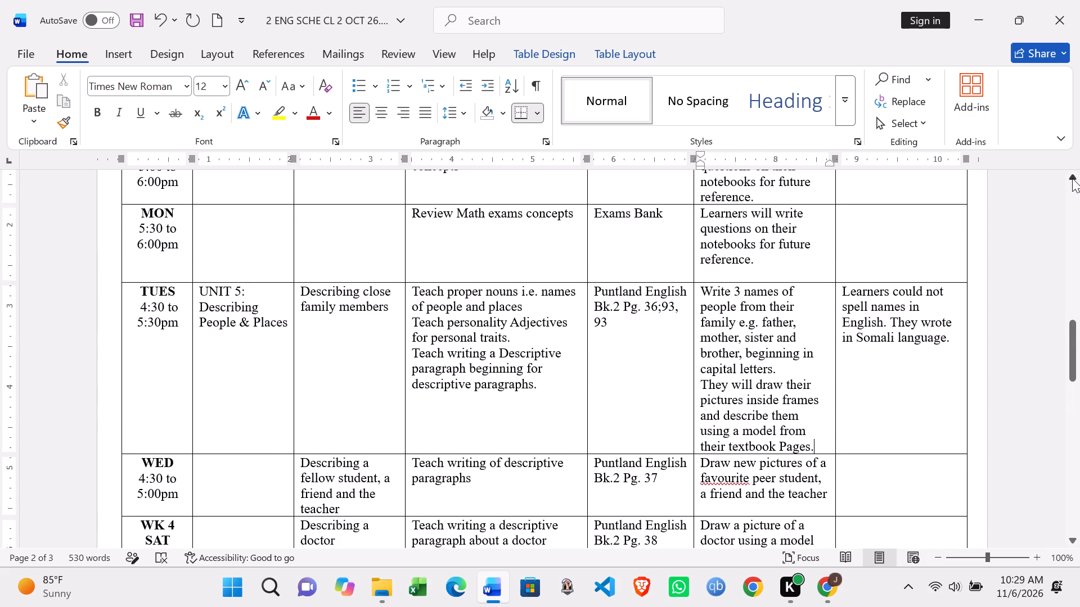
click(1072, 178)
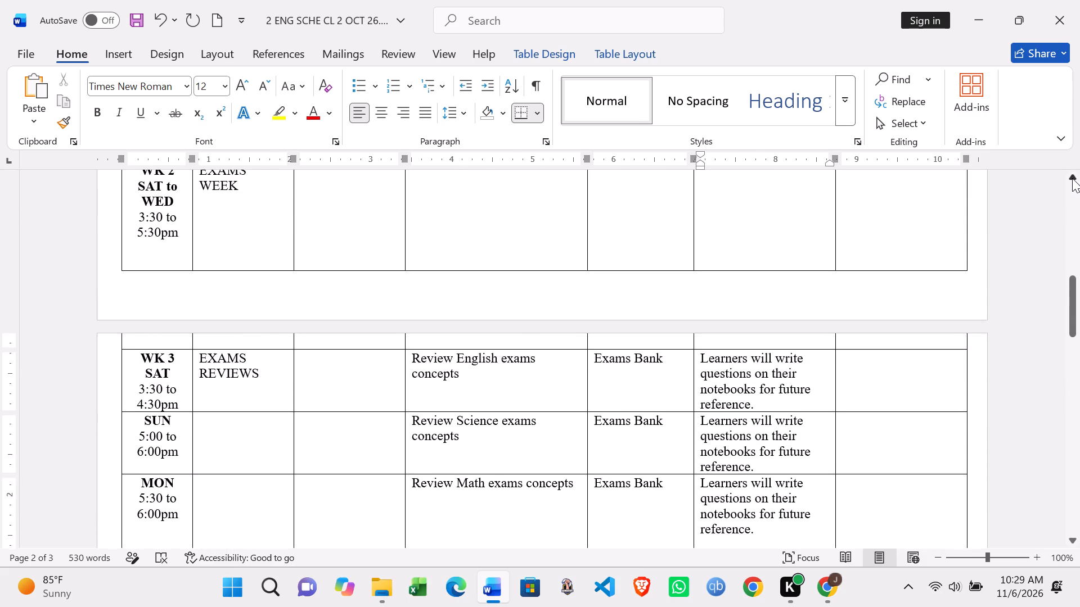
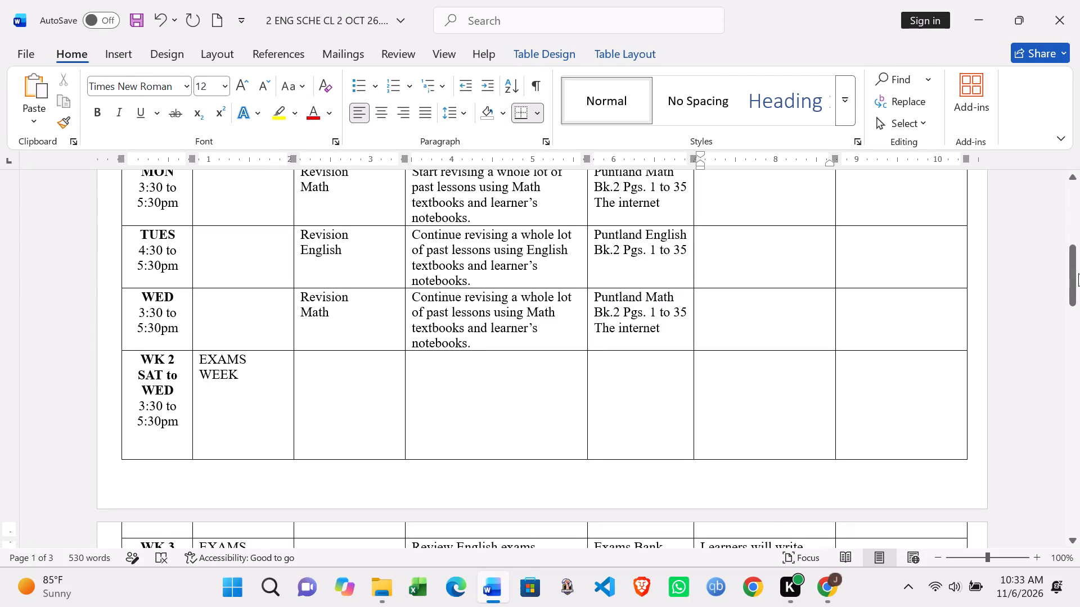
Examine the week 3 exams review rows of the Class 2 English scheme table.
drag(1069, 273, 1076, 311)
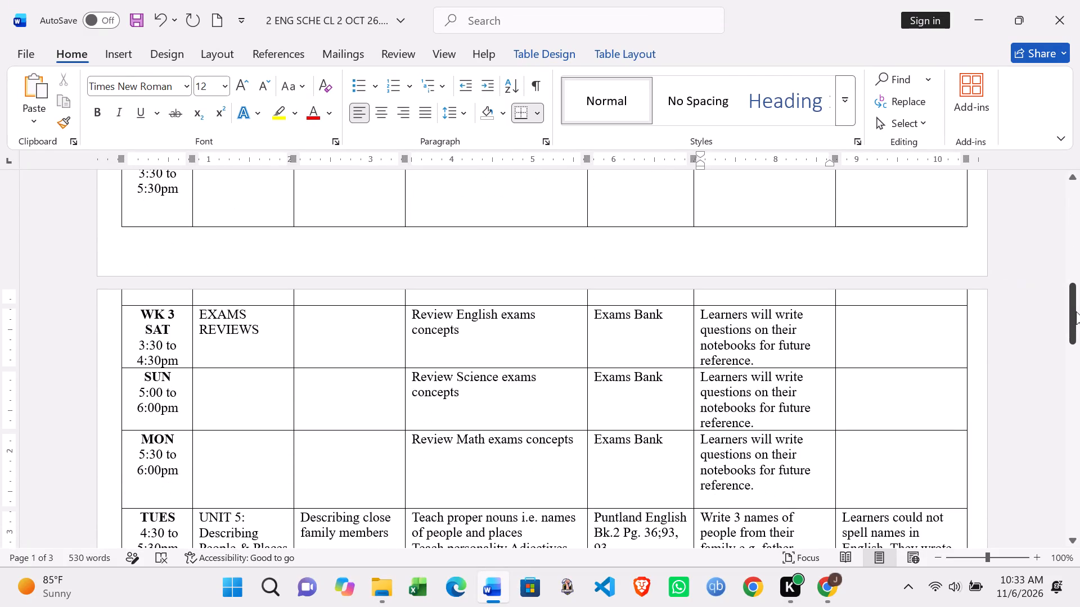
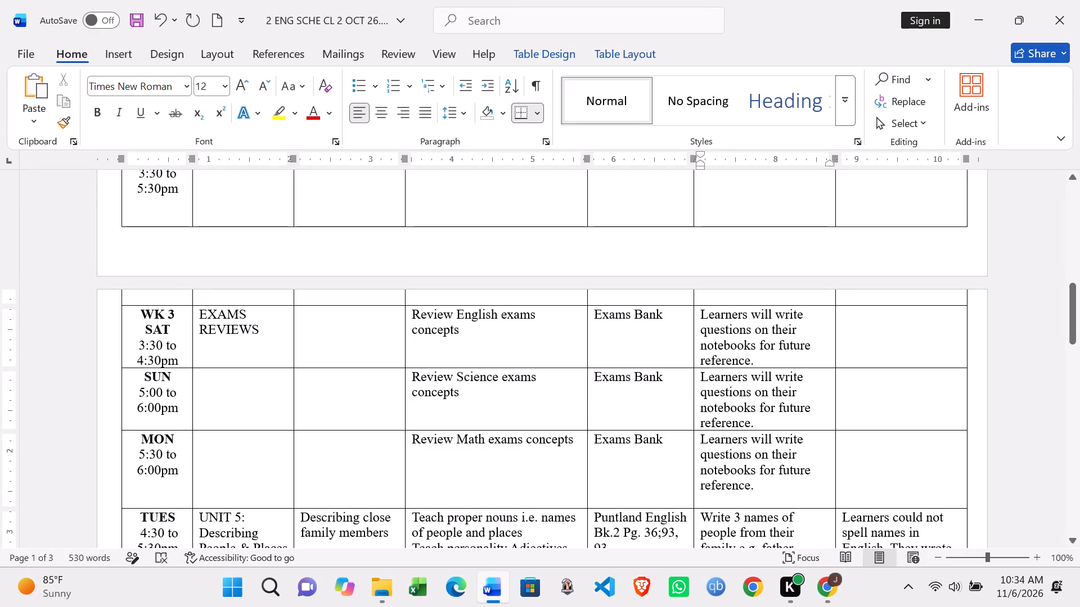
Examine the remaining week 3 and week 4 rows of the Class 2 English scheme through the table's end.
drag(1069, 323, 1072, 334)
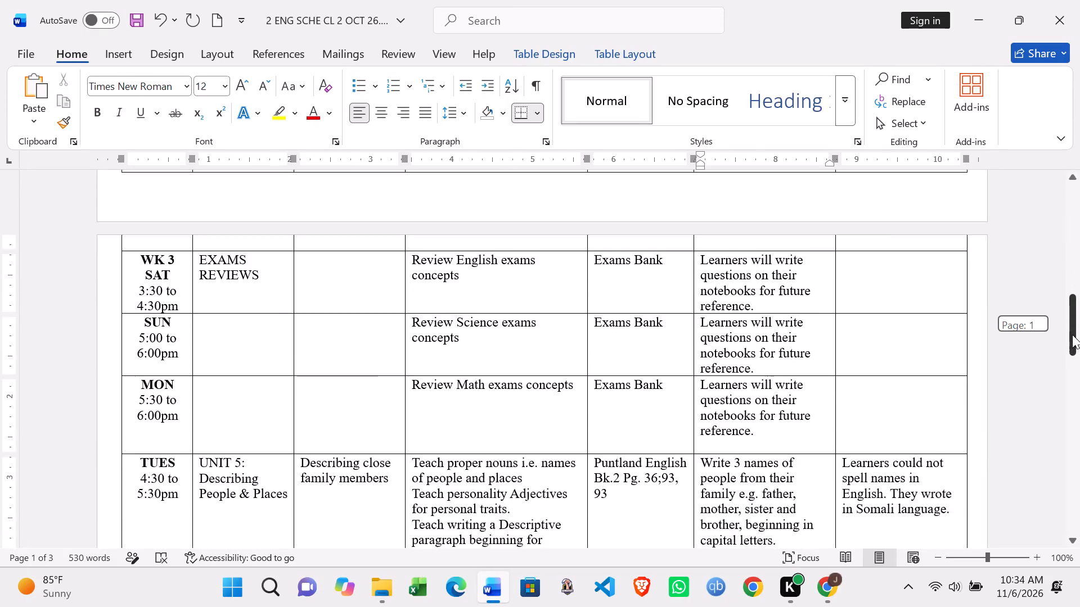
drag(1072, 334, 1079, 382)
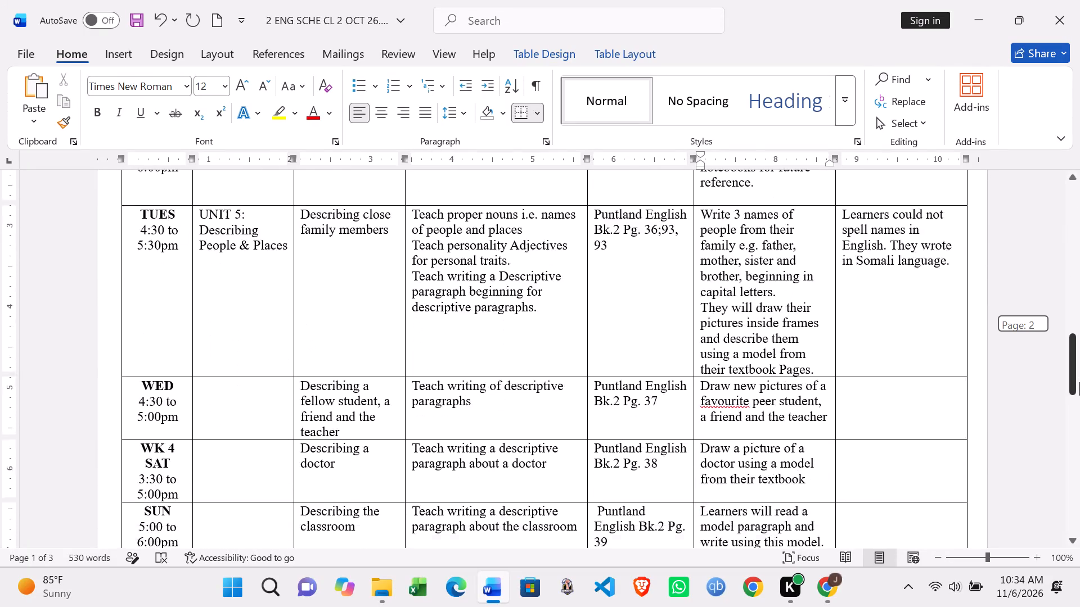
drag(1079, 382, 1079, 445)
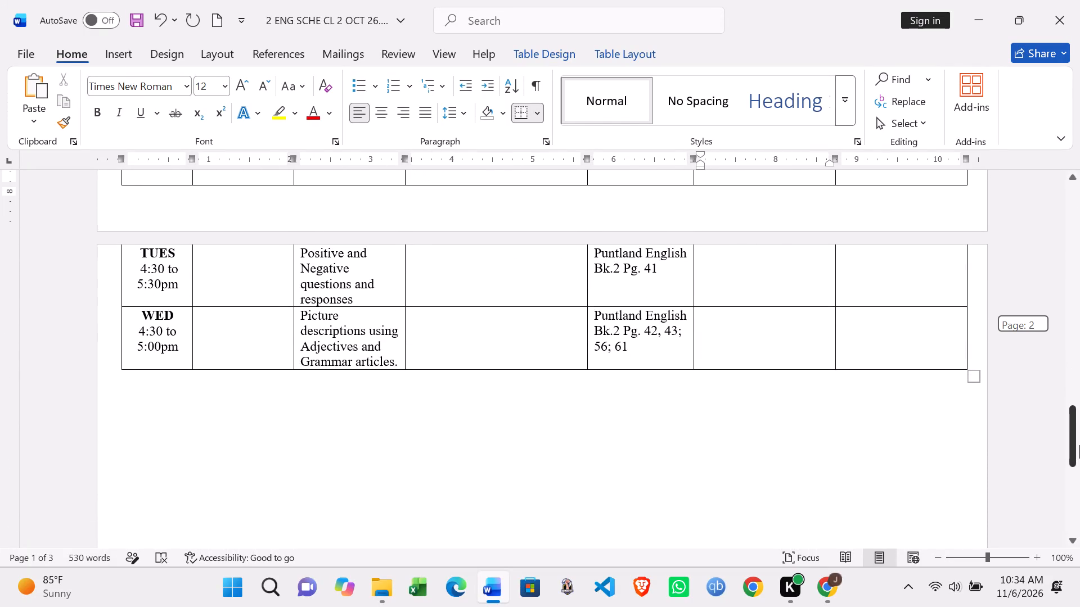
drag(1079, 445, 1076, 413)
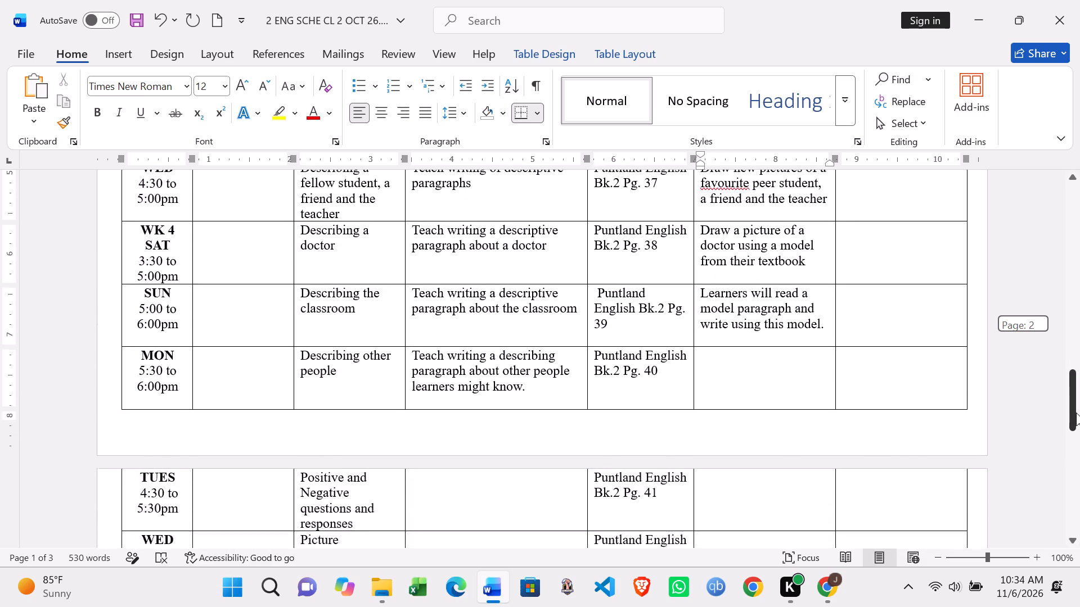
drag(1076, 413, 1076, 418)
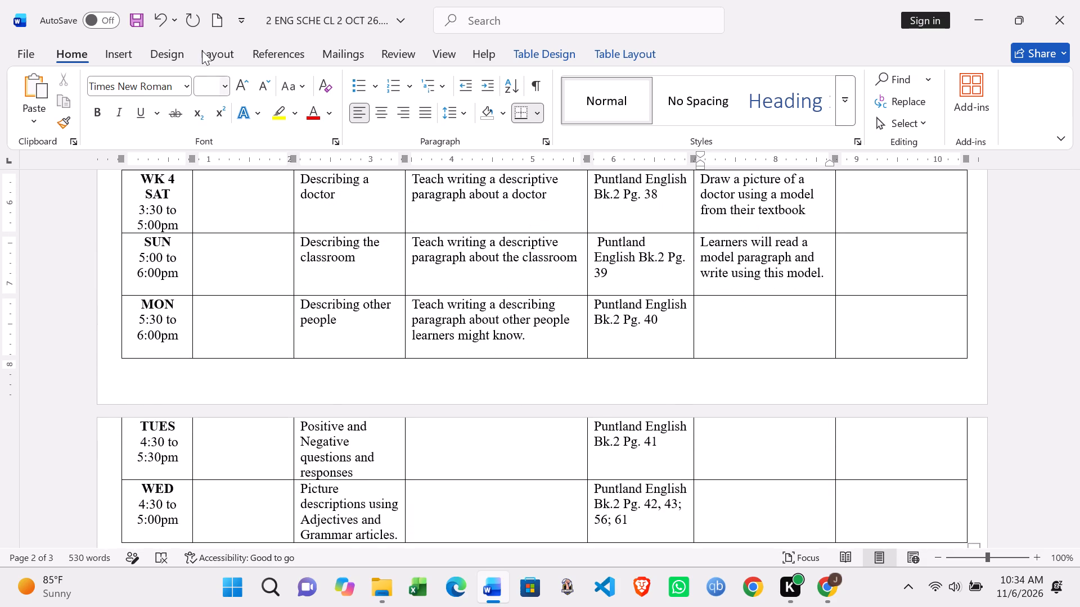
Save the Class 2 English scheme of work and close the document.
click(139, 26)
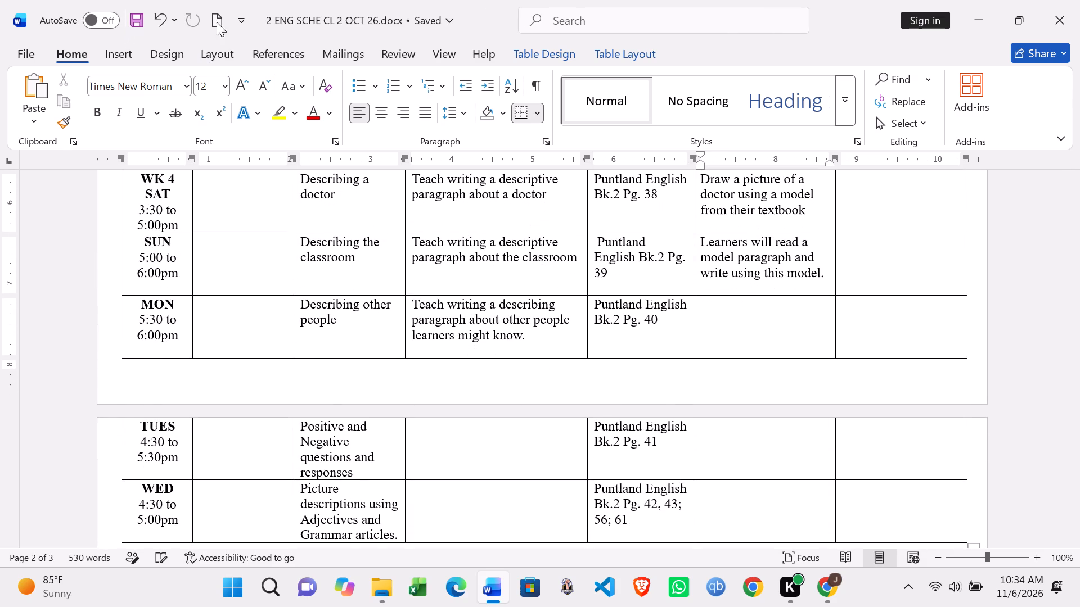
click(1059, 14)
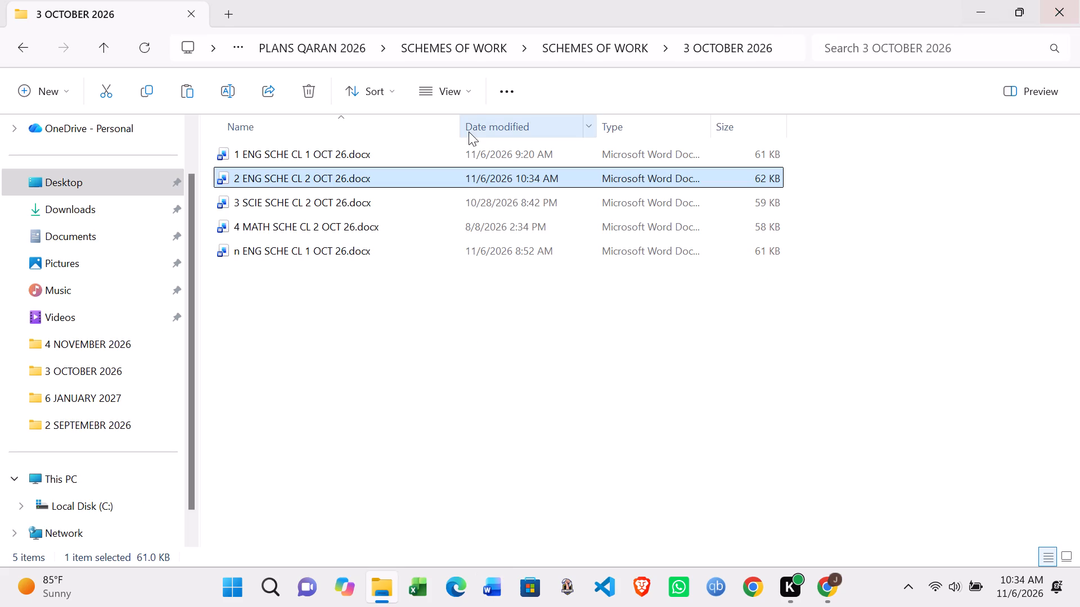
Open the document "n ENG SCHE CL 1 OCT 26" from the 3 OCTOBER 2026 folder.
double_click(258, 253)
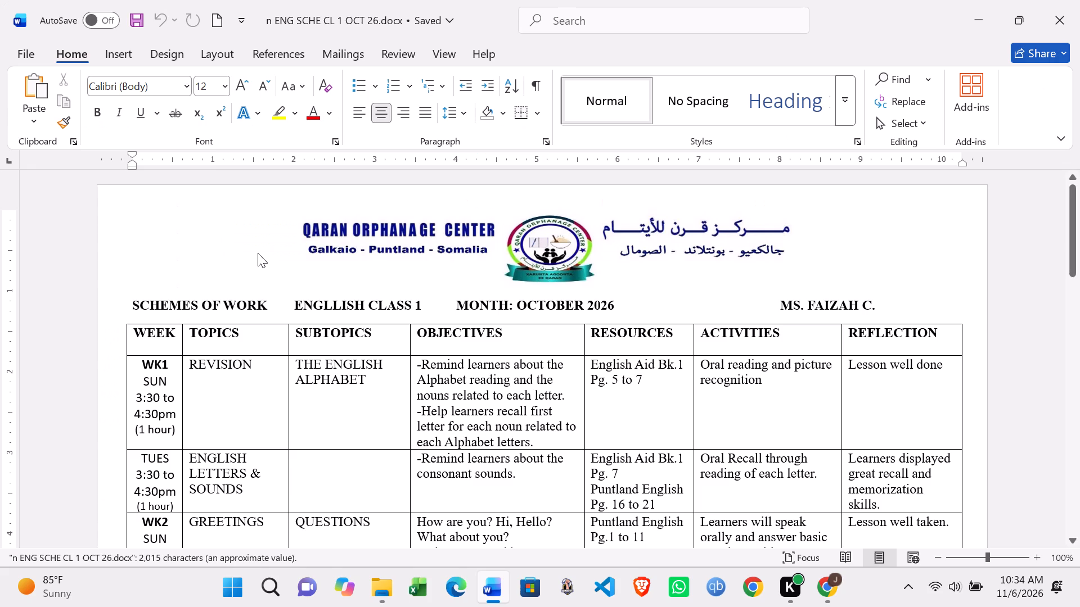
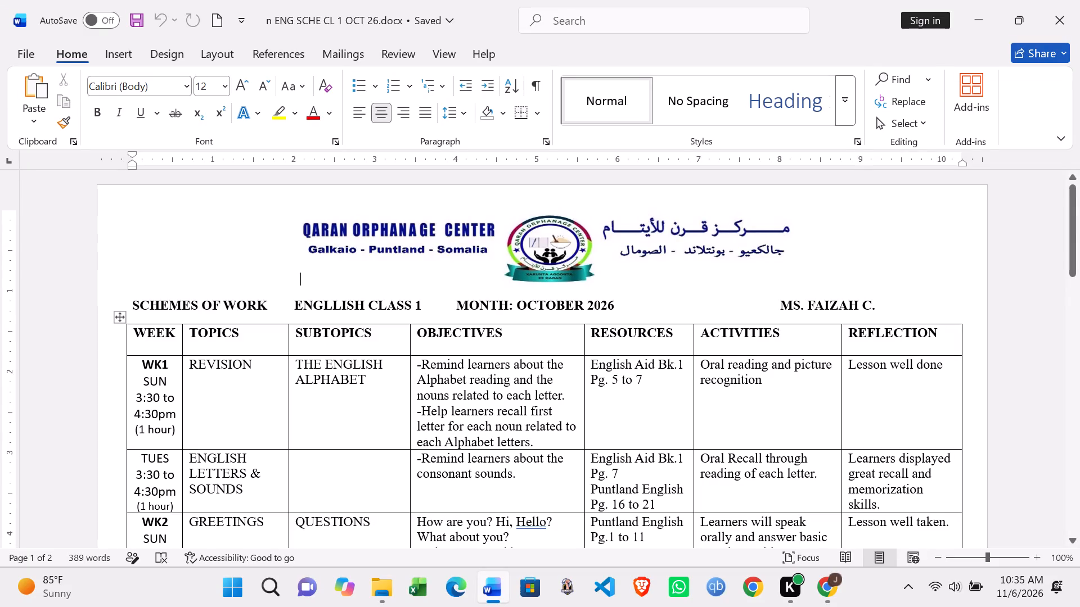
Examine the whole Class 1 English scheme table, including its reflections for weeks 1 to 4, and close the document.
drag(1074, 243, 1079, 336)
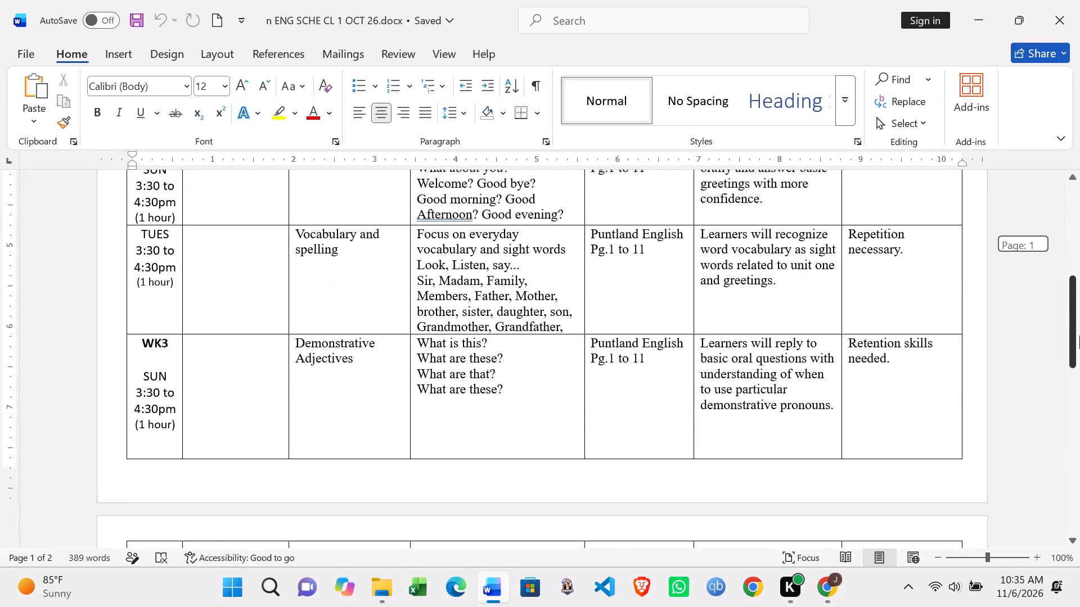
drag(1079, 336, 1079, 464)
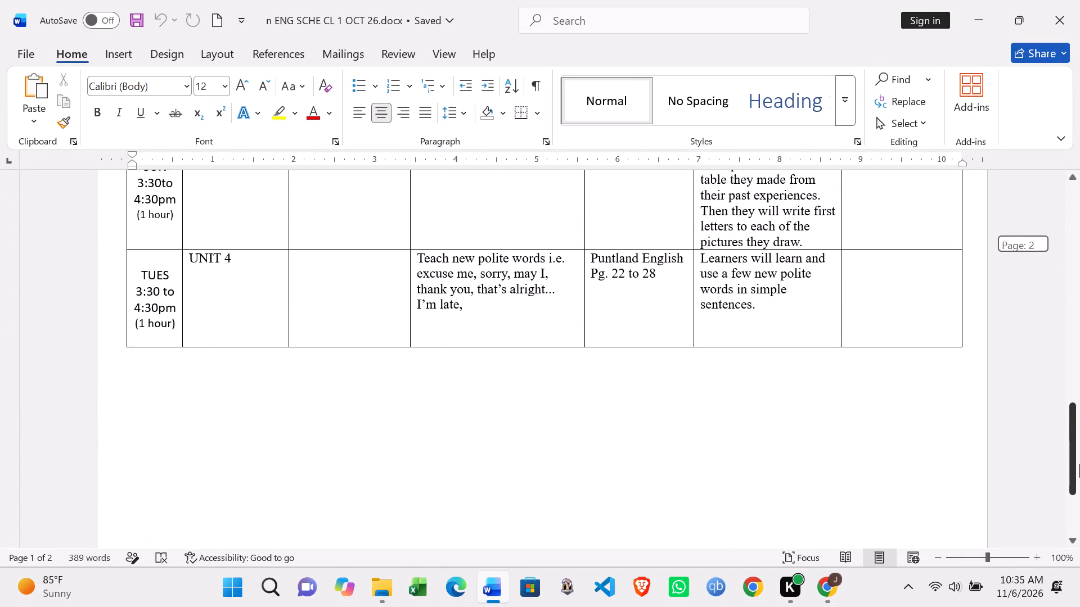
drag(1079, 464, 1079, 383)
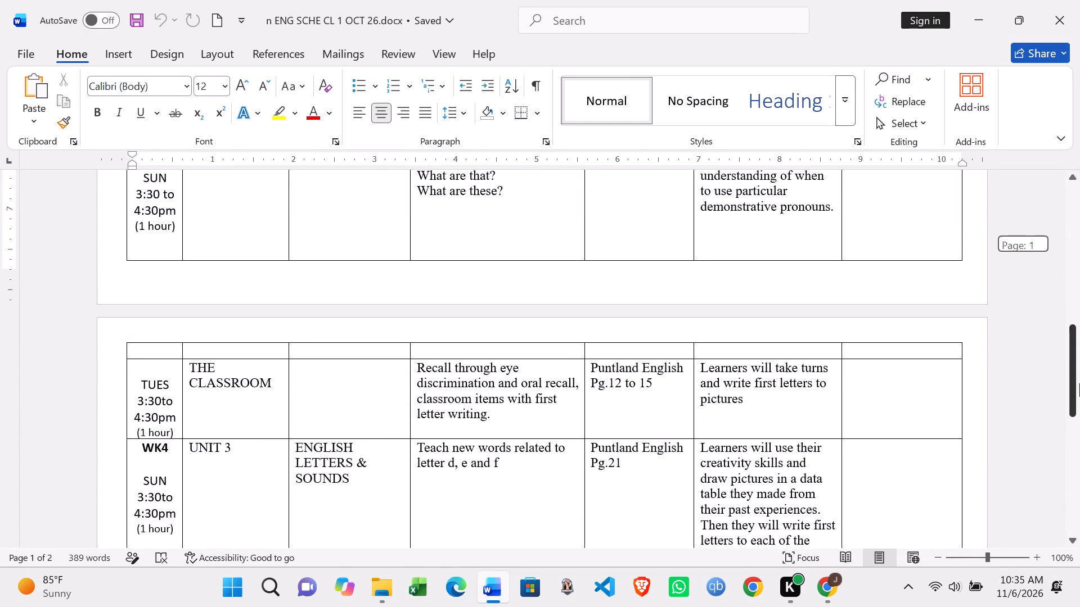
drag(1079, 383, 1079, 266)
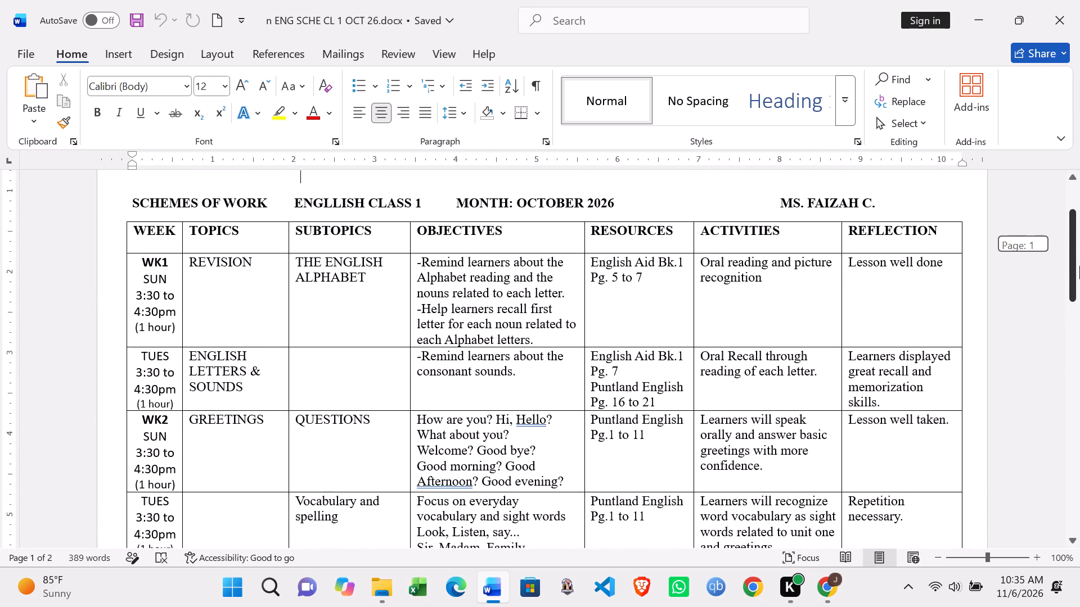
drag(1079, 266, 1079, 429)
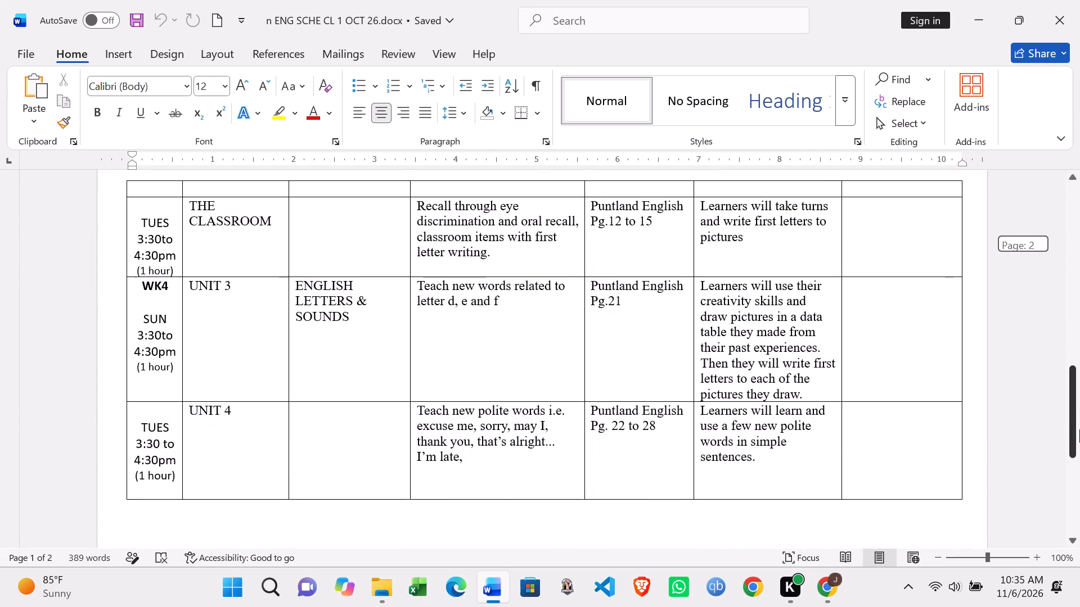
drag(1079, 429, 1076, 579)
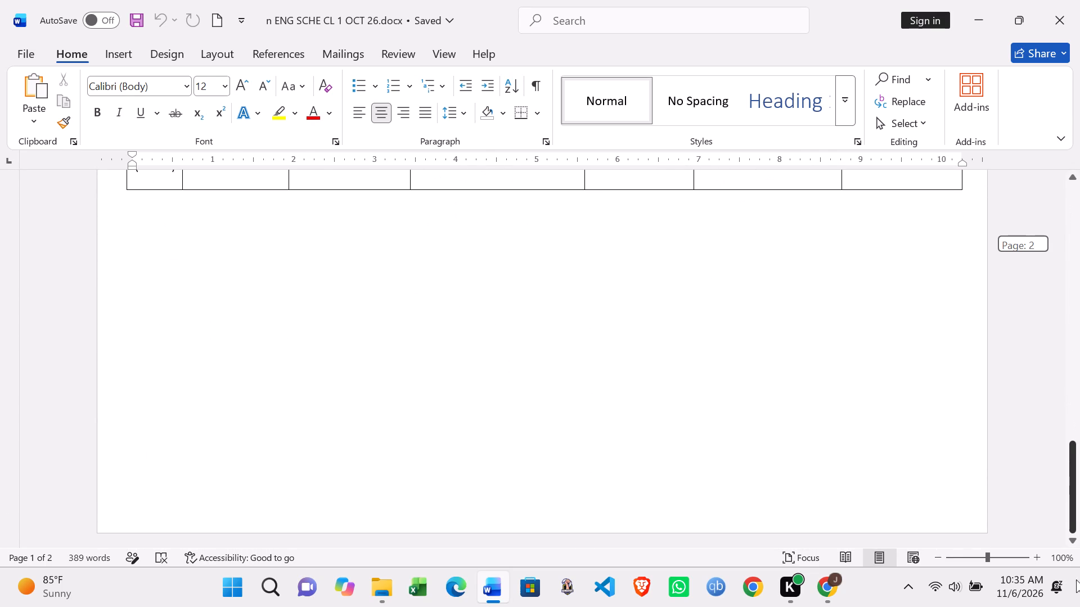
drag(1076, 579, 1070, 354)
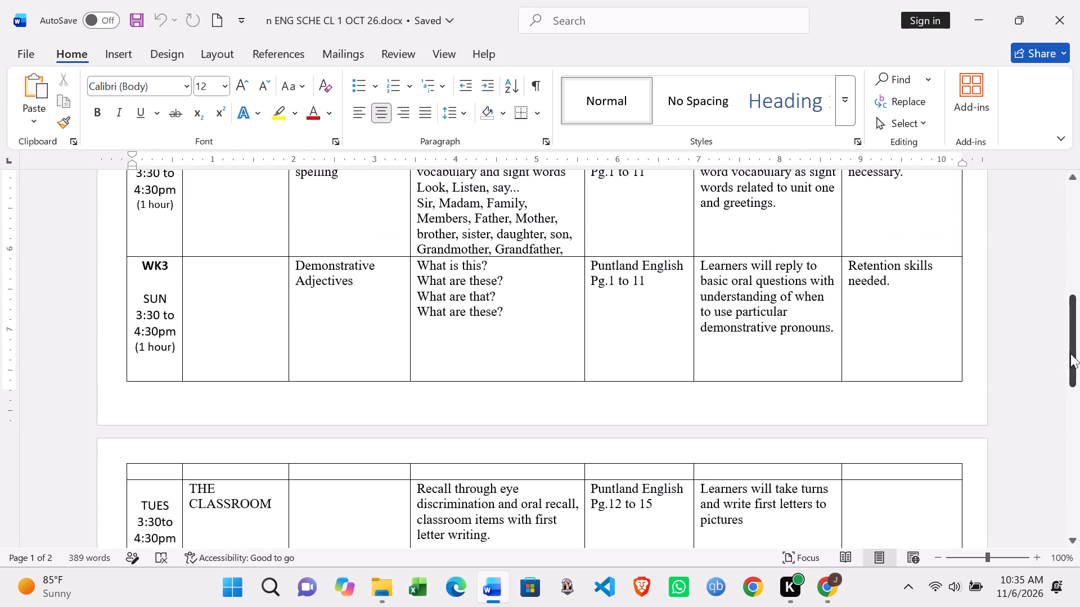
click(1069, 13)
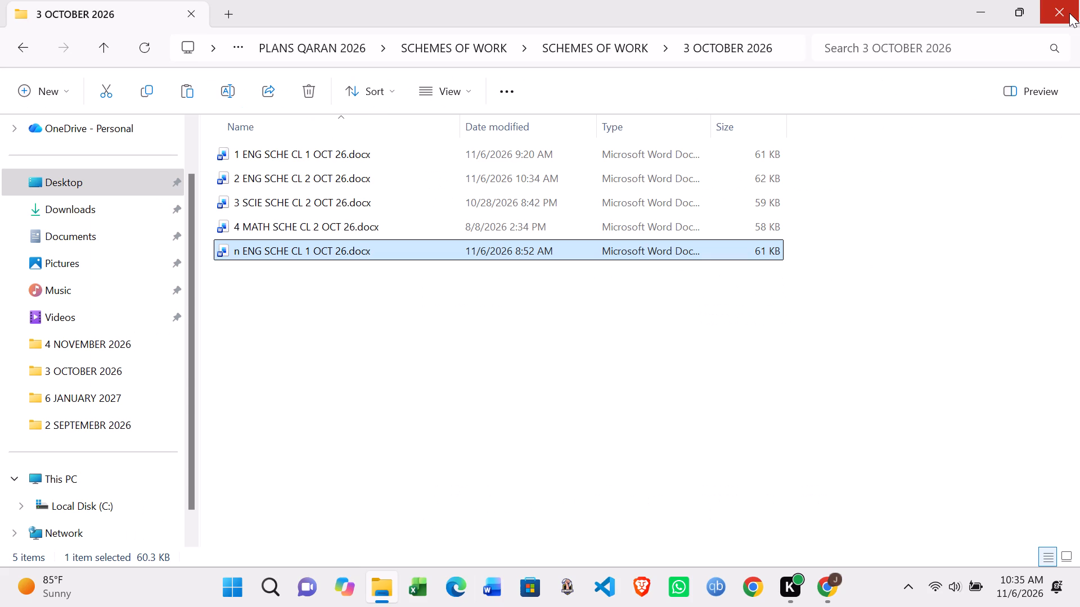
Open "2 ENG SCHE CL 2 OCT 26", look through its rows and reflections to the table's end, and close it.
double_click(385, 178)
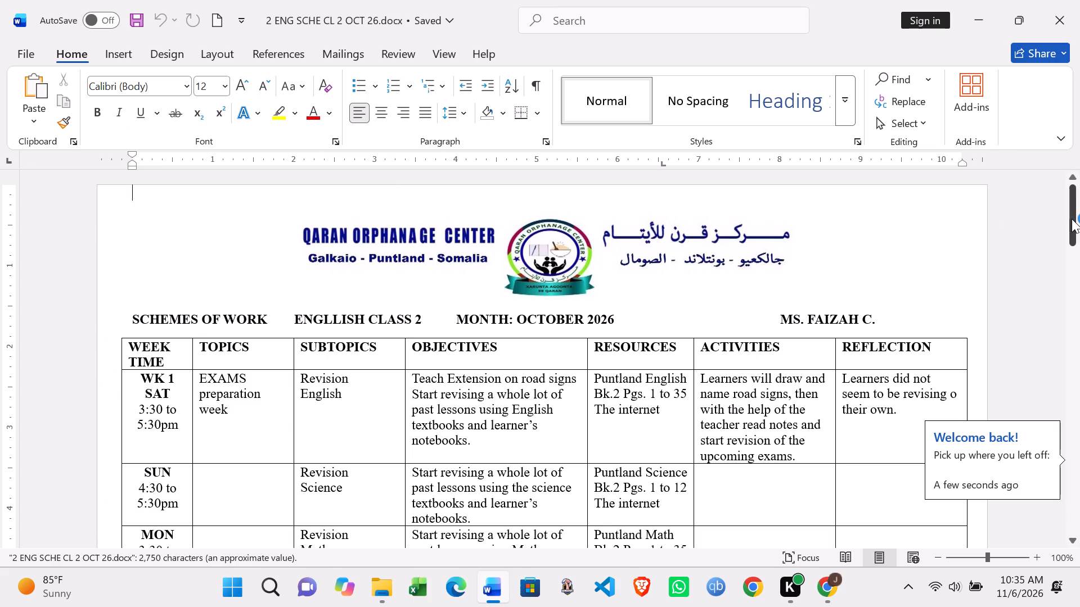
drag(1072, 219, 1079, 351)
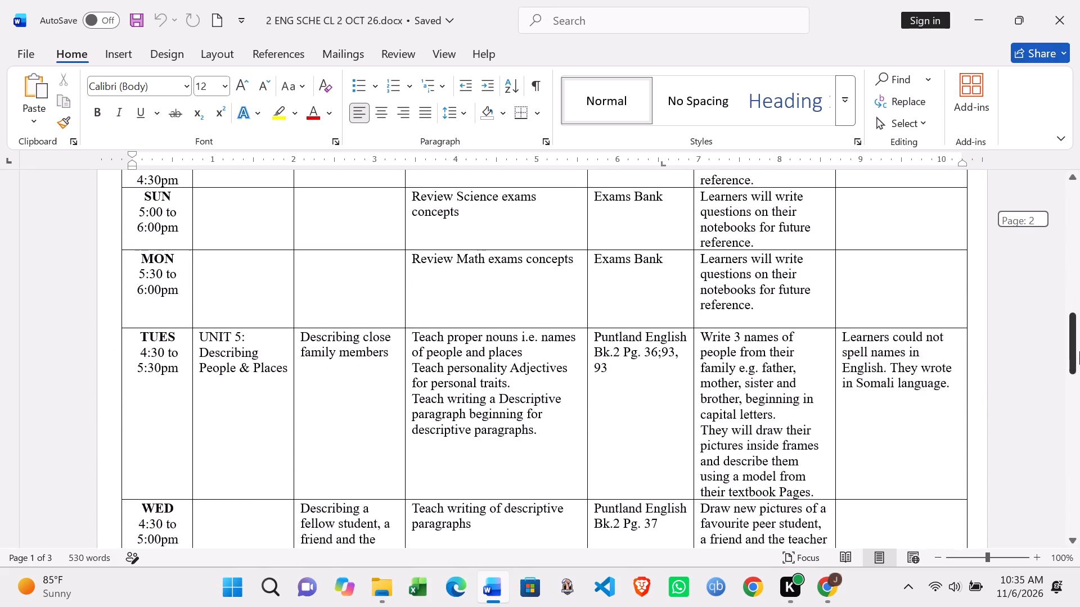
drag(1079, 351, 1079, 440)
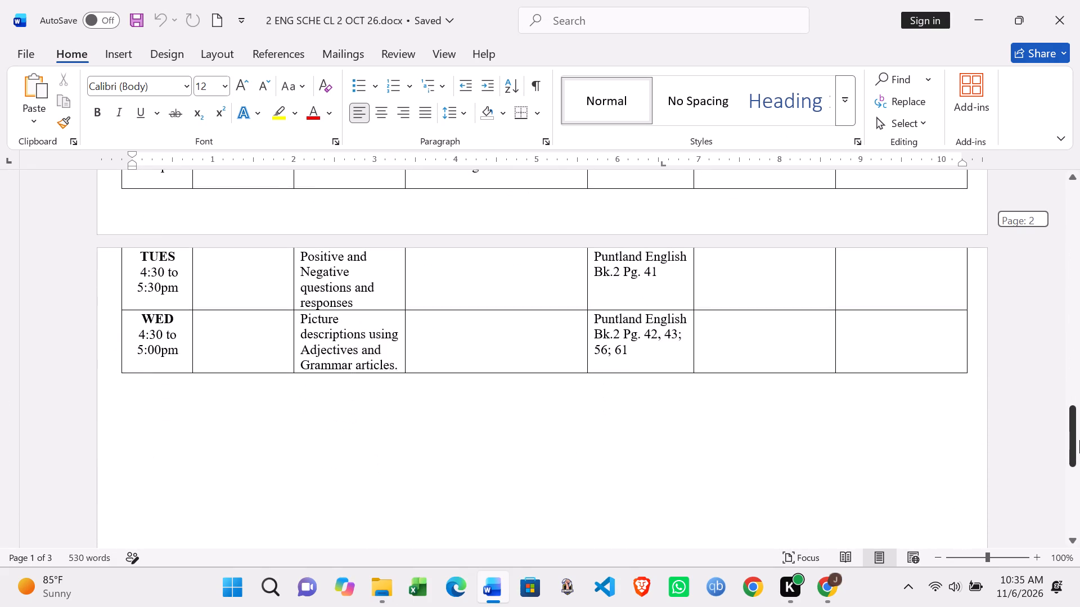
drag(1079, 440, 1067, 350)
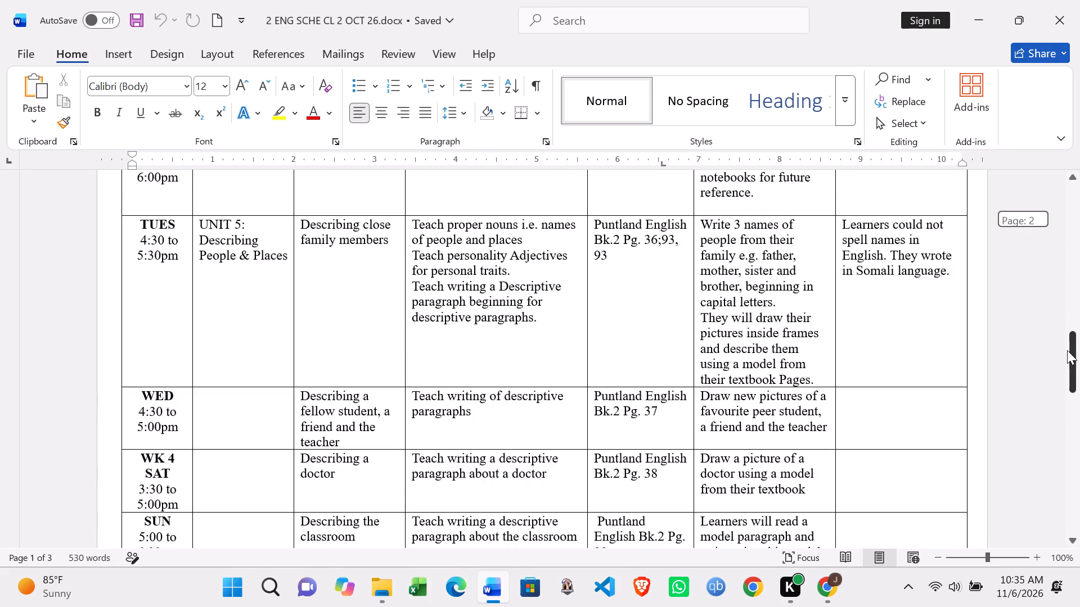
drag(1067, 350, 1065, 297)
click(1065, 20)
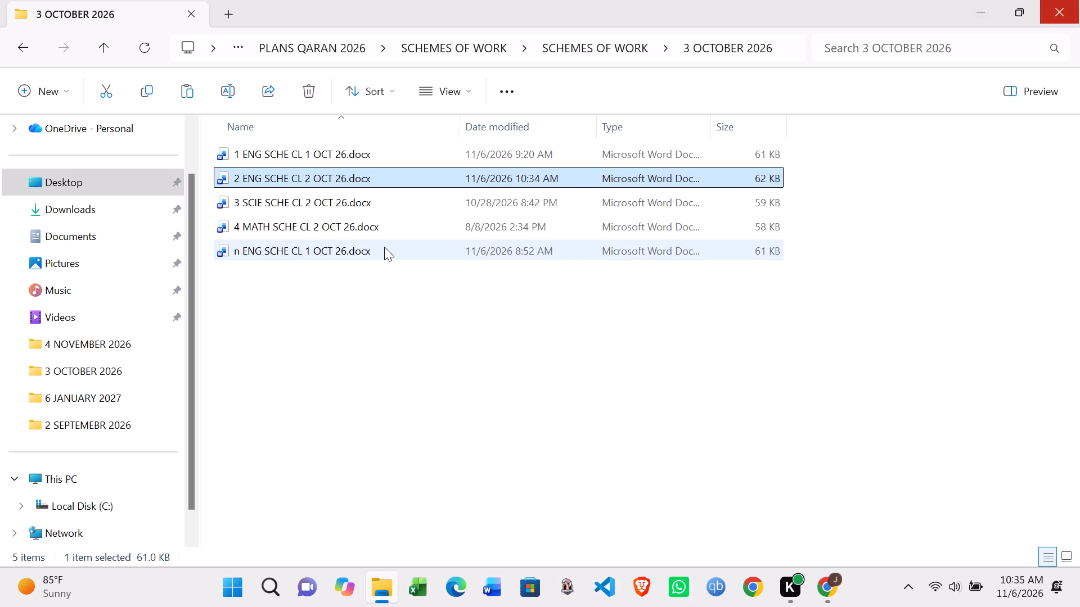
Reopen "n ENG SCHE CL 1 OCT 26", check its rows and reflections through week 4, and close it.
double_click(384, 247)
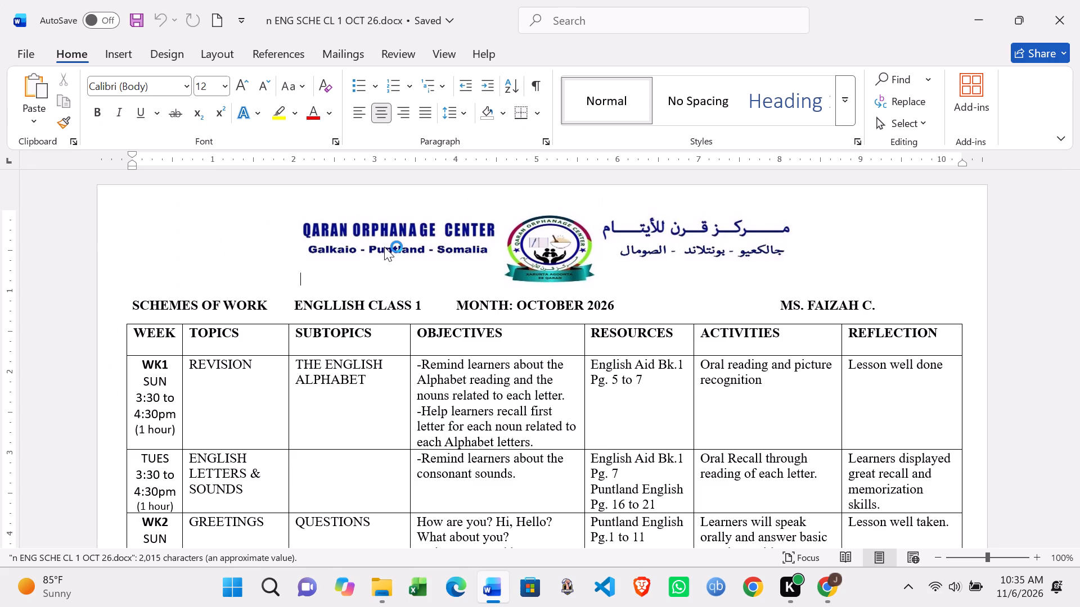
drag(1069, 205, 1079, 369)
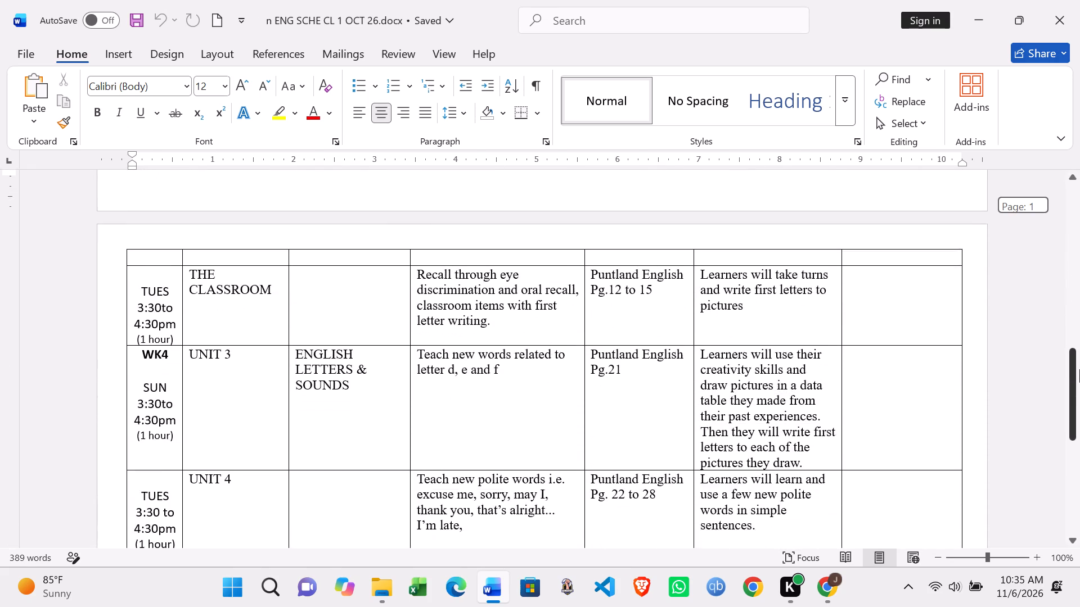
drag(1079, 369, 1058, 183)
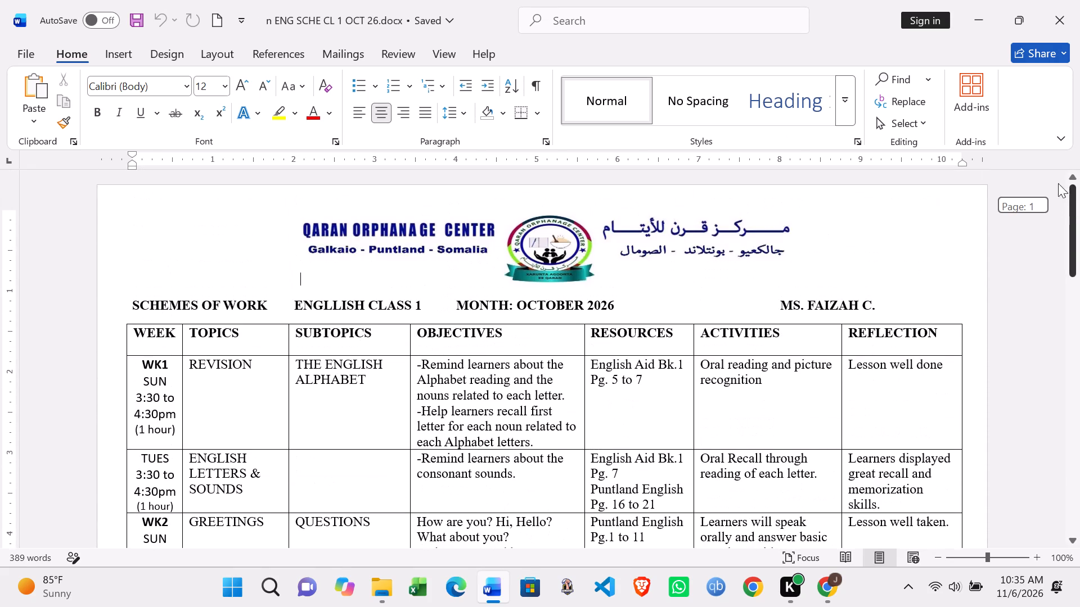
drag(1058, 183, 1058, 175)
click(1070, 11)
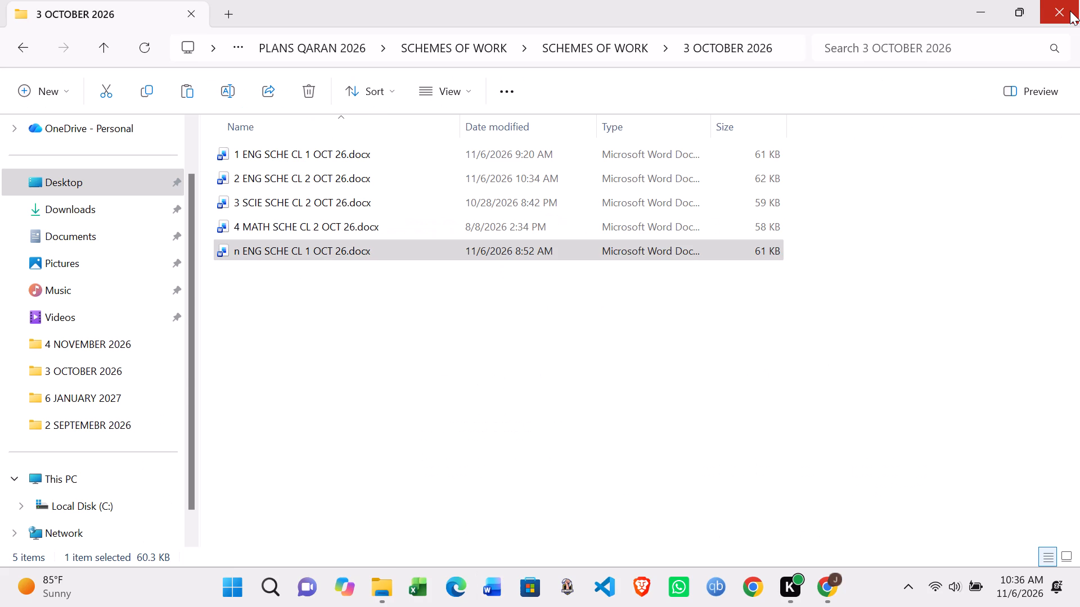
Reopen "2 ENG SCHE CL 2 OCT 26", check the Unit 5 and week 4 rows and their reflections, and close it.
double_click(340, 187)
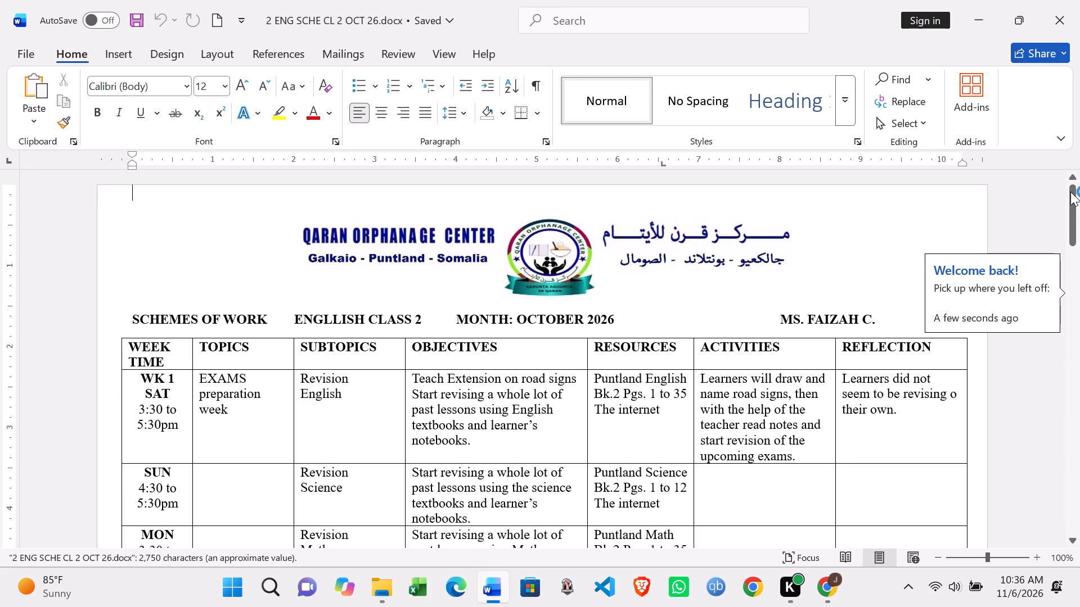
drag(1071, 192, 1079, 359)
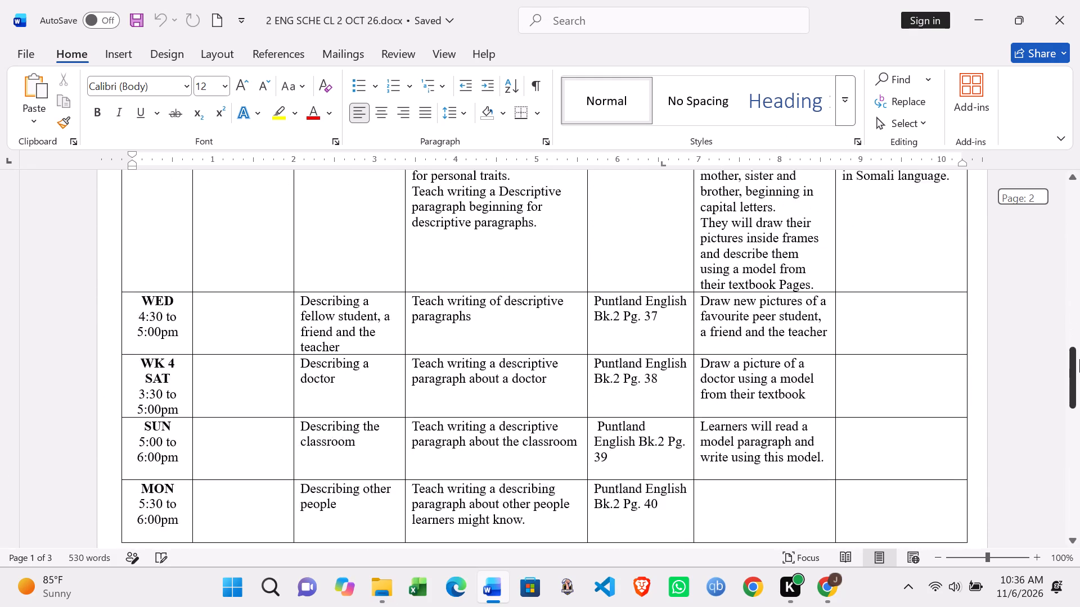
drag(1079, 359, 1074, 378)
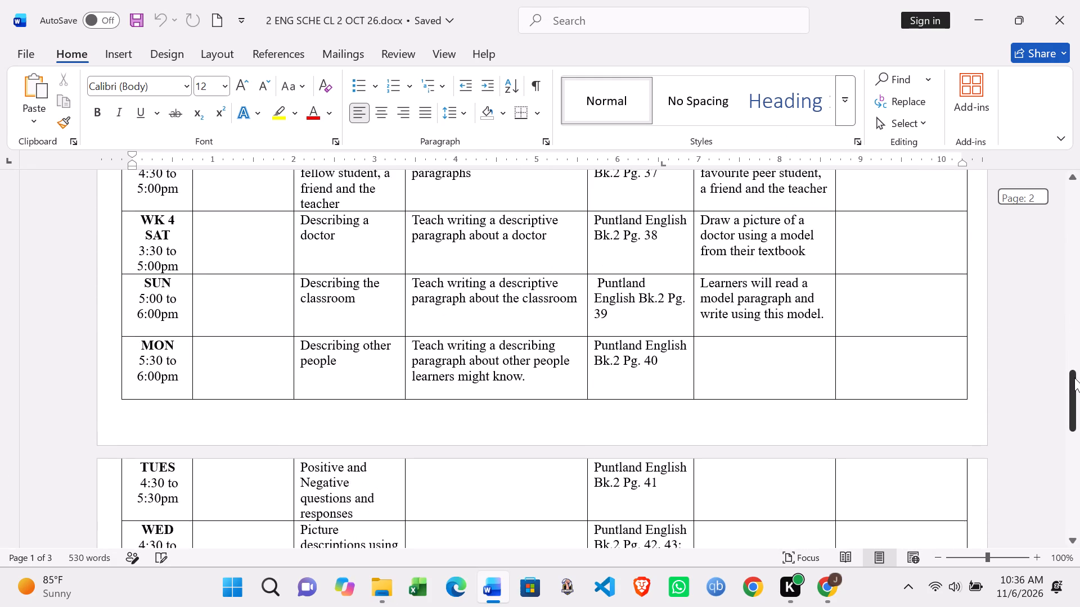
drag(1074, 378, 1066, 333)
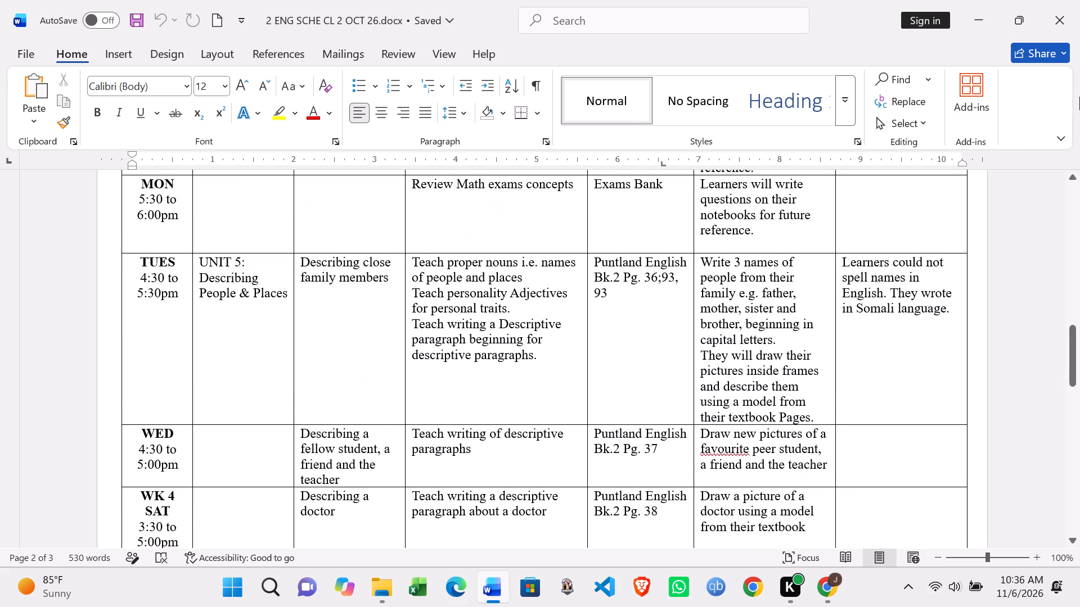
click(1056, 23)
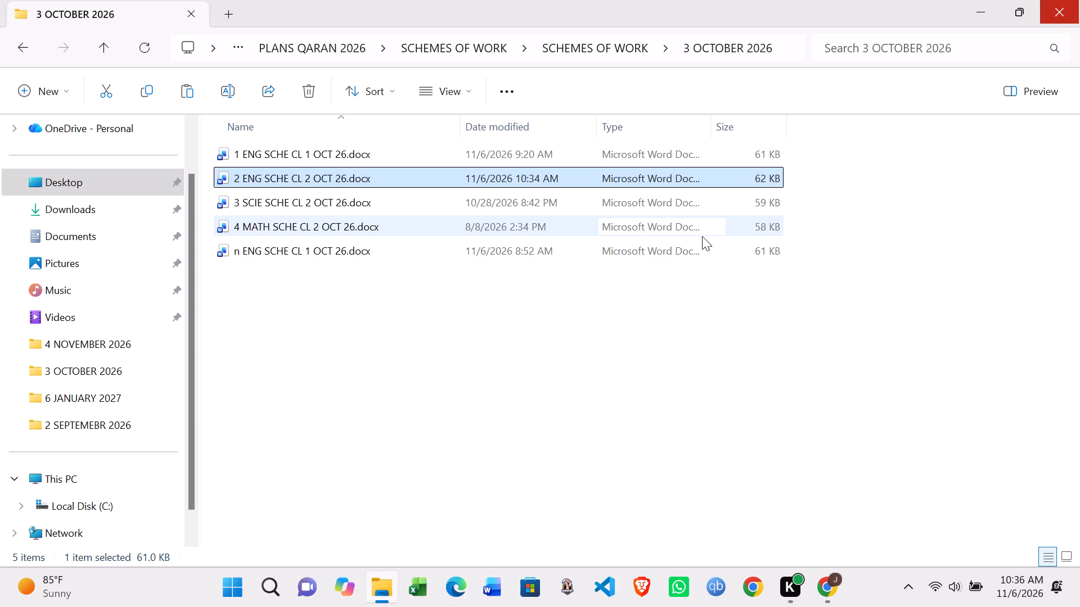
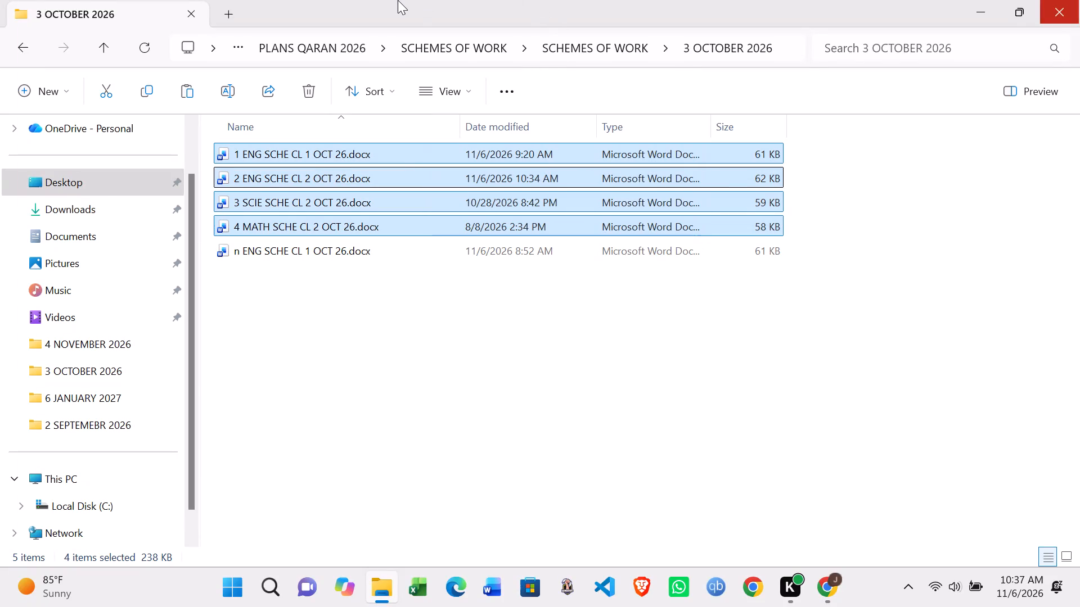
Go to the 4 NOVEMBER 2026 schemes of work folder and open "2 ENG SCHE CL 2 NOV 26".
click(427, 260)
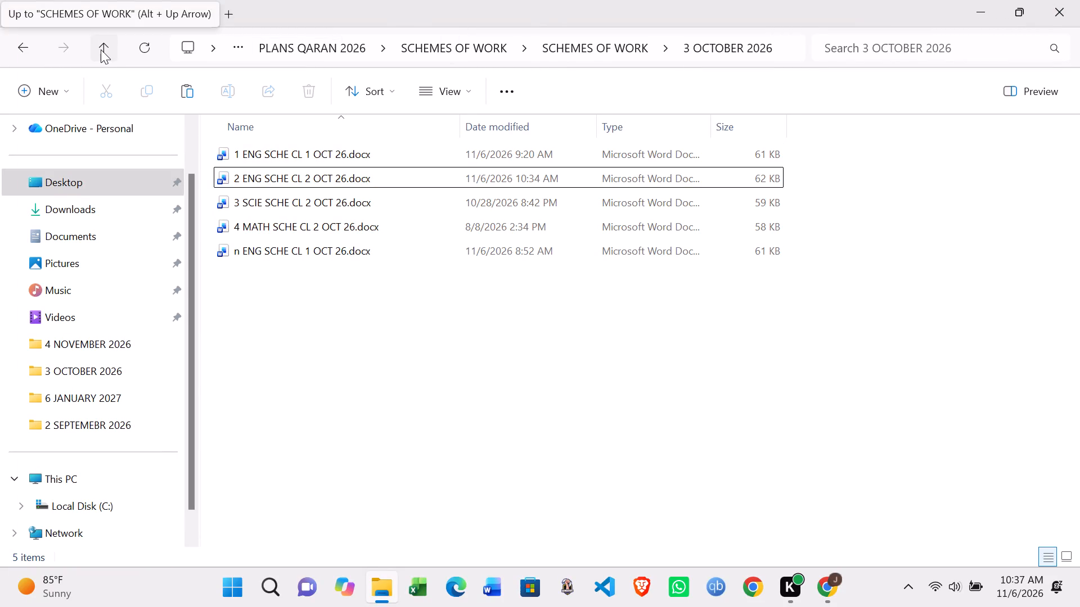
click(101, 49)
double_click(258, 232)
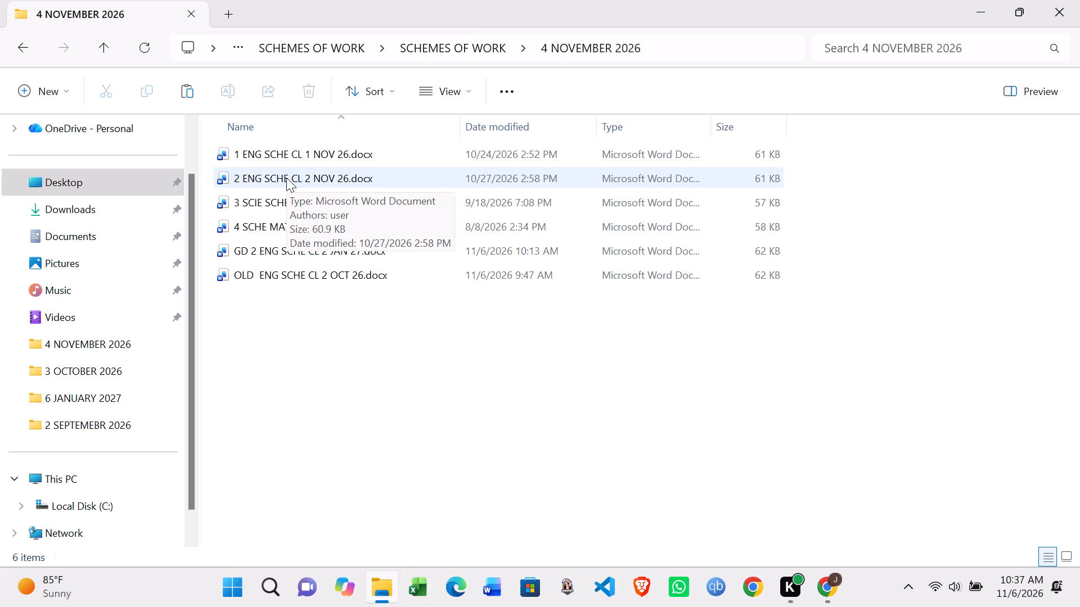
double_click(286, 178)
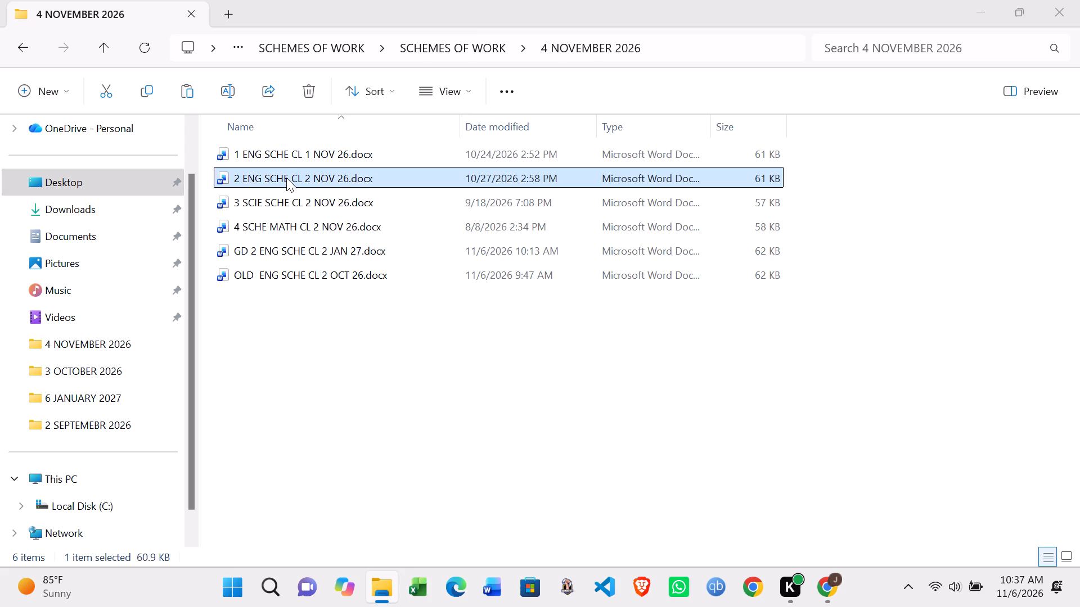
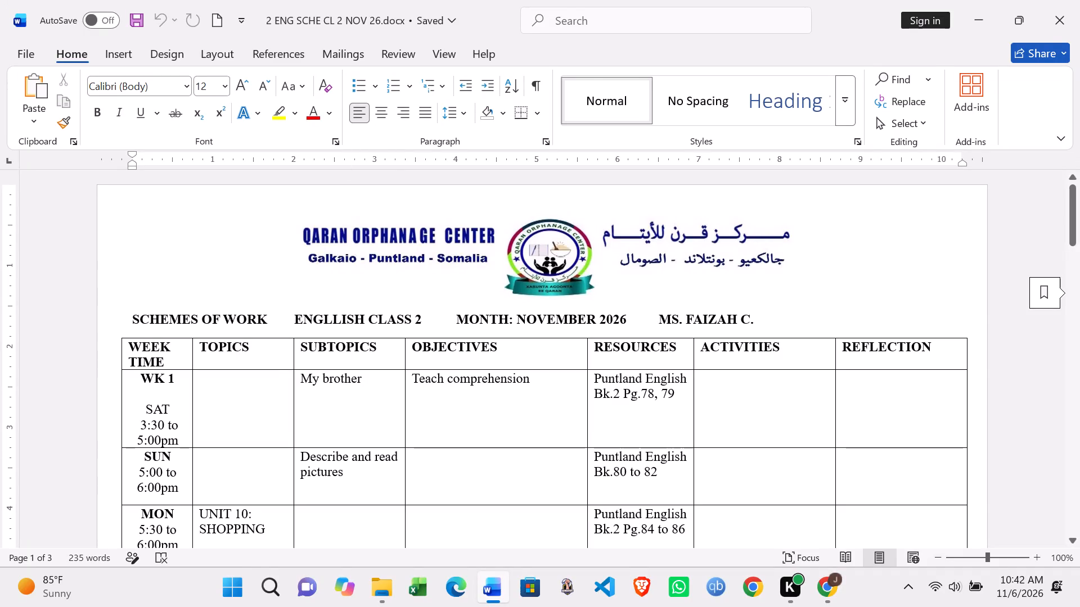
Widen the gap between "MONTH: NOVEMBER 2026" and the teacher's name in the heading line by three tab stops.
click(647, 316)
key(Tab)
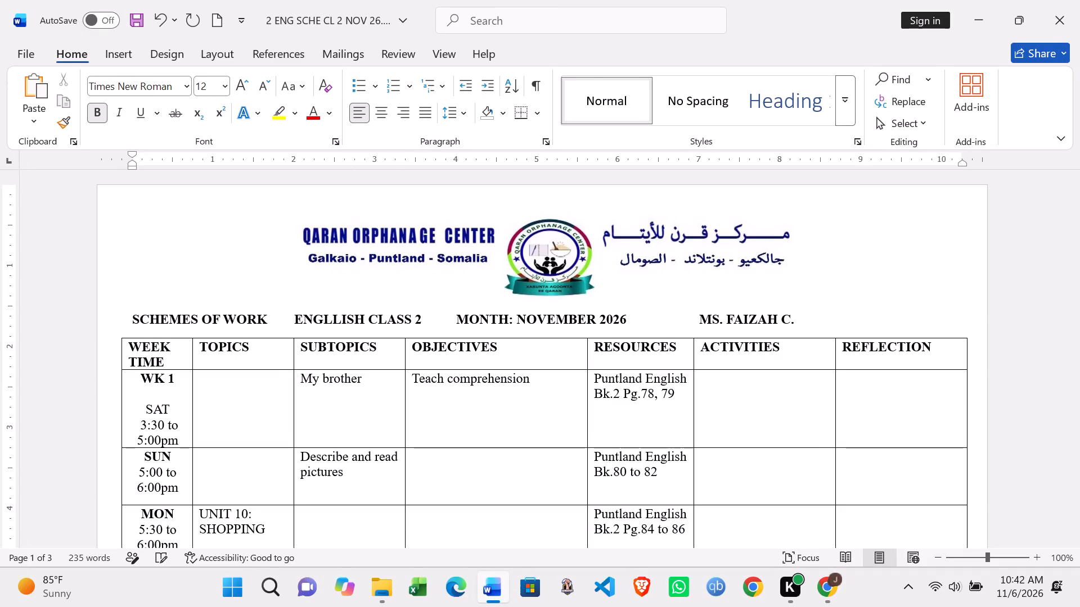
key(Tab)
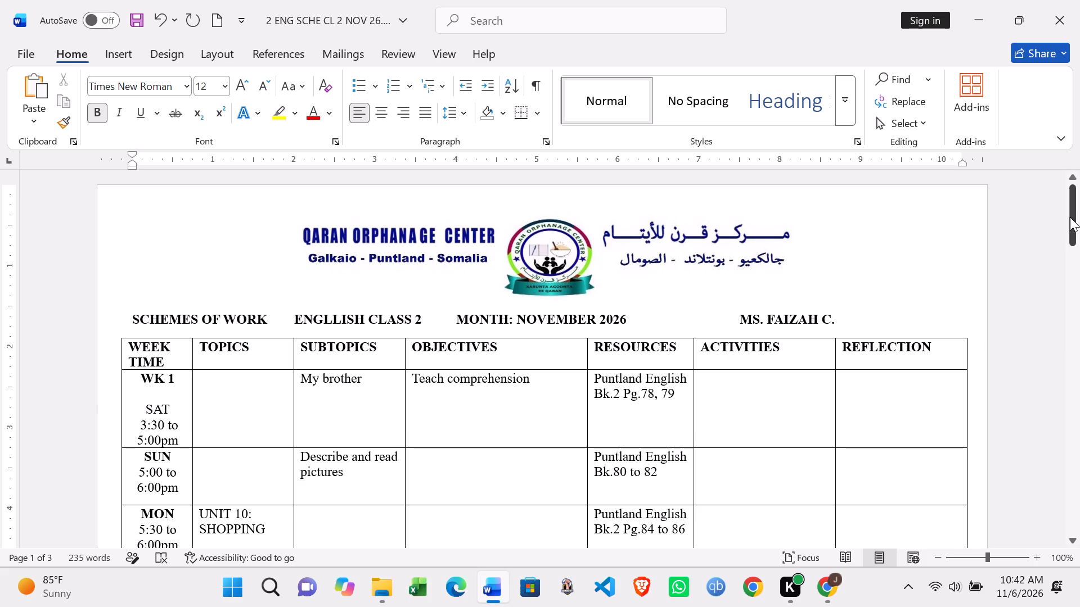
key(Tab)
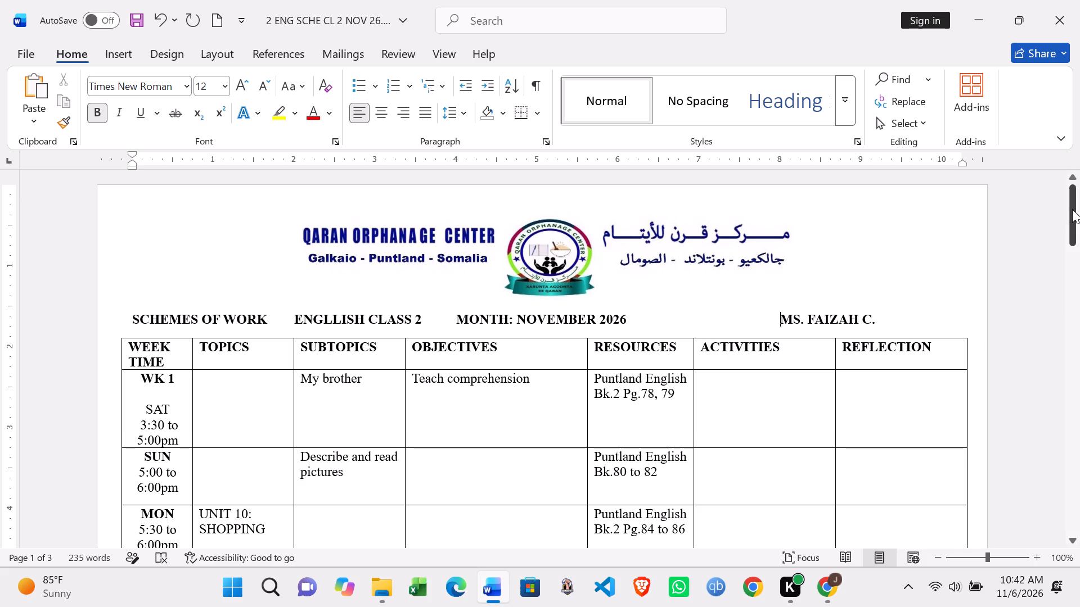
Examine the weekly topics, subtopics, objectives and resources from week 1 to week 4 of the November Class 2 English scheme.
click(1072, 209)
scroll(1072, 209, up, 1)
drag(1073, 198, 1079, 345)
scroll(1073, 205, up, 1)
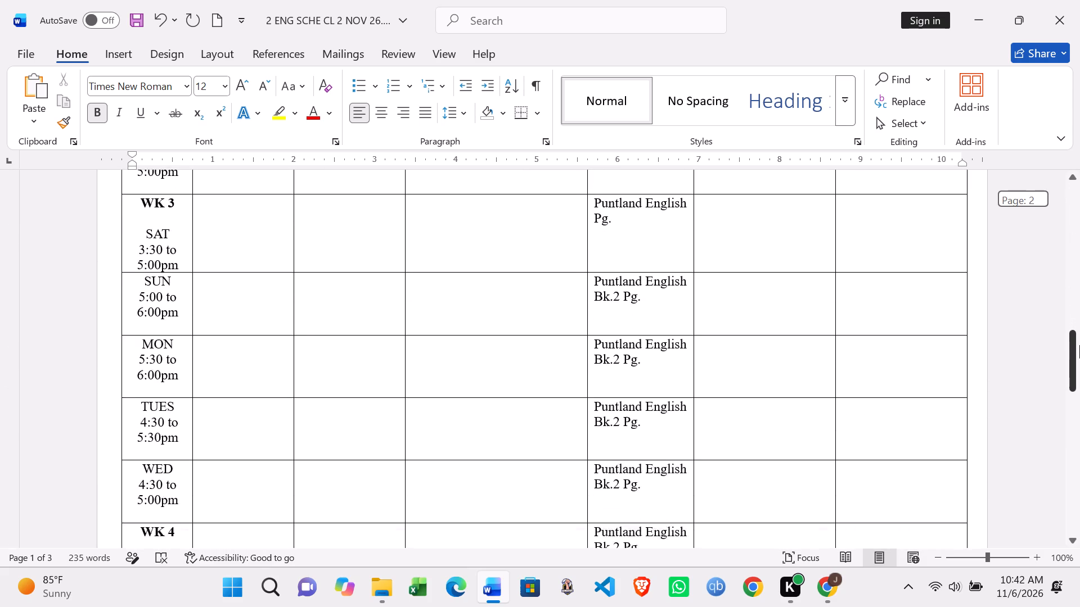
scroll(1079, 345, up, 1)
drag(1079, 345, 1079, 459)
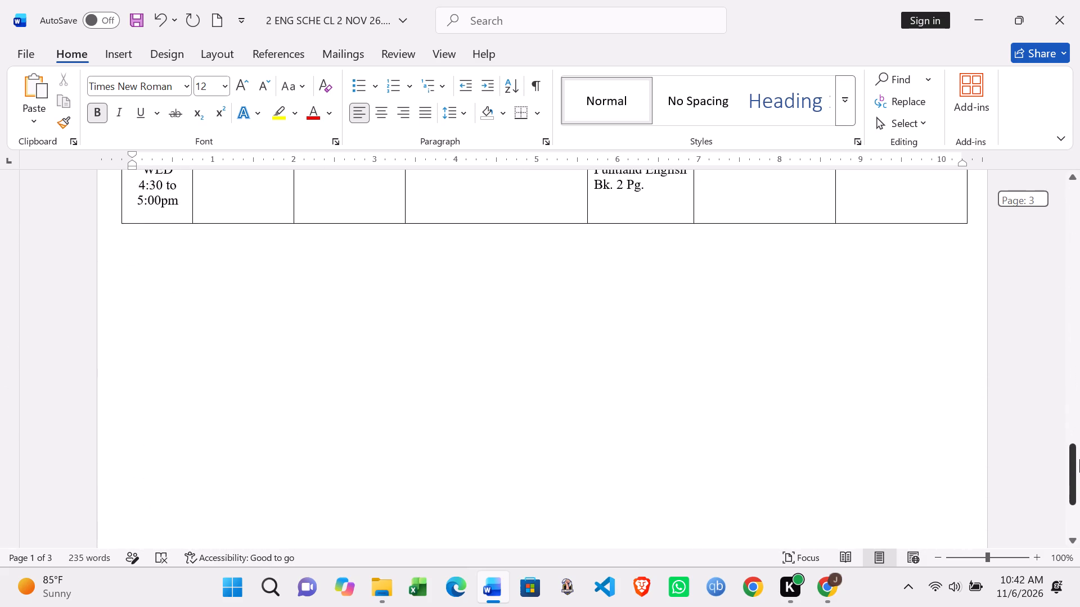
drag(1079, 459, 1073, 423)
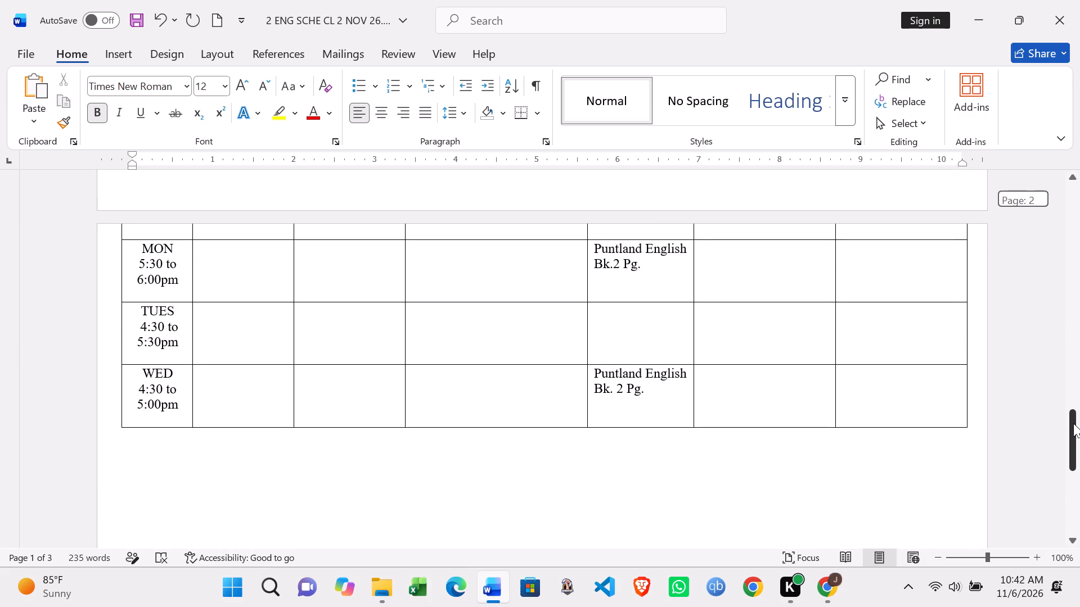
drag(1073, 423, 1067, 379)
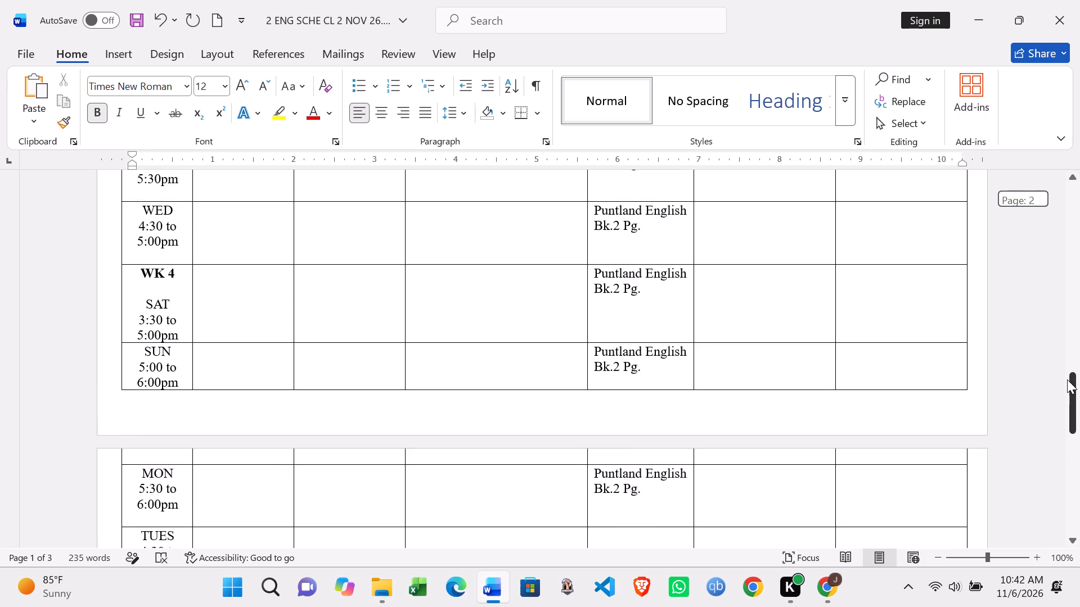
drag(1067, 379, 1064, 328)
scroll(1064, 342, down, 1)
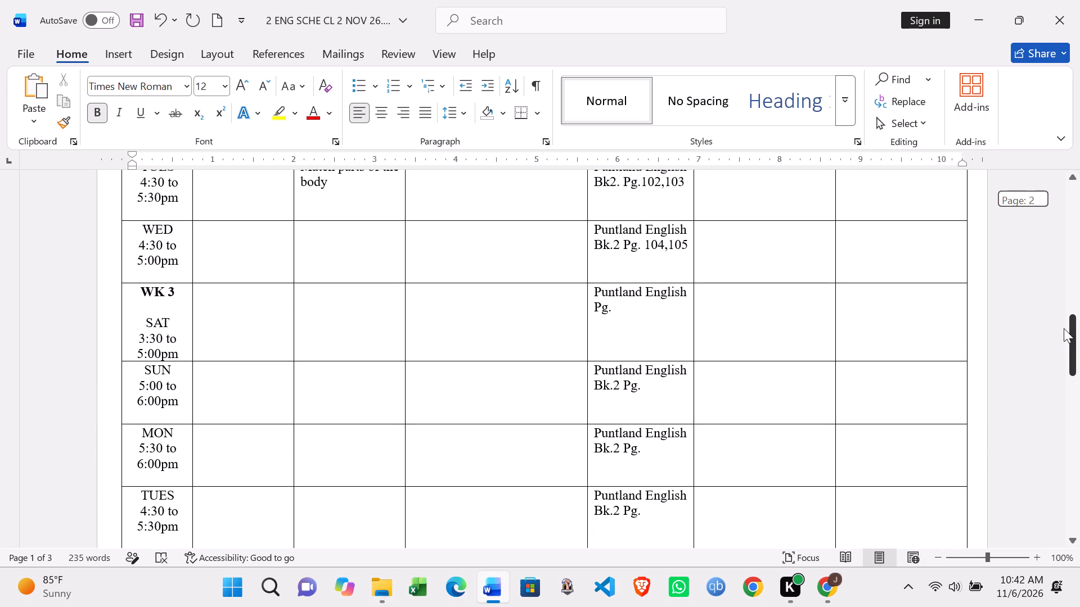
drag(1064, 328, 1056, 239)
scroll(1064, 328, down, 1)
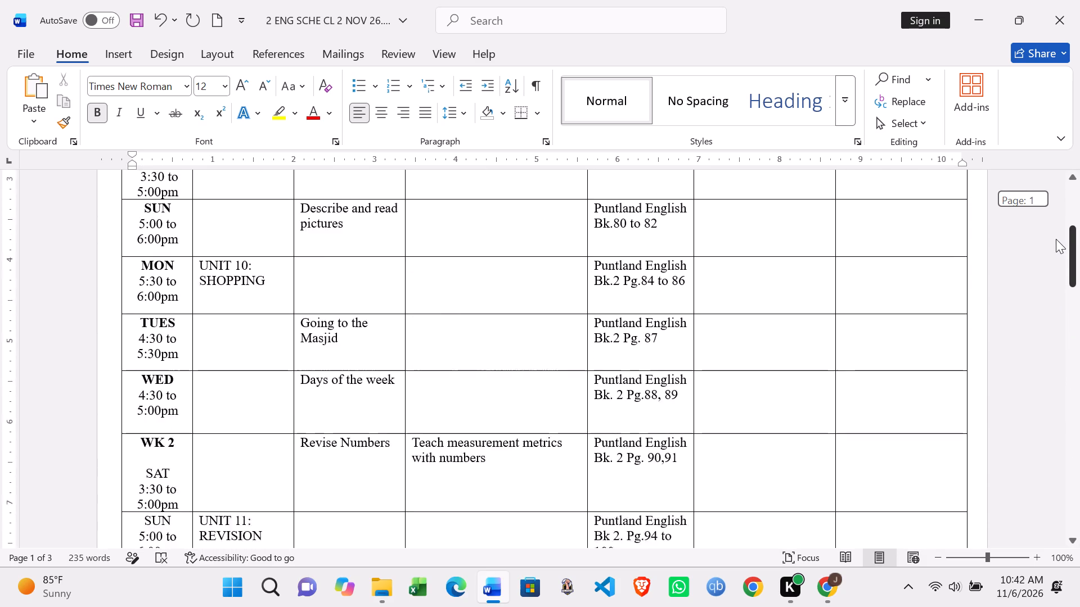
scroll(1056, 239, down, 1)
drag(1056, 239, 1055, 215)
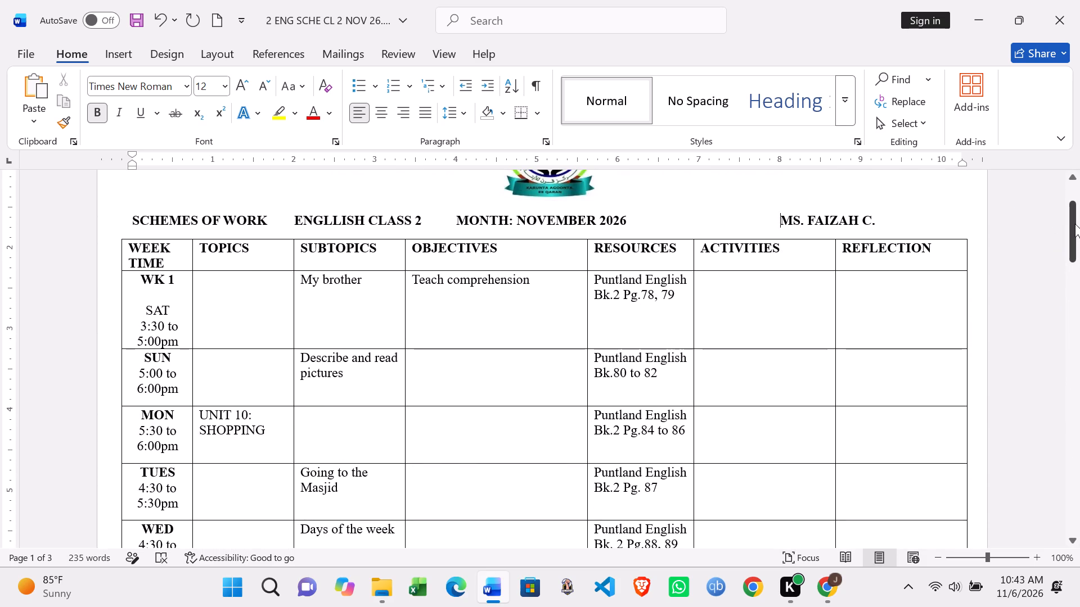
click(1075, 224)
drag(1072, 216, 1077, 230)
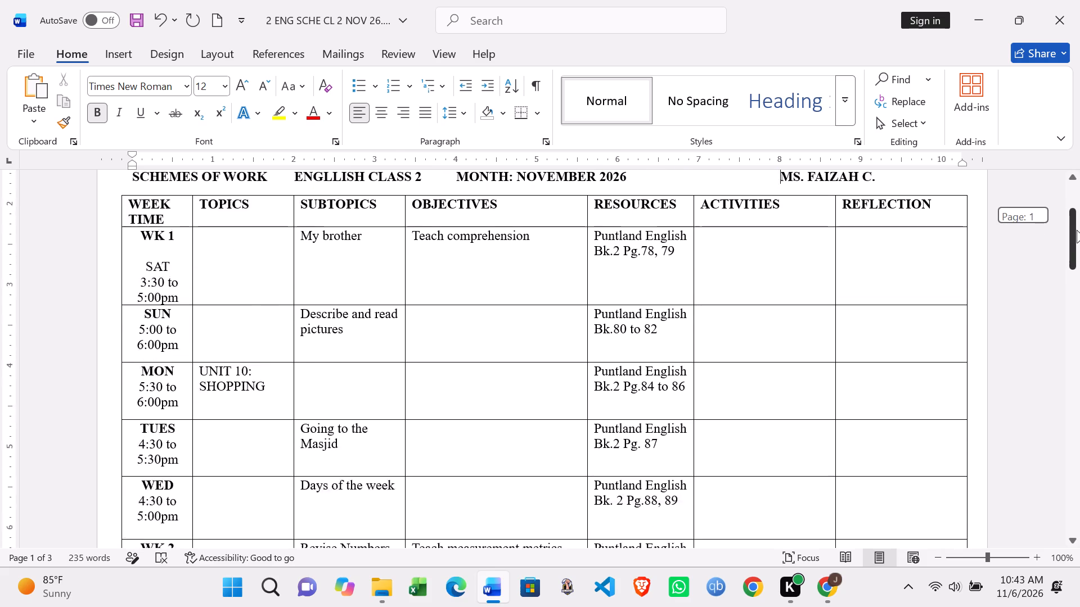
drag(1077, 230, 1079, 293)
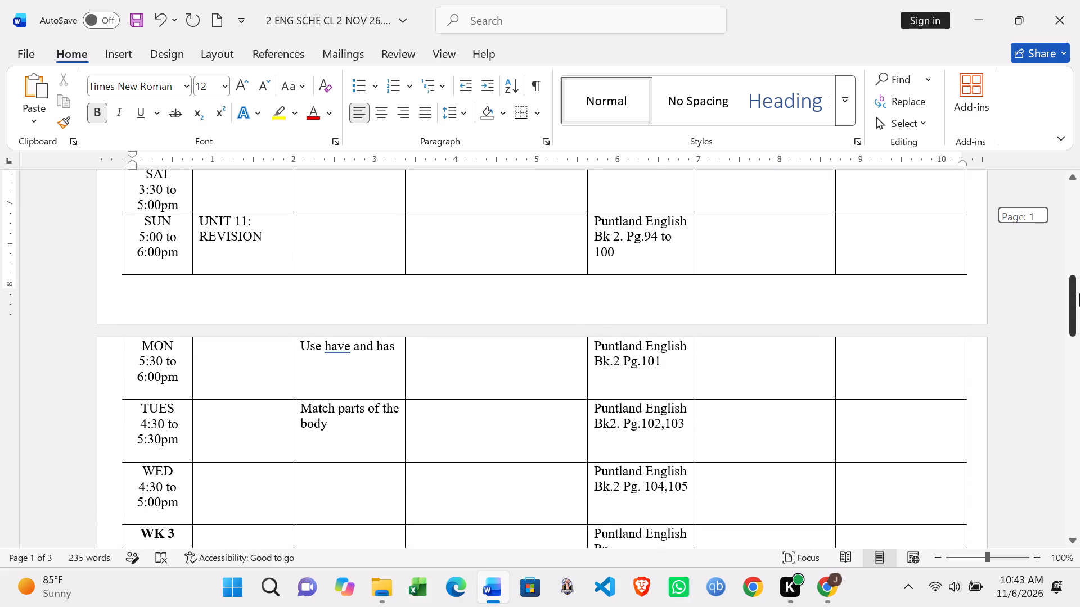
drag(1079, 293, 1079, 297)
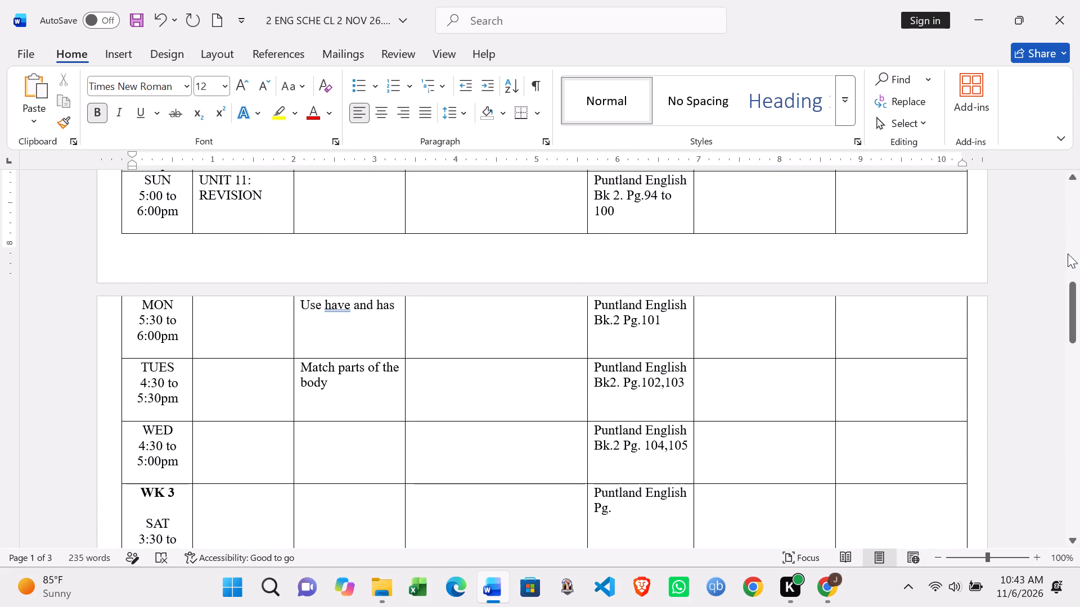
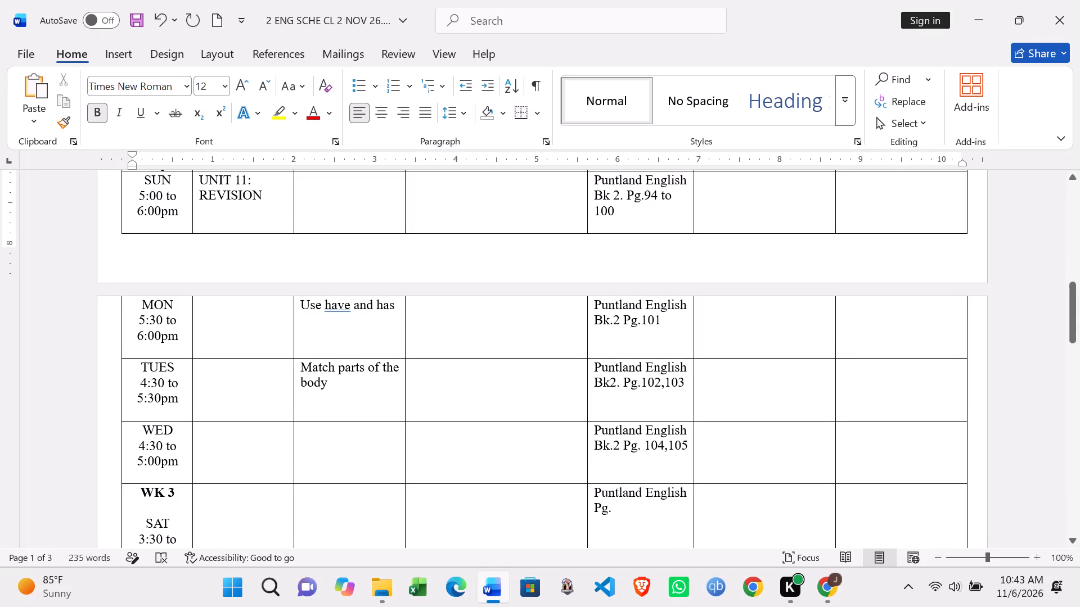
Recheck the November Class 2 English scheme from the heading through the week 4 rows, comparing subtopics, objectives and book page references.
drag(1075, 312, 1075, 292)
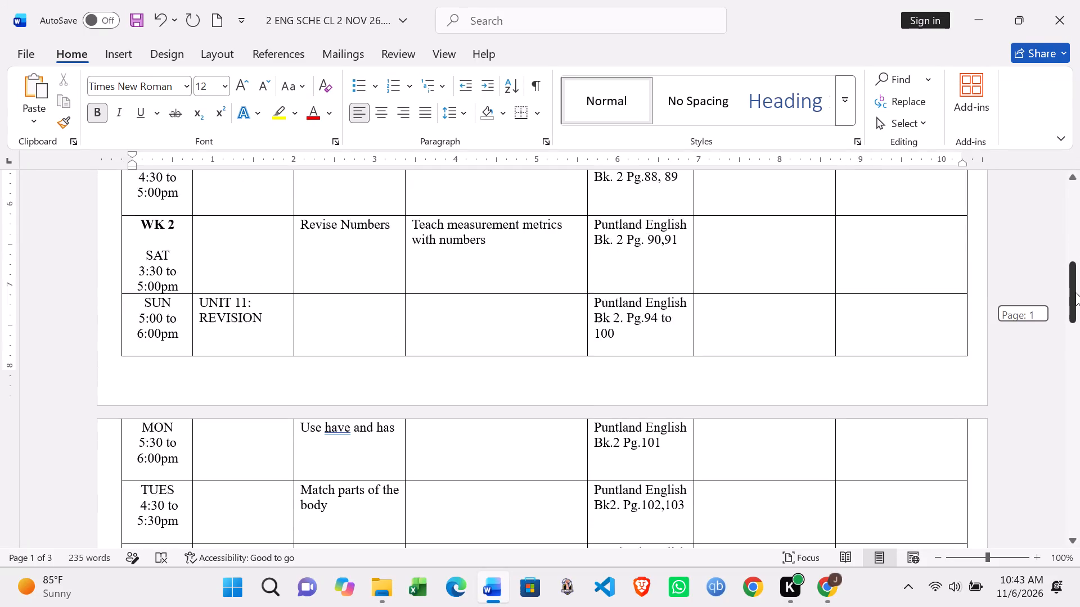
drag(1075, 292, 1070, 253)
scroll(1075, 287, down, 1)
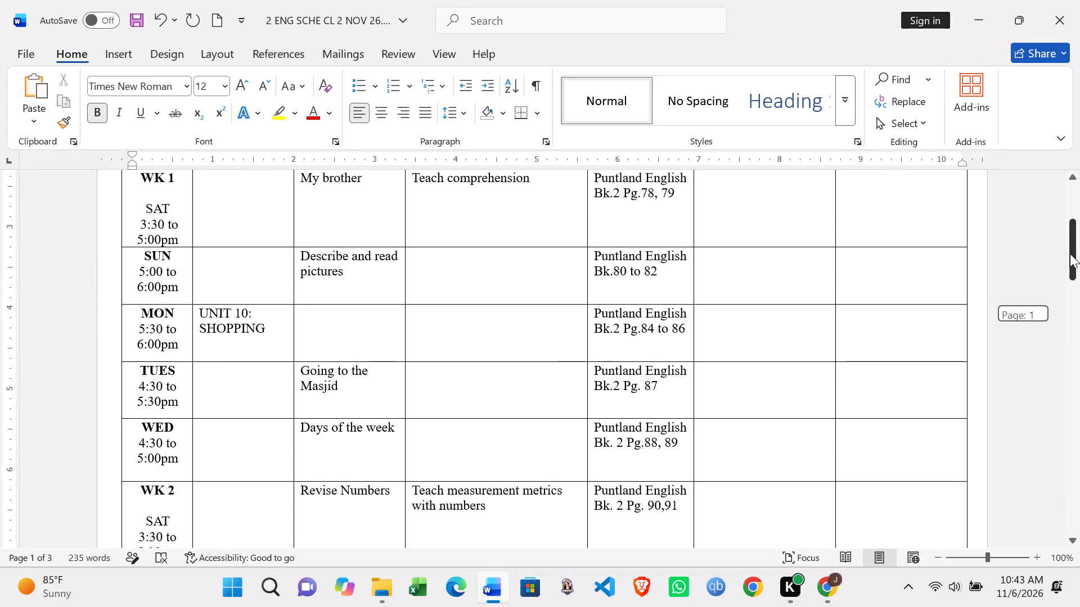
drag(1070, 253, 1075, 238)
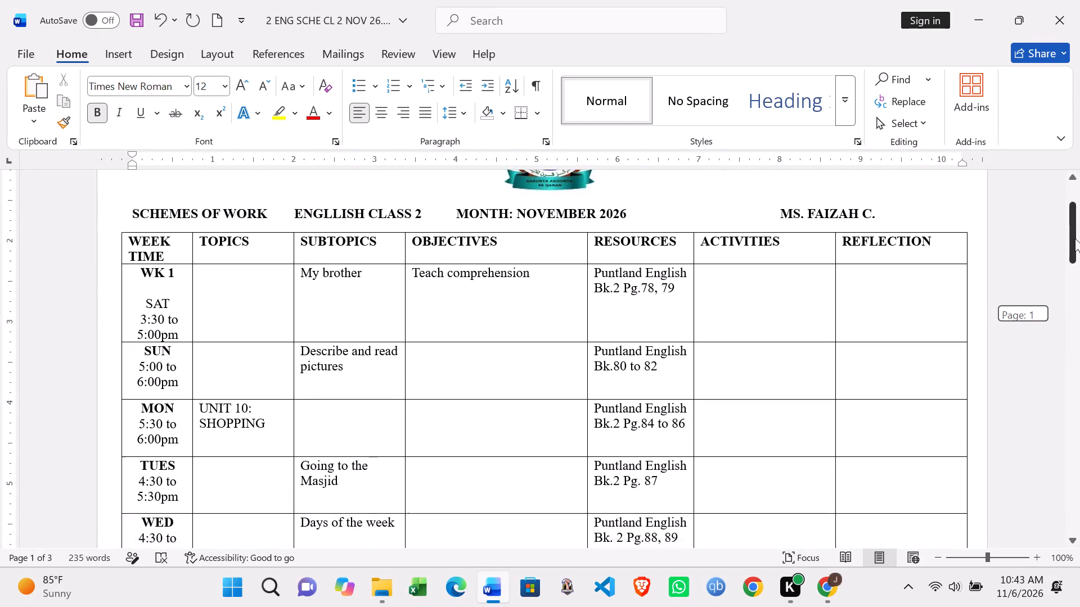
drag(1075, 238, 1069, 416)
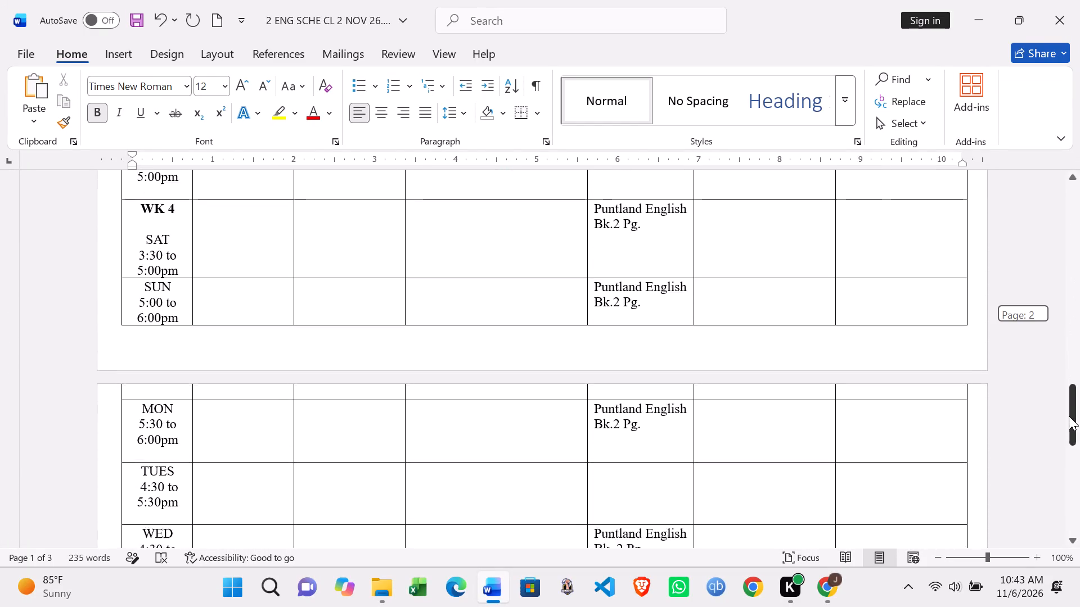
drag(1069, 416, 1070, 296)
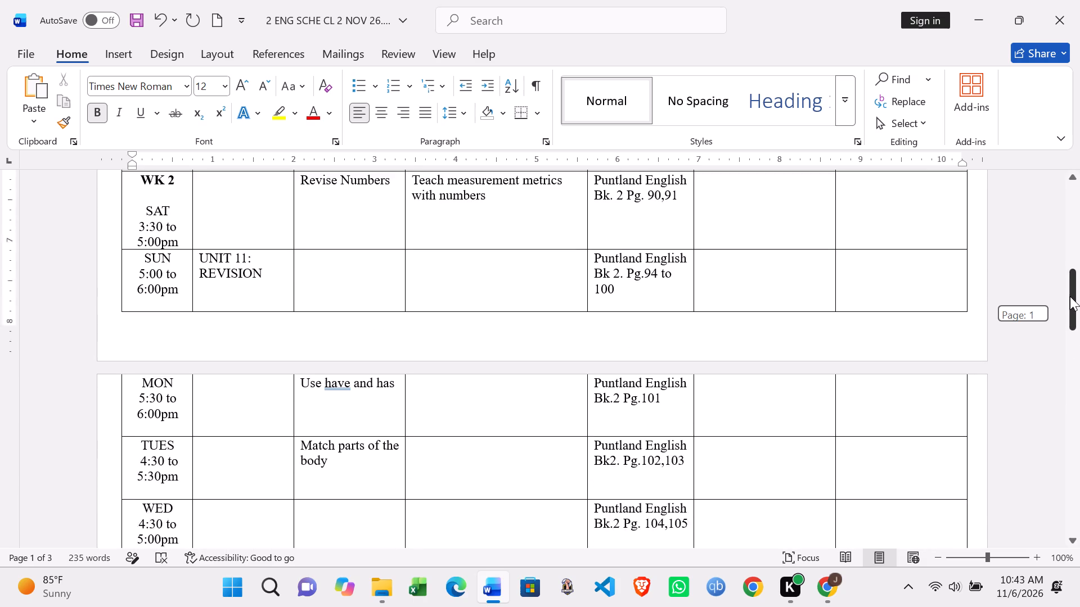
drag(1070, 296, 1070, 286)
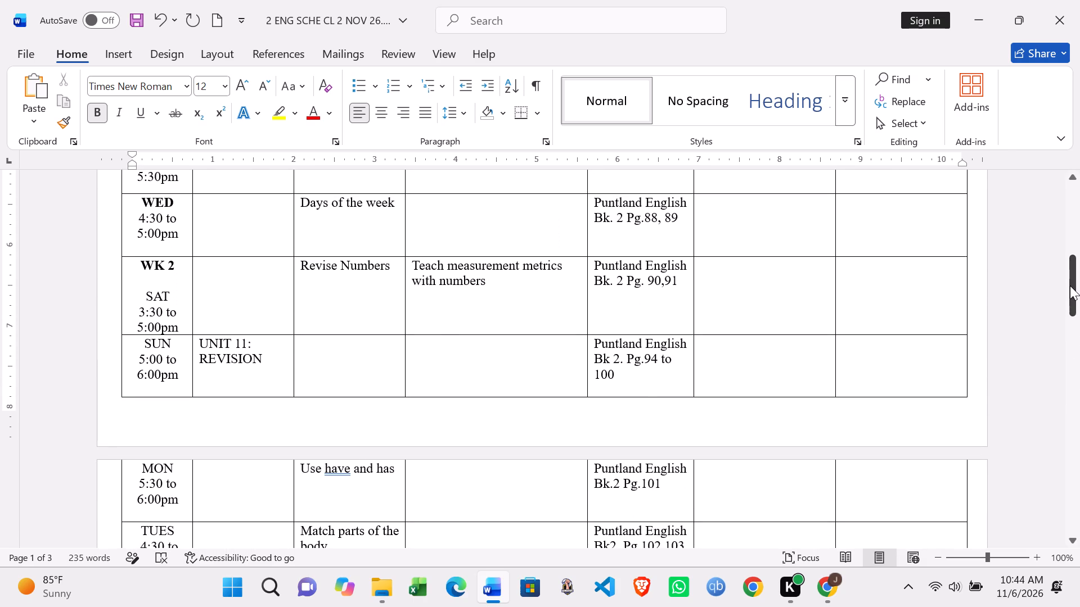
drag(1070, 286, 1072, 218)
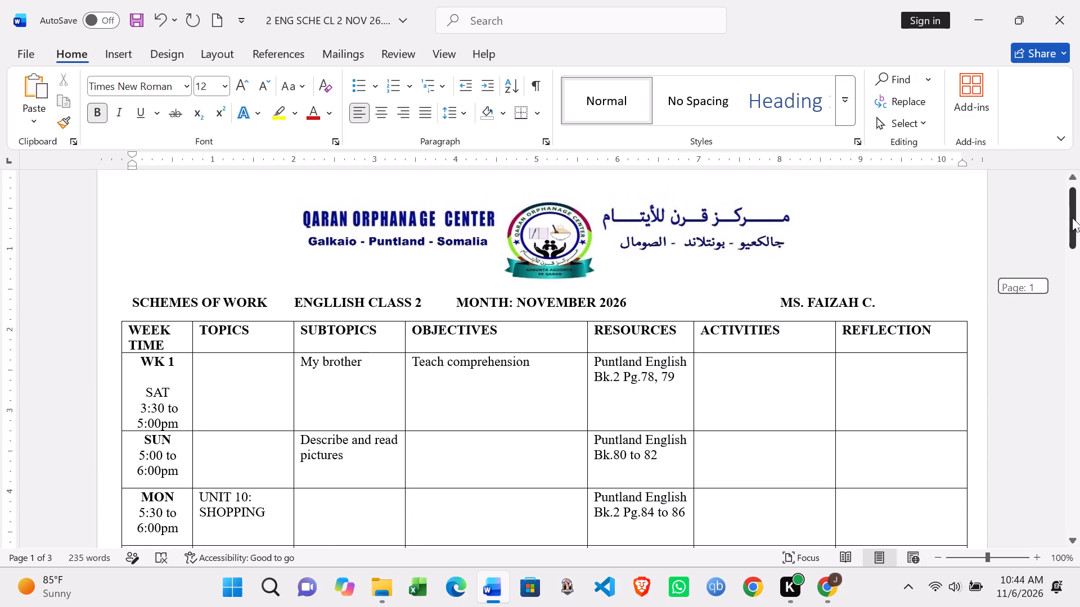
drag(1072, 218, 1079, 324)
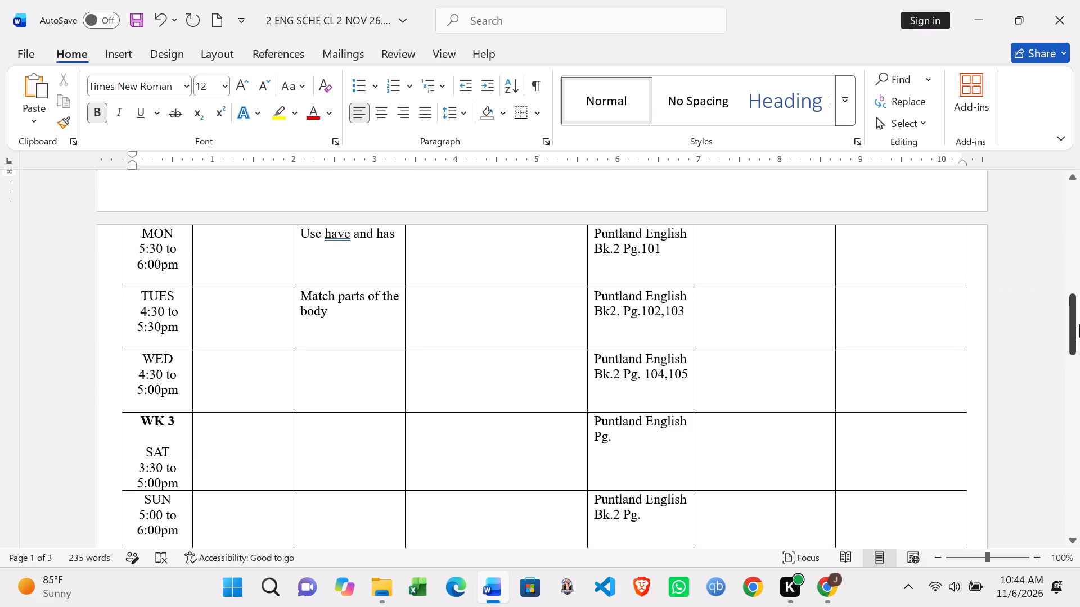
drag(1069, 320, 1069, 310)
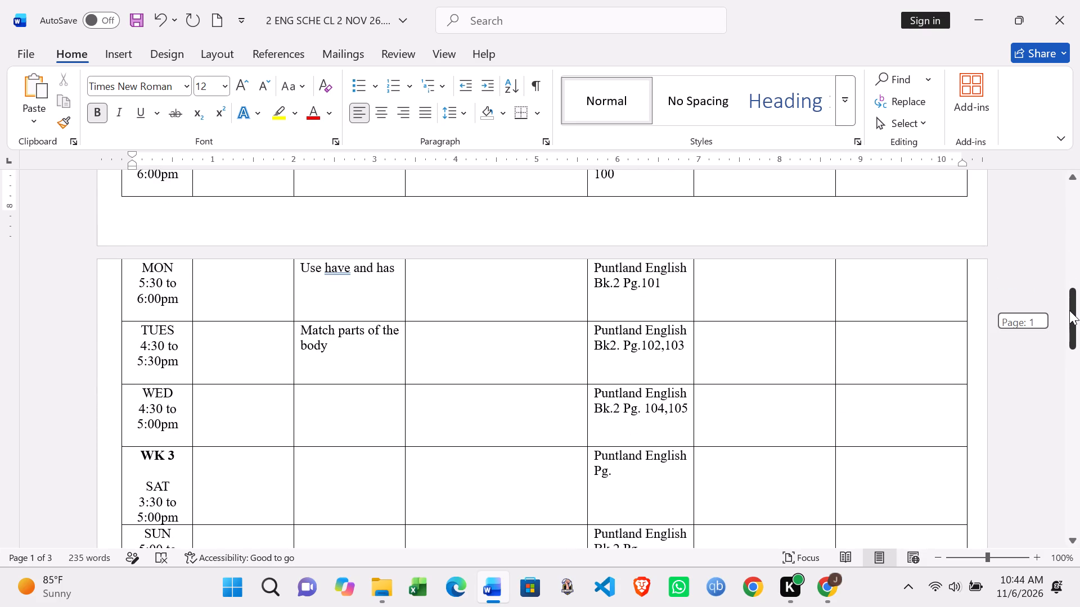
drag(1069, 310, 1071, 278)
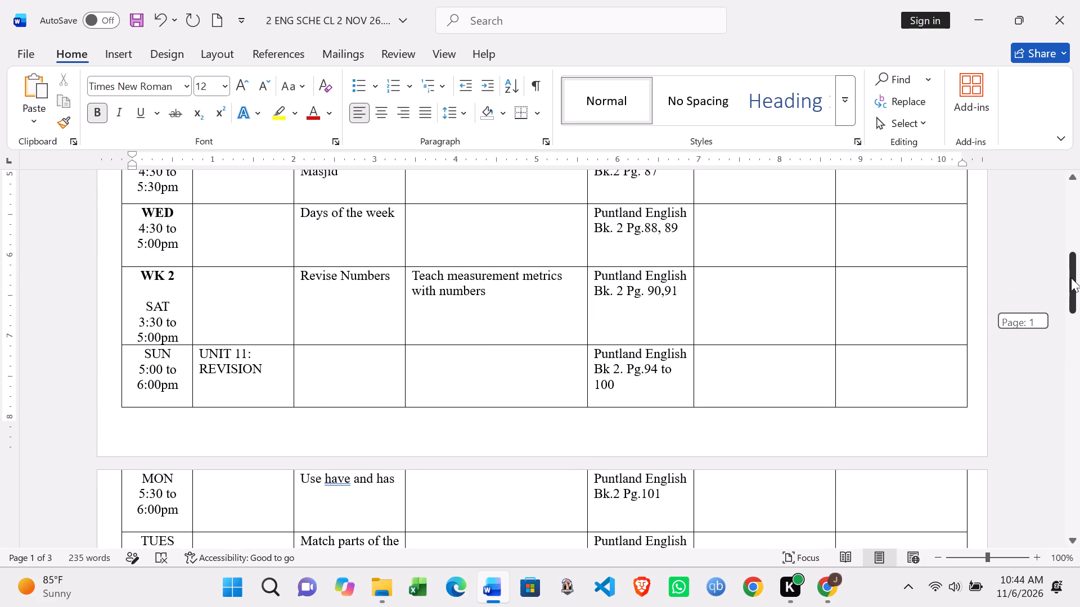
drag(1071, 278, 1071, 235)
scroll(508, 265, left, 1)
scroll(402, 258, down, 1)
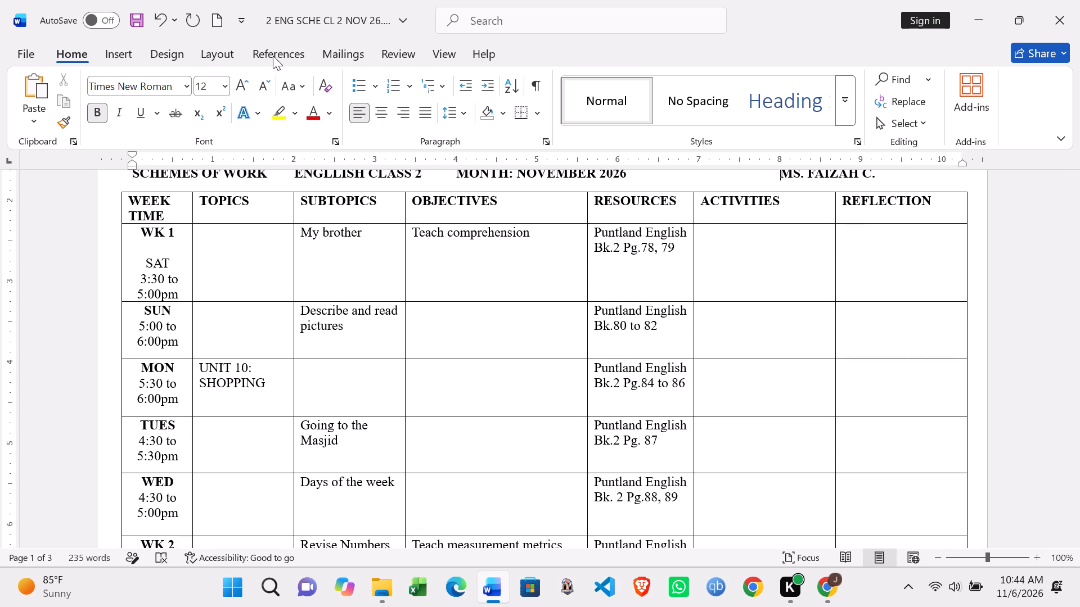
Save the November Class 2 English scheme of work.
scroll(262, 54, left, 1)
click(137, 23)
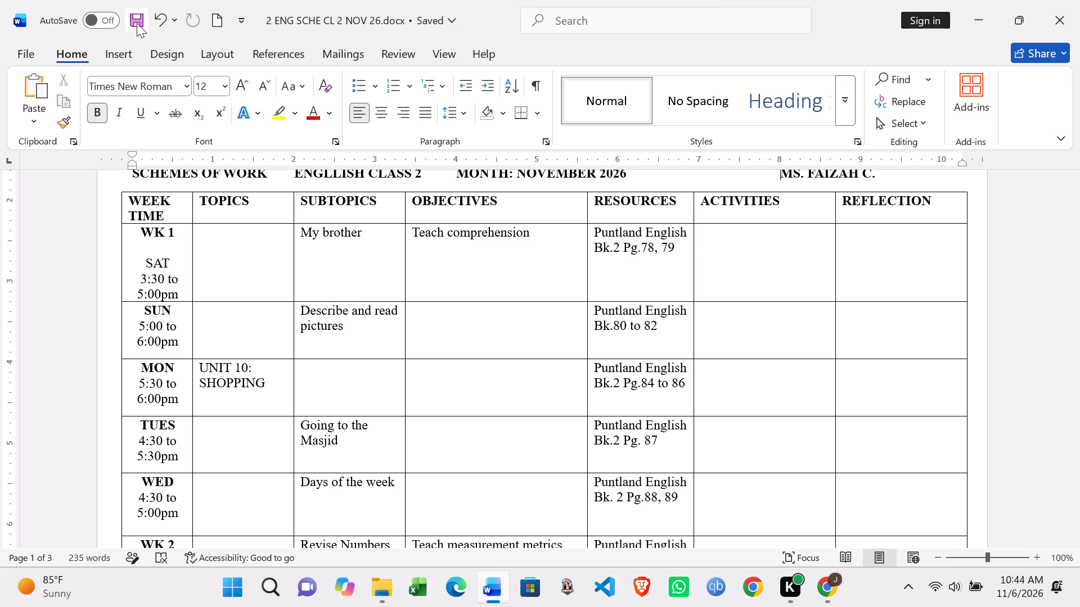
scroll(138, 16, left, 2)
Examine the week 1 to week 4 rows again through the table's end, checking for missing subtopics, objectives and Puntland English page numbers.
scroll(192, 85, right, 2)
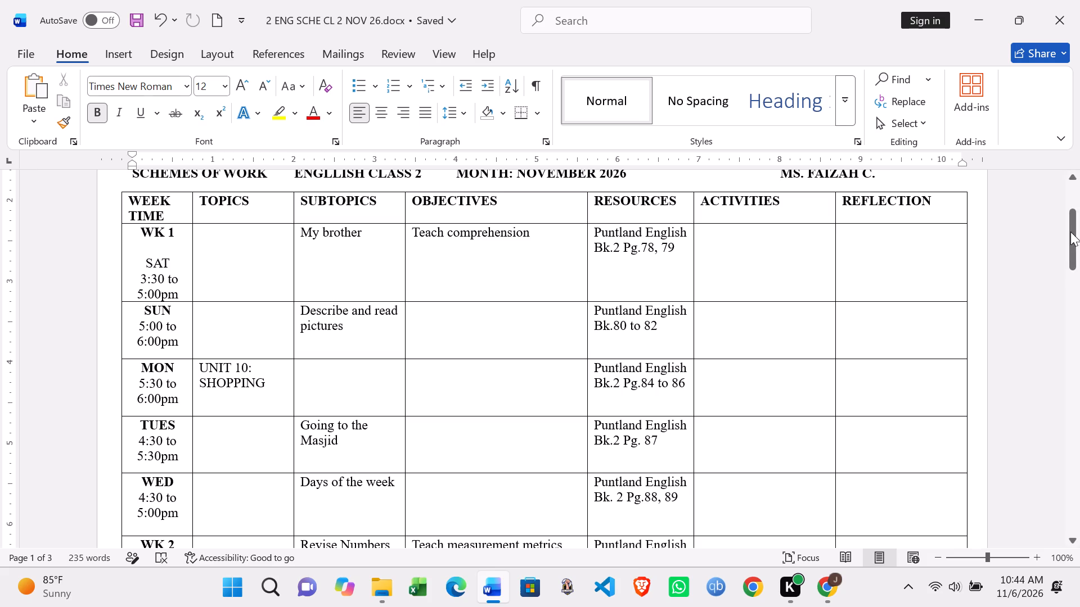
click(1072, 235)
scroll(1074, 239, up, 1)
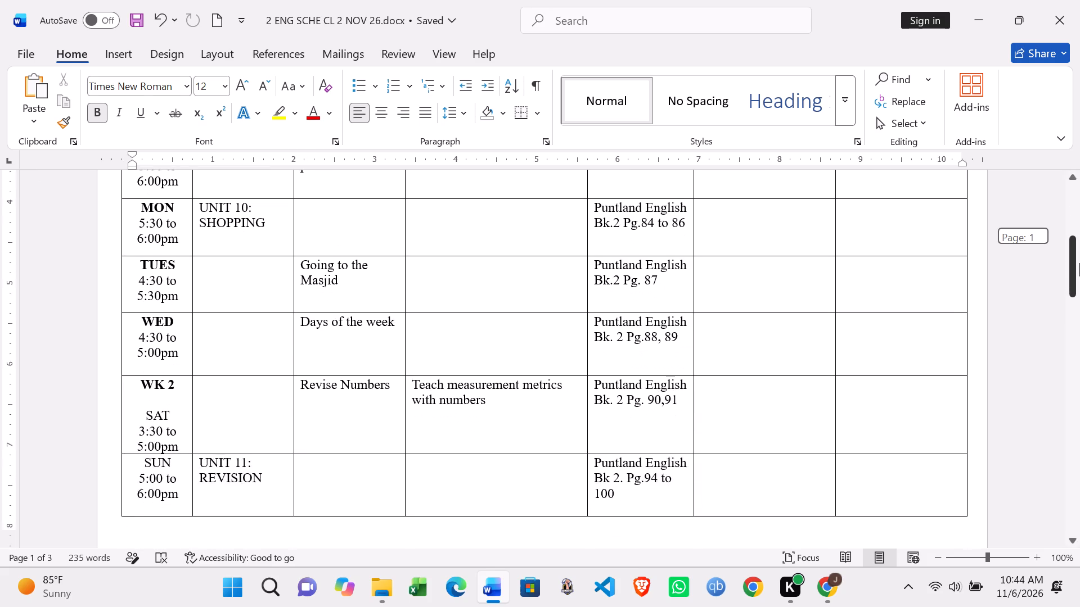
scroll(1079, 263, up, 1)
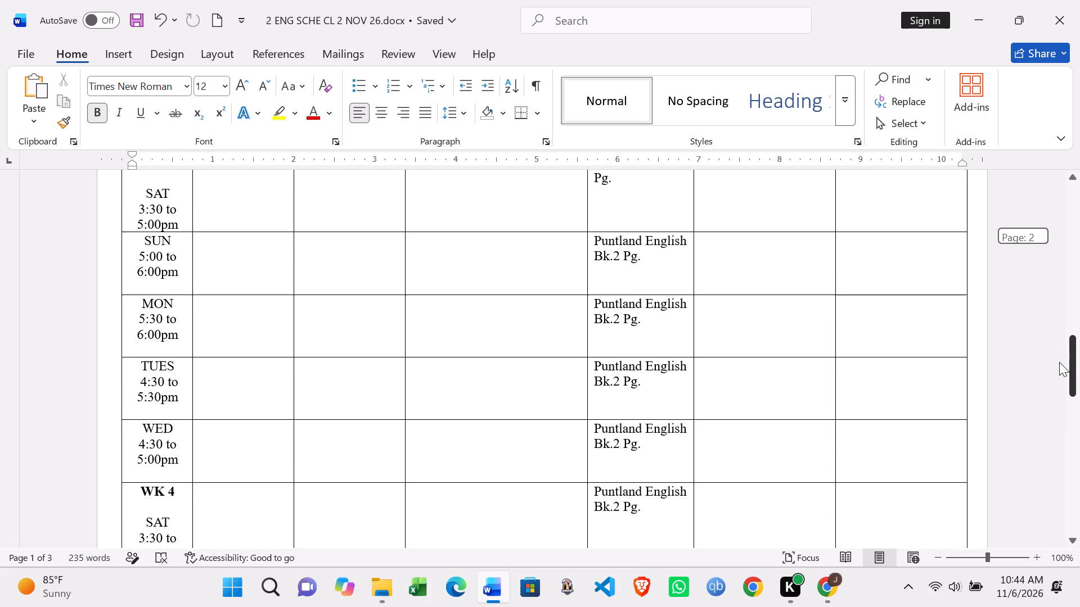
scroll(1059, 362, up, 1)
click(1059, 362)
click(1059, 362)
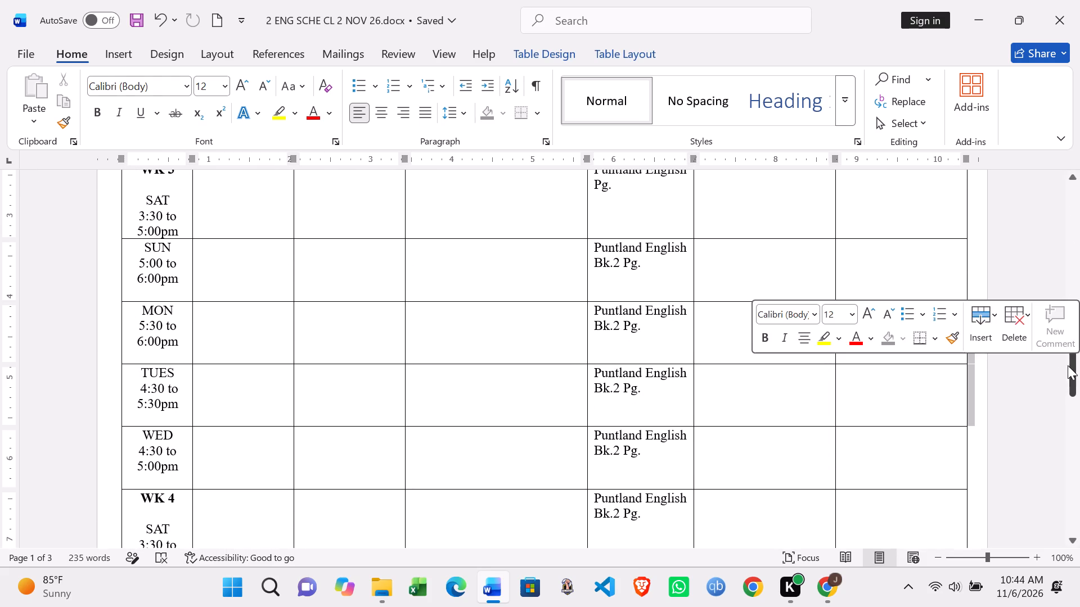
click(1070, 364)
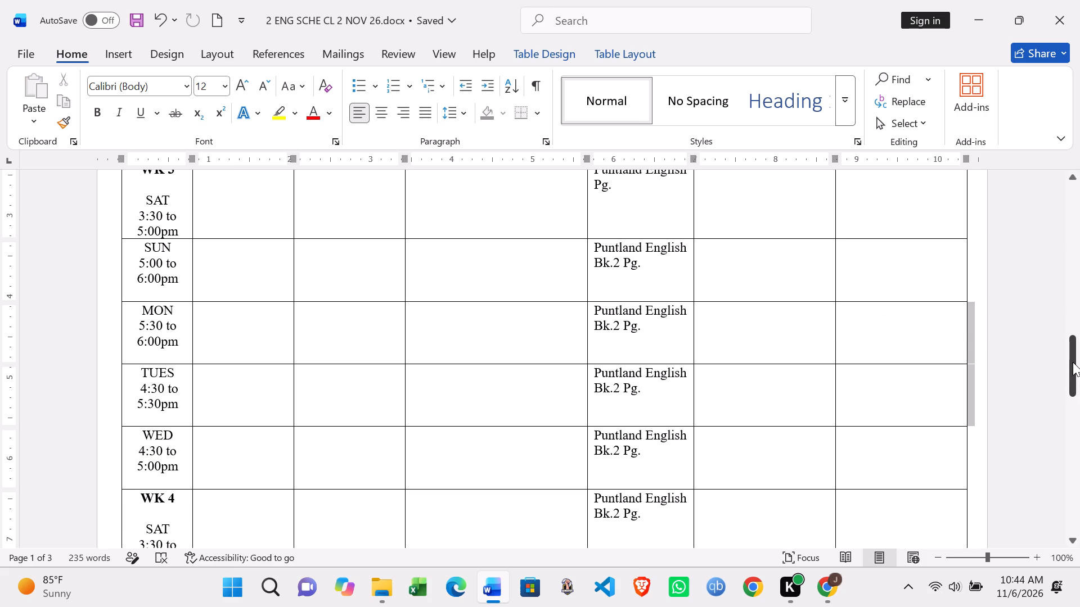
drag(1073, 362, 1079, 384)
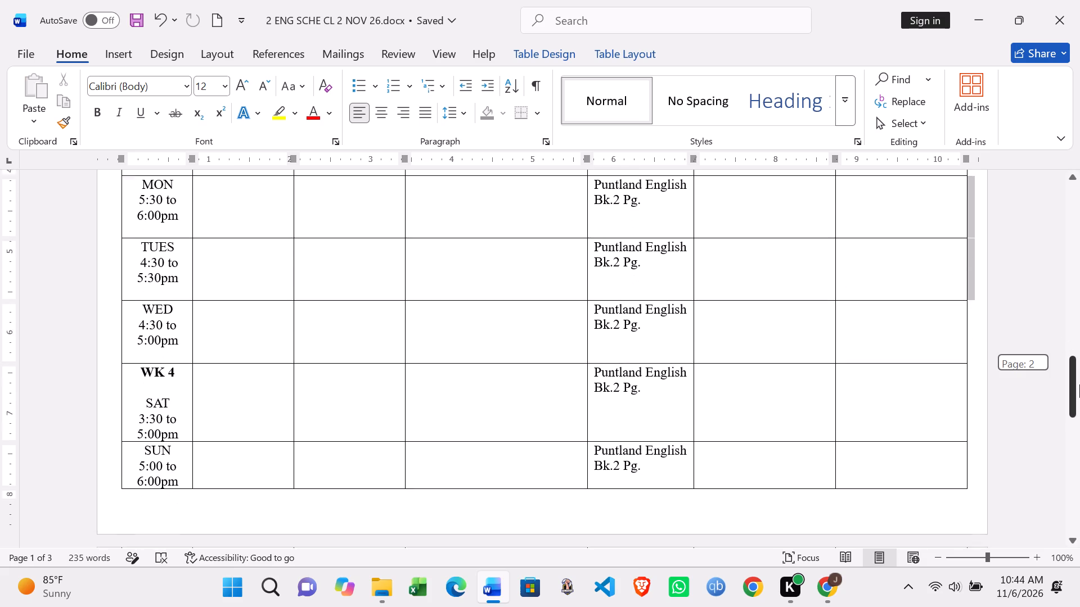
drag(1079, 384, 1079, 427)
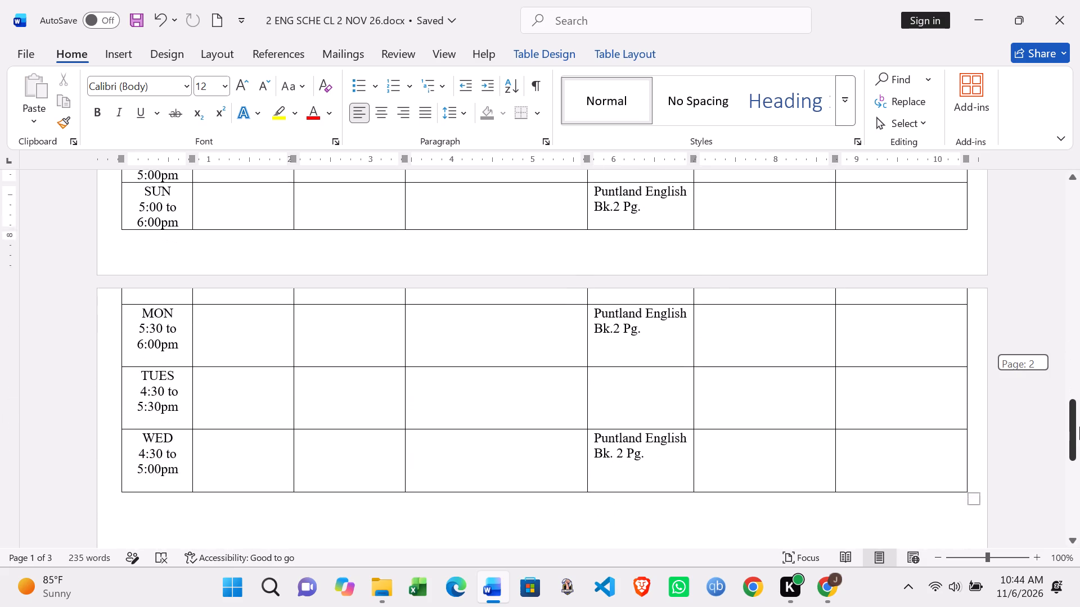
drag(1079, 427, 1073, 407)
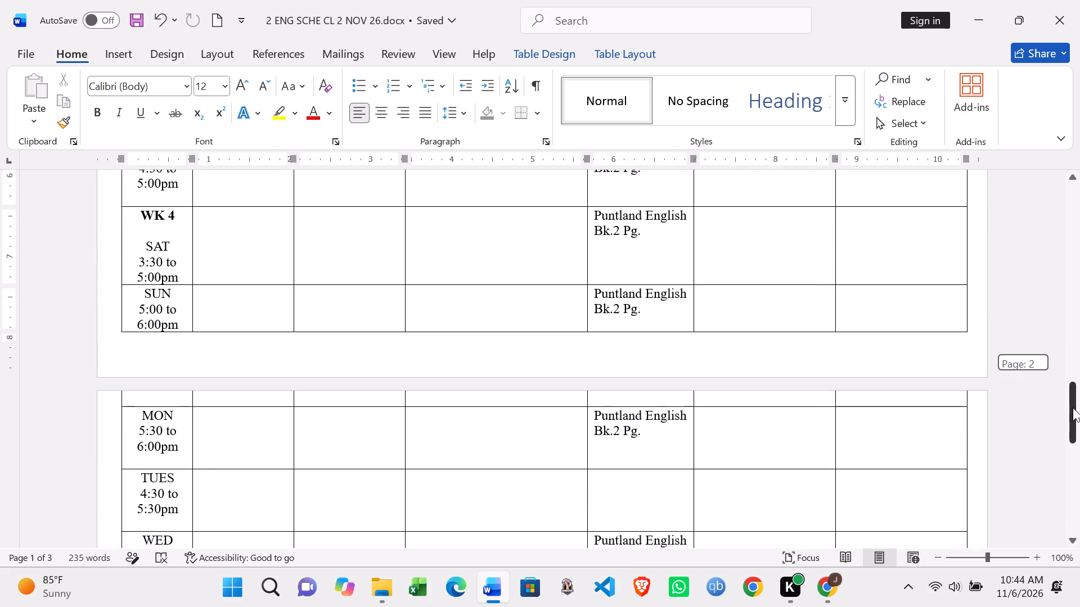
drag(1073, 407, 1069, 371)
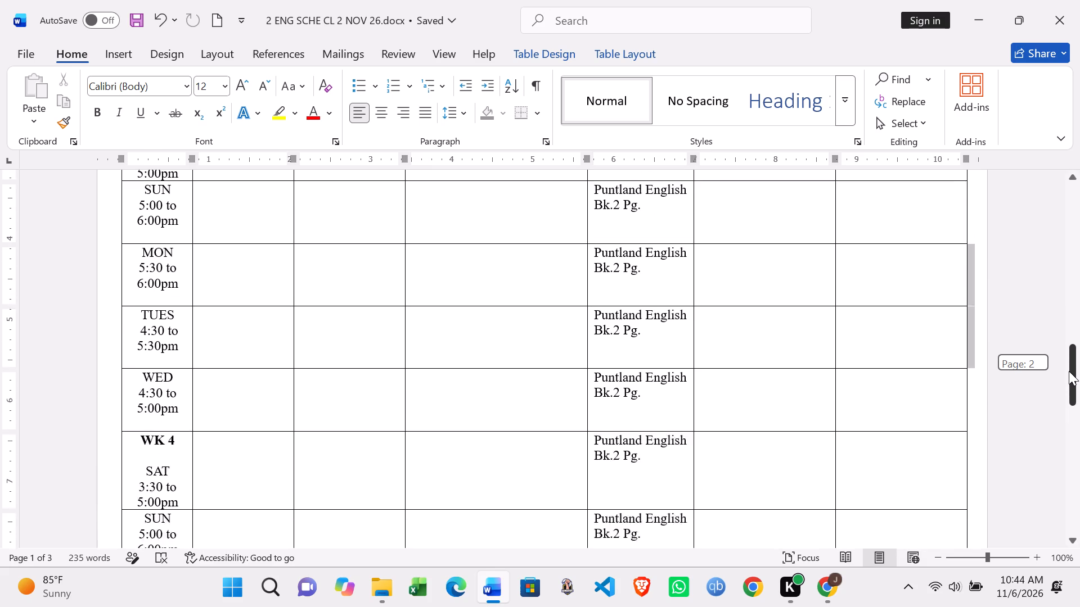
drag(1069, 371, 1064, 319)
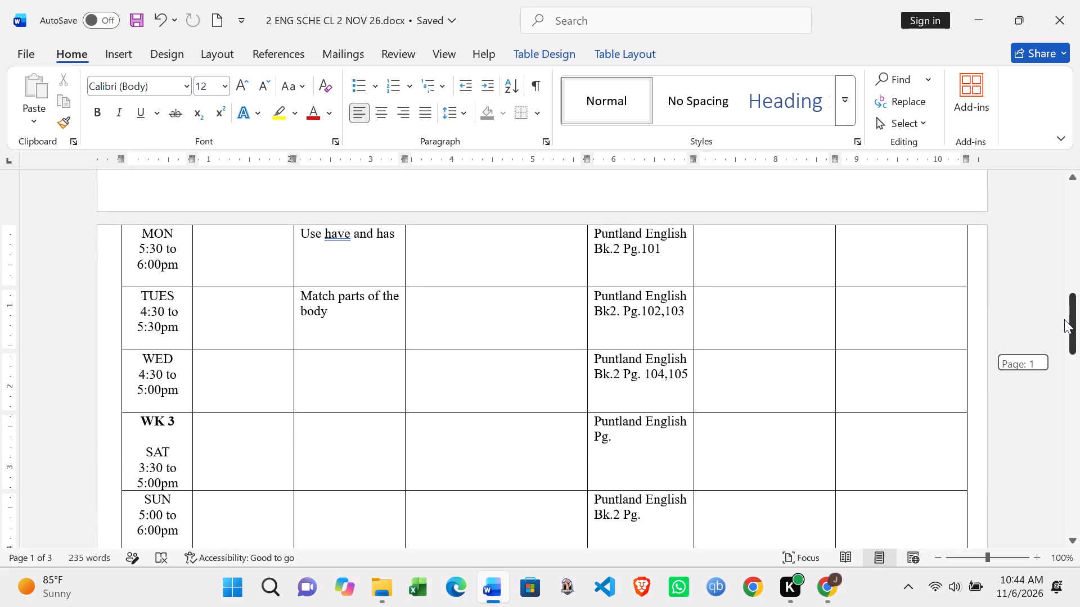
drag(1064, 319, 1064, 286)
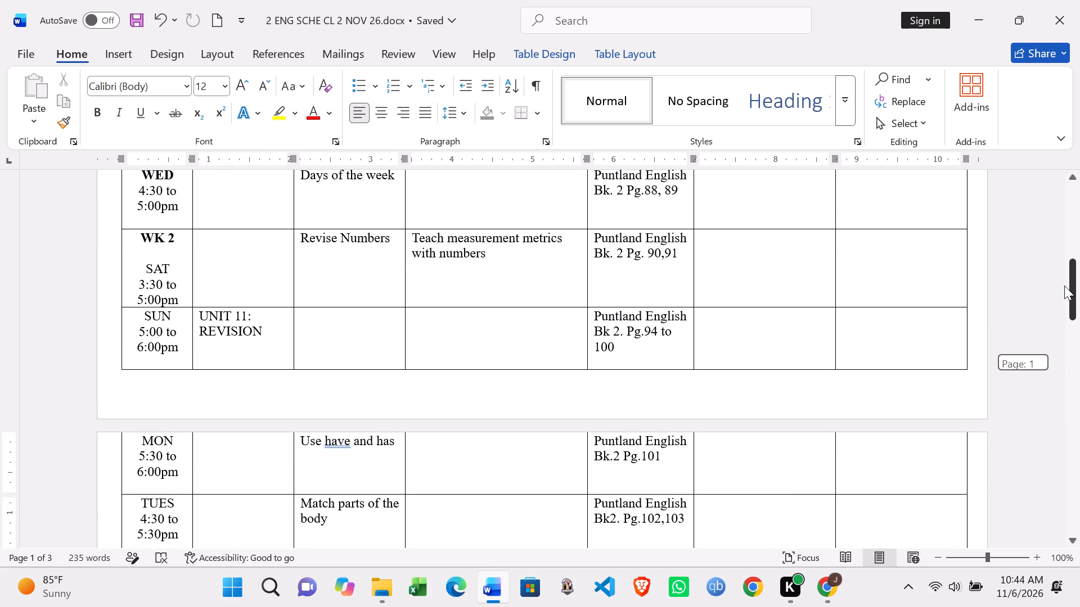
drag(1064, 286, 1071, 274)
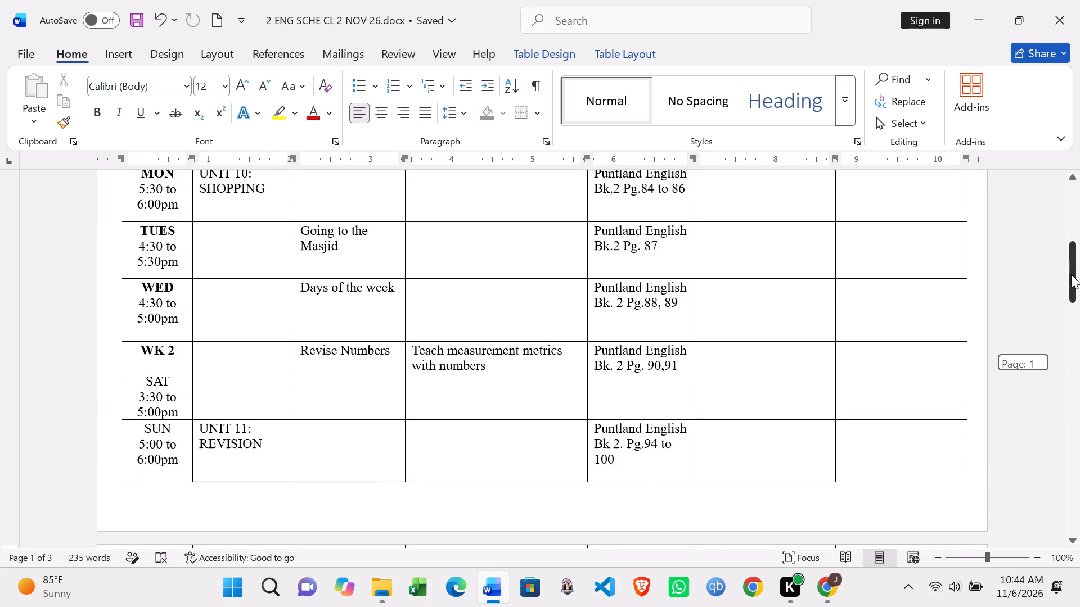
drag(1071, 274, 1079, 367)
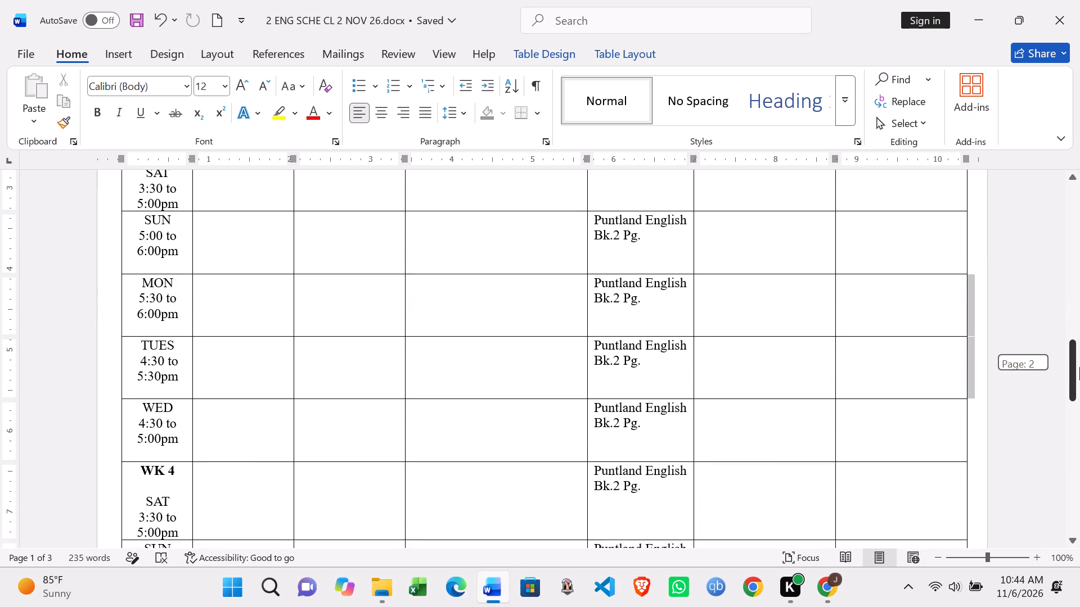
drag(1079, 367, 1079, 442)
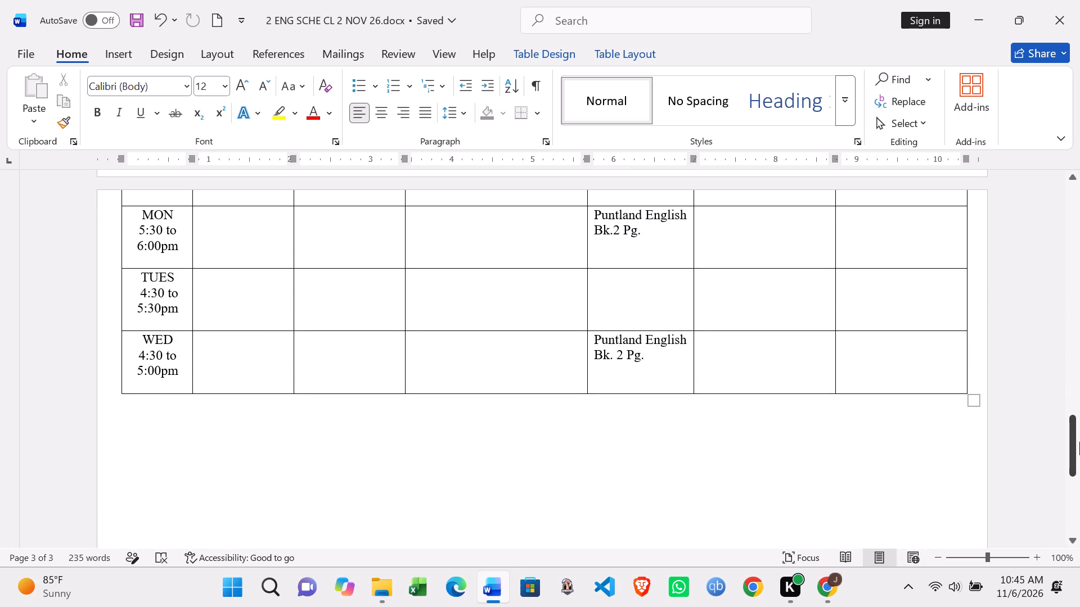
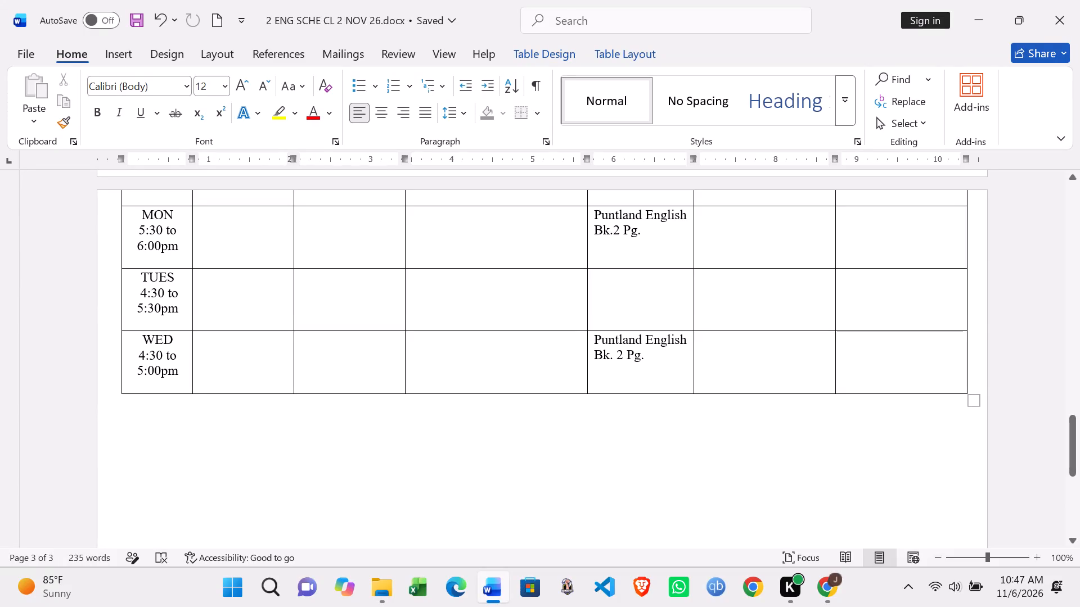
Copy the "Puntland English Bk. 2 Pg." reference from week 4 Wednesday into the empty Tuesday Resources cell above it.
drag(651, 364, 613, 356)
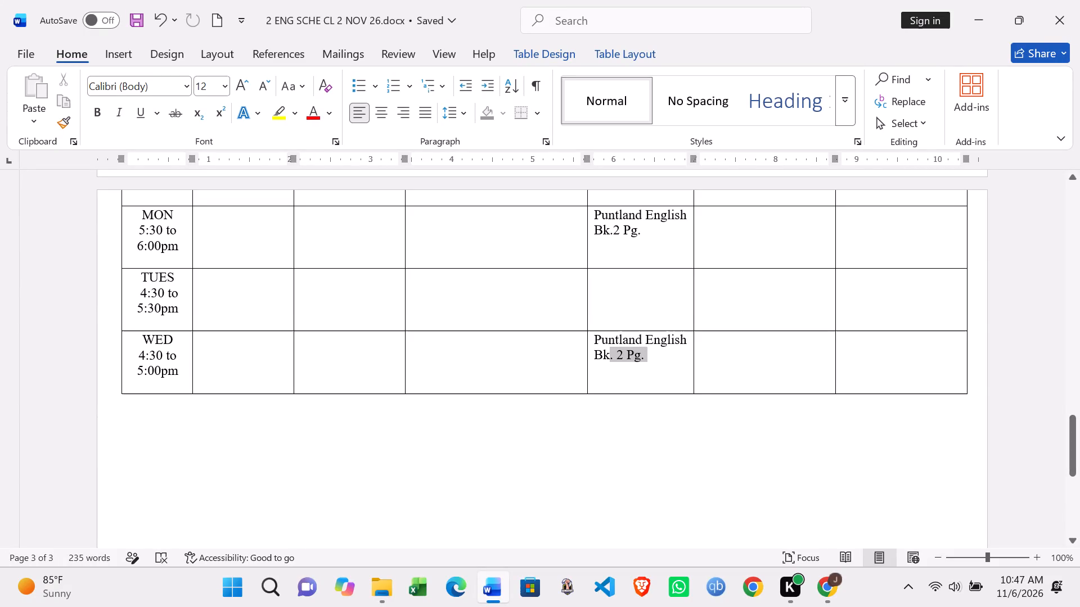
drag(613, 356, 606, 343)
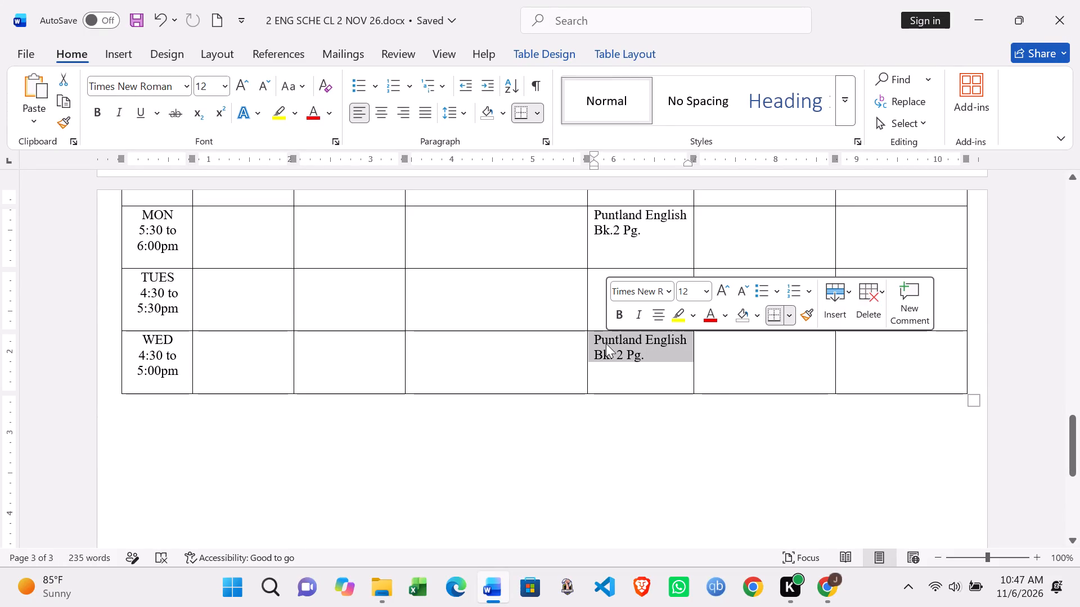
right_click(606, 343)
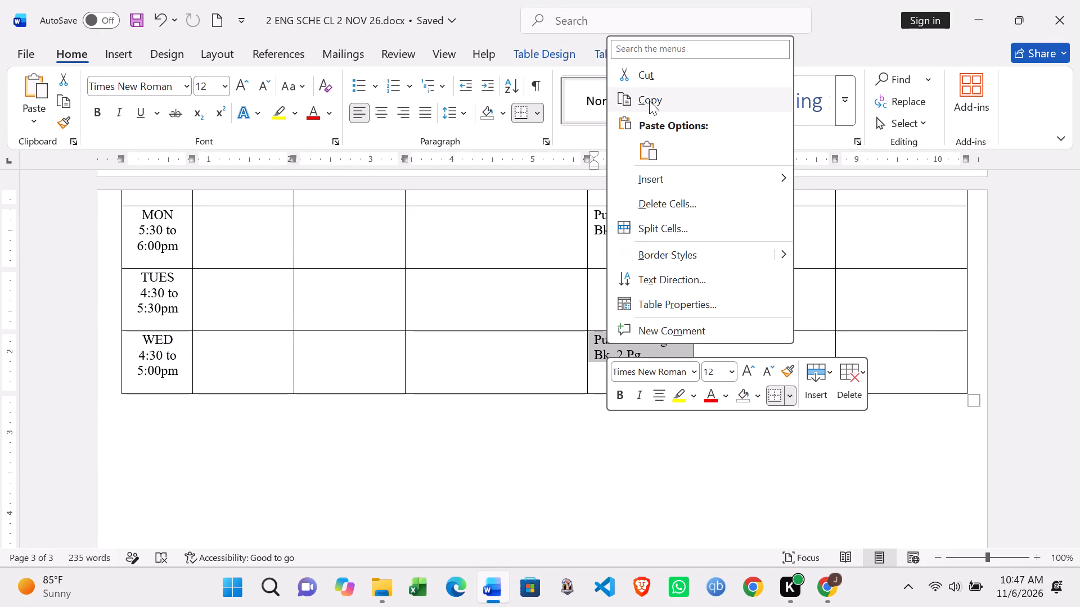
click(649, 101)
click(628, 275)
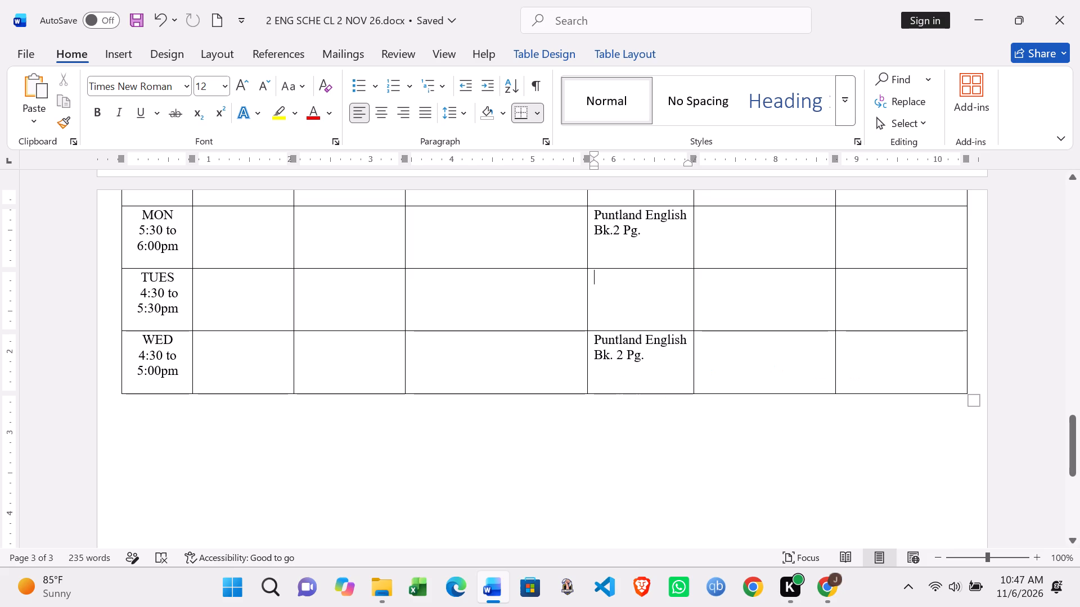
right_click(628, 275)
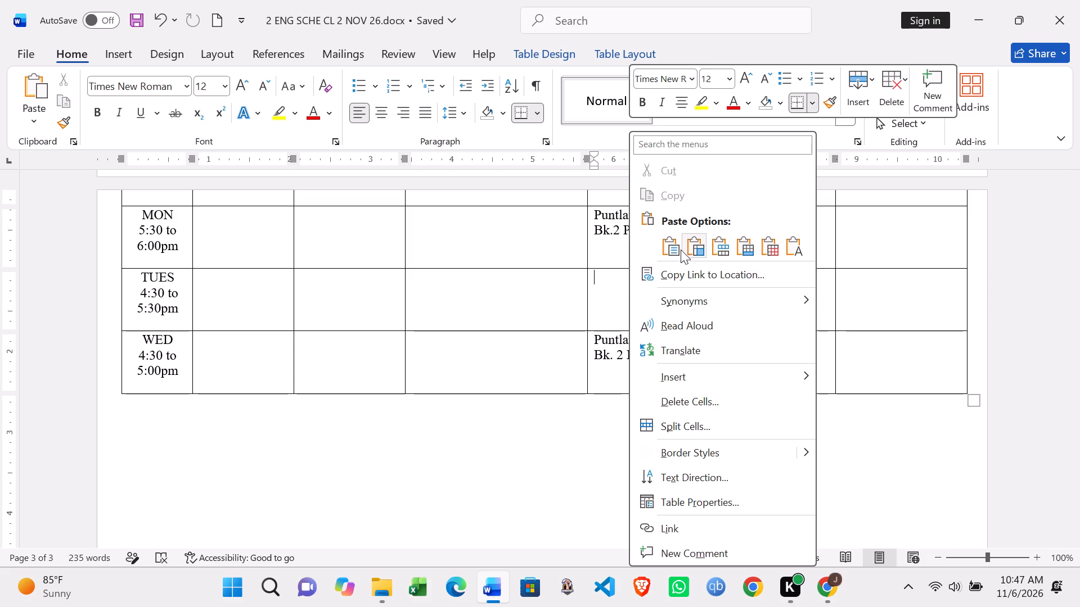
click(675, 247)
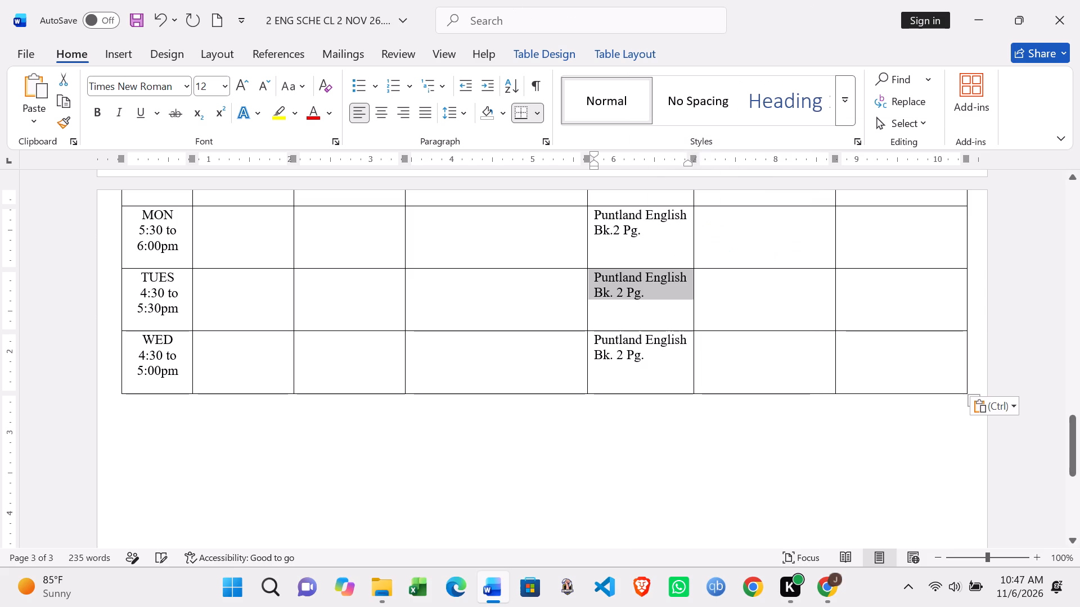
click(548, 333)
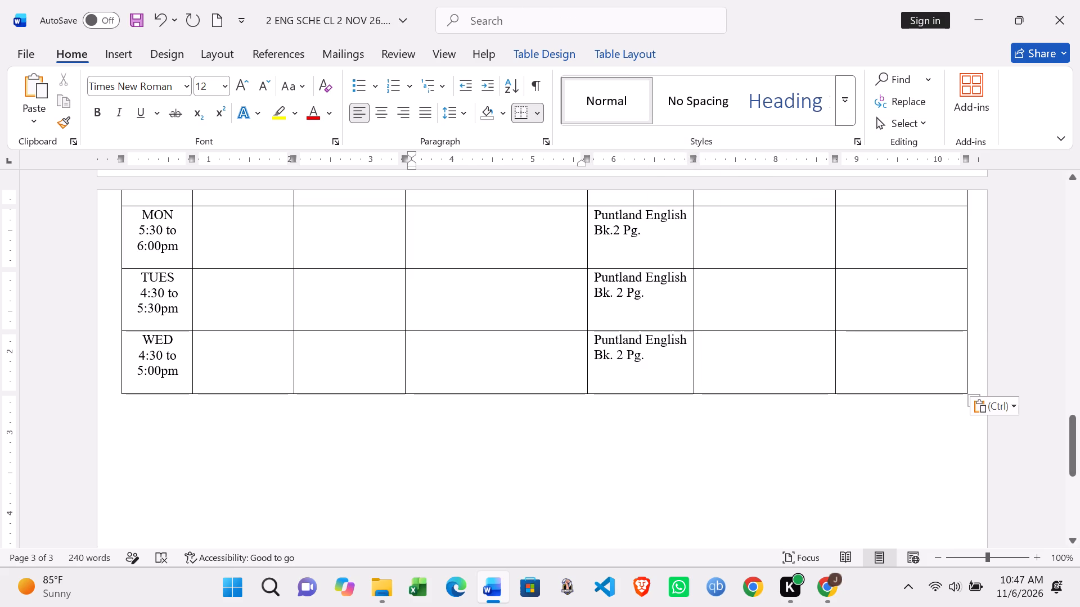
Delete the blank line between "WK 4" and "SAT" in the week 4 Saturday time cell.
drag(1070, 456, 1074, 403)
scroll(1070, 450, down, 1)
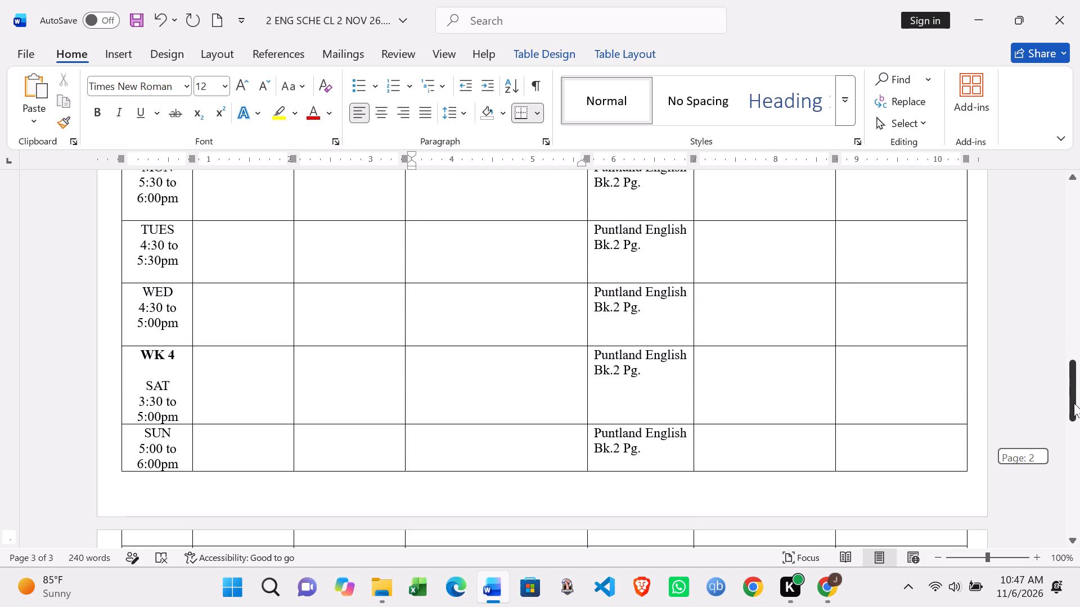
drag(1074, 403, 1074, 405)
scroll(1074, 403, down, 1)
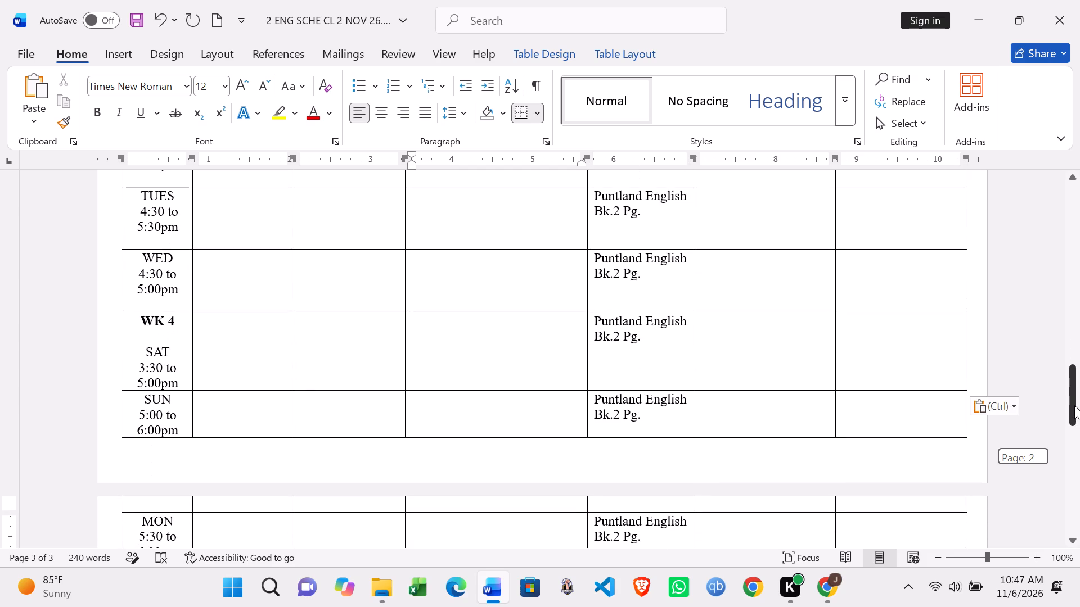
scroll(1074, 405, down, 1)
drag(1074, 405, 1074, 387)
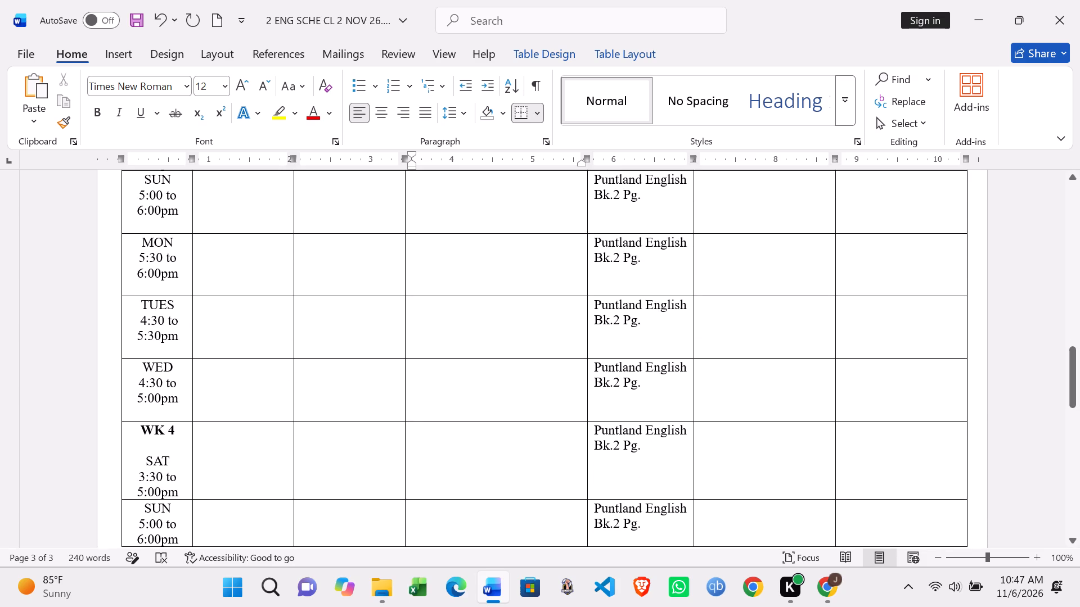
scroll(472, 545, left, 1)
scroll(253, 452, left, 1)
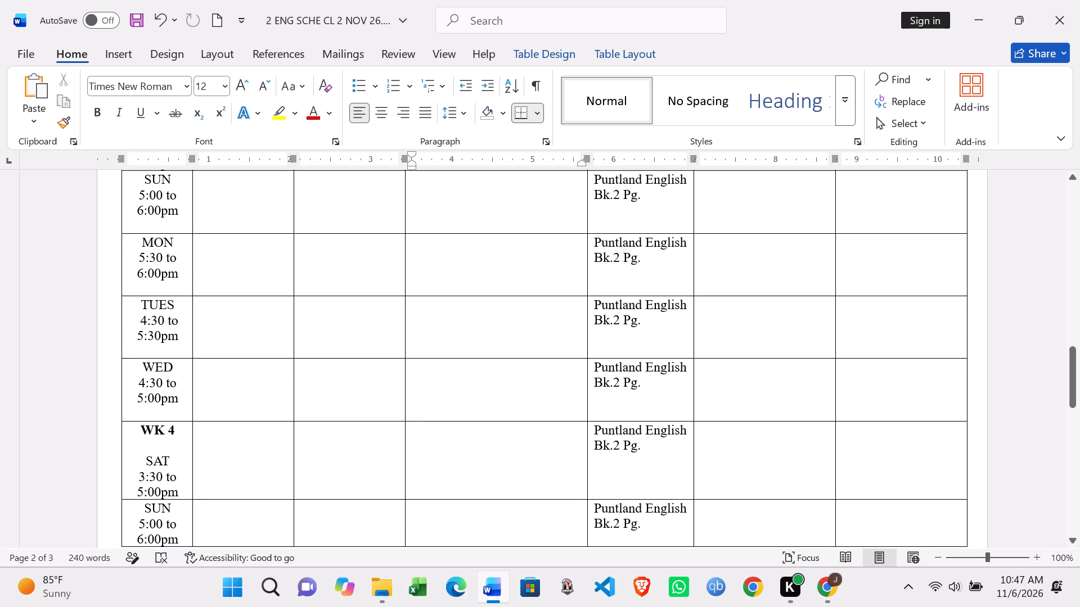
scroll(174, 443, left, 1)
click(173, 450)
key(Delete)
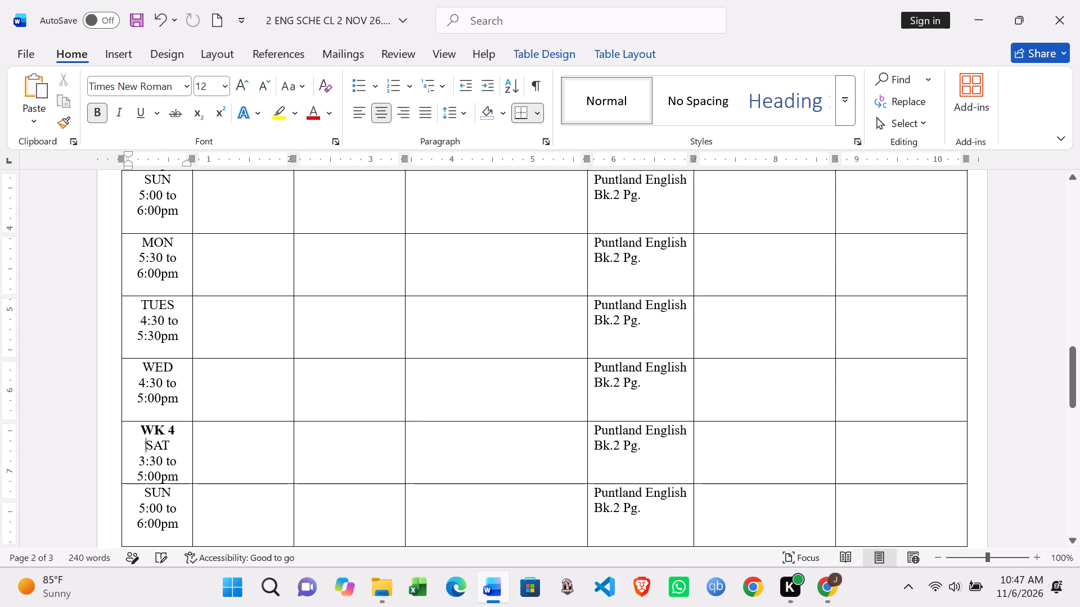
Review the whole November scheme from the week rows through the table's end and back to the heading, checking layout and page references.
scroll(208, 451, right, 1)
scroll(570, 475, right, 1)
scroll(901, 468, right, 1)
click(1076, 384)
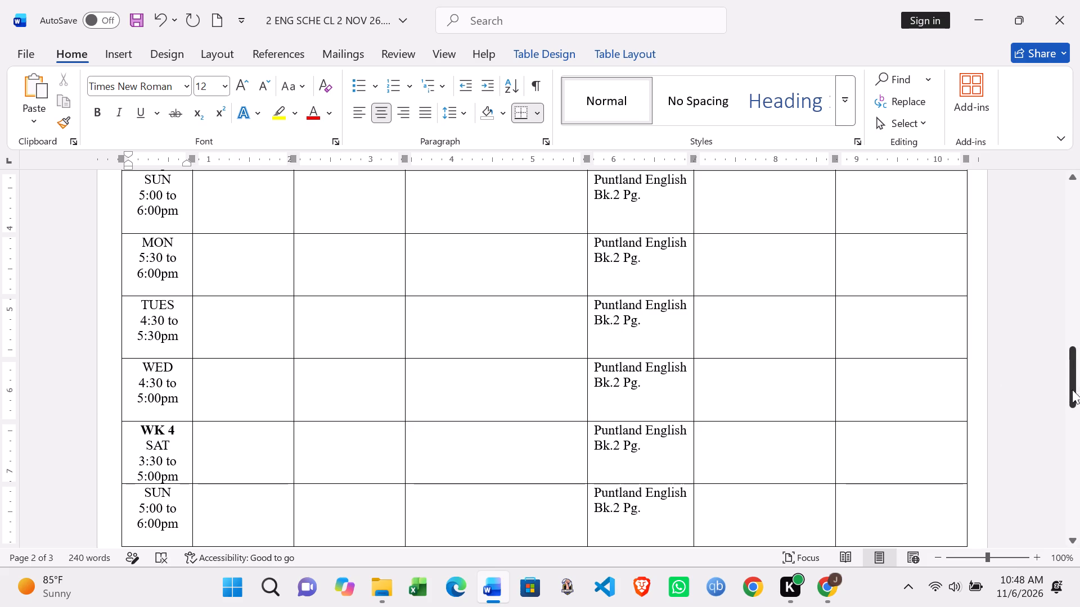
drag(1070, 392, 1066, 279)
scroll(1071, 385, down, 1)
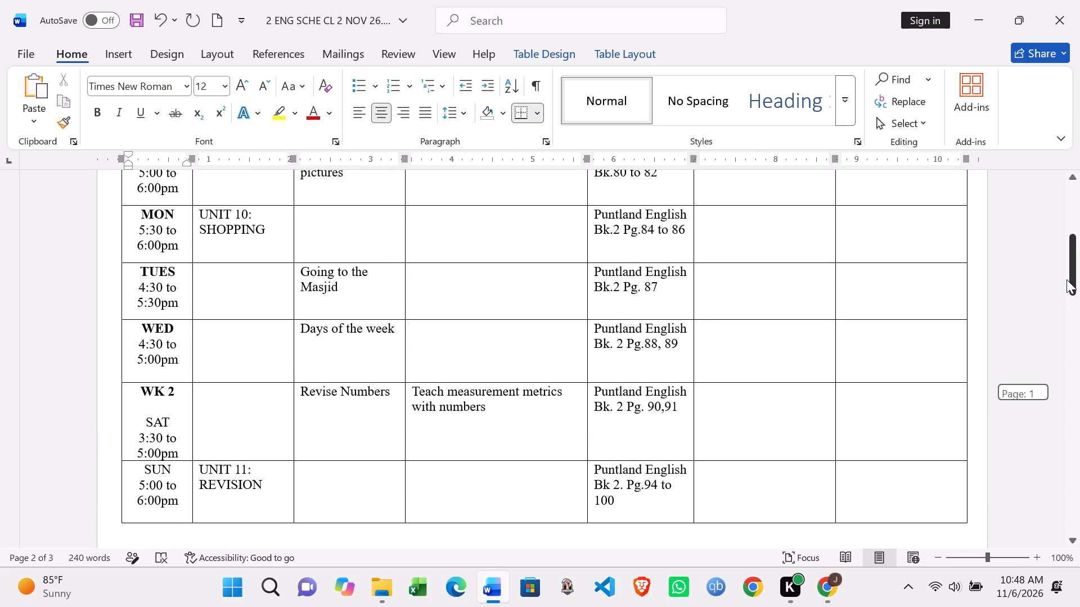
drag(1066, 279, 1079, 336)
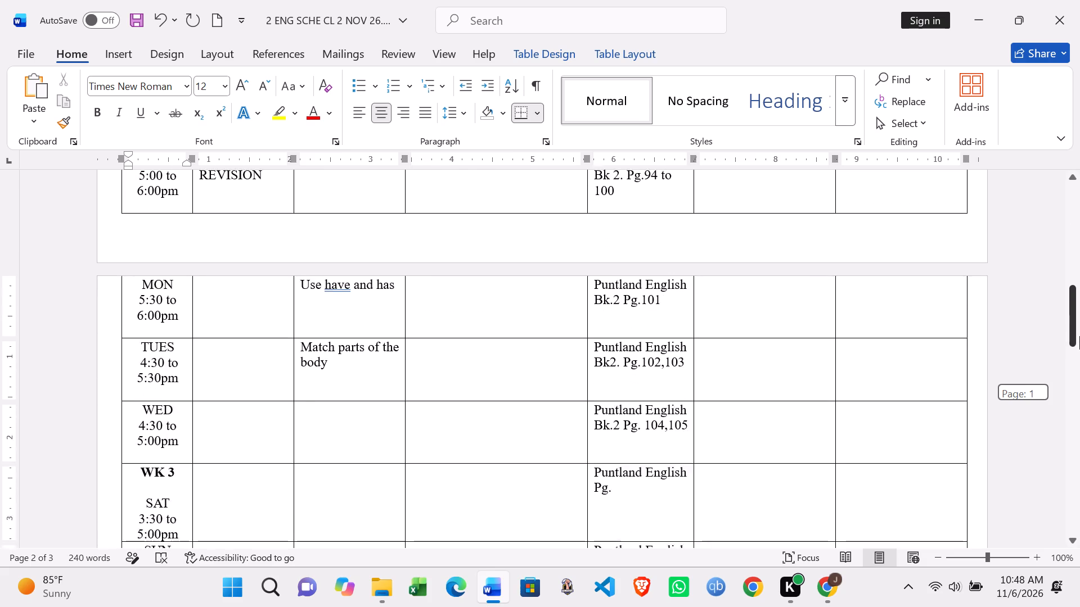
drag(1079, 336, 1079, 442)
scroll(1079, 357, up, 1)
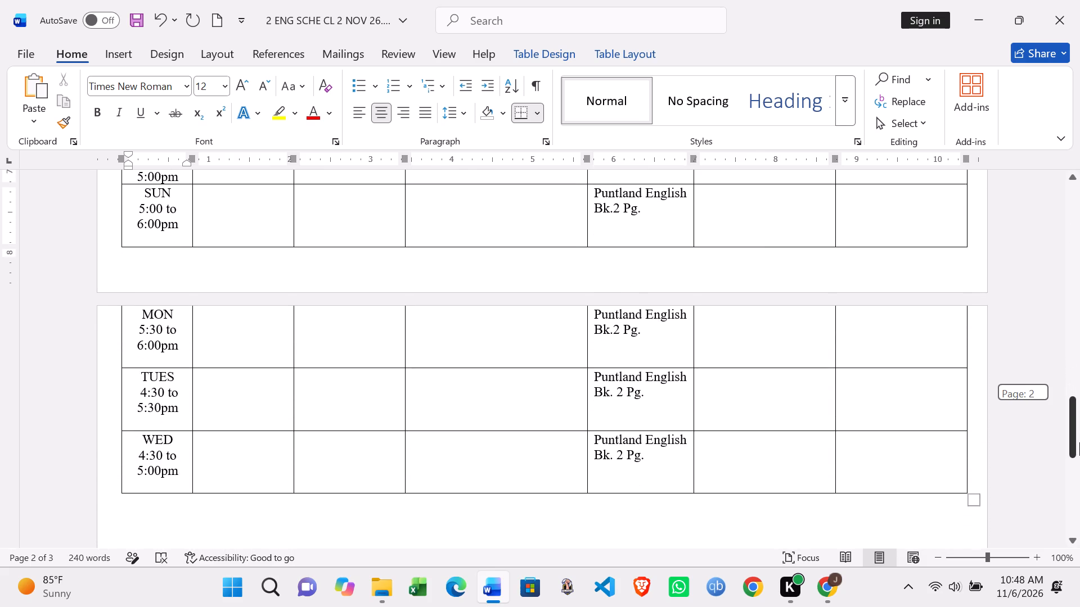
drag(1079, 442, 1079, 486)
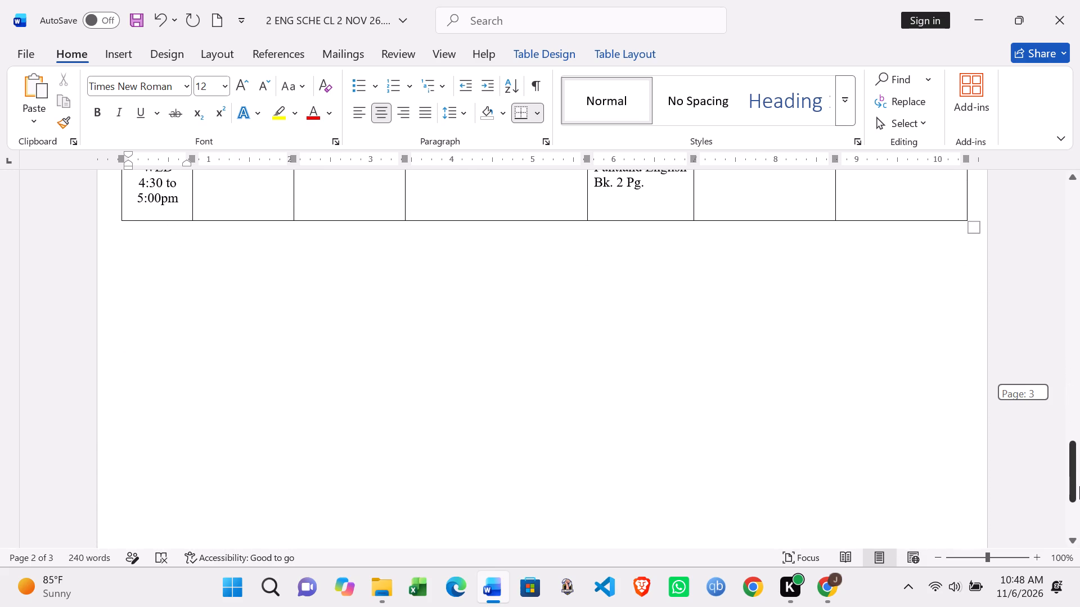
drag(1079, 486, 1061, 283)
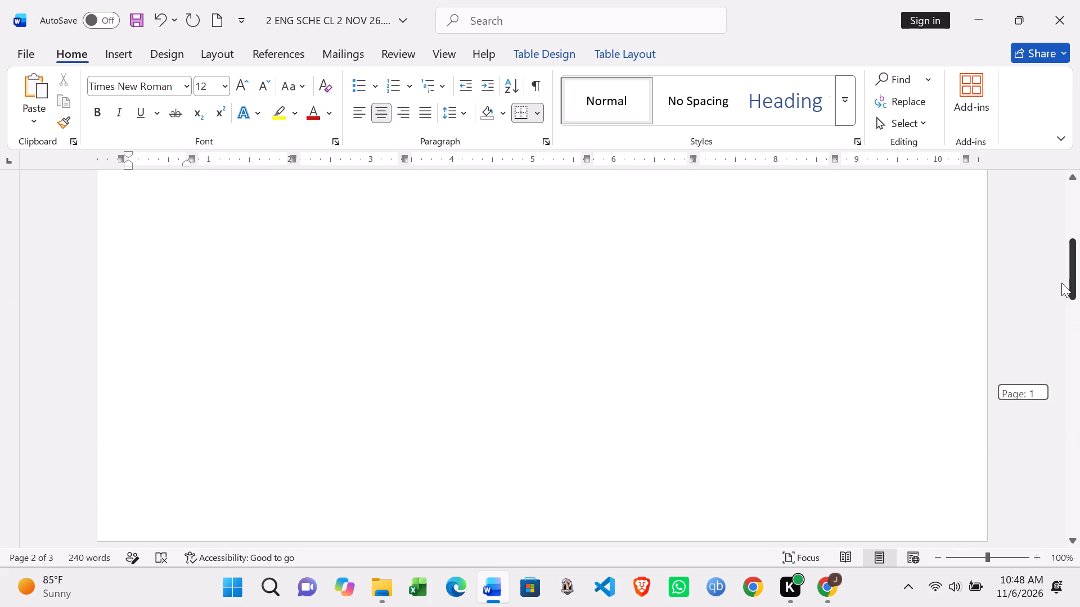
drag(1061, 283, 1027, 91)
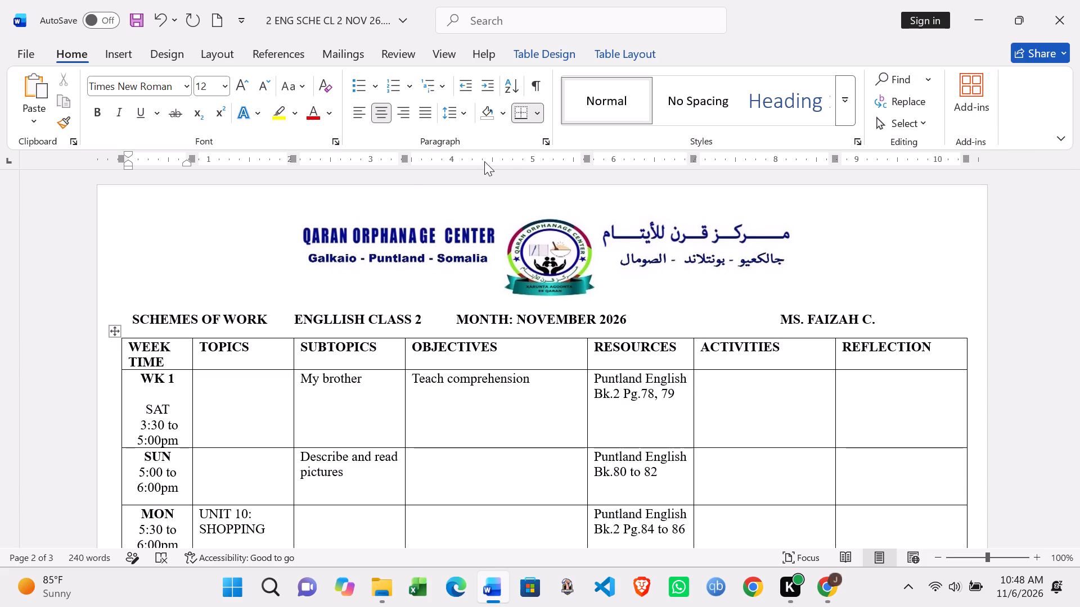
scroll(119, 106, right, 1)
scroll(368, 211, right, 1)
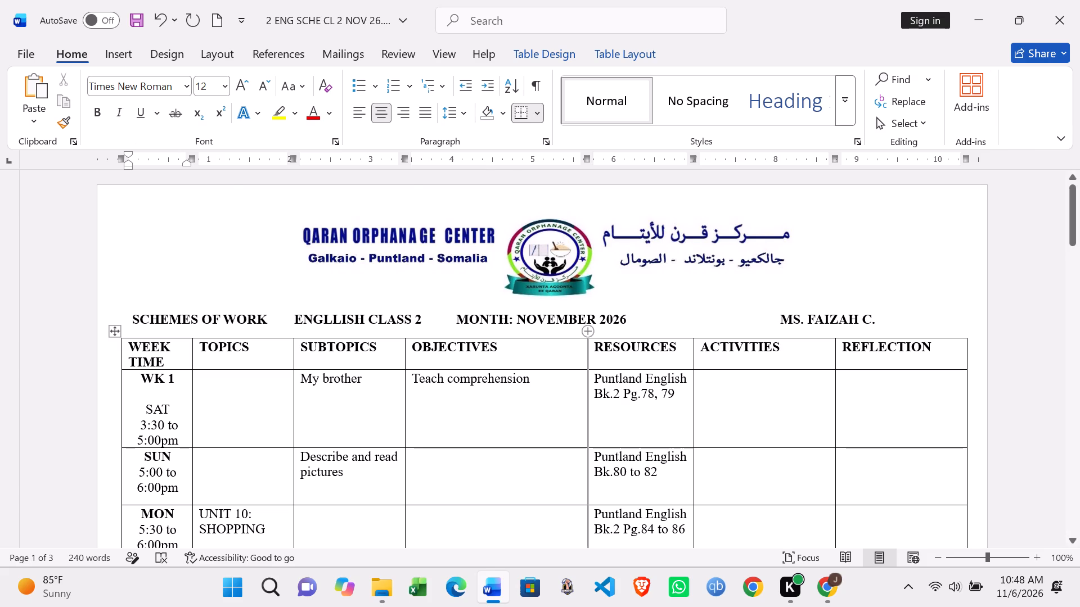
scroll(629, 328, right, 1)
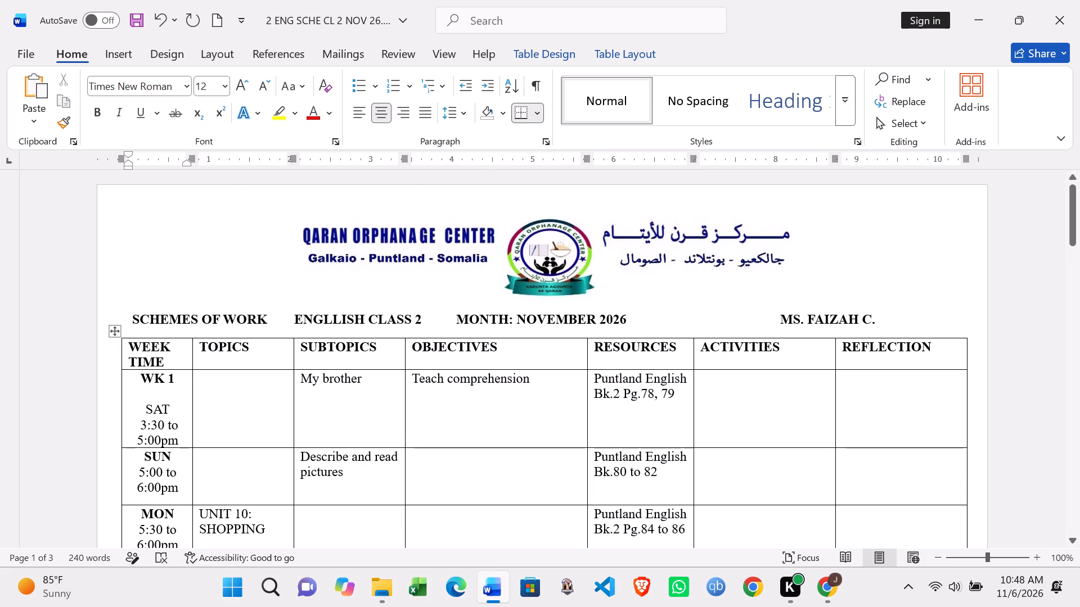
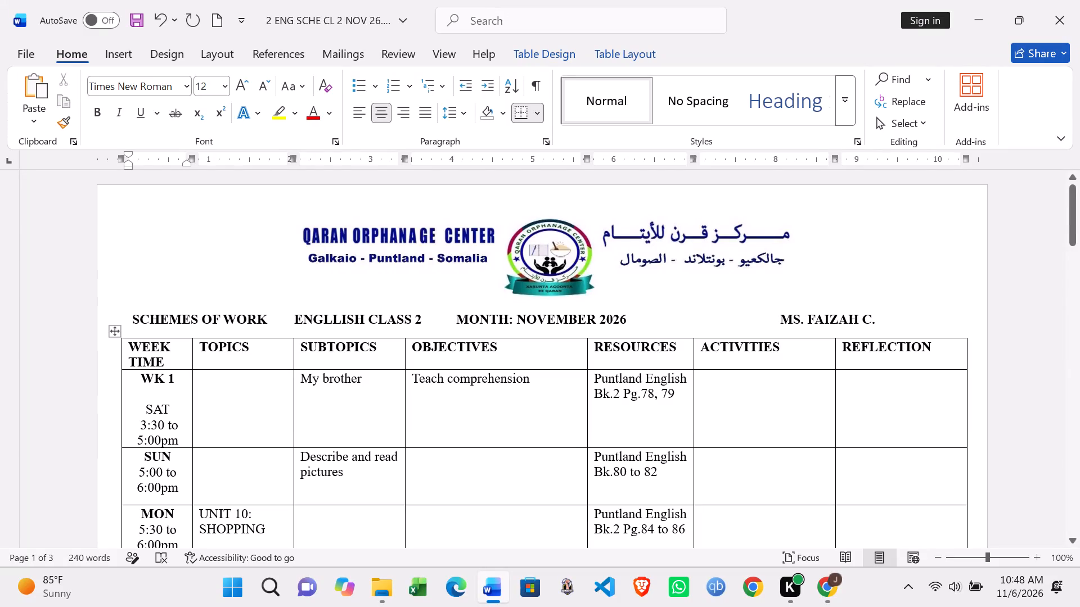
Look over the week 1 to week 3 rows of the November scheme again, checking their topics, subtopics and page references.
double_click(1079, 533)
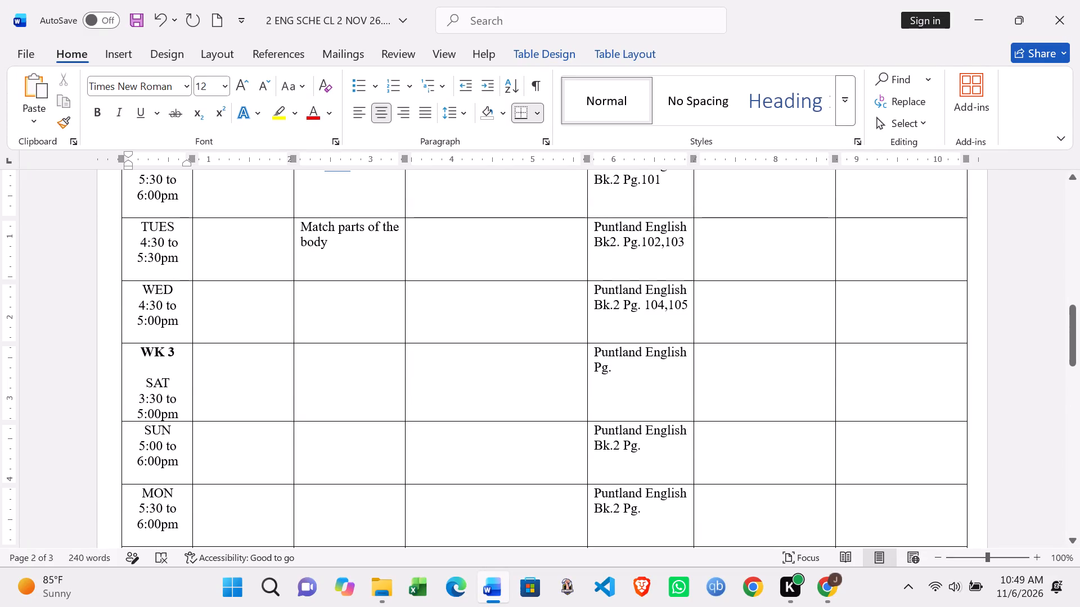
triple_click(1071, 174)
triple_click(1071, 174)
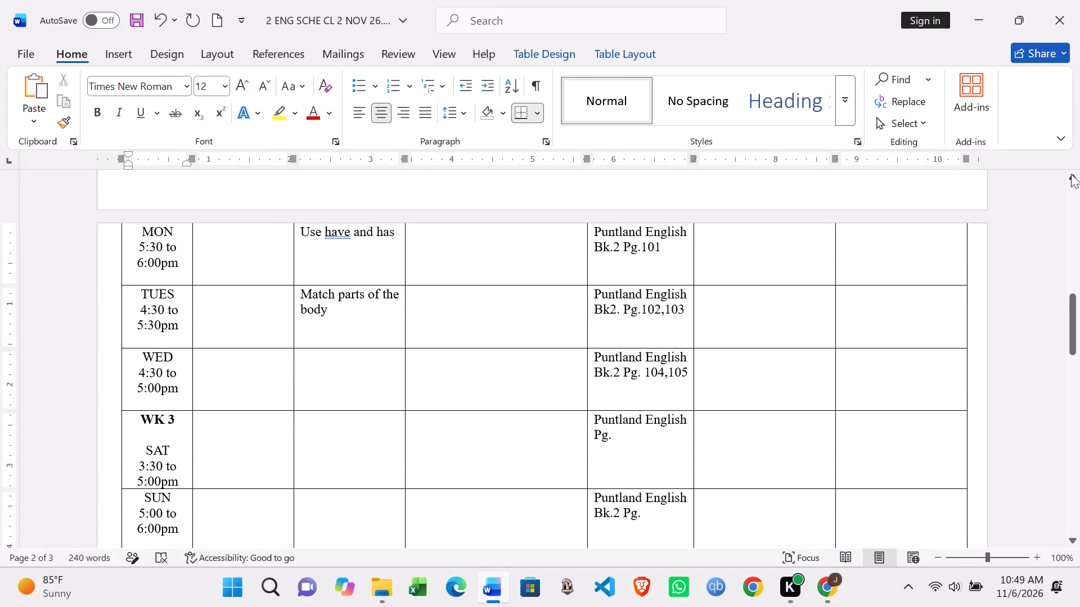
drag(1071, 174, 1071, 177)
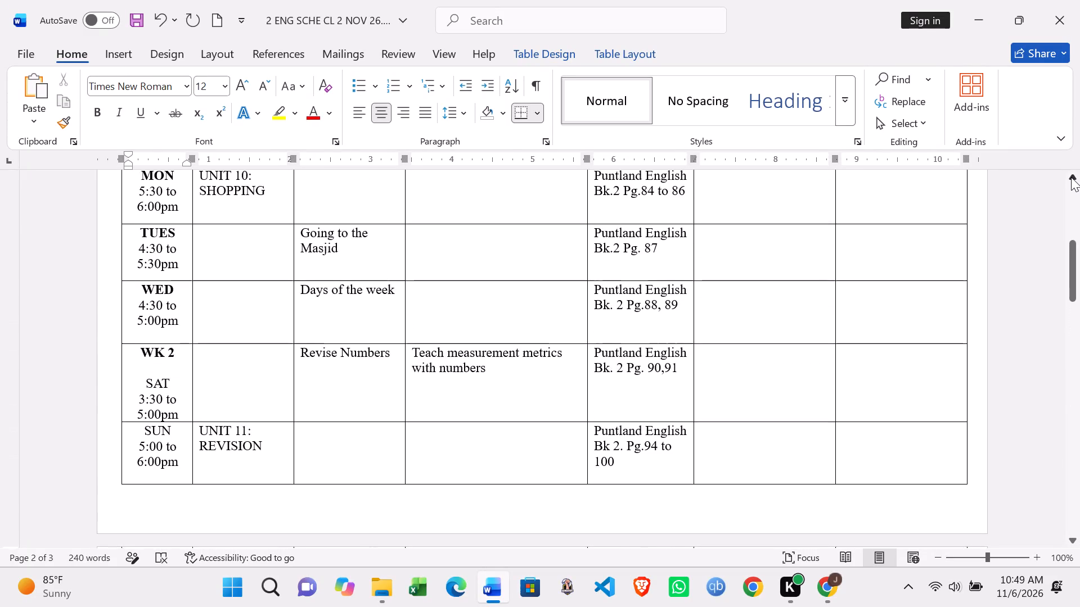
drag(1071, 177, 1071, 180)
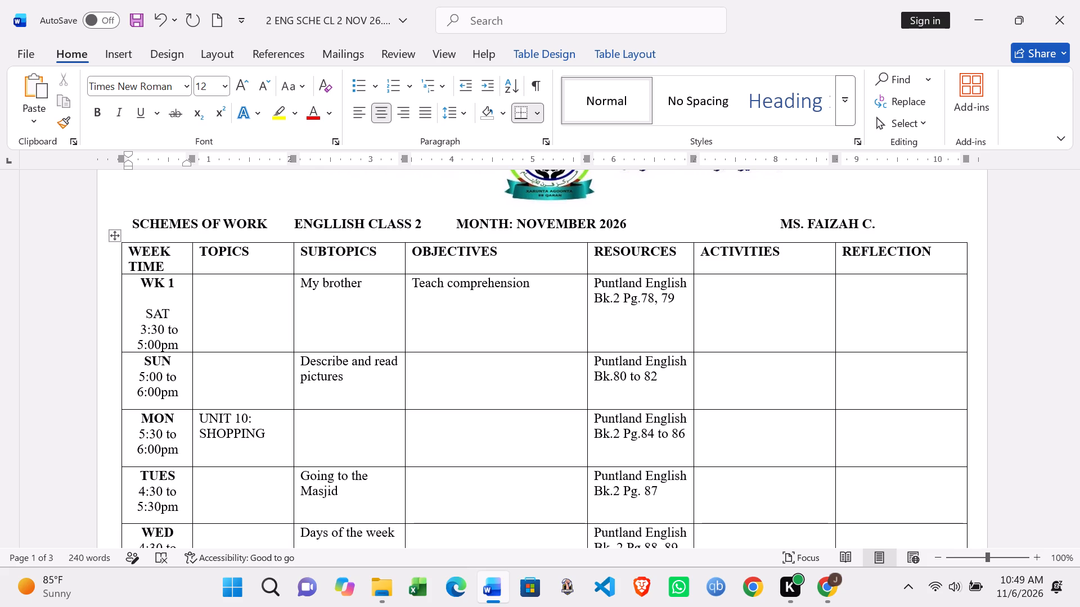
drag(1028, 379, 982, 472)
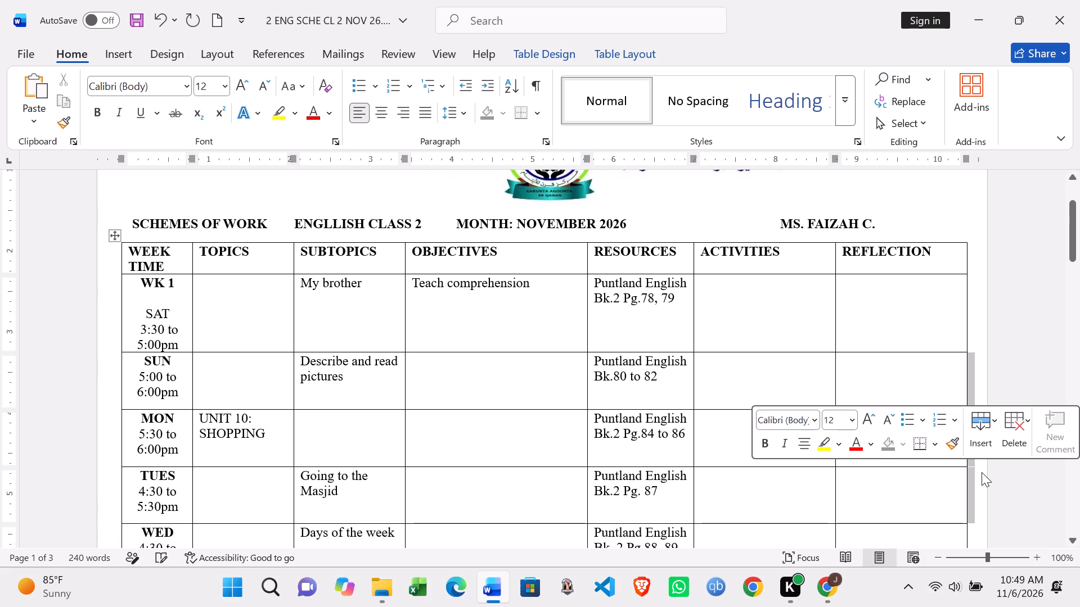
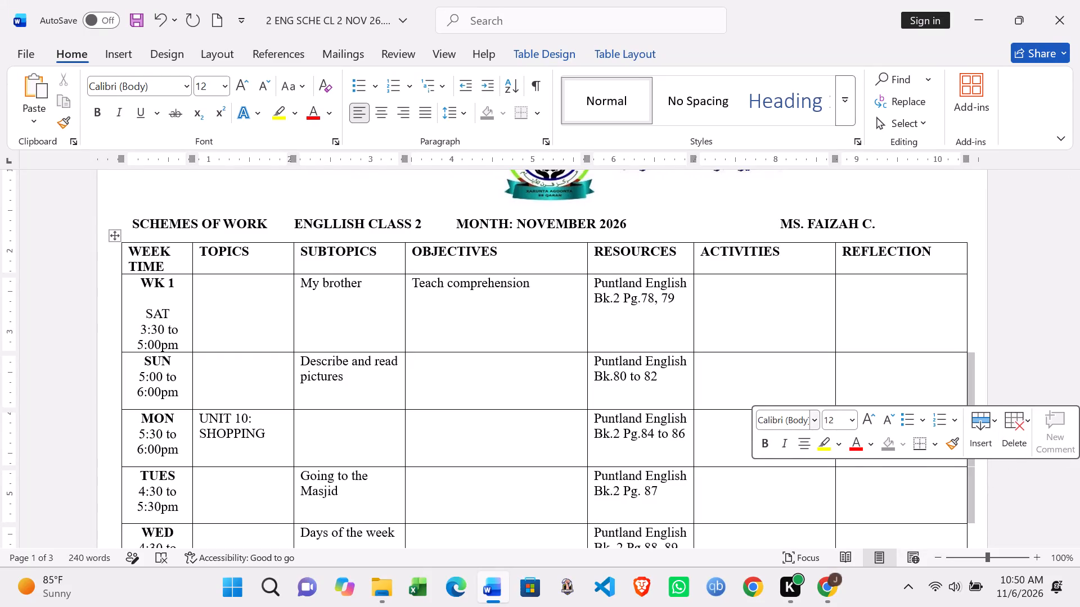
Fill the week 1 Sunday objectives cell with "Revise about my day" and, on a second line, "Teach about Ali's day".
click(444, 365)
text(revise)
key(space)
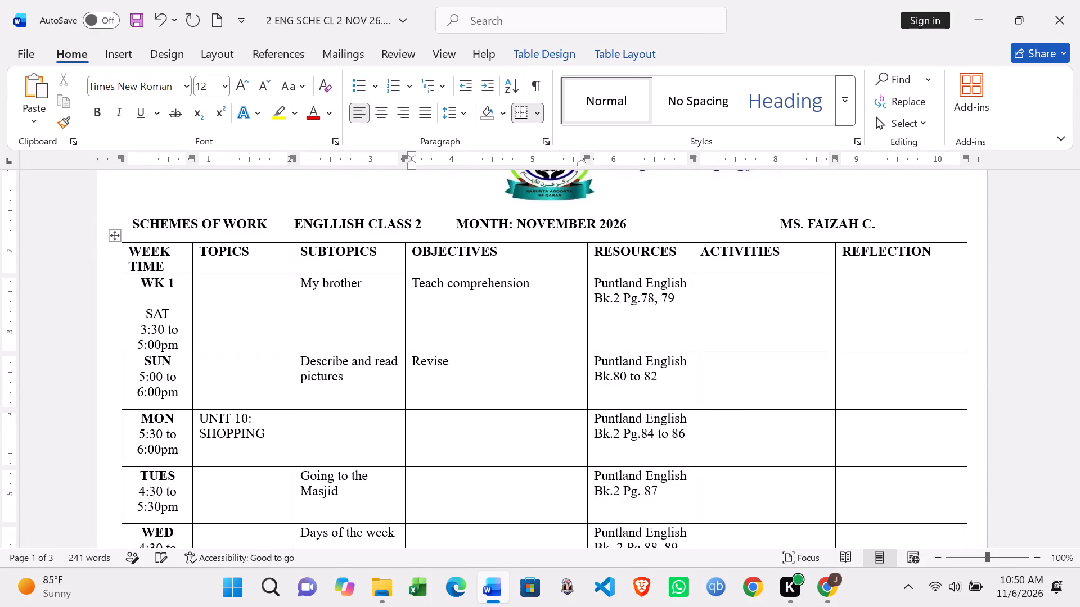
text(about mu)
key(BackSpace)
text(y day)
key(Return)
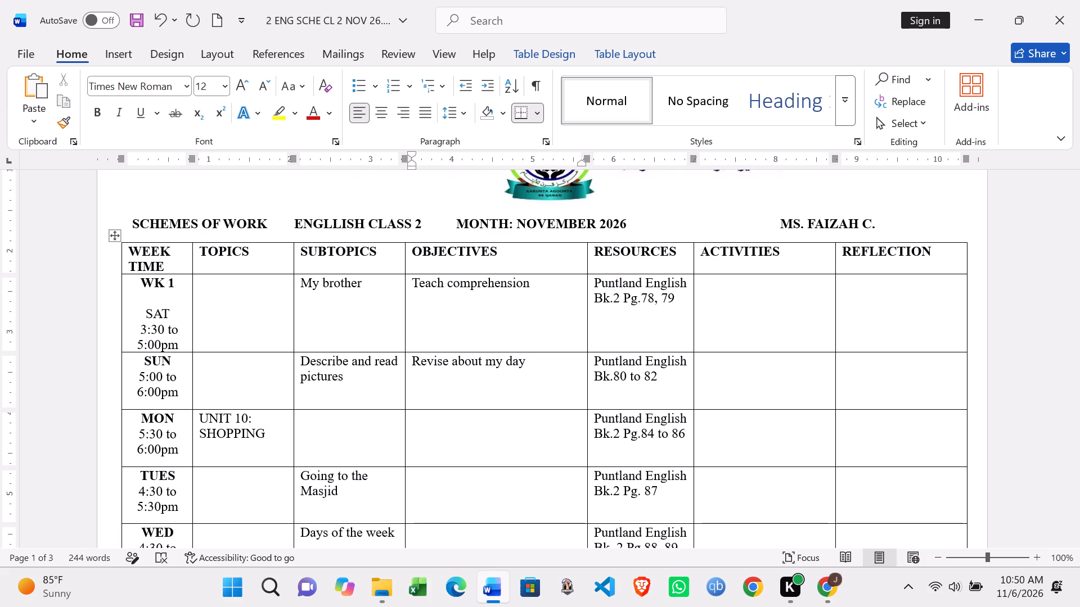
text(teach about)
key(space)
text(Ali)
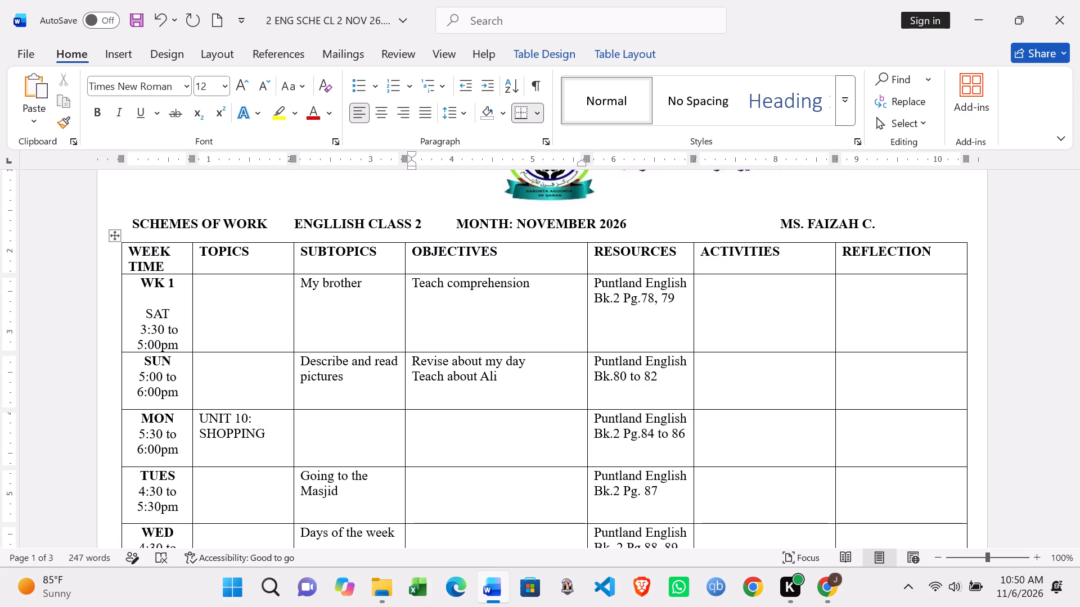
text('s day)
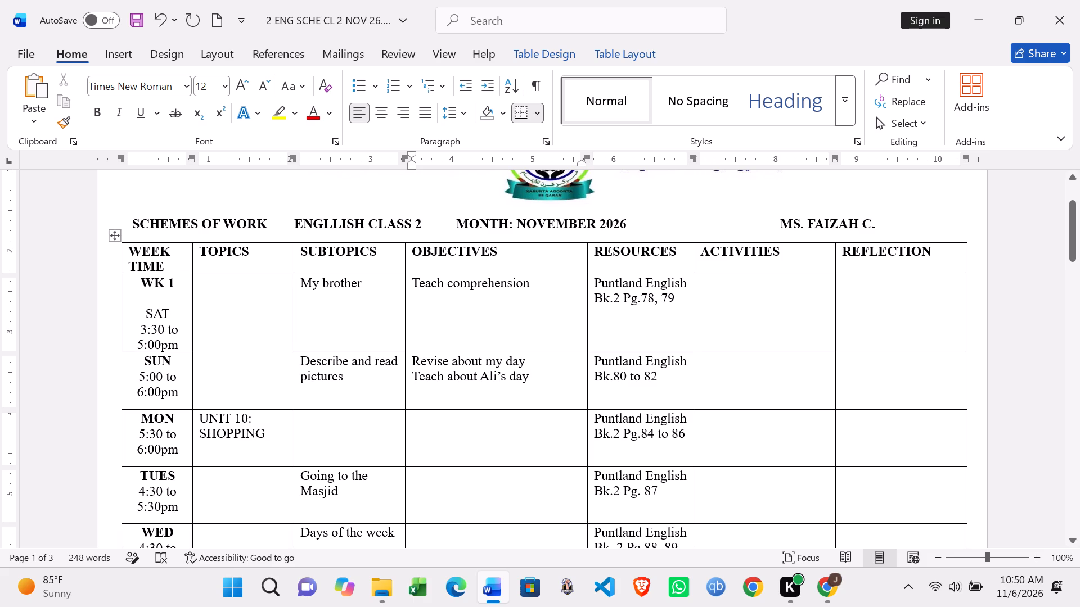
Move both objective lines from the week 1 Sunday row into the Monday row's objectives cell.
drag(543, 383, 457, 373)
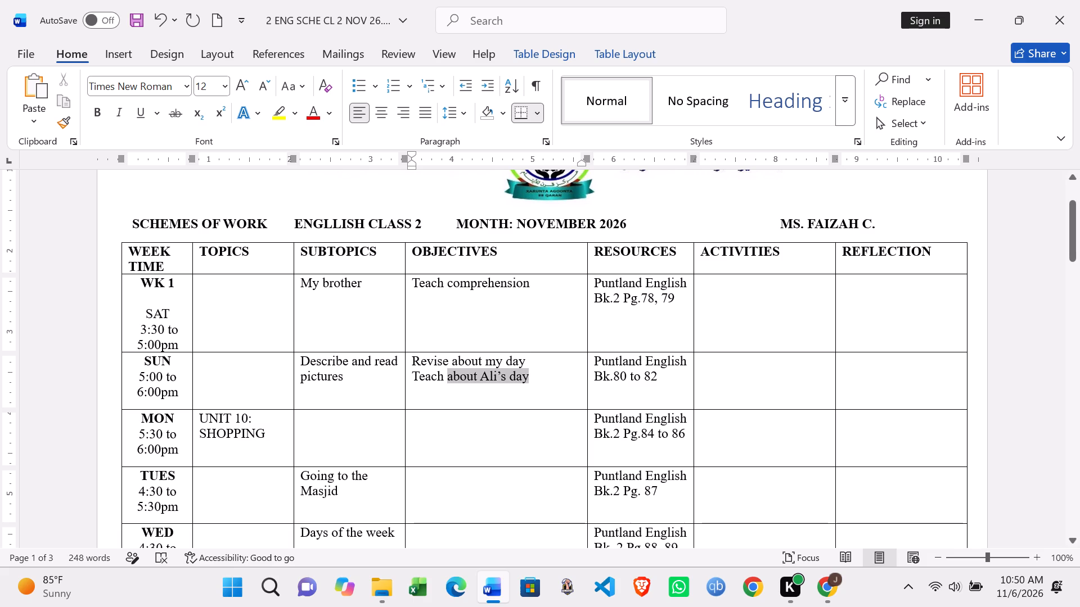
drag(457, 373, 425, 366)
drag(425, 365, 466, 422)
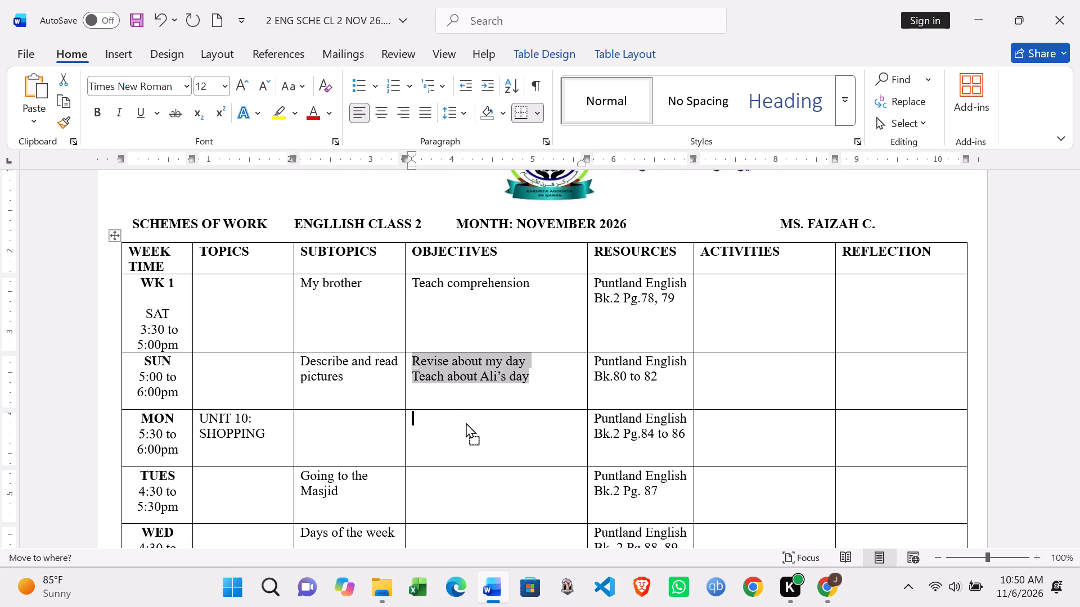
drag(466, 422, 466, 423)
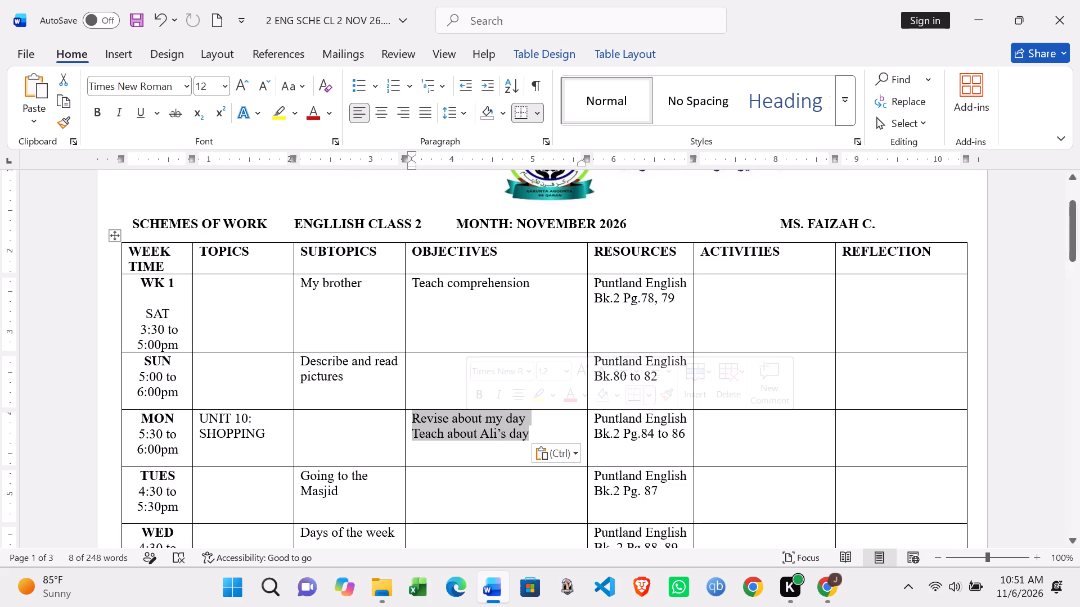
Change the week 1 Monday page references to "Pg. 83;" followed by "Pg. 84 to 86" on a new line.
click(641, 432)
key(space)
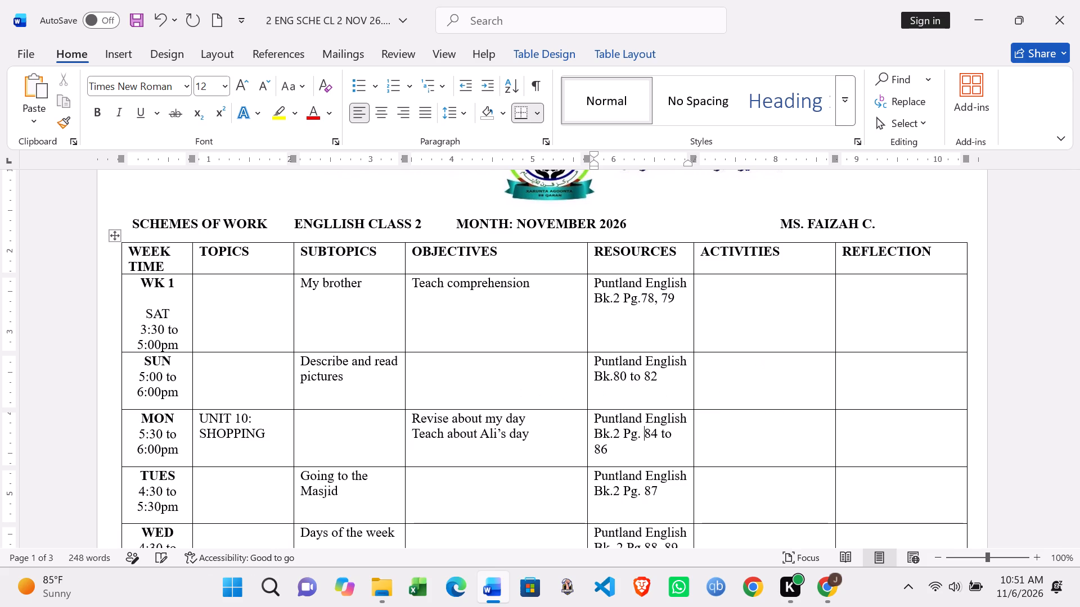
text(83)
key(semicolon)
key(space)
key(Return)
text(pg.)
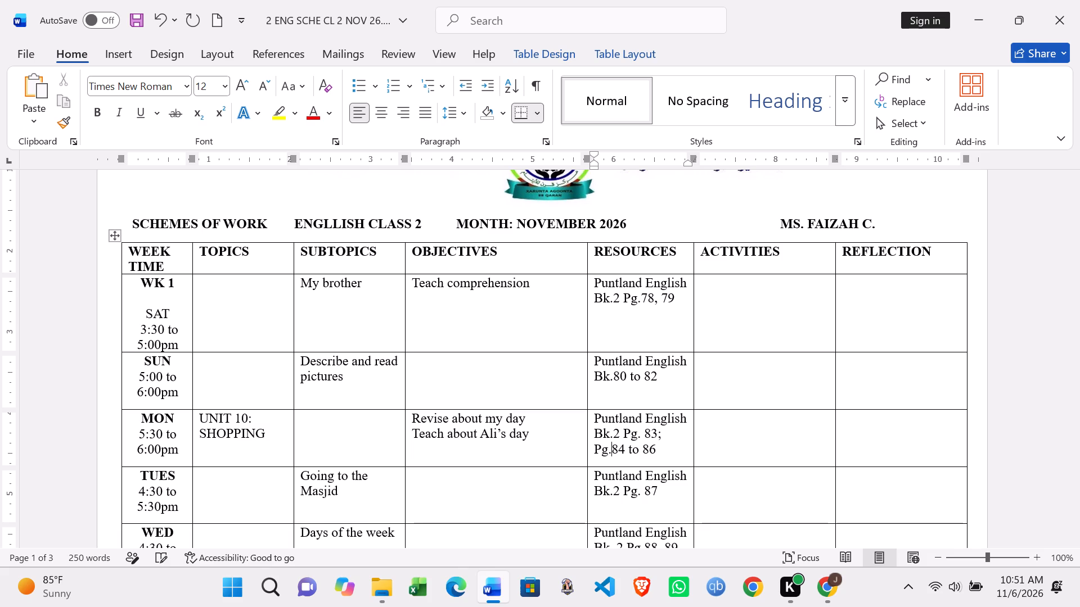
key(space)
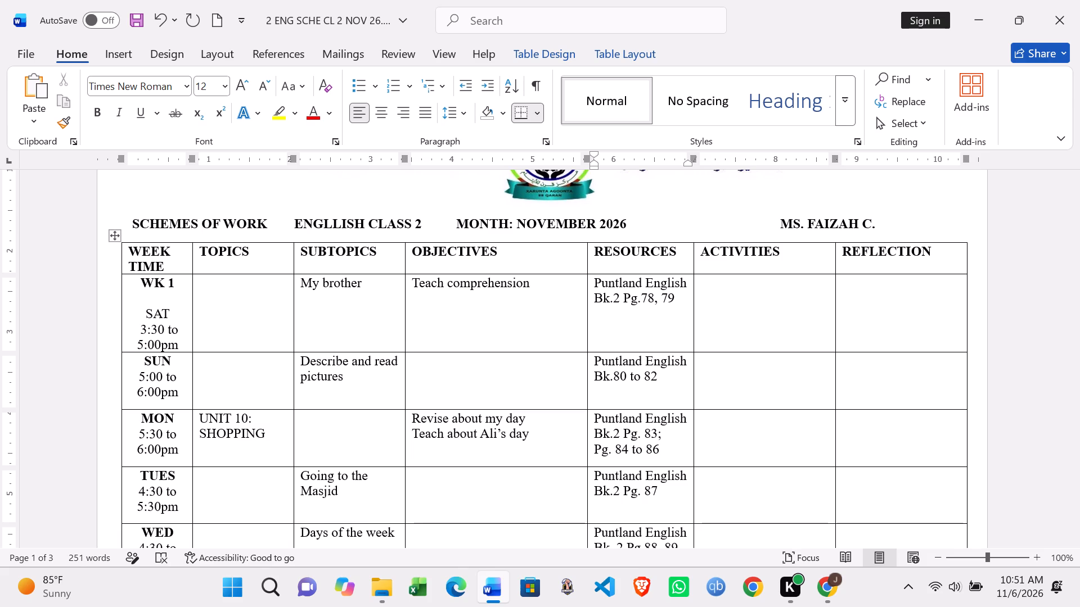
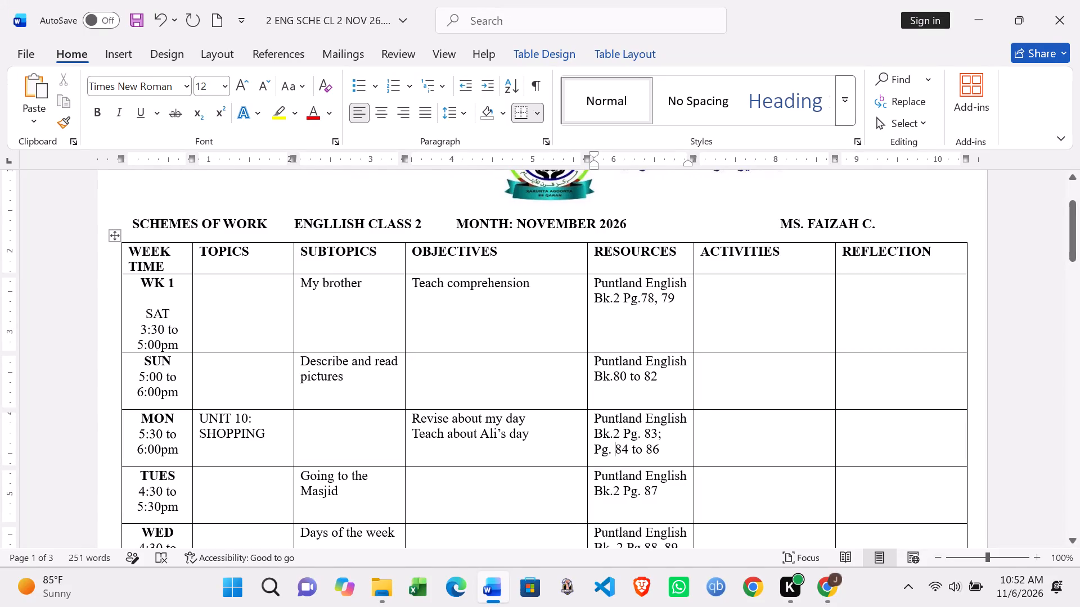
Switch to File Explorer and open the October Class 2 English scheme, 2 ENG SCHE CL 2 OCT 26, from the 3 OCTOBER 2026 folder.
click(532, 382)
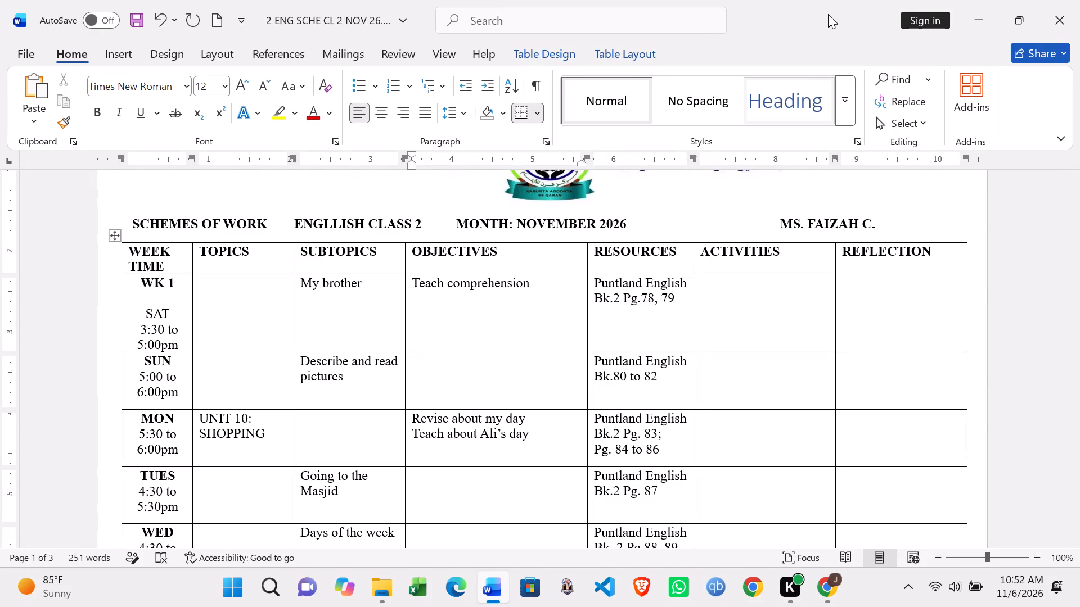
click(972, 16)
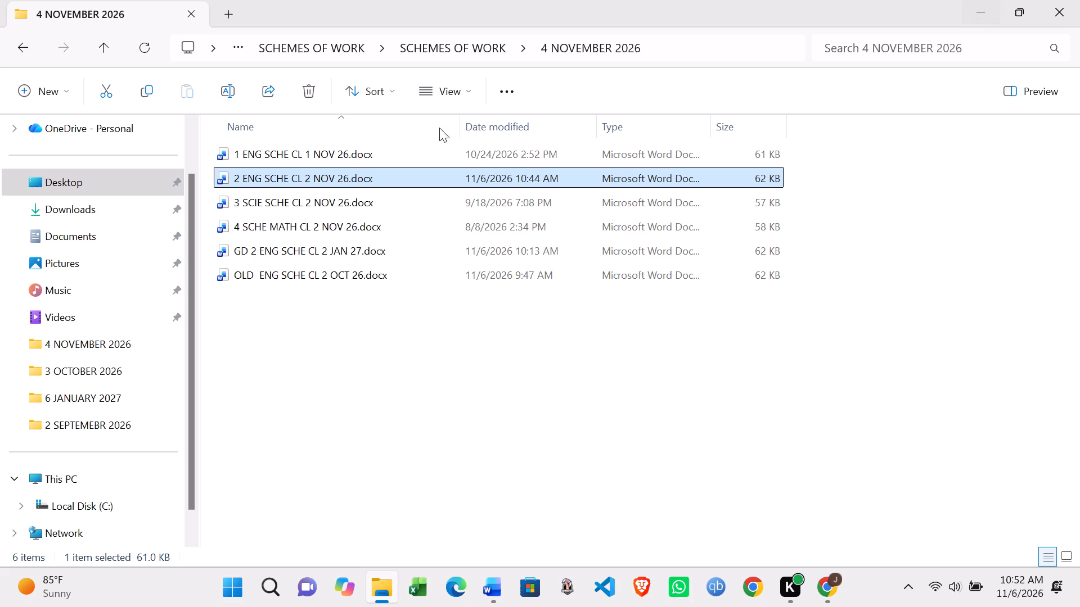
click(110, 46)
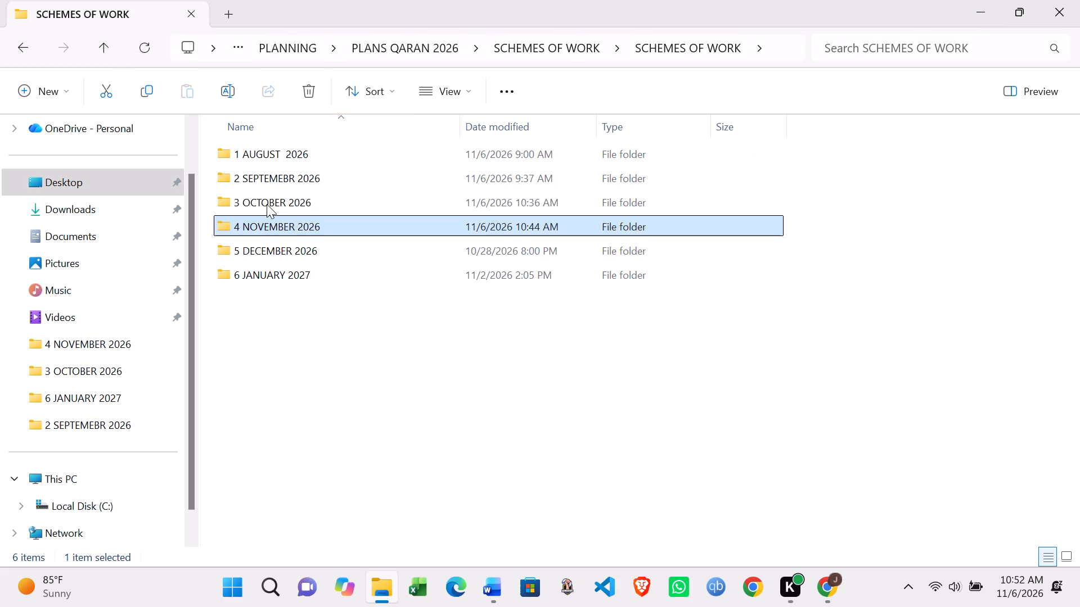
double_click(267, 204)
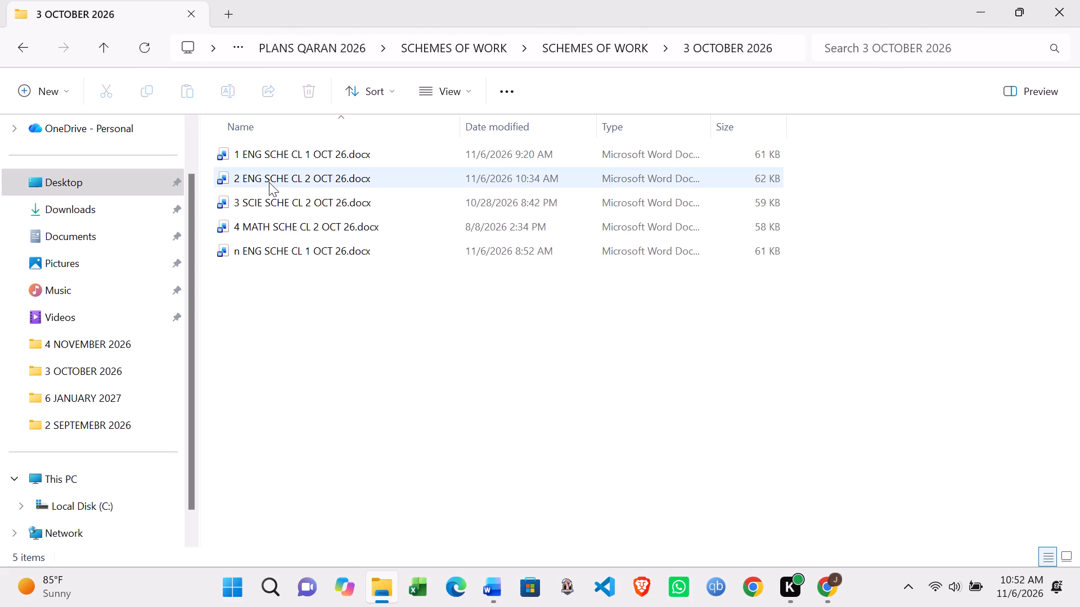
double_click(269, 182)
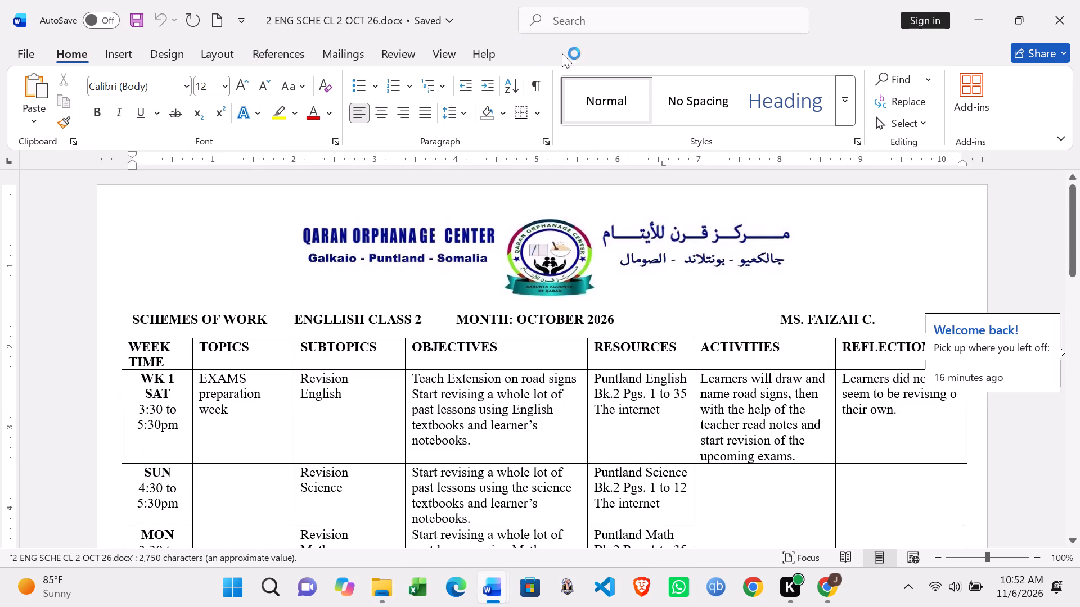
Open UPL 2 ENG SCHE CL 2 SEPT 26 from the September folder, review its entries through week 4, and close it.
click(977, 19)
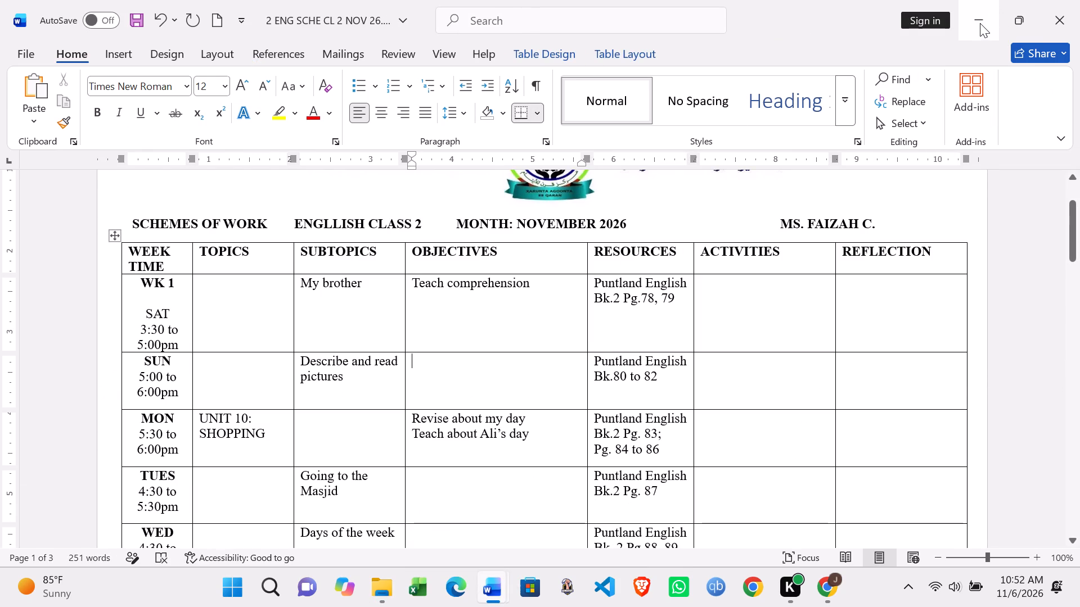
click(979, 24)
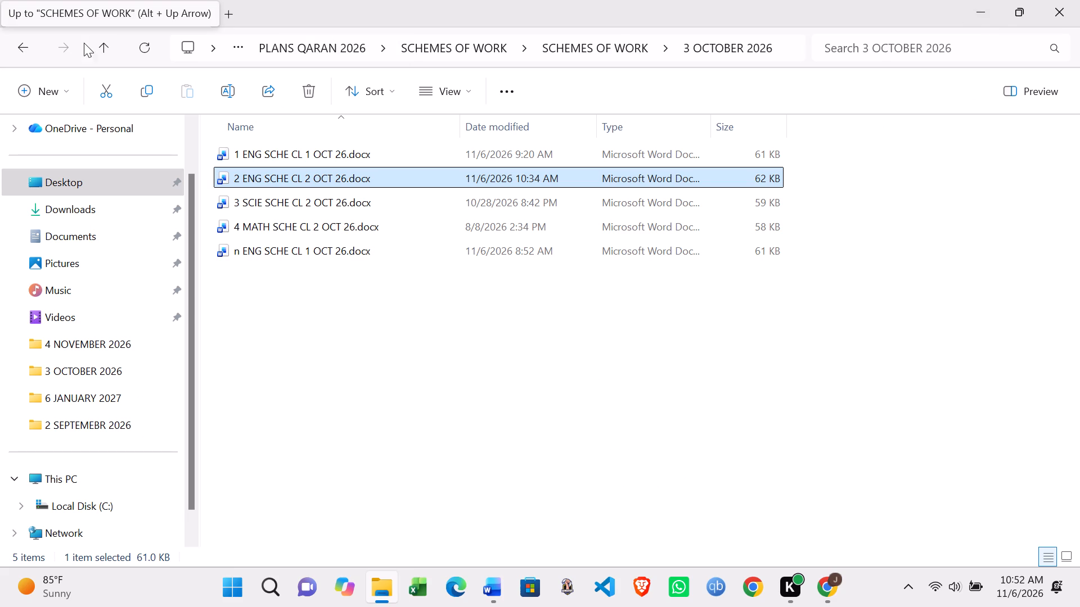
click(97, 48)
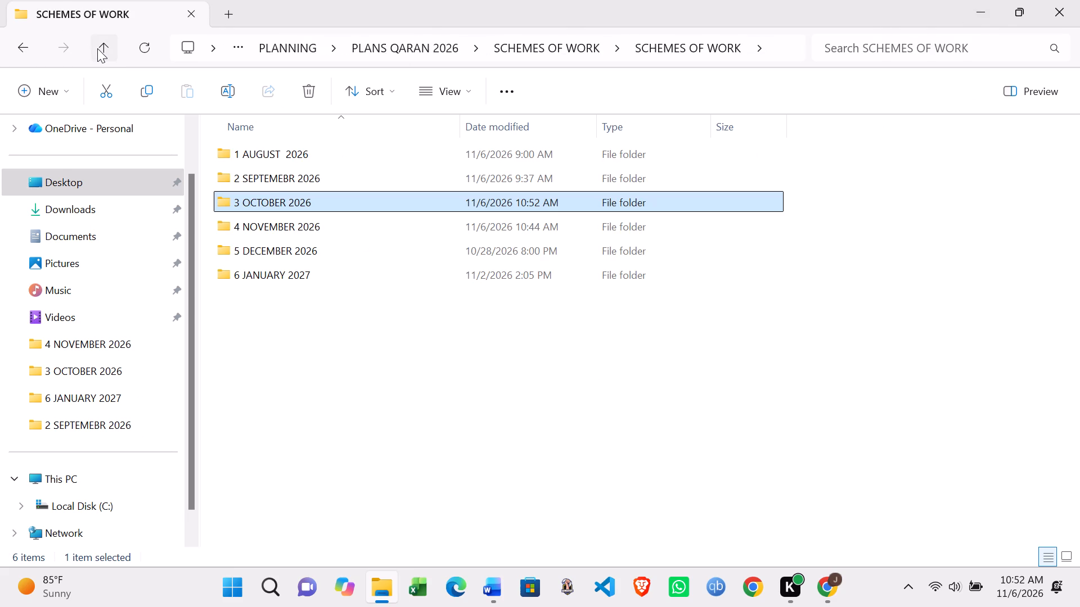
double_click(263, 187)
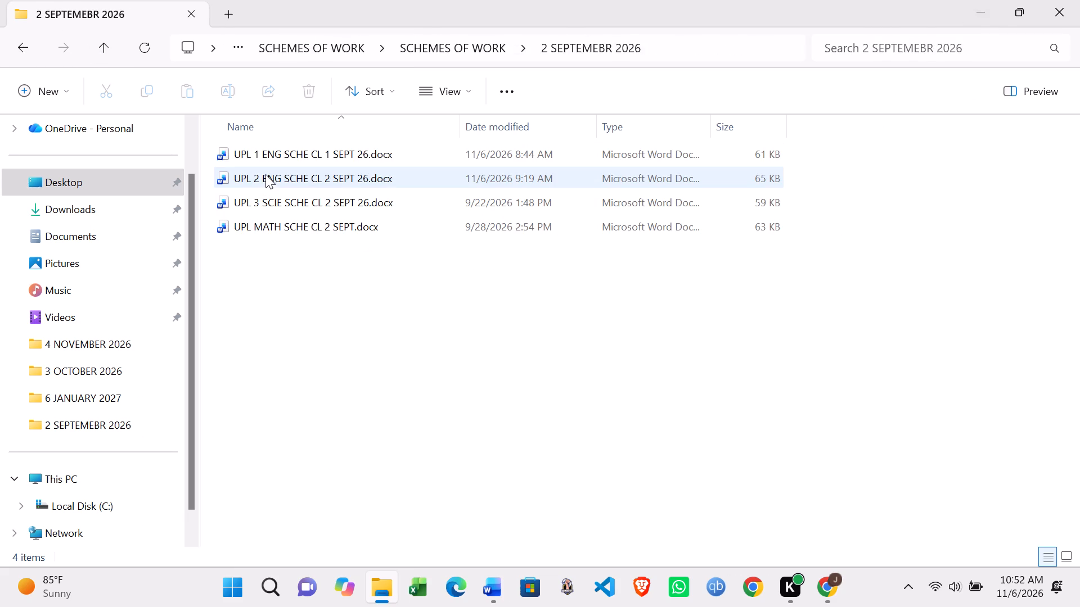
double_click(268, 175)
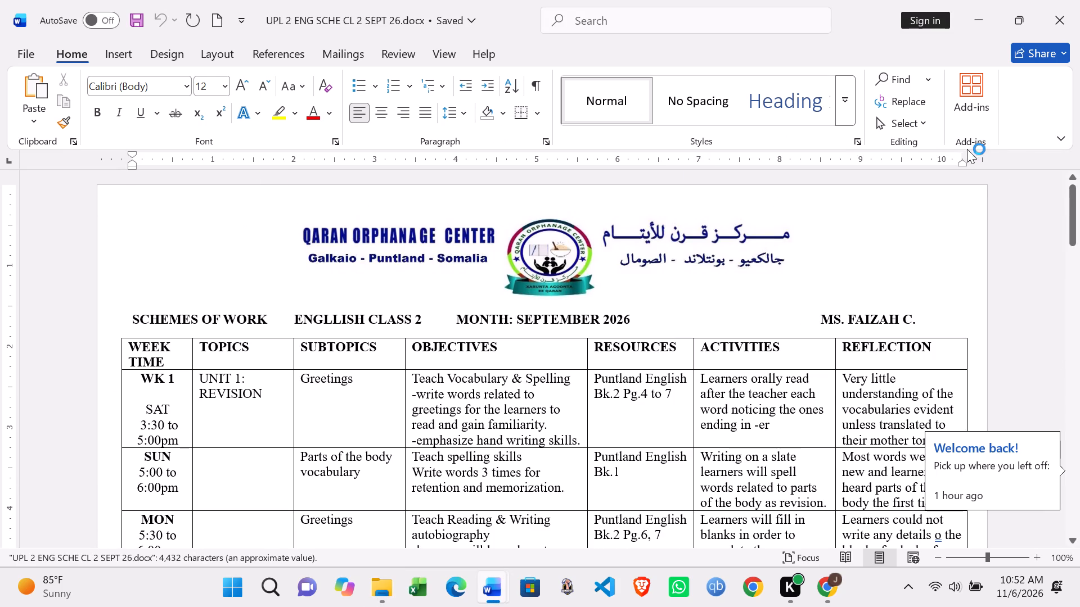
drag(1071, 201, 1075, 208)
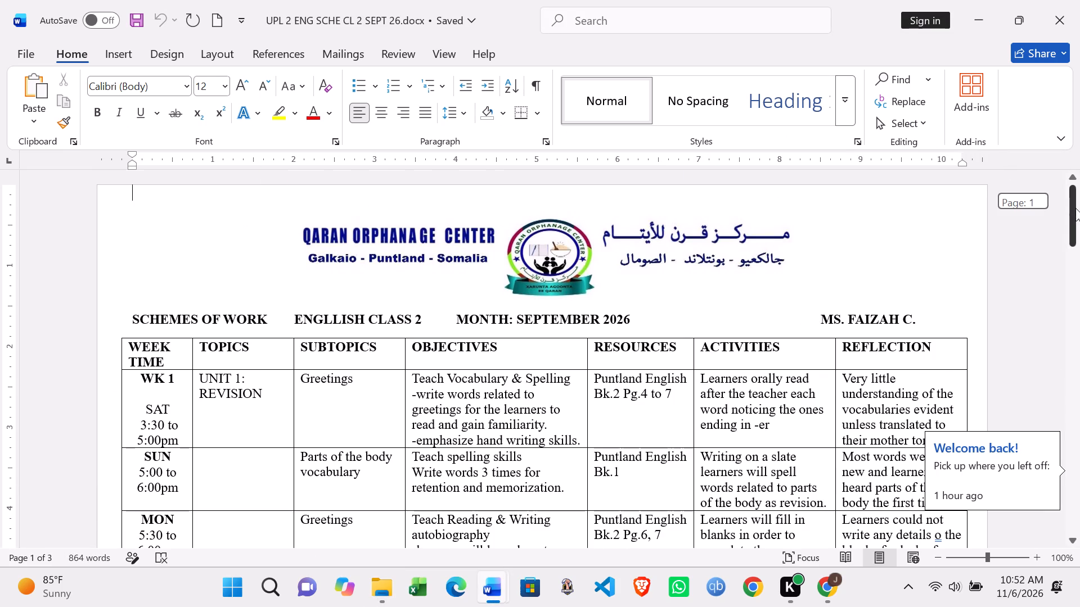
drag(1075, 208, 1079, 351)
scroll(1079, 252, up, 1)
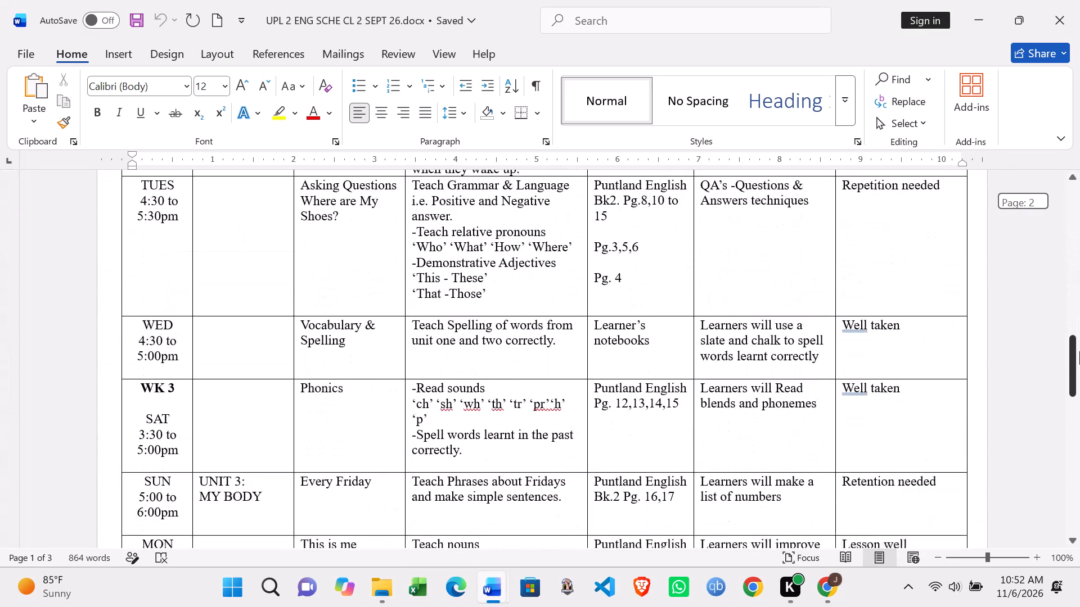
scroll(1079, 351, up, 1)
drag(1079, 351, 1079, 436)
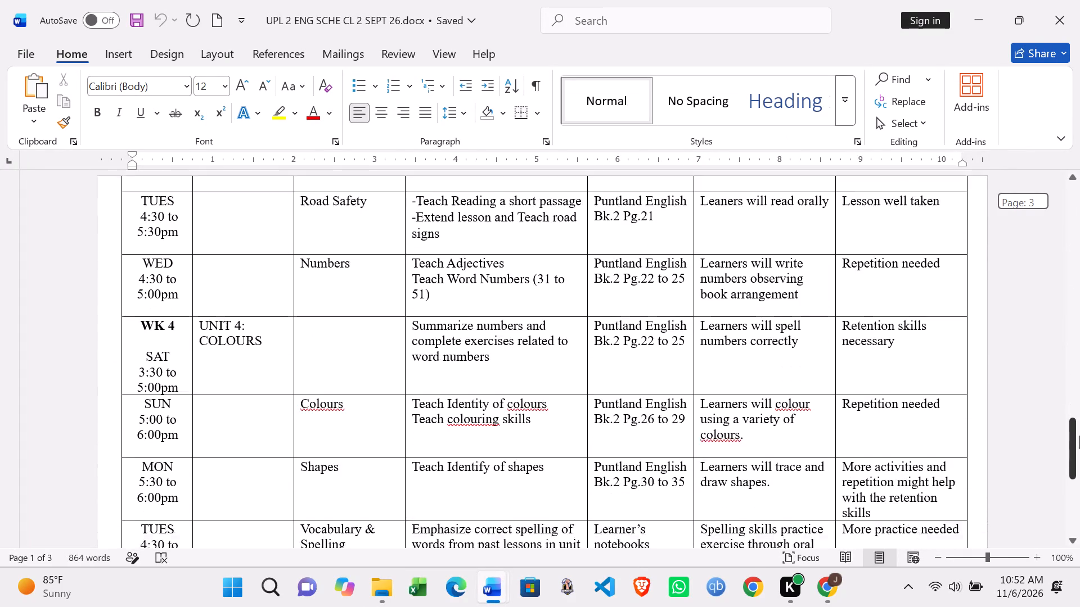
drag(1079, 436, 1079, 486)
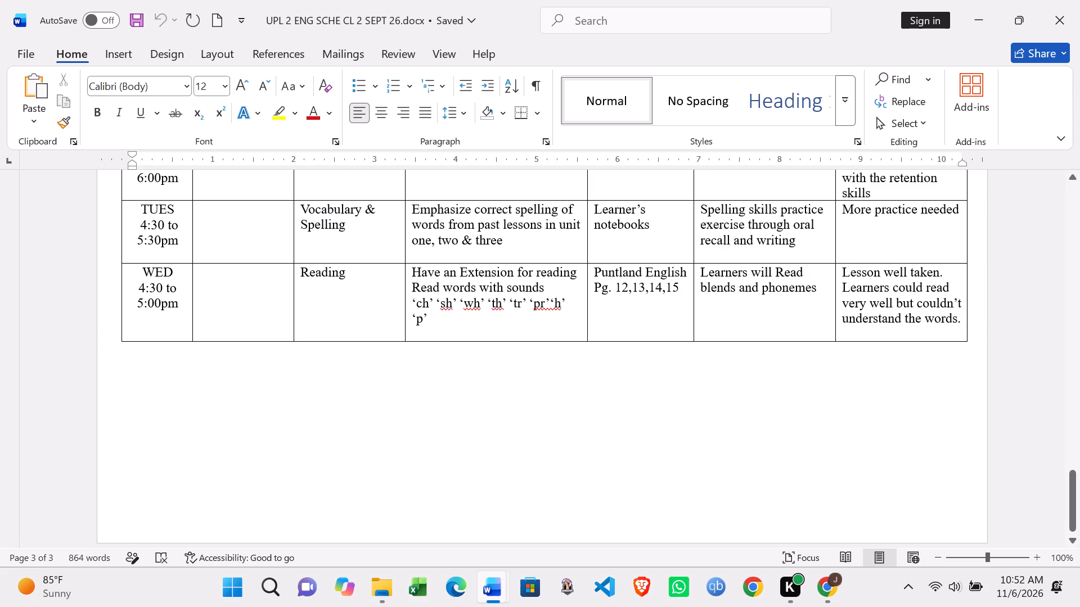
scroll(971, 390, down, 1)
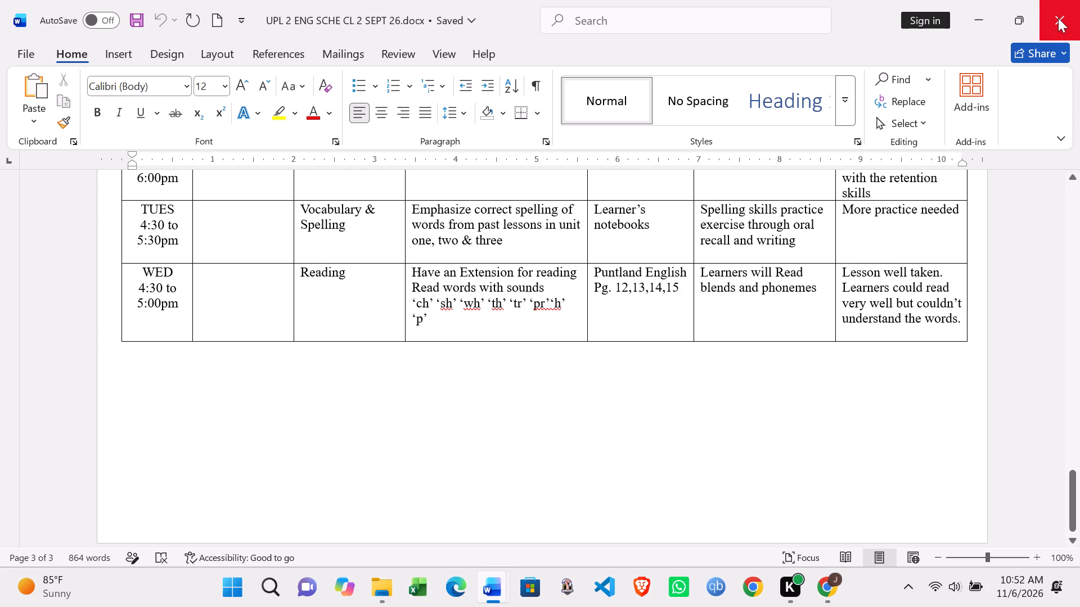
scroll(1058, 18, down, 1)
click(1058, 18)
Skim the October Class 2 English scheme from week 1 through the week 4 entries and return to its beginning.
scroll(1039, 41, up, 1)
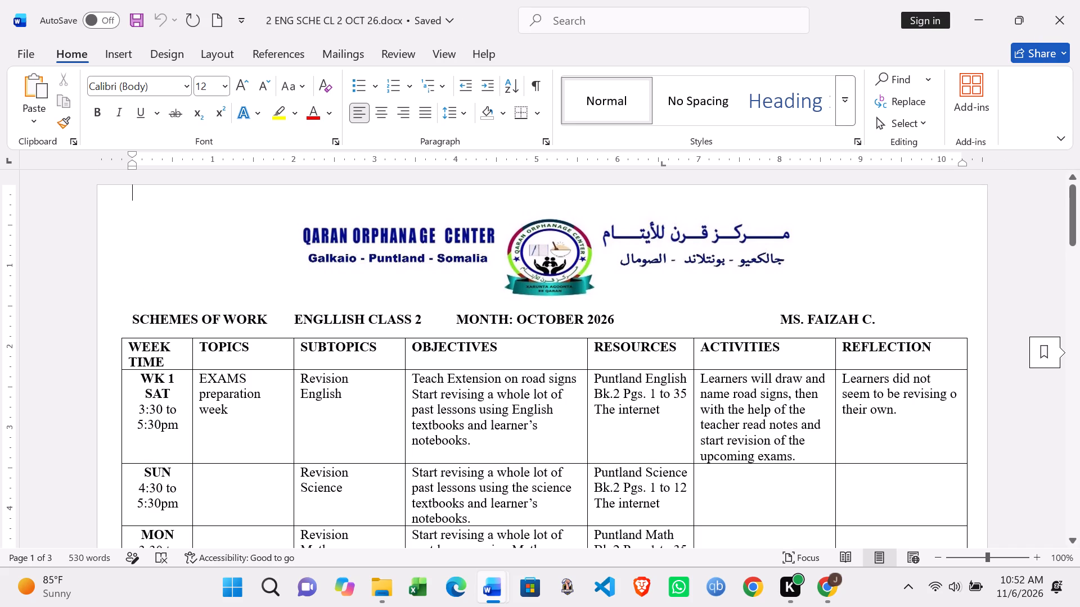
scroll(1033, 202, up, 1)
drag(1071, 209, 1079, 318)
scroll(1079, 240, up, 1)
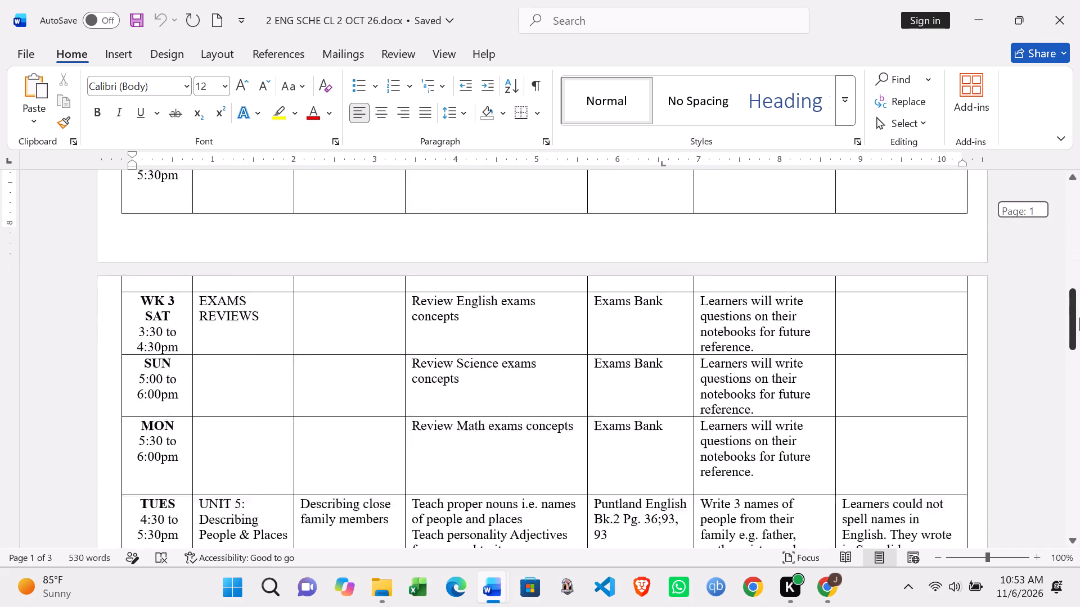
scroll(1079, 318, up, 1)
drag(1079, 318, 1079, 411)
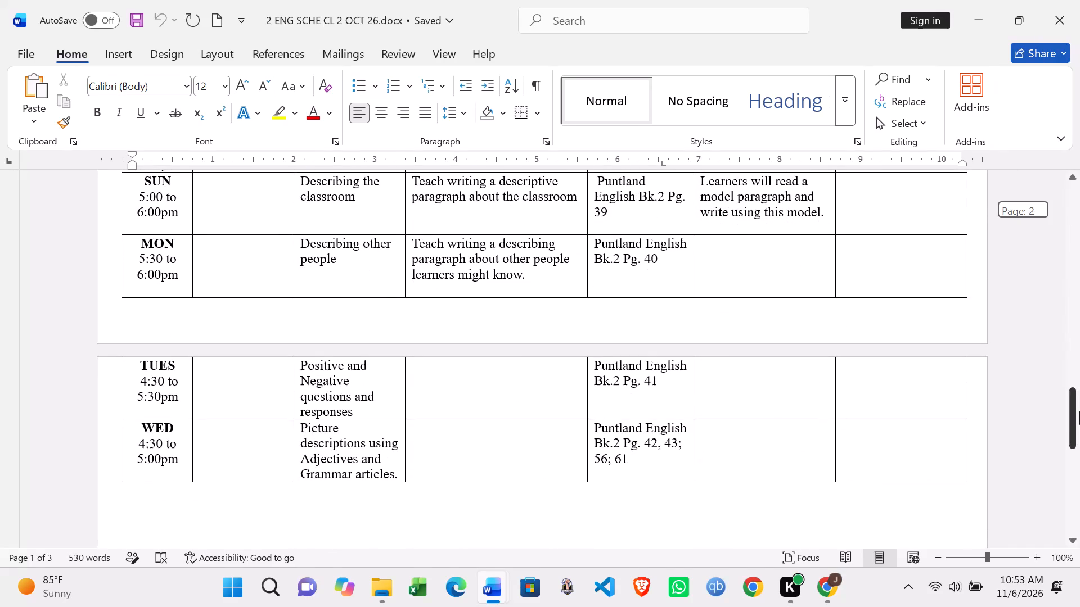
drag(1079, 411, 1036, 233)
scroll(1079, 408, down, 1)
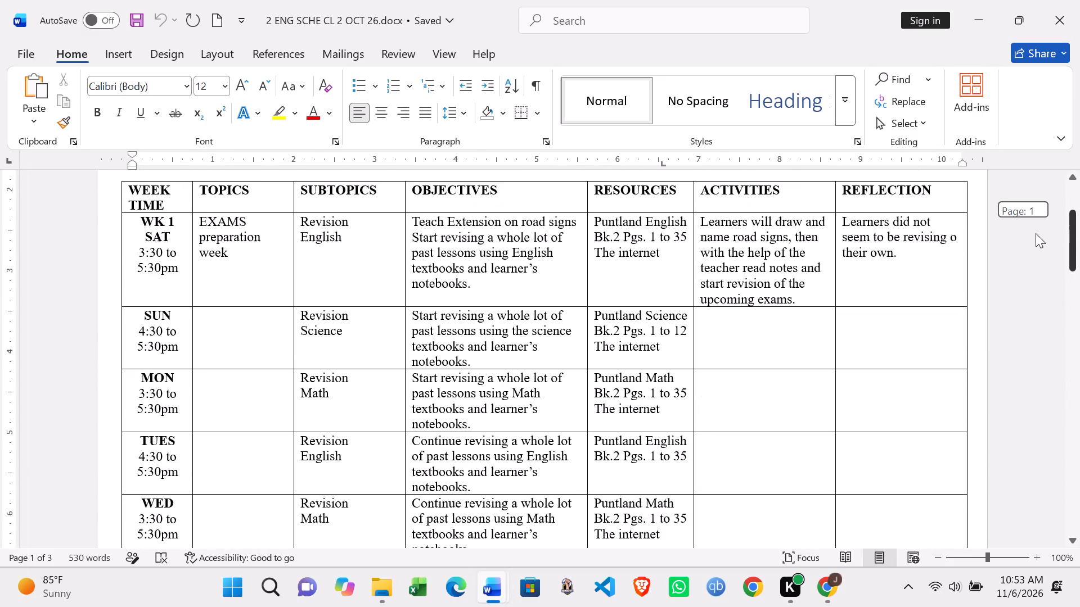
drag(1036, 233, 1035, 228)
scroll(1036, 233, down, 1)
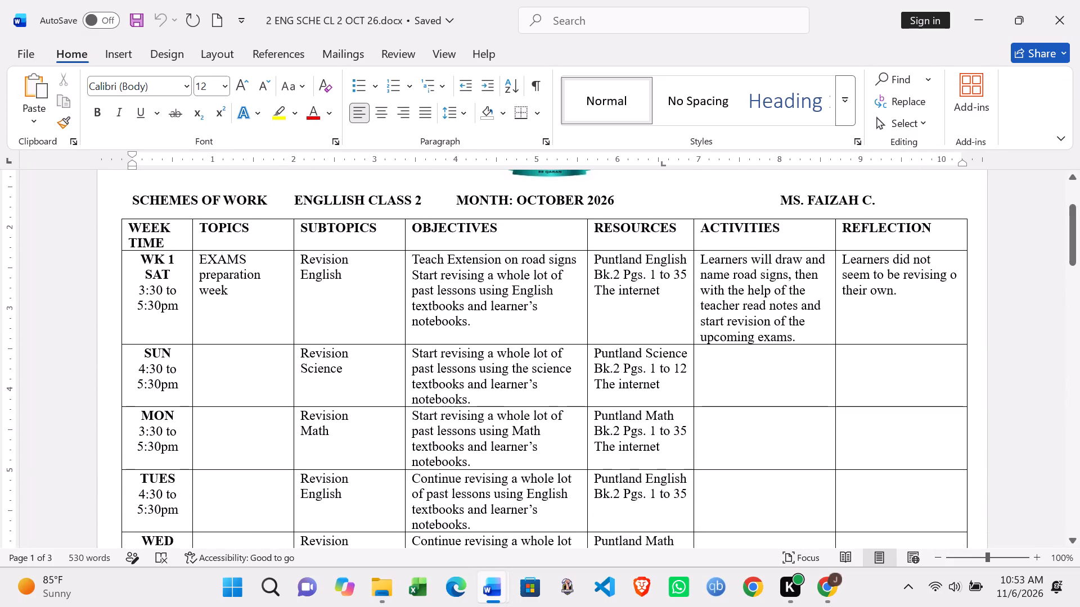
Examine the October scheme's entries again down to the week 3 Tuesday and Wednesday objectives, page references and activities.
click(1035, 225)
drag(1070, 229, 1070, 230)
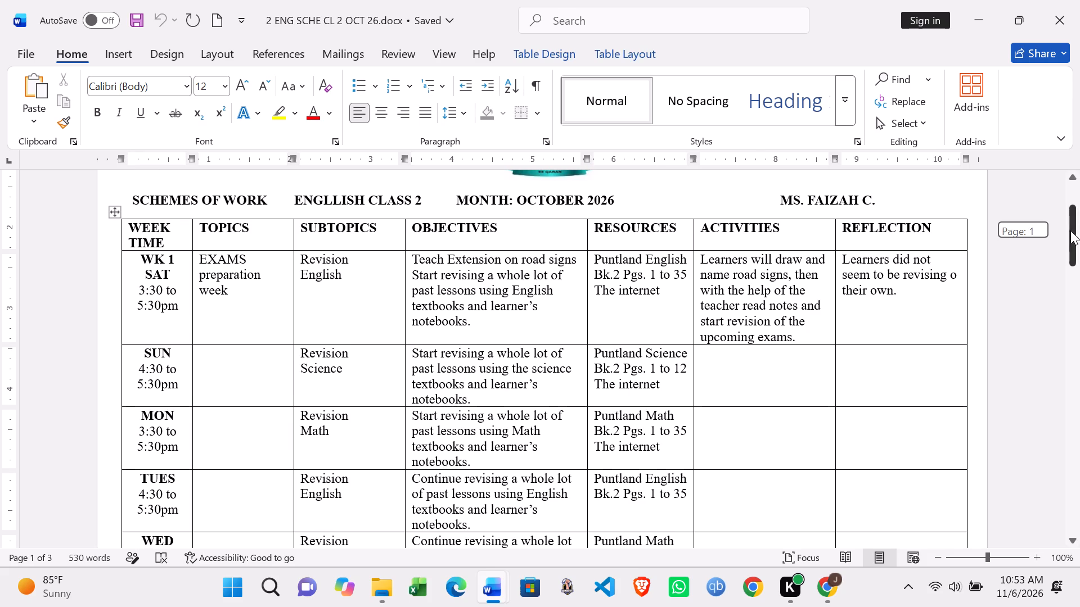
drag(1070, 230, 1077, 255)
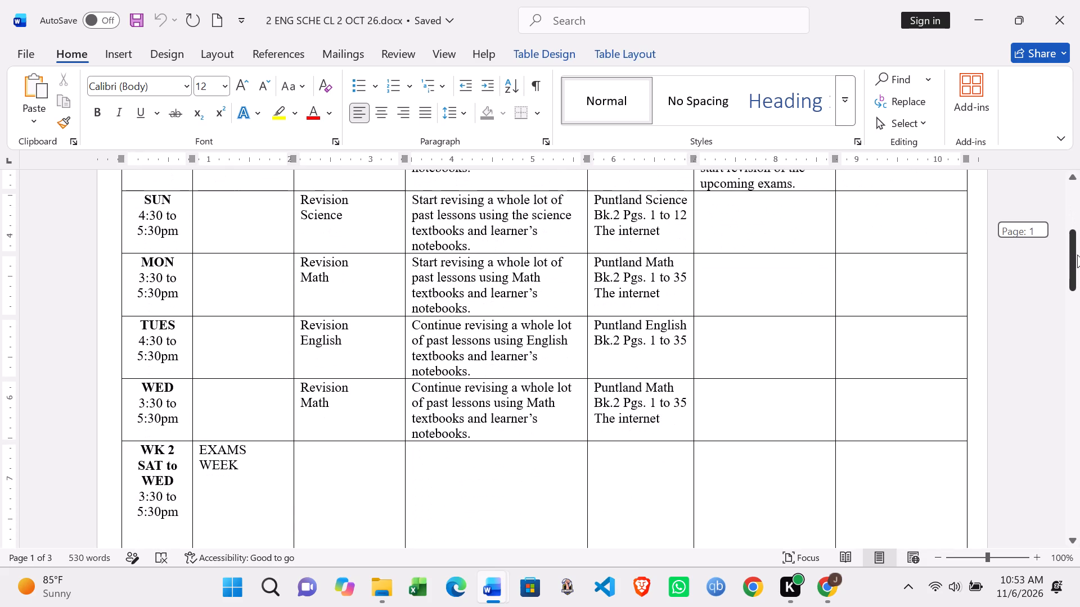
drag(1077, 255, 1079, 335)
scroll(1078, 261, up, 1)
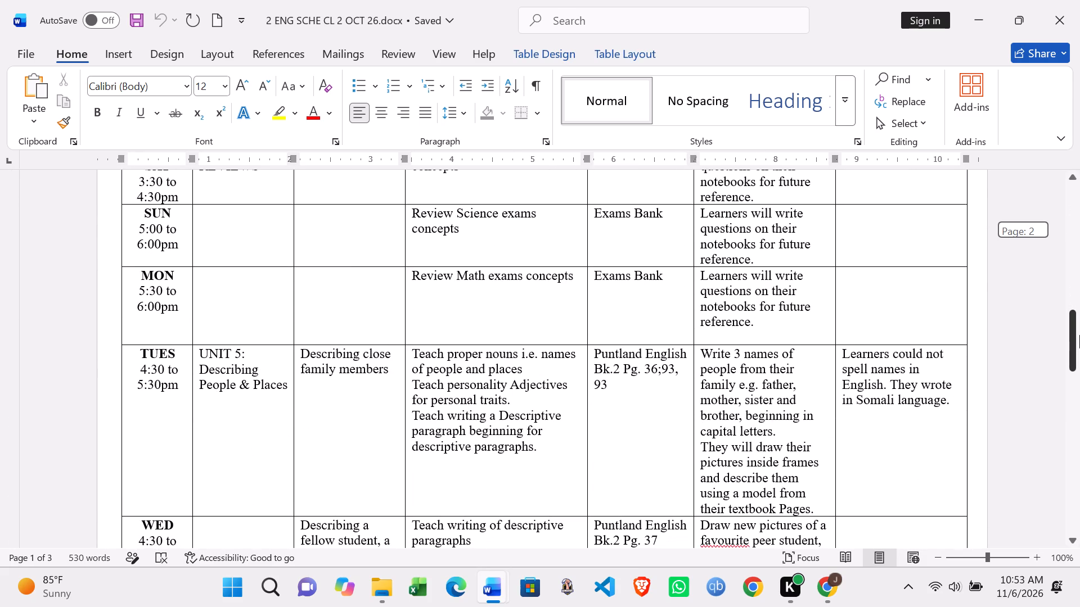
scroll(1079, 335, up, 1)
drag(1079, 335, 1079, 344)
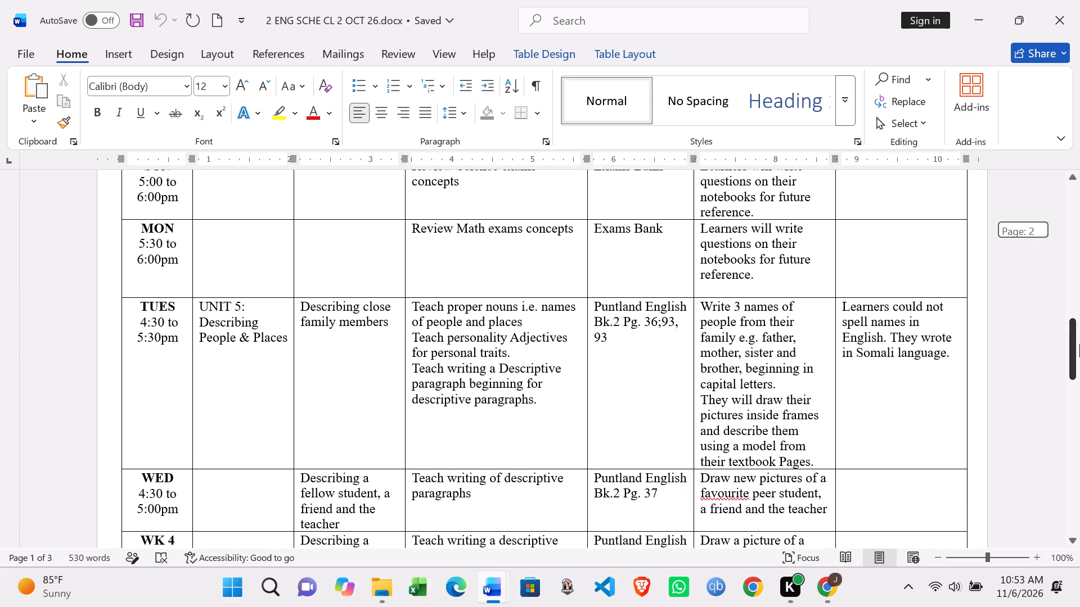
drag(1079, 344, 1079, 345)
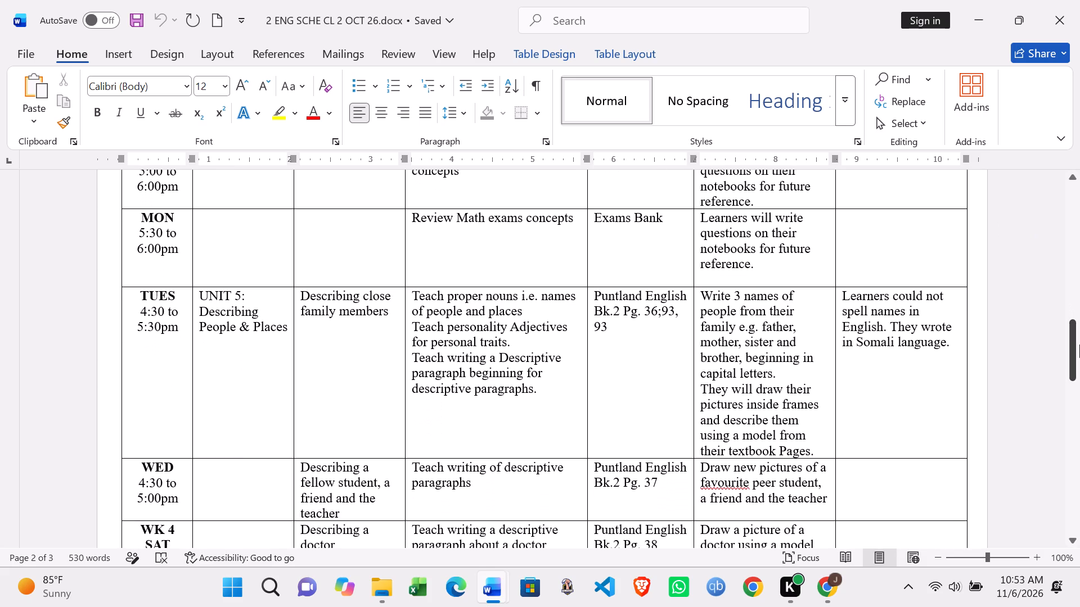
scroll(1078, 302, left, 1)
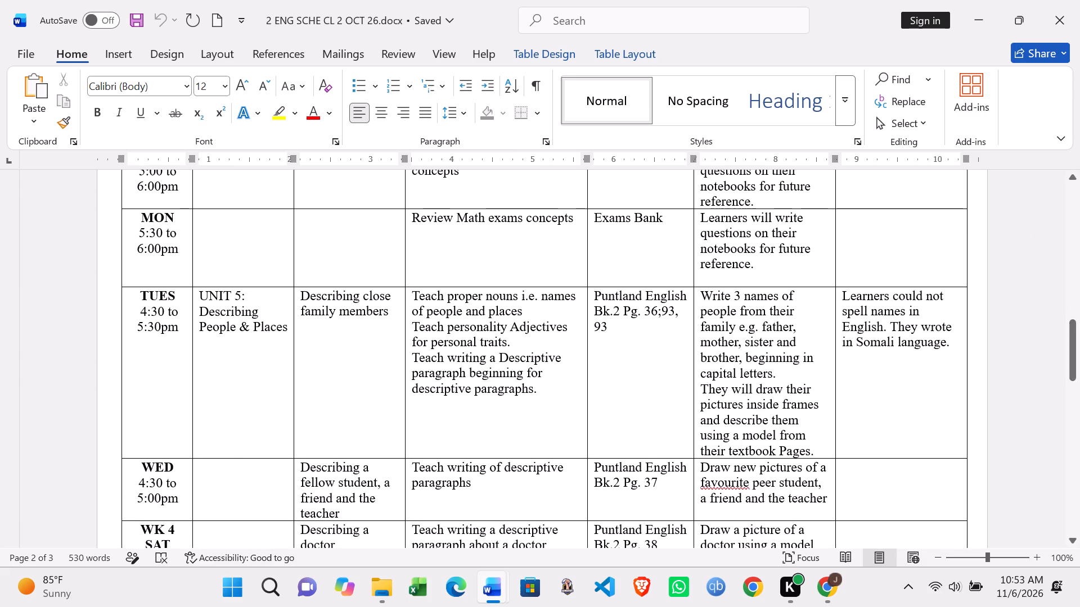
scroll(831, 511, left, 1)
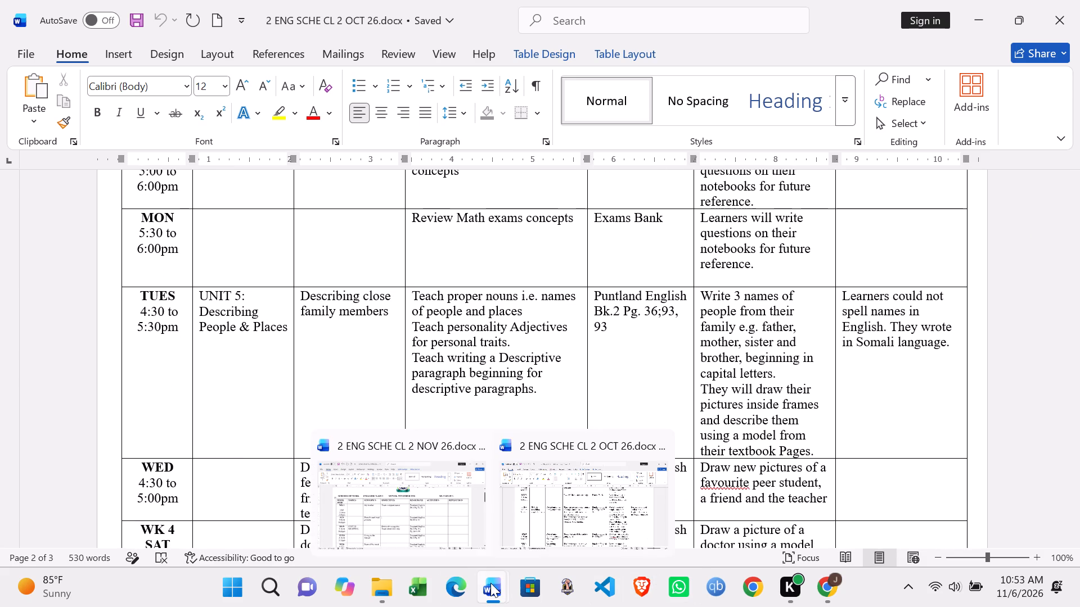
scroll(490, 583, left, 1)
Switch to File Explorer, go up to the SCHEMES OF WORK folder and look over its month folders.
click(385, 586)
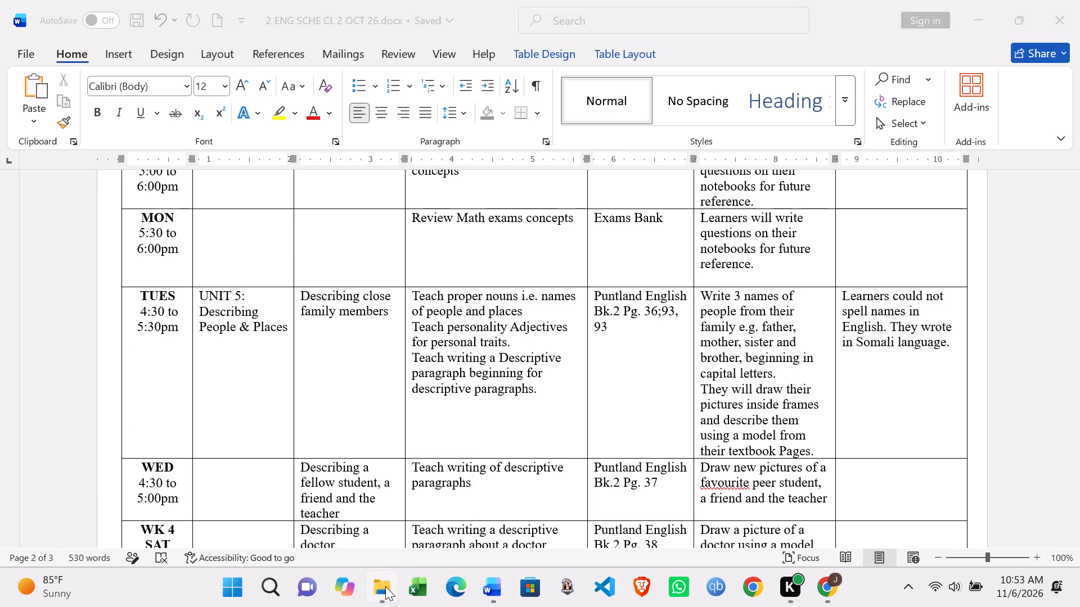
scroll(385, 586, down, 1)
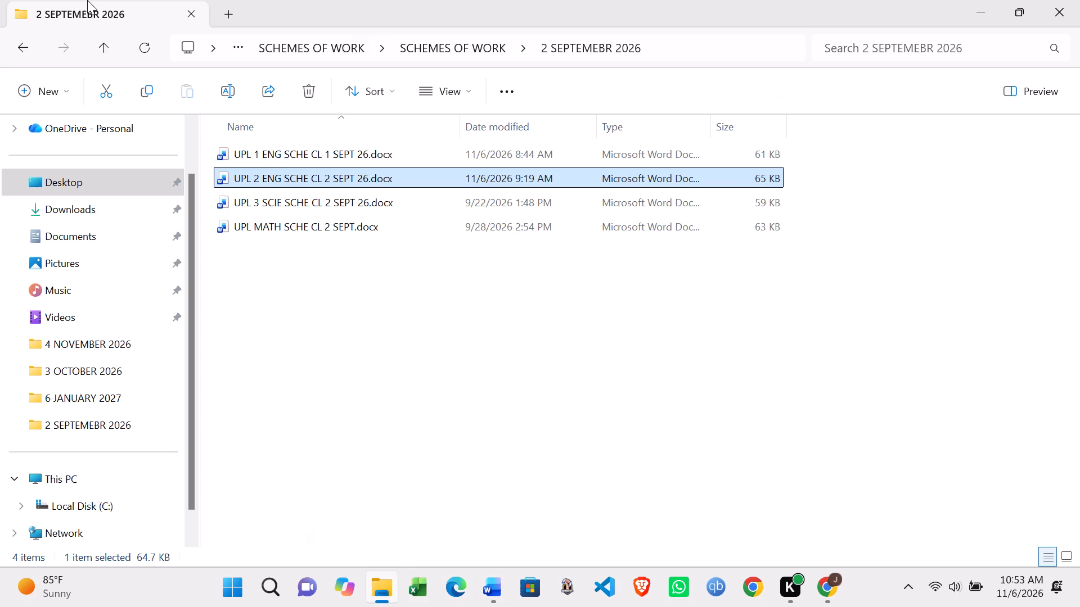
click(101, 44)
scroll(127, 46, right, 1)
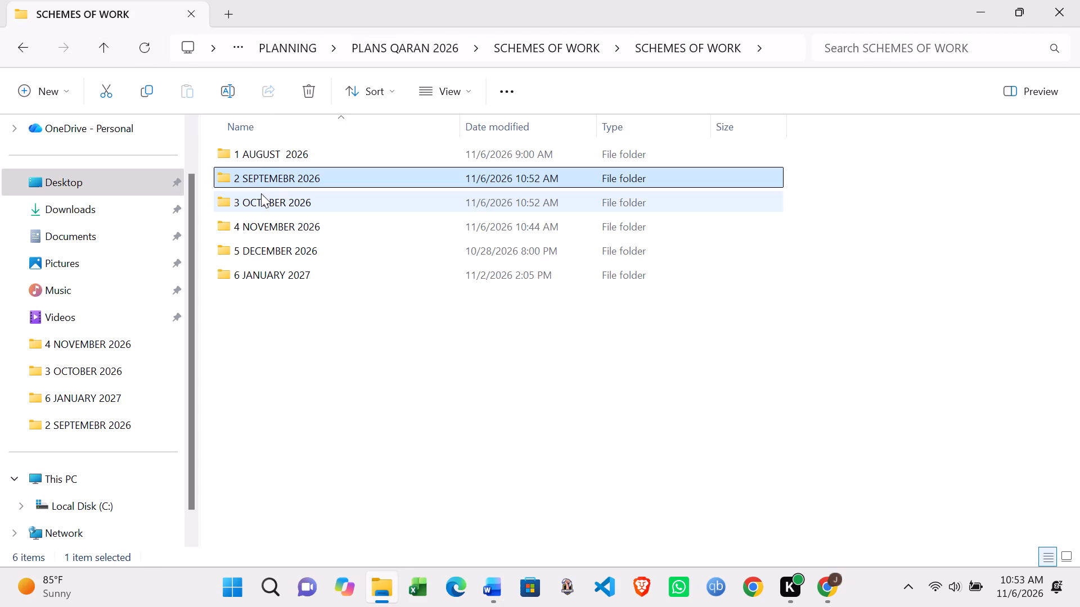
scroll(261, 193, right, 2)
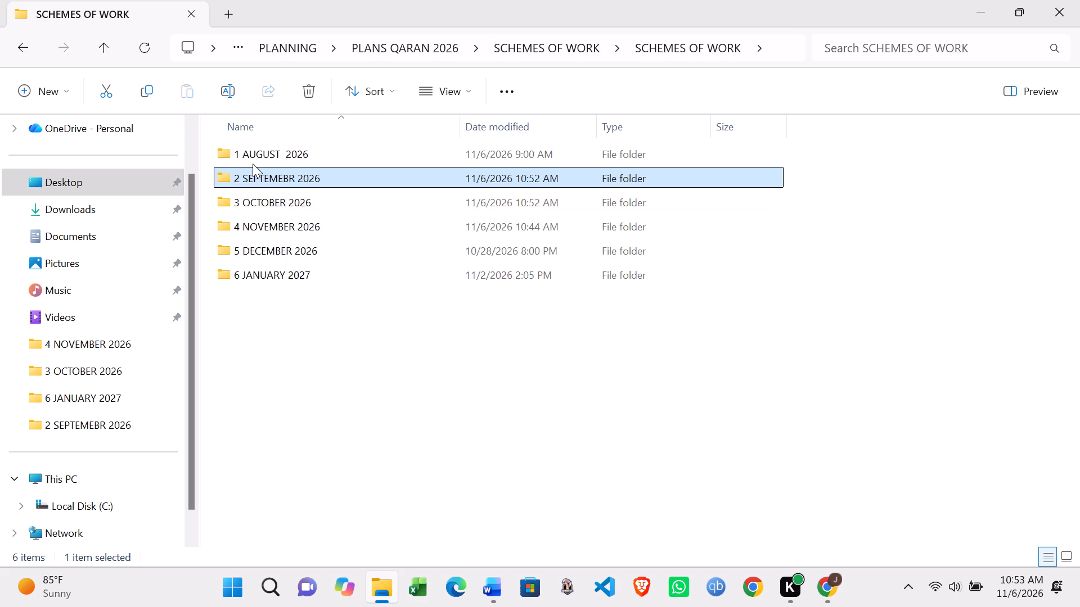
scroll(253, 164, right, 1)
scroll(572, 501, up, 1)
Reopen UPL 2 ENG SCHE CL 2 SEPT 26 from the 2 SEPTEMEBR 2026 folder, review its weekly entries to the end, and close it.
scroll(510, 572, up, 1)
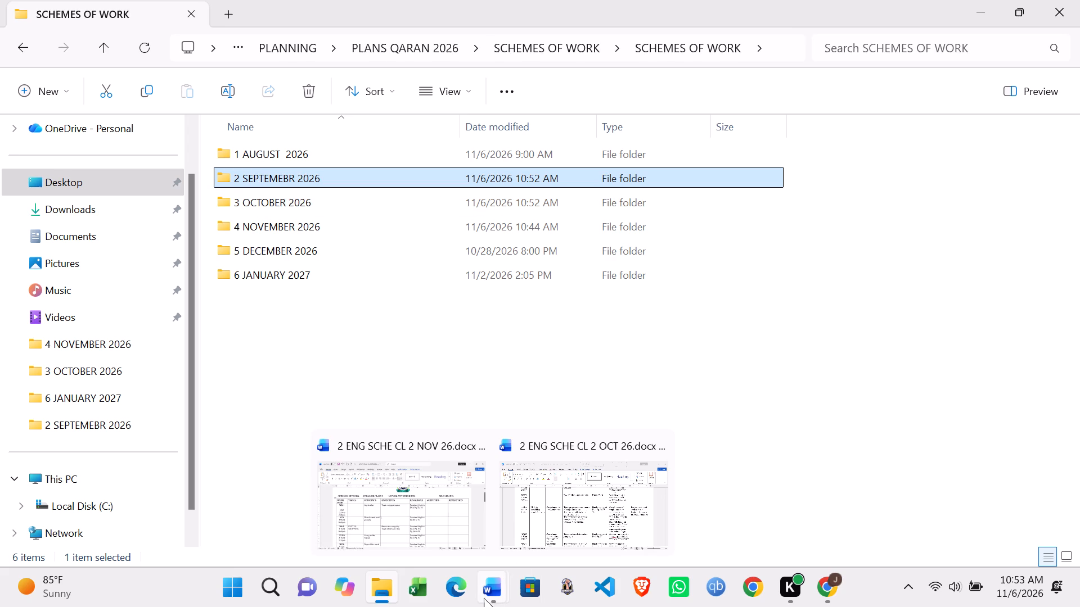
scroll(481, 590, right, 1)
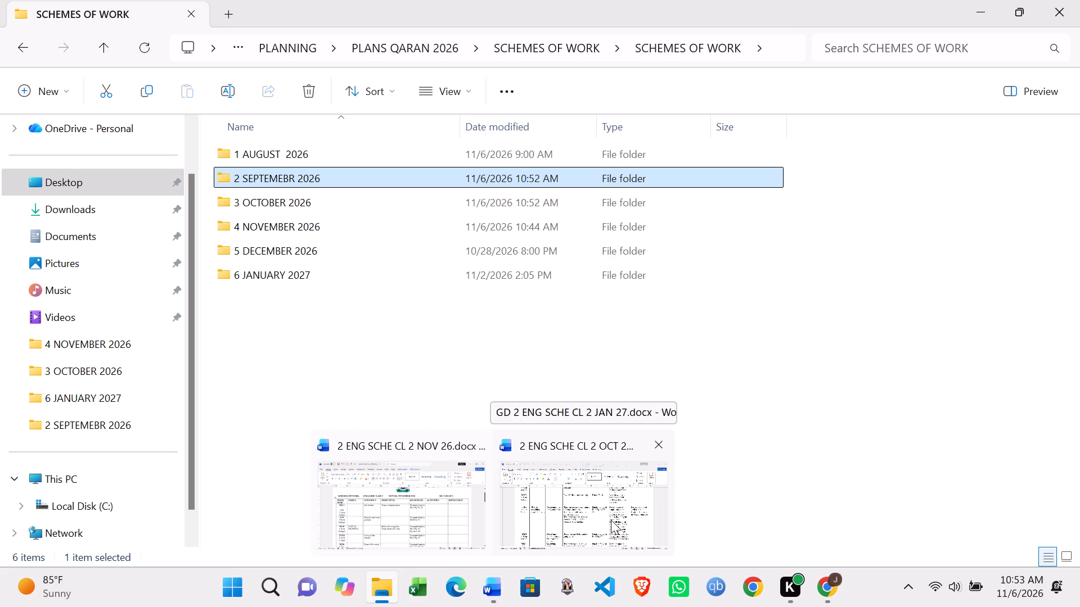
scroll(611, 520, right, 1)
scroll(607, 518, down, 1)
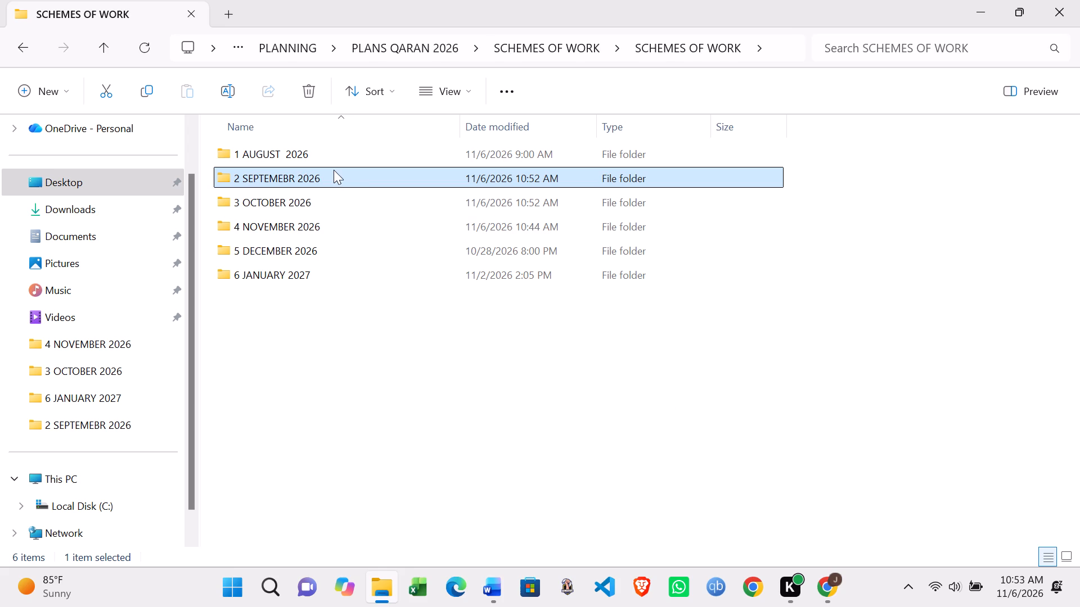
scroll(334, 170, down, 1)
double_click(334, 170)
double_click(334, 170)
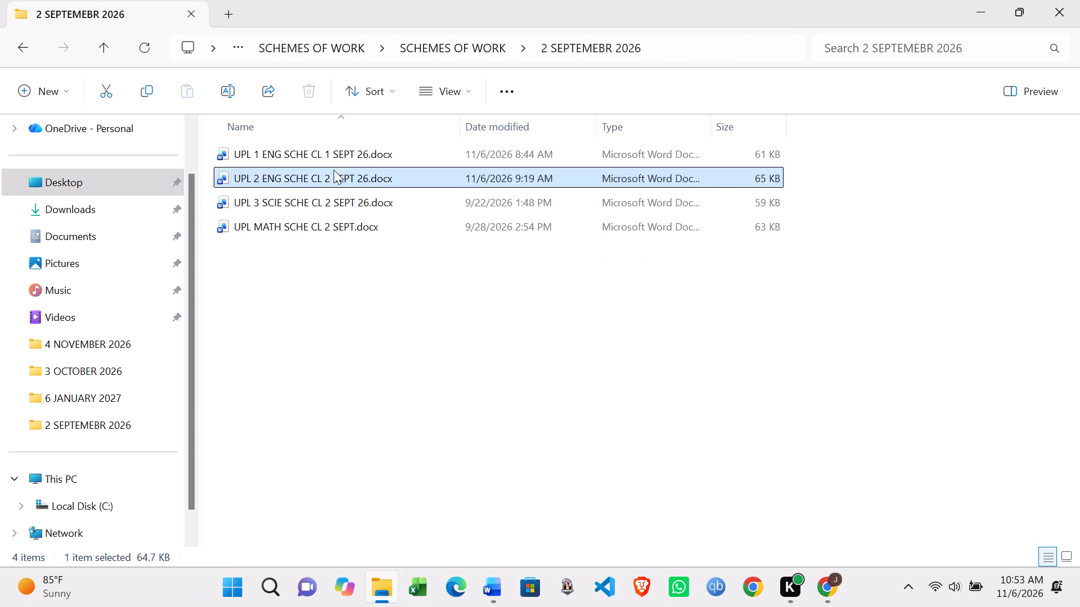
scroll(334, 170, right, 1)
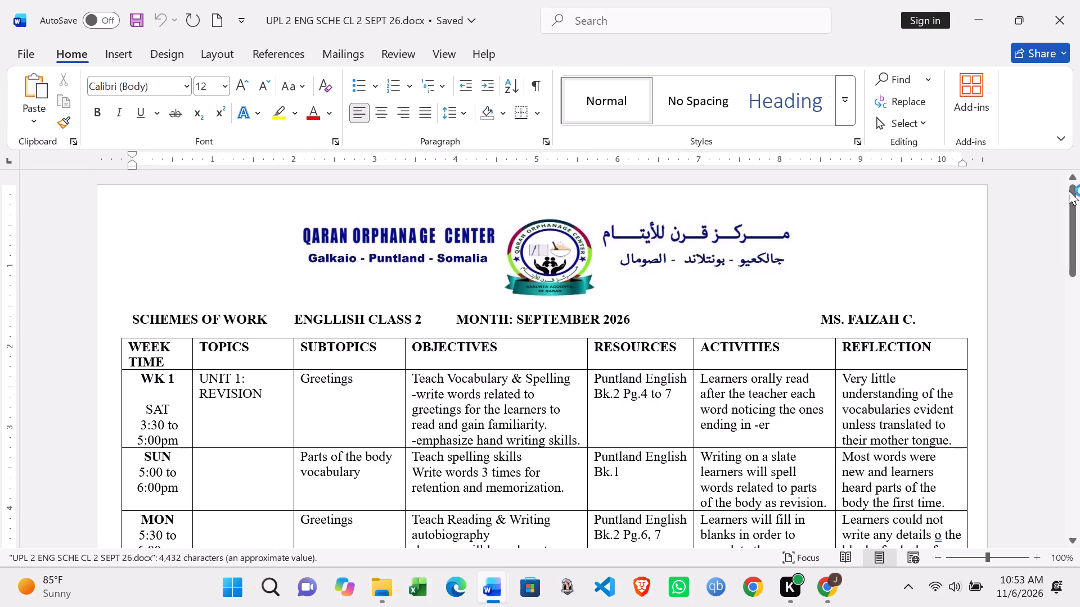
scroll(1069, 191, right, 1)
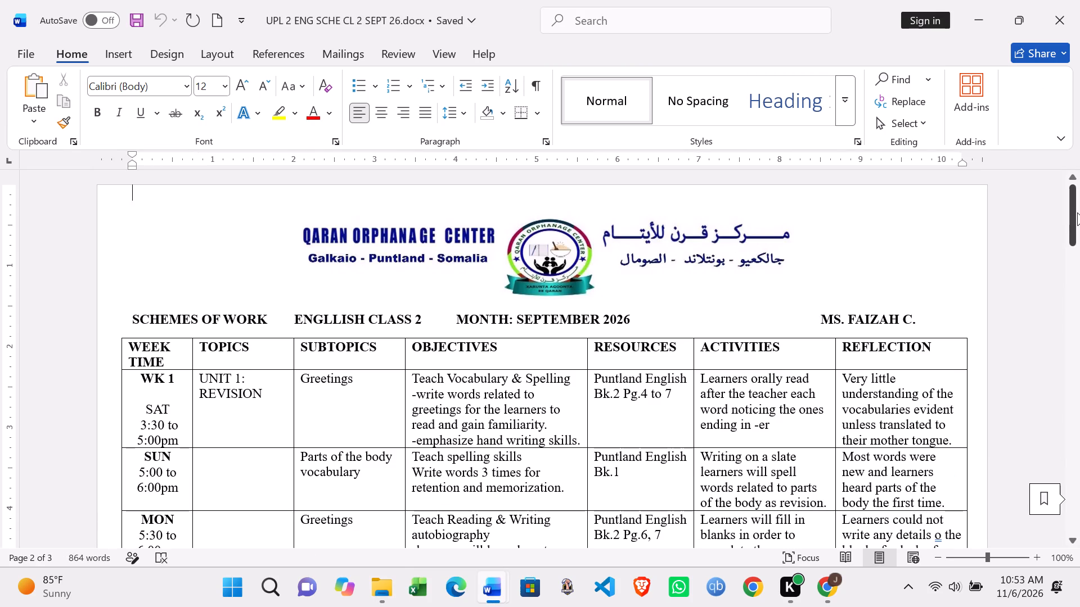
drag(1072, 216, 1079, 302)
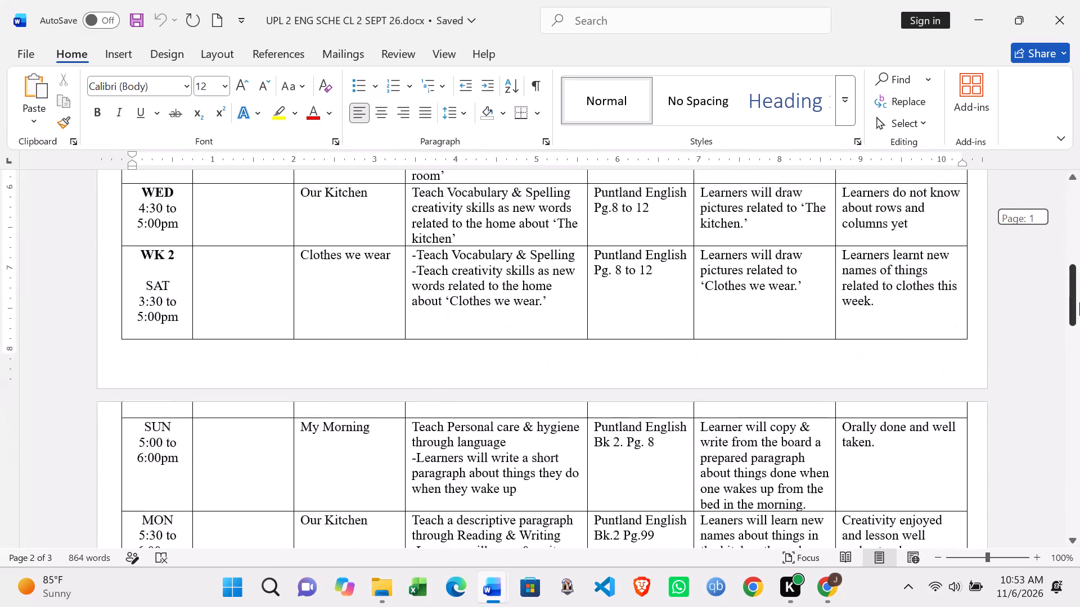
drag(1079, 302, 1079, 389)
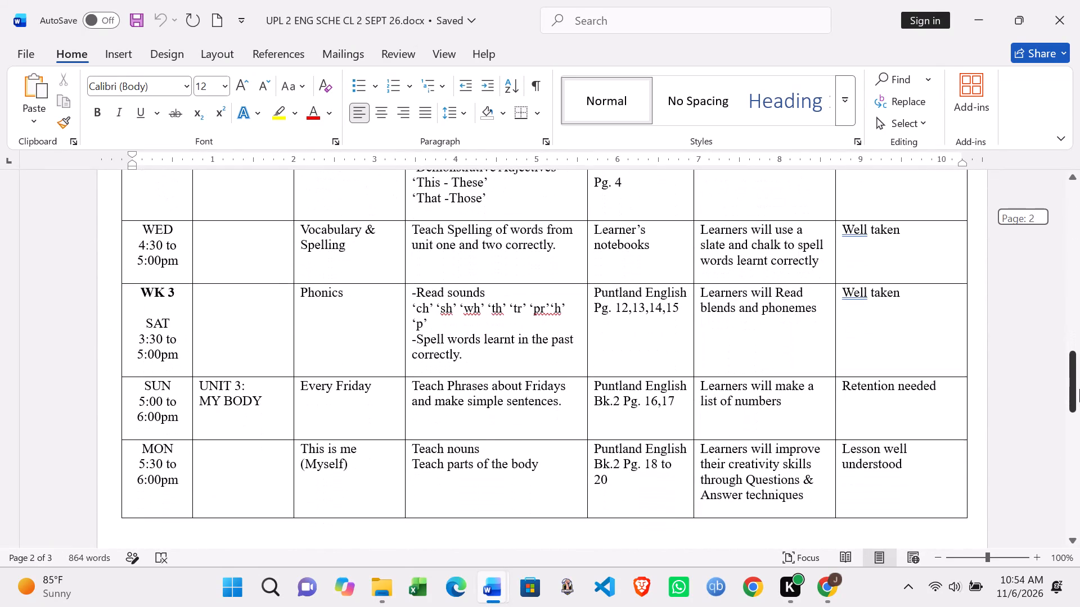
drag(1079, 389, 1079, 482)
scroll(1079, 291, down, 1)
click(1056, 17)
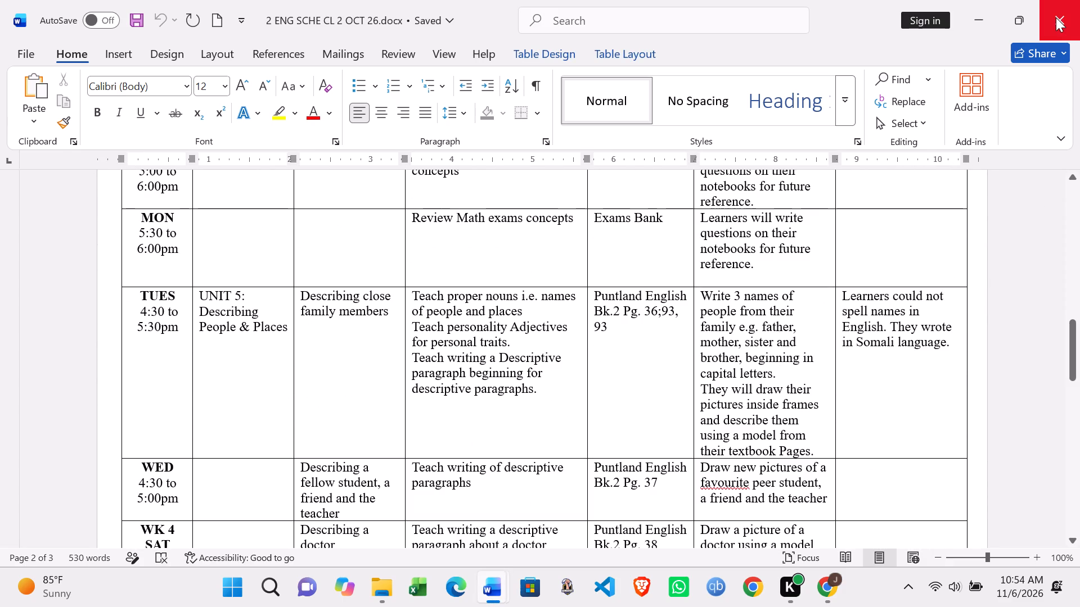
Examine the October Class 2 English scheme from week 1 through the week 4 Wednesday row, checking for unfilled objectives and activities.
scroll(1049, 22, up, 1)
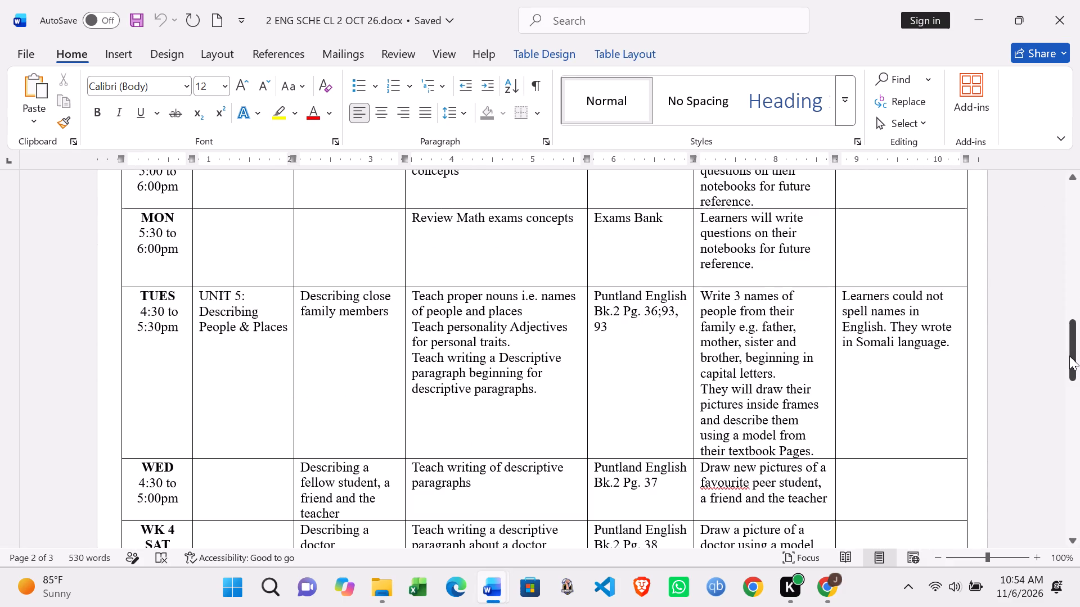
drag(1069, 356, 1075, 239)
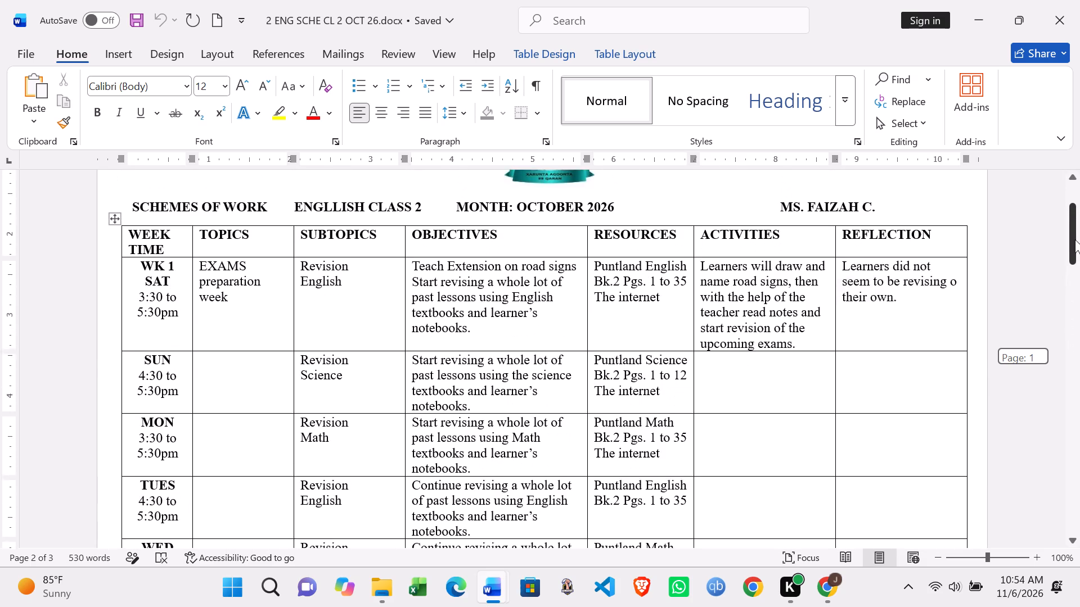
drag(1075, 239, 1079, 310)
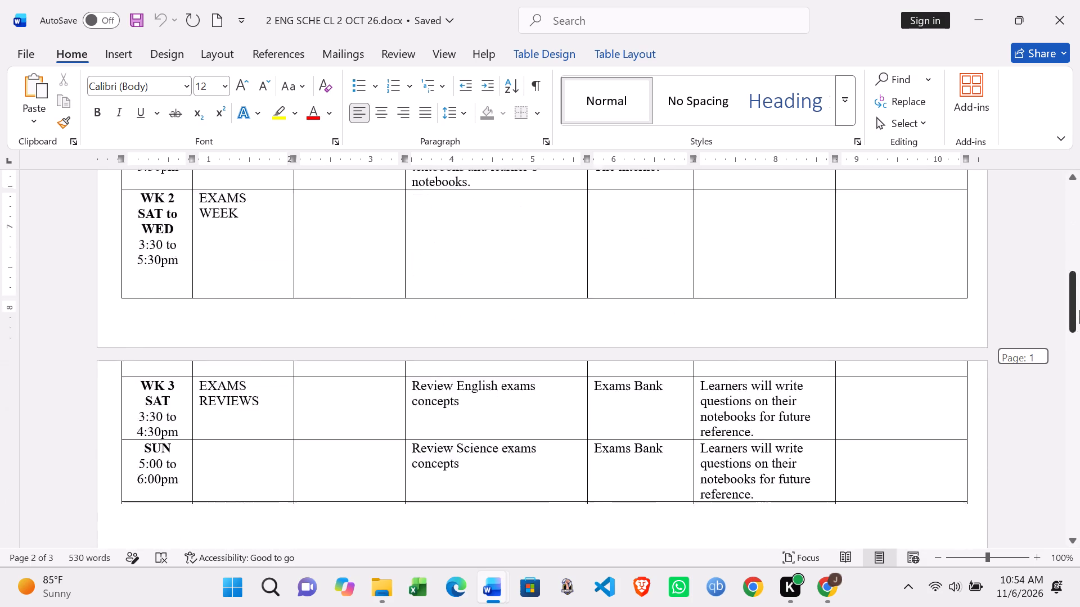
drag(1079, 310, 1079, 350)
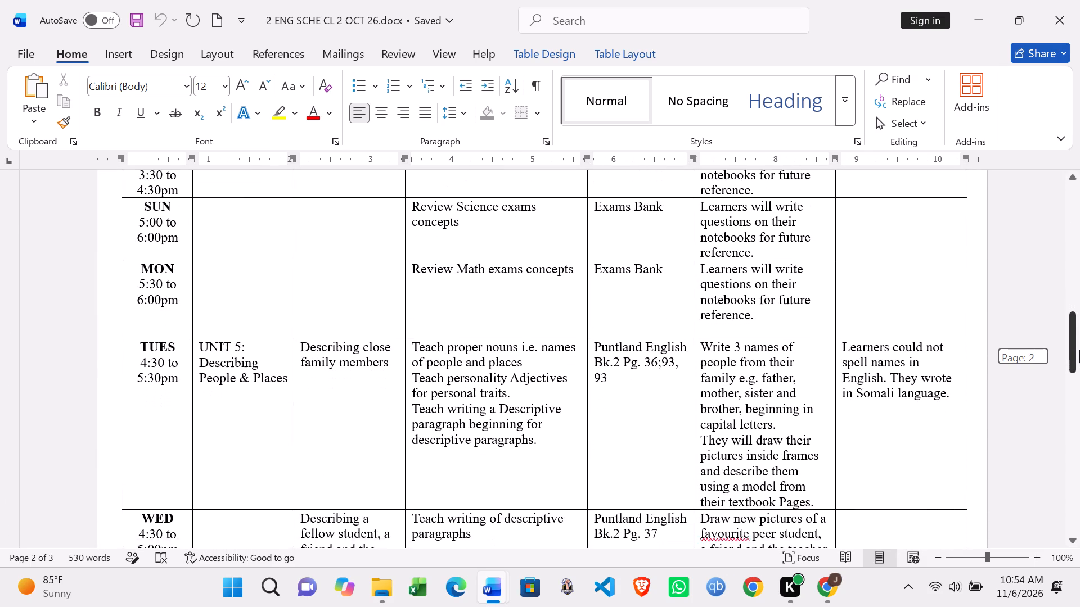
drag(1079, 350, 1079, 410)
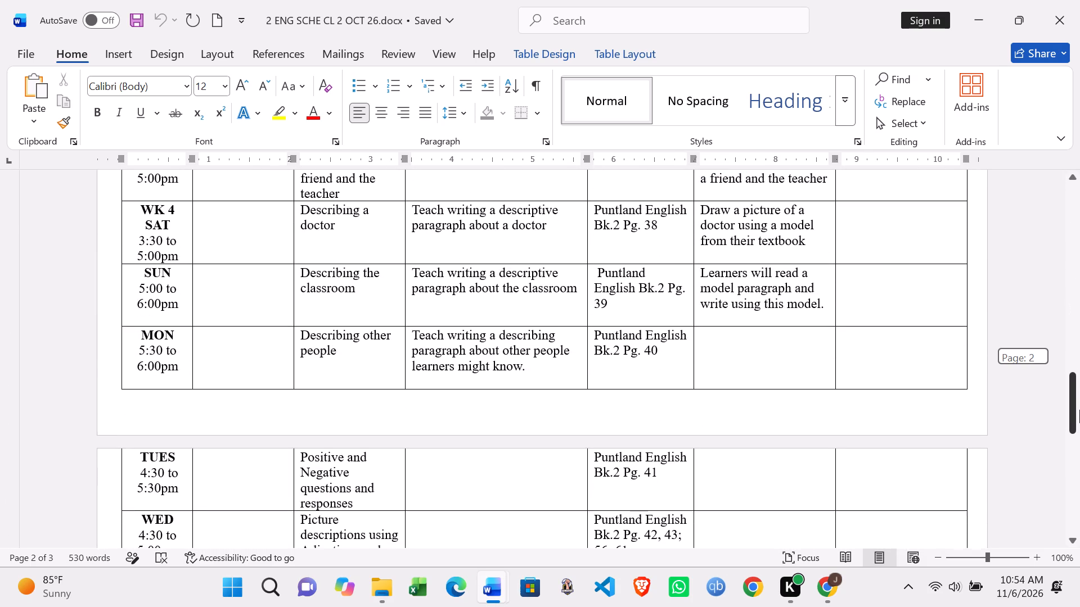
drag(1079, 410, 1062, 378)
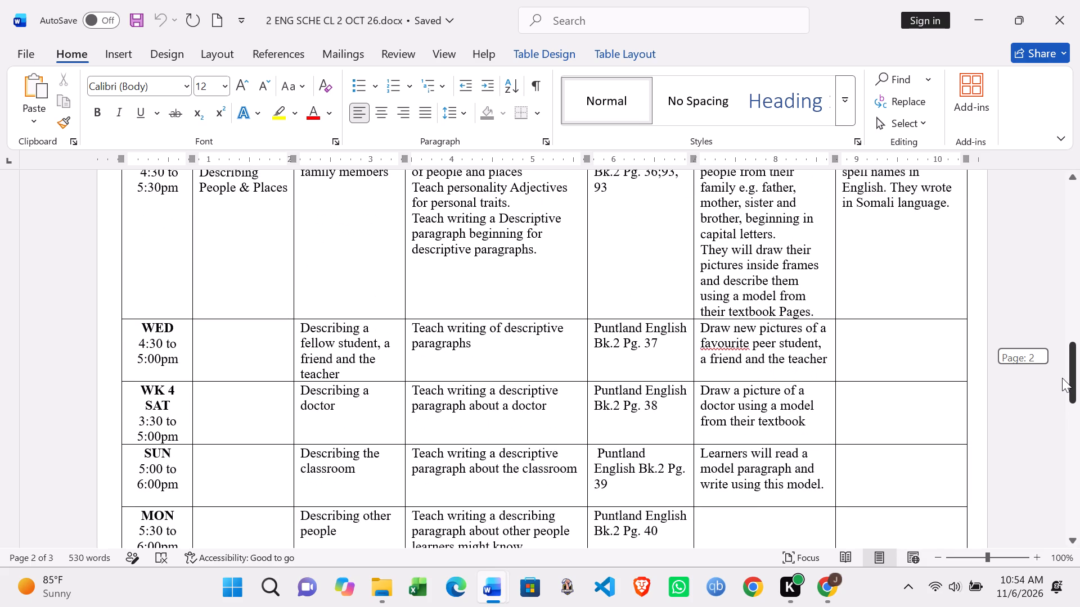
drag(1062, 378, 1063, 387)
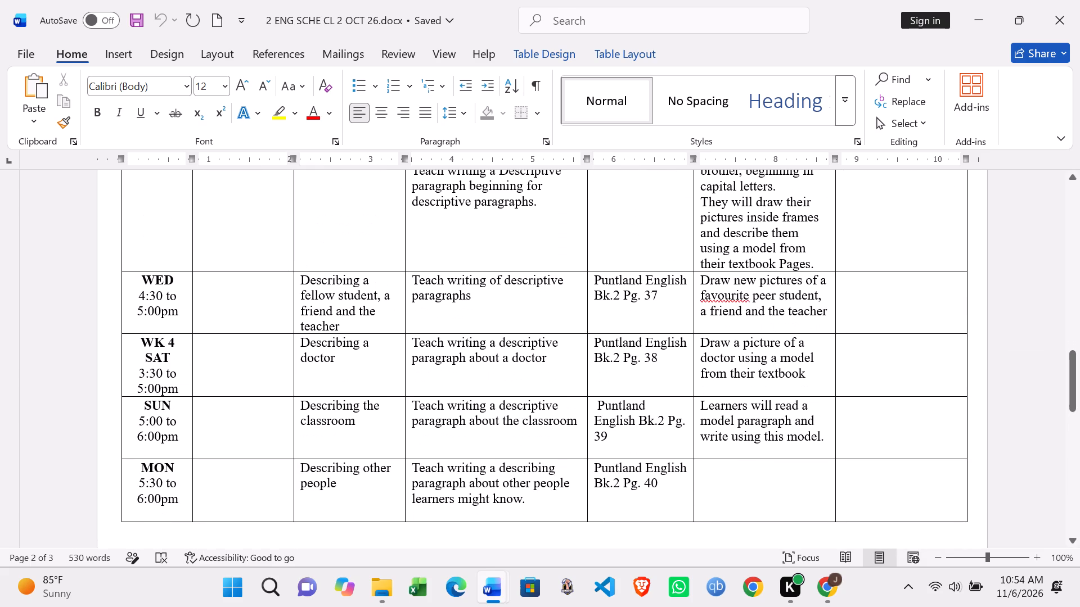
scroll(1058, 384, left, 1)
scroll(768, 375, right, 1)
scroll(603, 405, right, 1)
drag(1073, 388, 1079, 419)
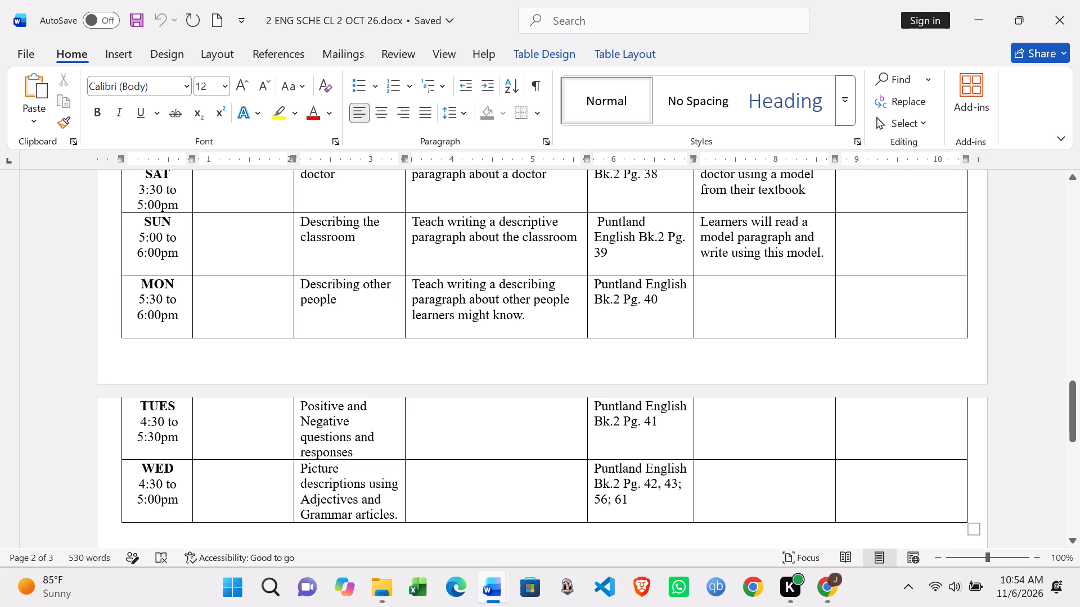
Place the cursor in the empty activities cell of the October scheme's week 4 Monday row.
click(735, 287)
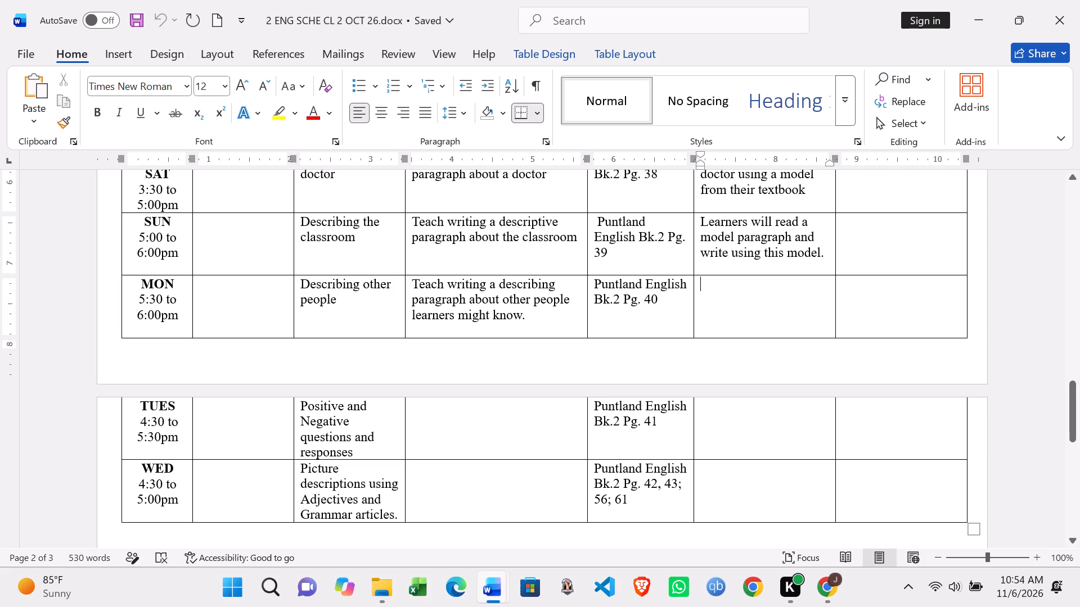
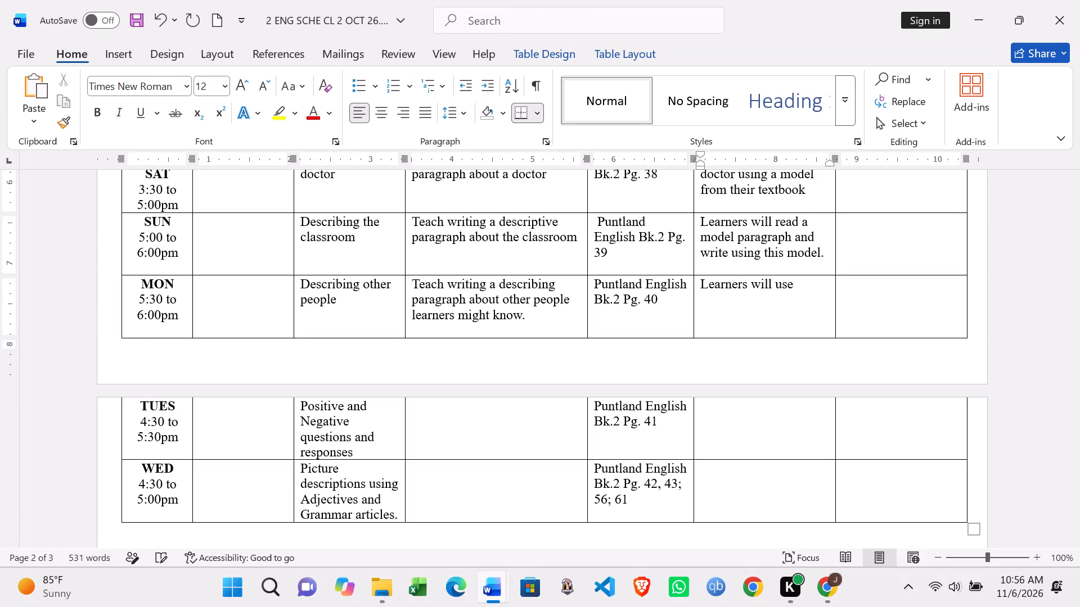
Complete the week 4 Monday activity so it reads "Learners will use Adjectives to describe others", with a capital A in Adjectives.
key(a)
key(d)
text(jectives)
key(space)
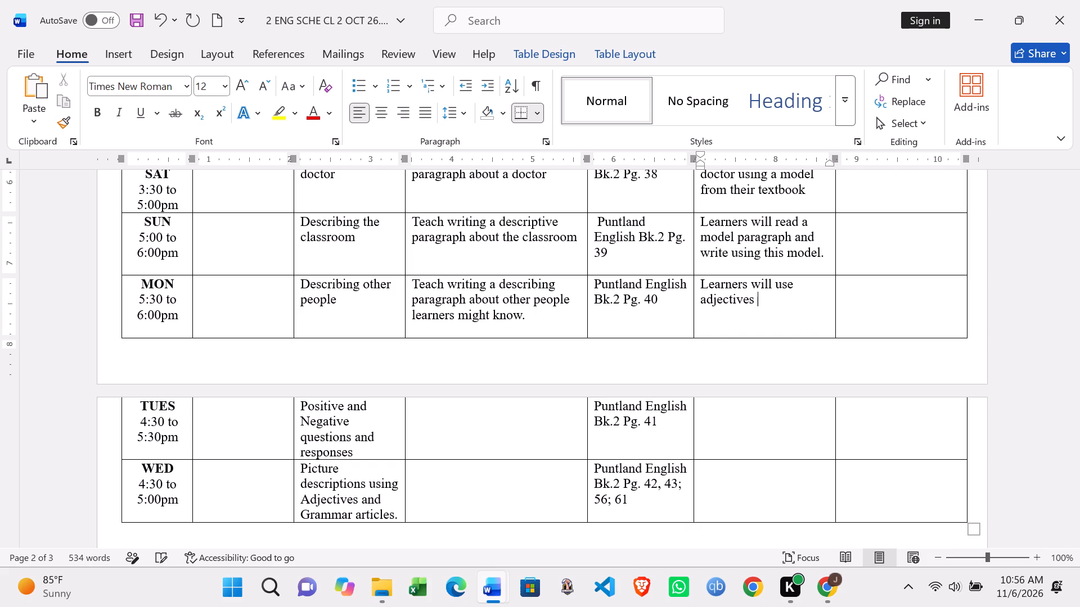
click(710, 303)
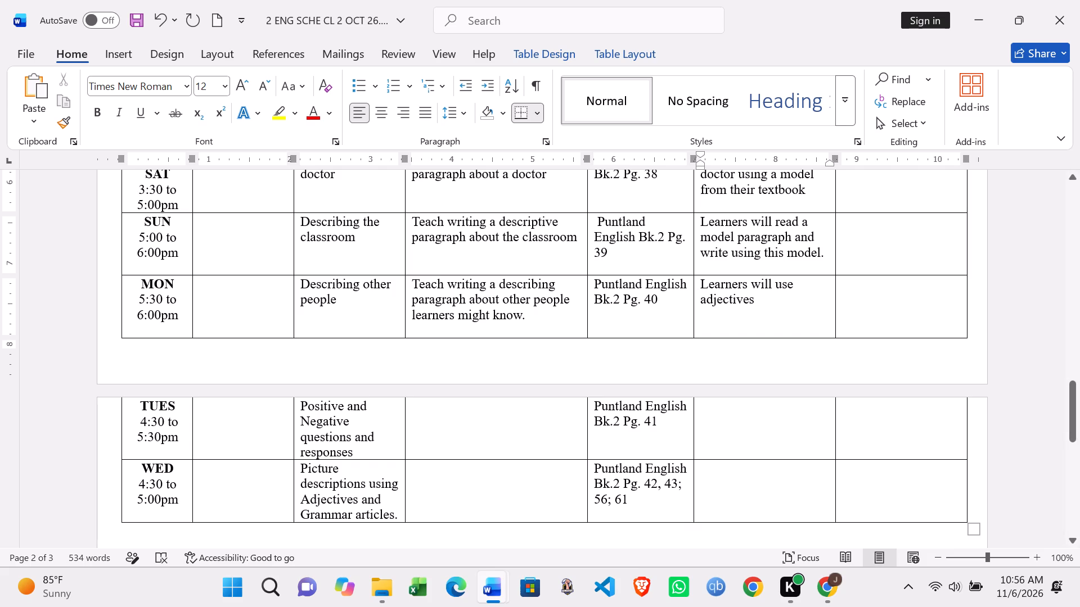
key(Left)
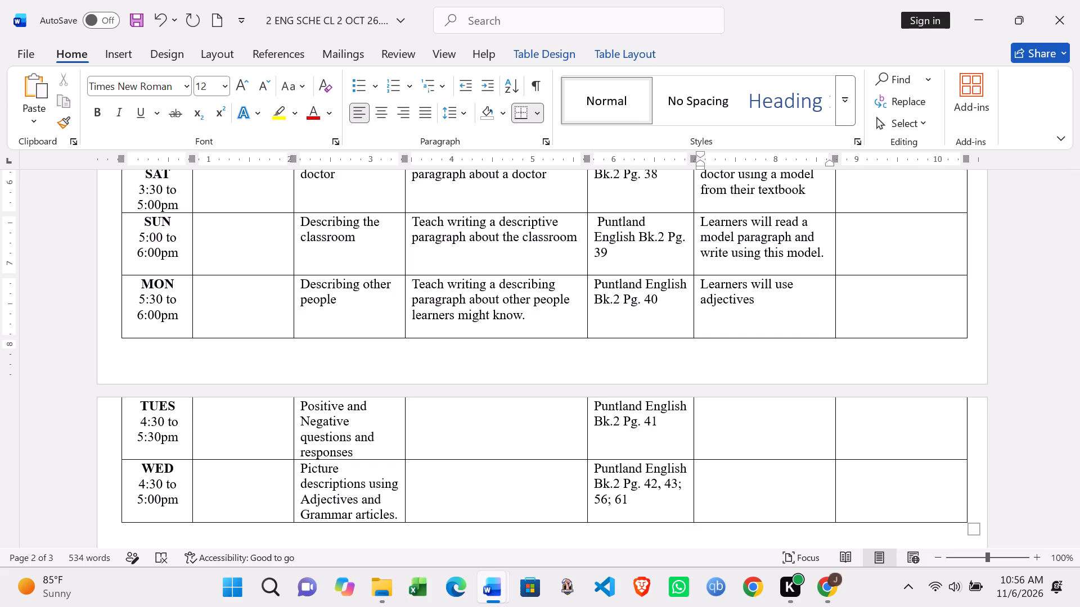
key(BackSpace)
key(shift+a)
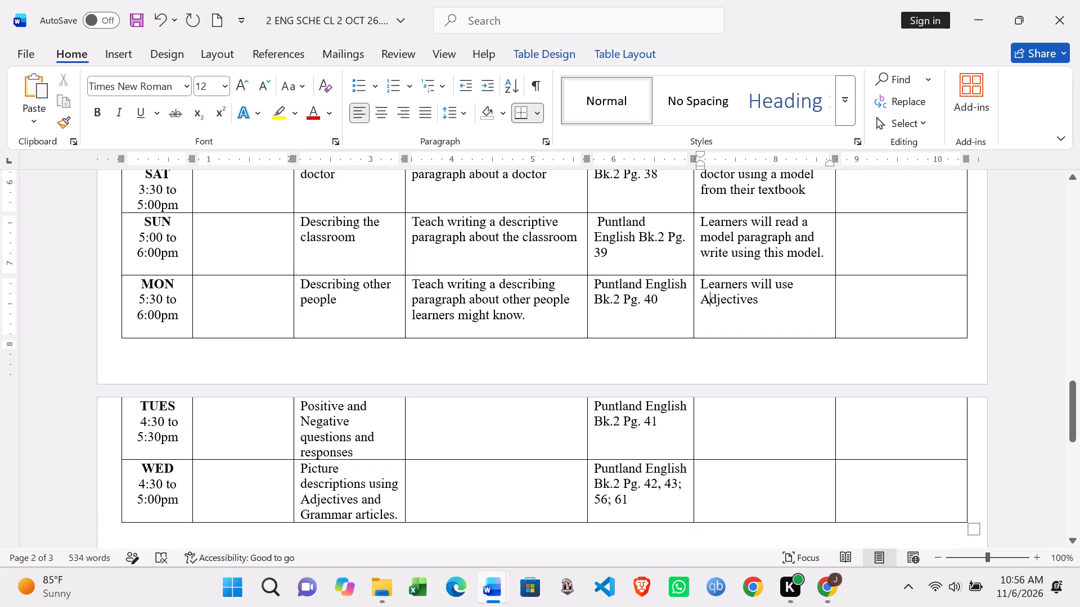
click(761, 302)
text(to describe others)
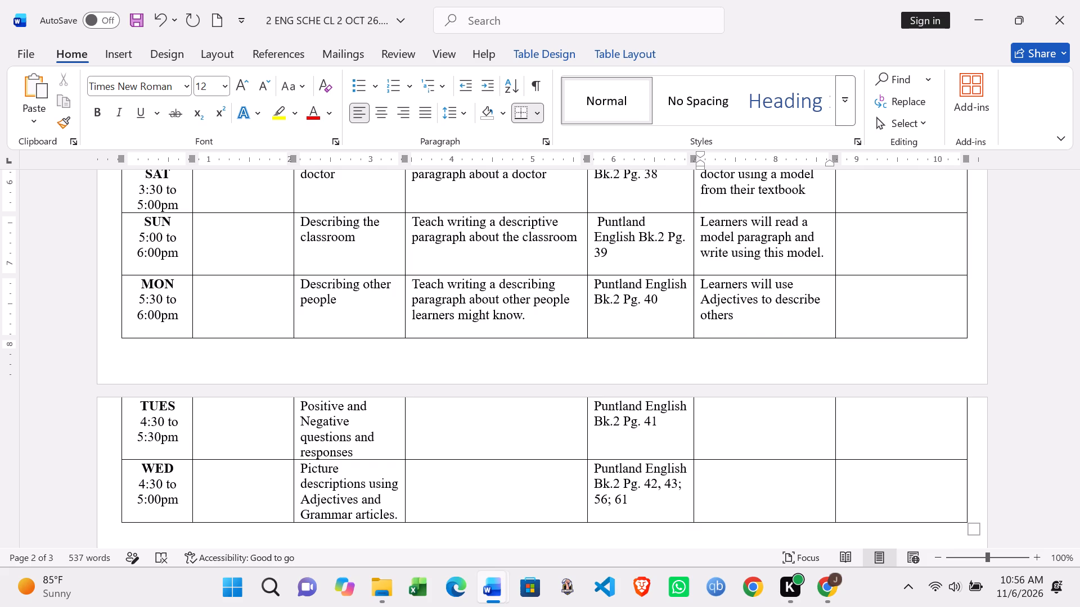
Add four blank lines in the last cell of the Monday row to extend it onto the following page.
click(773, 414)
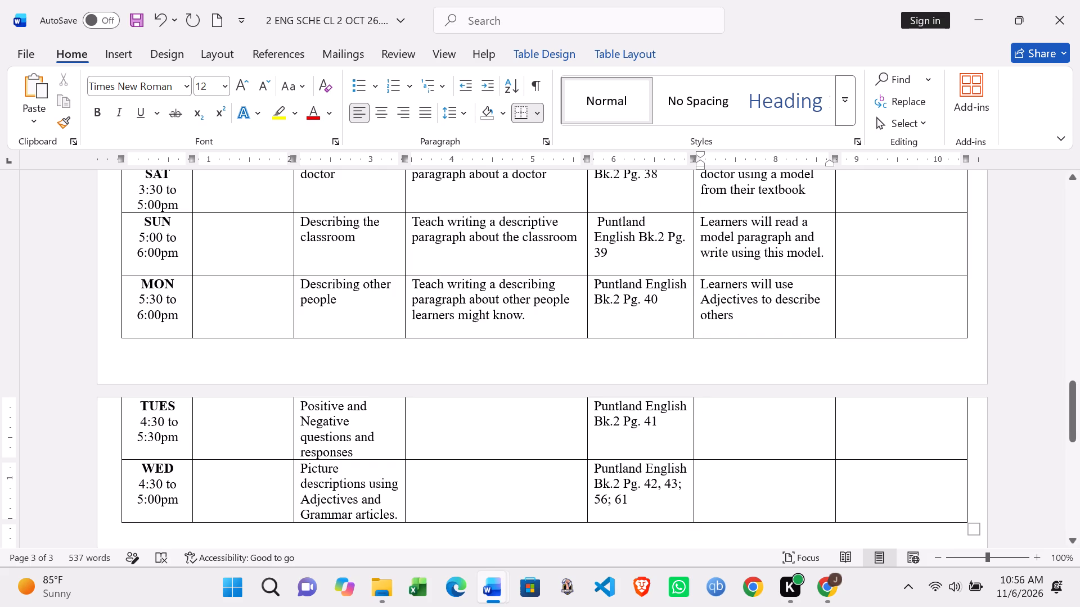
click(928, 321)
key(Return)
key(Return)
key(Return)
key(Return)
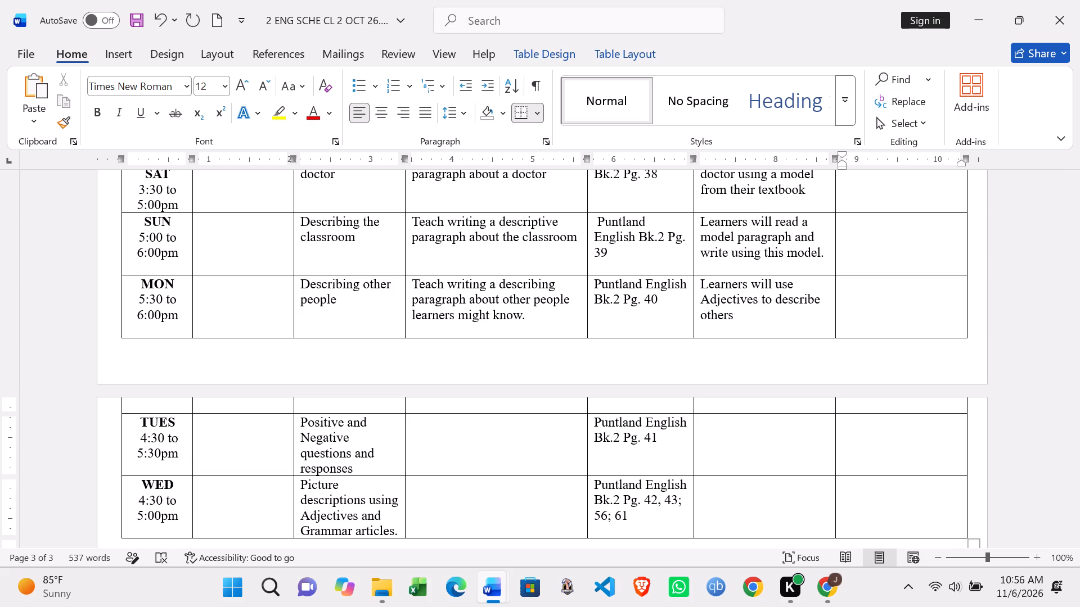
Fill the week 4 Tuesday activities cell with "Learners will answer positive and negative answers", fixing the spelling of positive and negative.
click(759, 419)
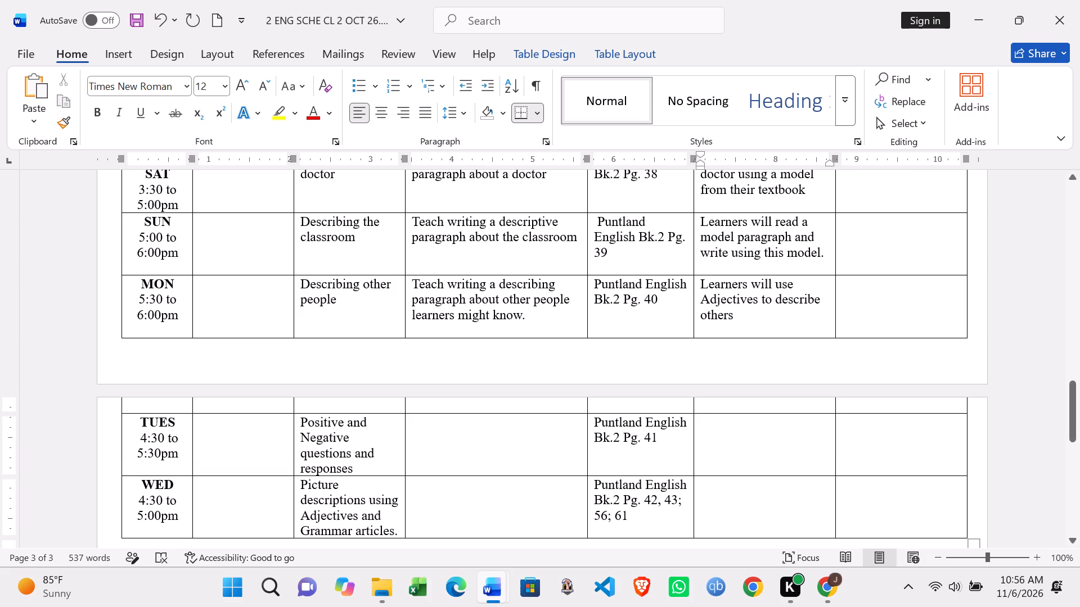
text(learners will)
key(space)
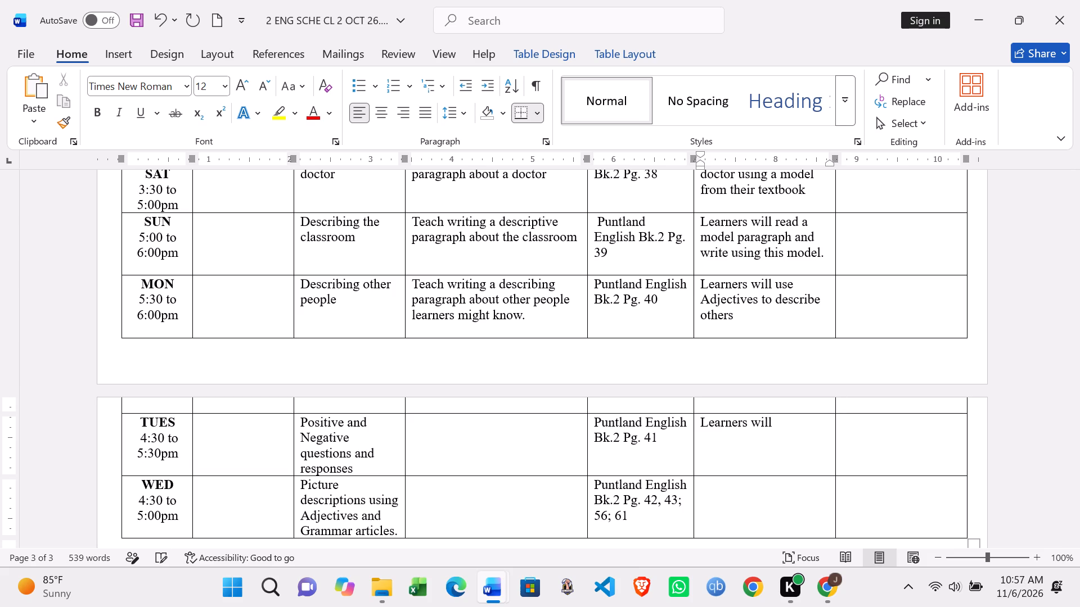
text(answer)
key(space)
text(positice and)
key(space)
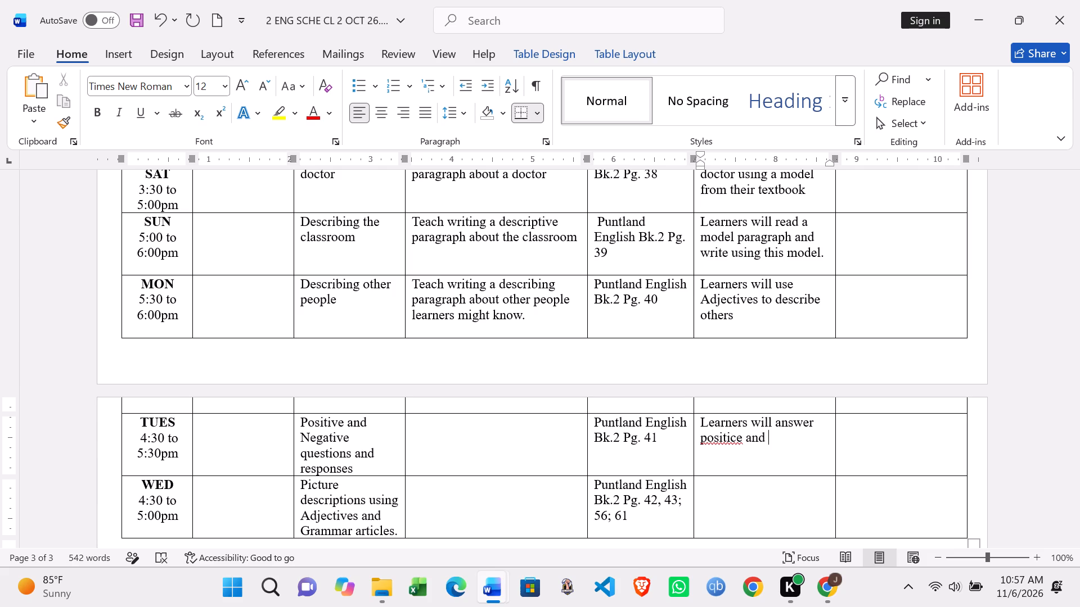
click(730, 434)
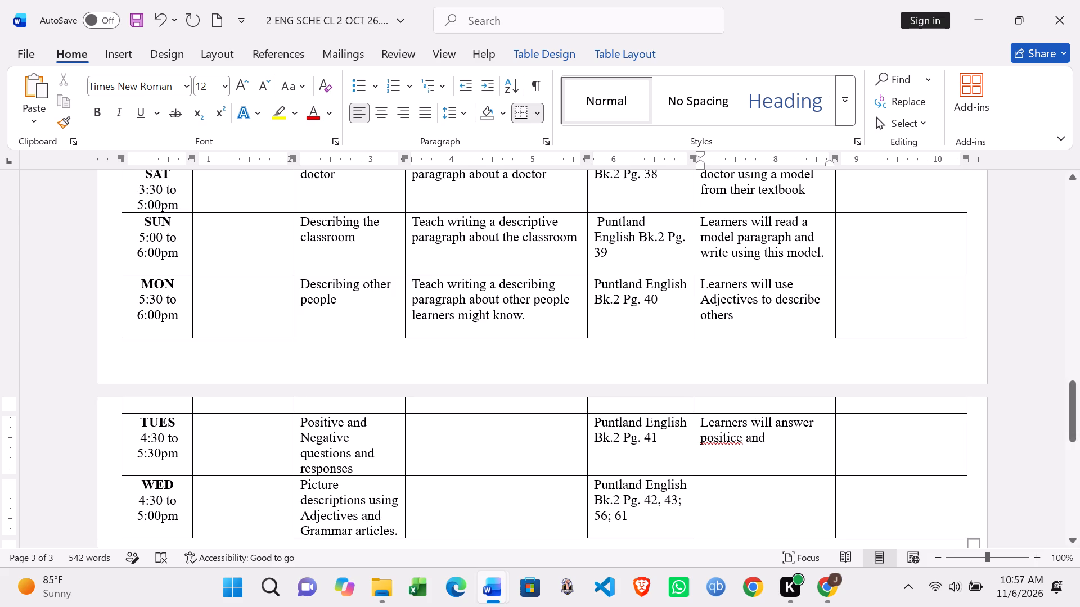
key(Delete)
key(v)
click(773, 435)
text(neative answers)
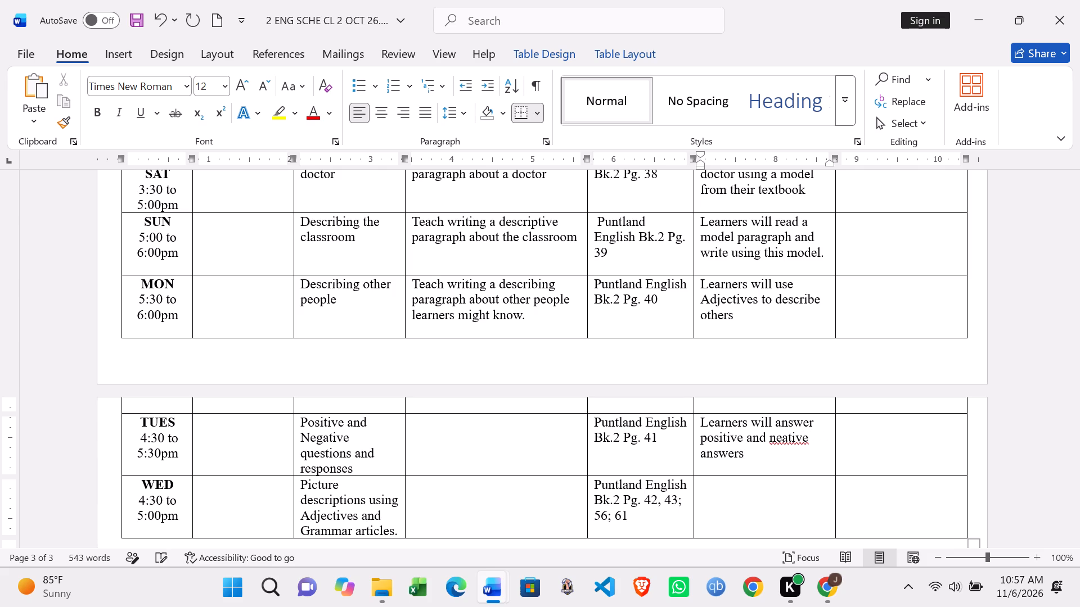
click(785, 440)
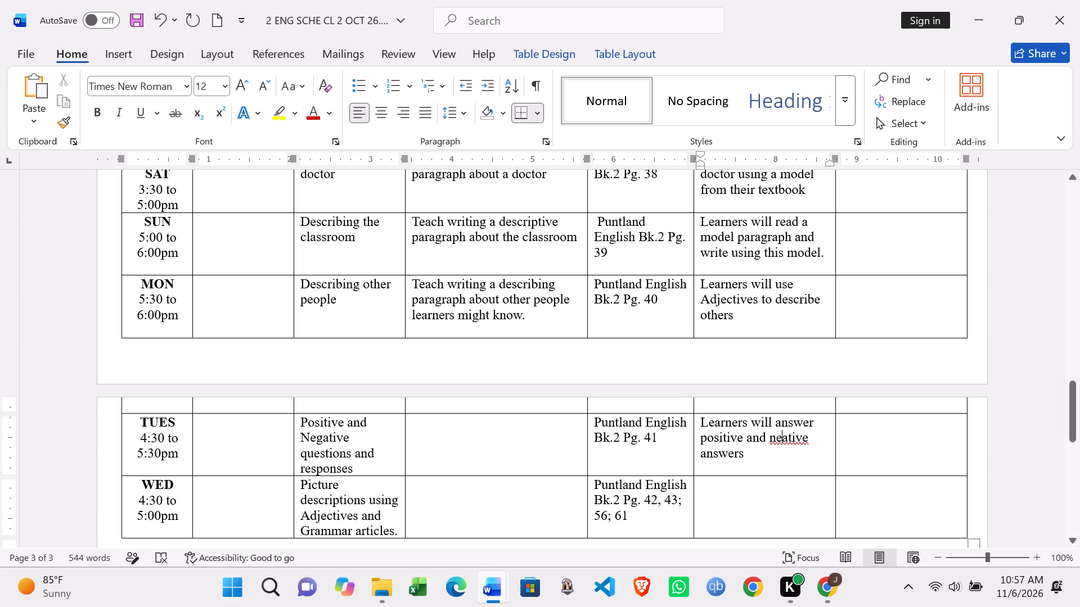
key(f)
key(BackSpace)
key(g)
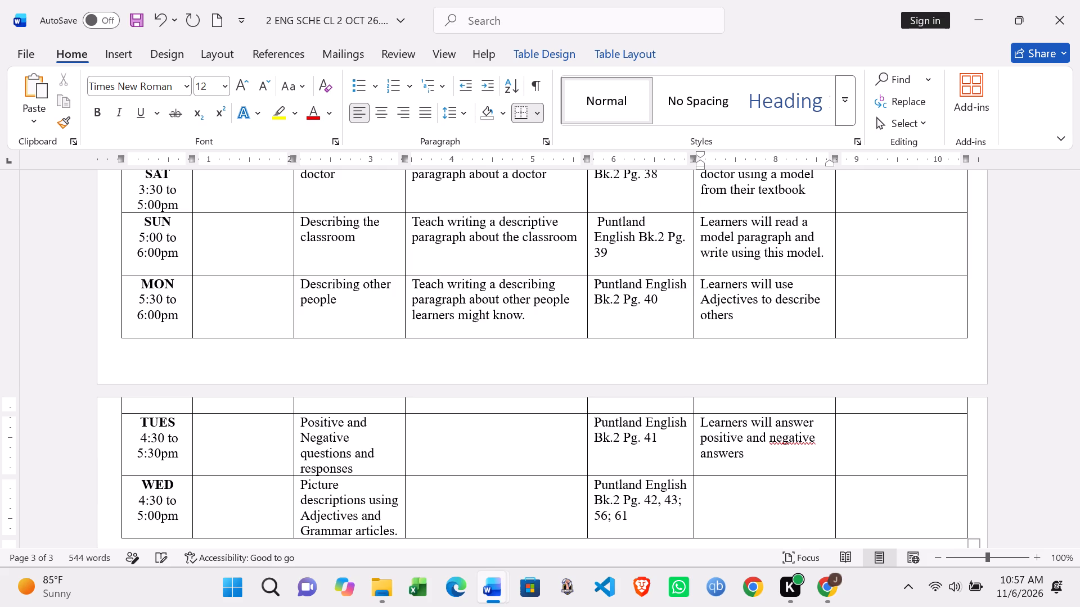
Reword the Tuesday activity to "Learners will answer questions using positive and negative answers.".
click(782, 452)
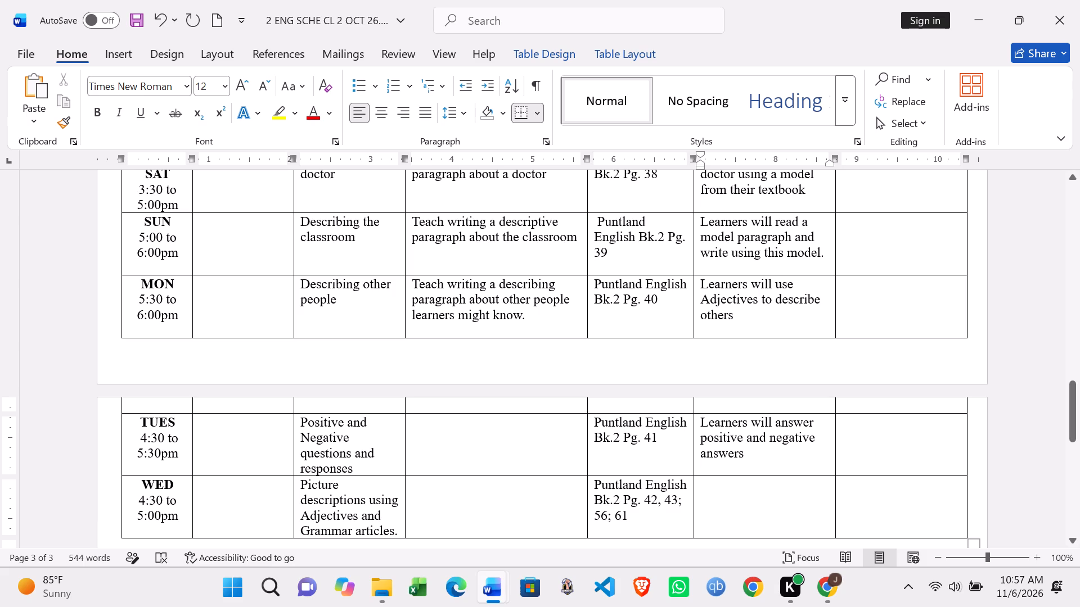
key(BackSpace)
key(BackSpace)
key(BackSpace)
key(BackSpace)
key(BackSpace)
key(BackSpace)
key(BackSpace)
click(822, 422)
text(questions)
key(space)
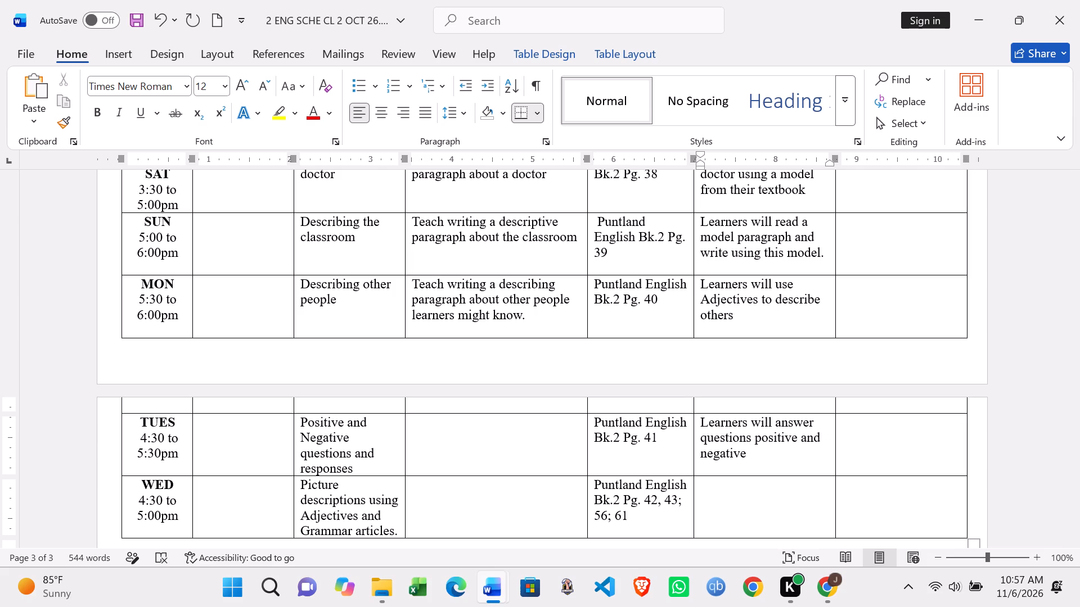
text(using)
key(space)
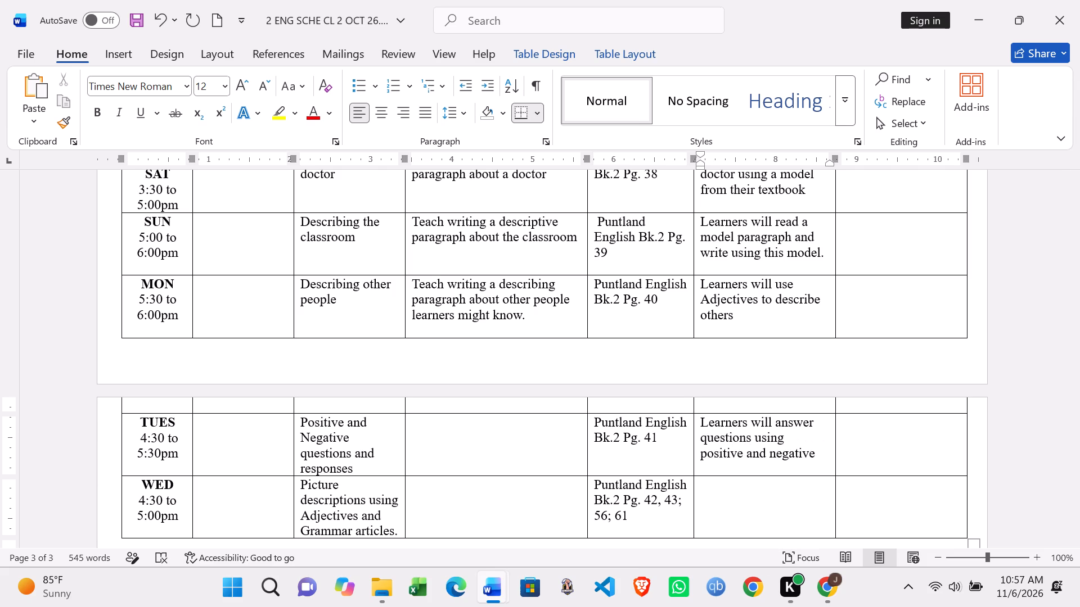
click(827, 453)
text(answers)
key(period)
Enter "Through listening & speaking learners will describe and identify pictures they see" in the week 4 Wednesday activities cell.
click(767, 491)
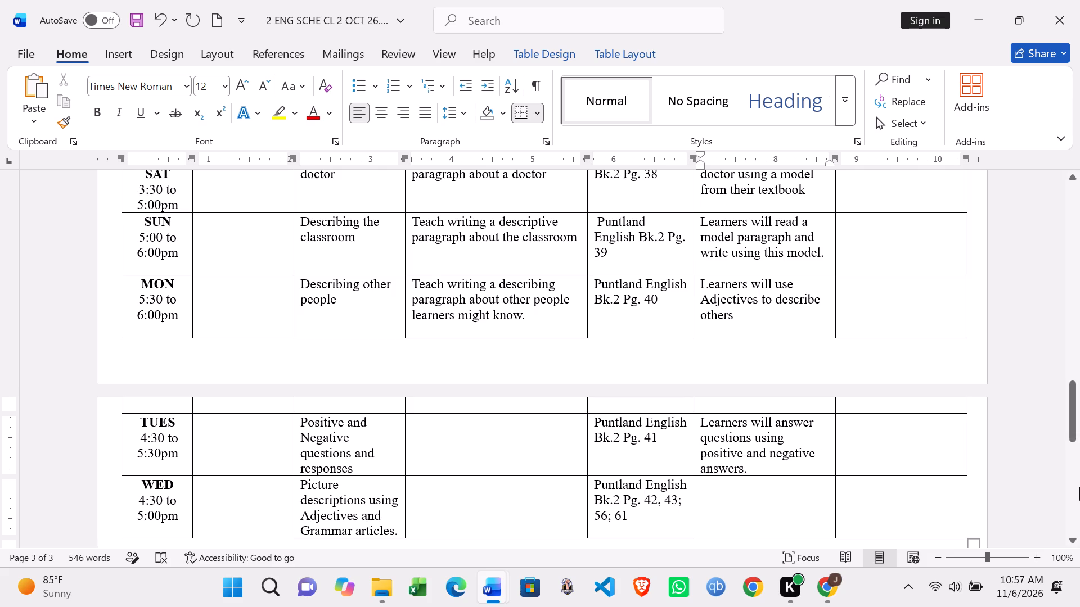
drag(1072, 406, 1072, 434)
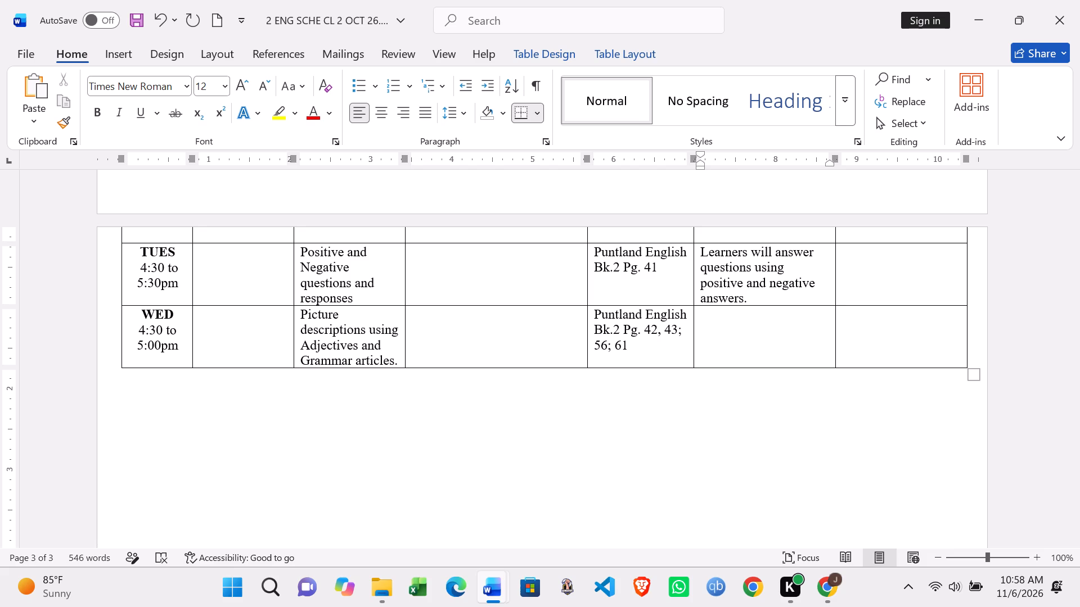
text(through)
key(space)
text(listening & speaking learners will)
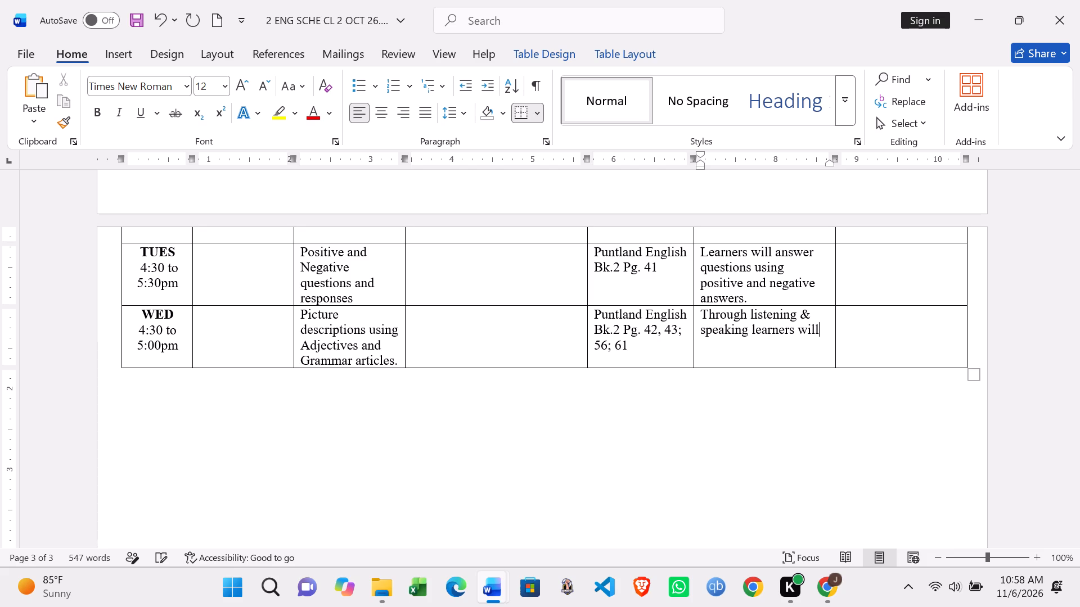
key(space)
text(desrcibe and)
key(space)
text(iden)
text(tify)
key(space)
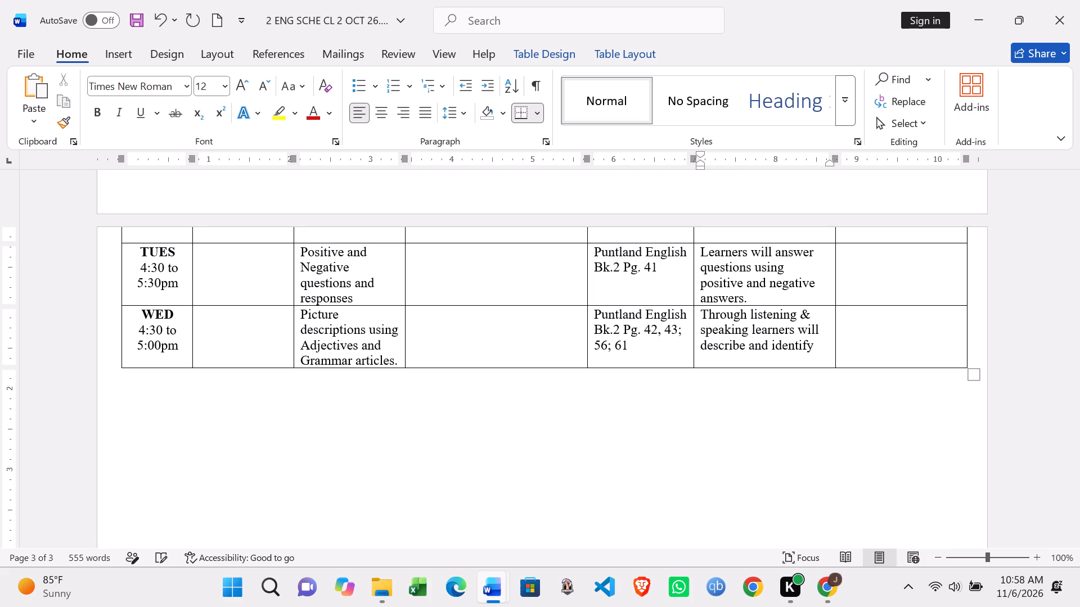
text(pictures)
key(space)
text(they see)
Extend the week 4 Wednesday activity with "using grammar articles and", correcting the spelling of "using".
key(space)
text(usind grammar articles and)
key(space)
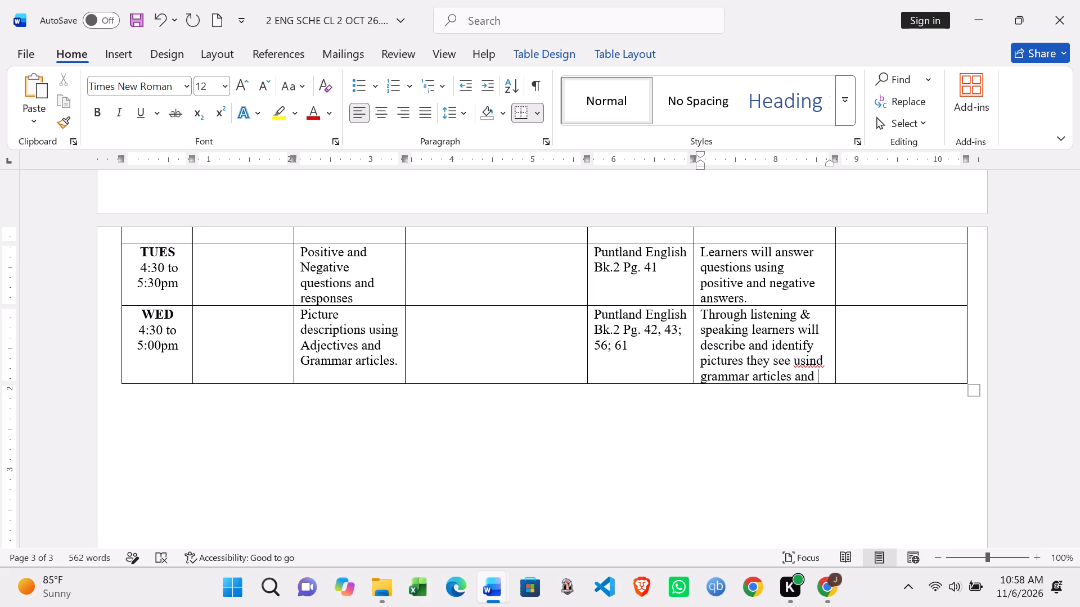
click(819, 359)
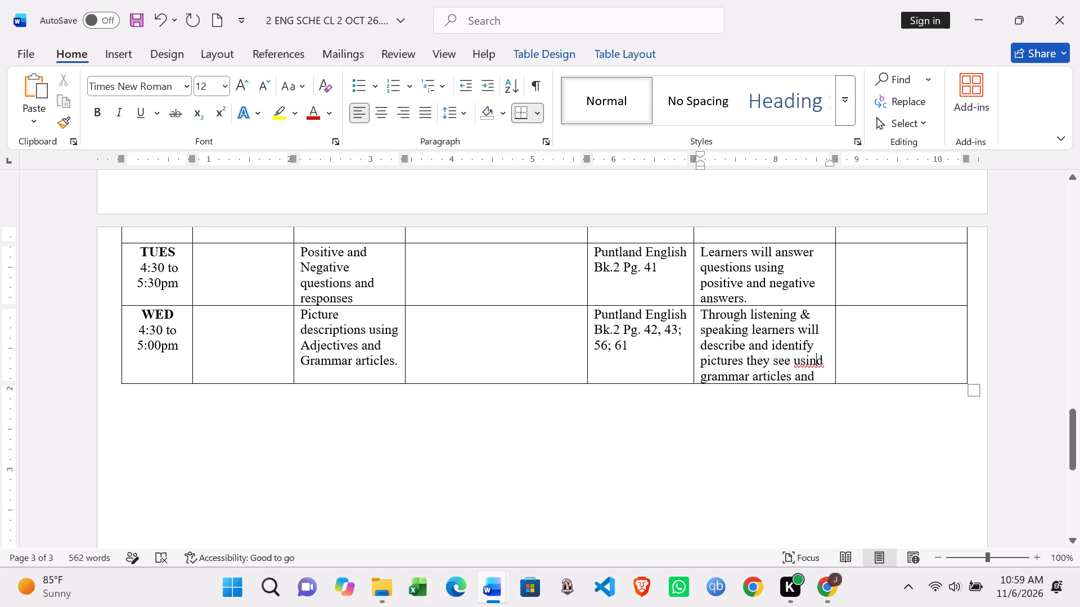
key(BackSpace)
key(BackSpace)
key(BackSpace)
key(BackSpace)
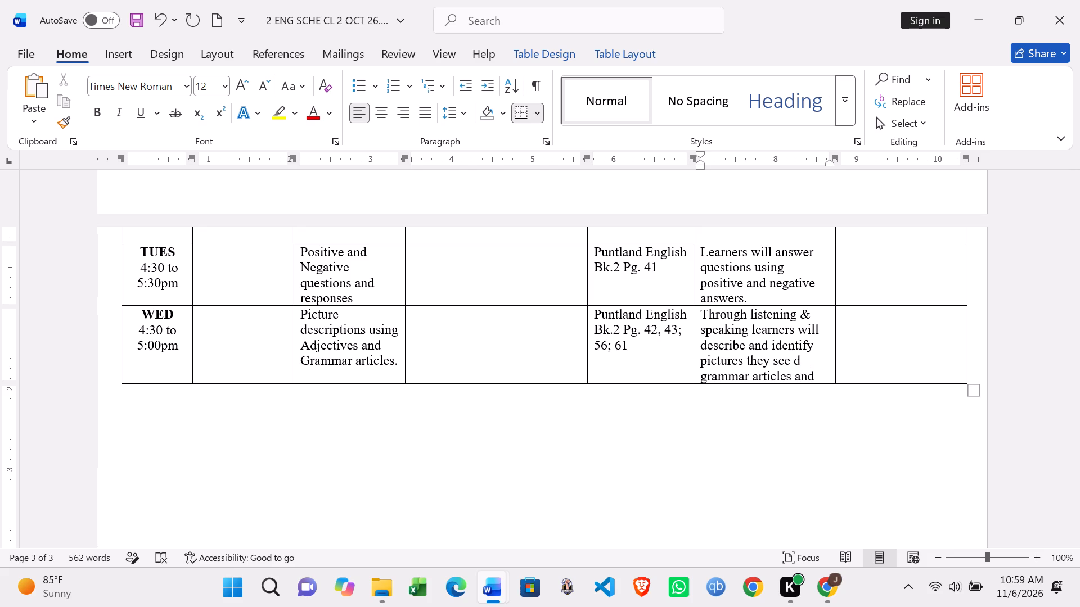
key(Delete)
text(usin)
key(g)
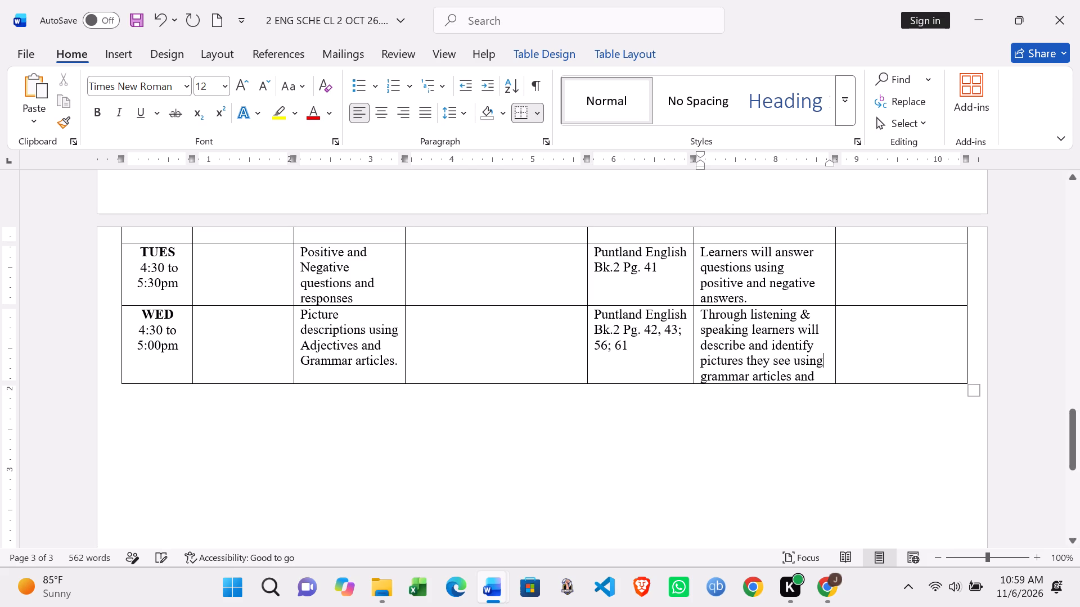
Finish the Wednesday activity sentence with "a few Adjectives they learnt.".
click(818, 372)
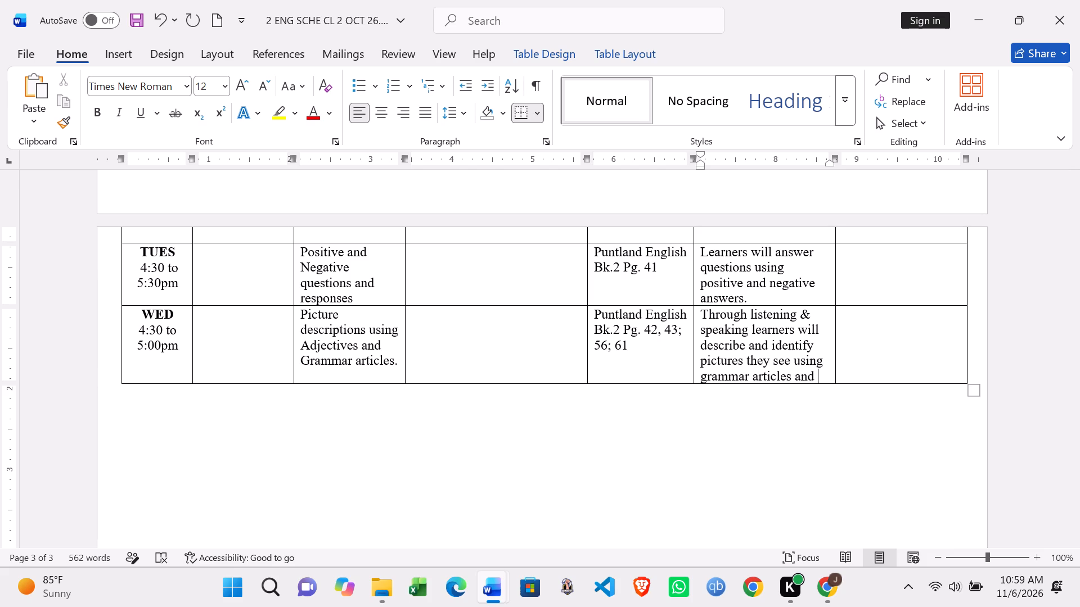
key(space)
text(a few)
key(space)
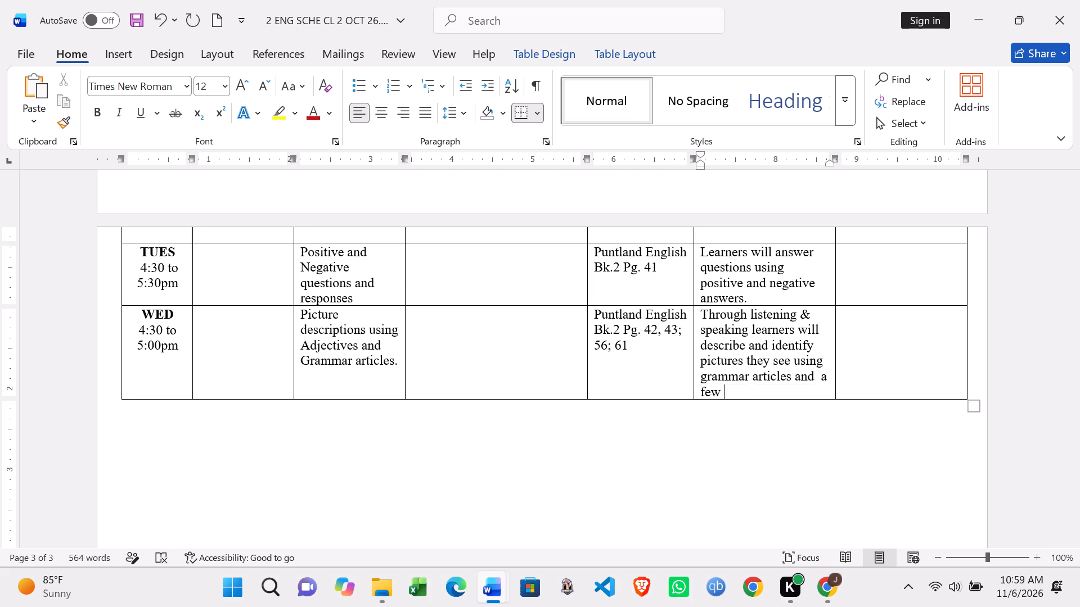
text(Adjectives)
key(space)
key(t)
text(hey learnt)
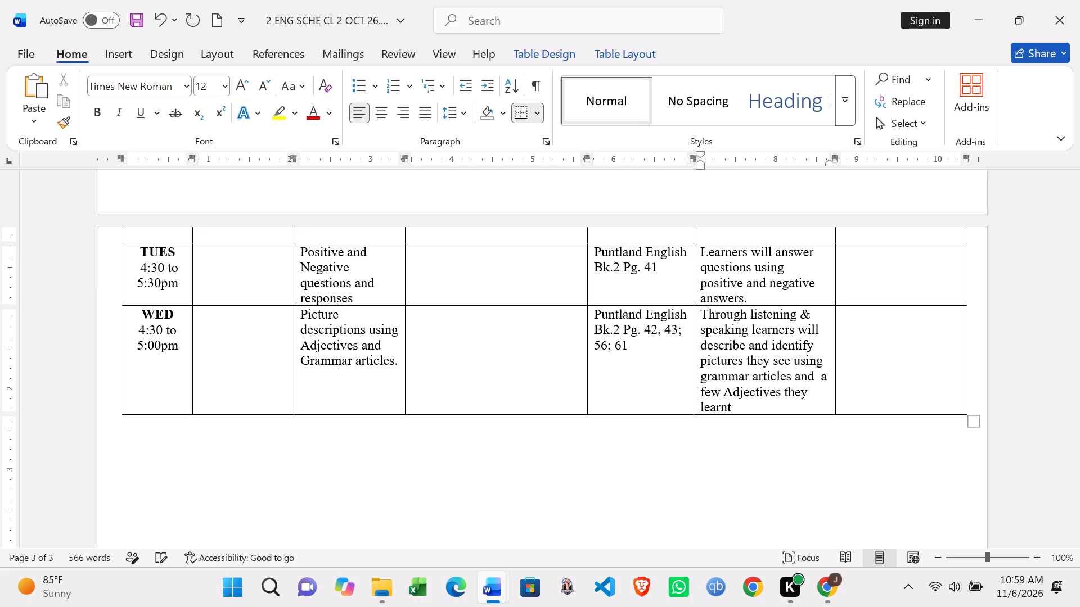
key(period)
Enter "Teach positive and negative sentences" in the week 4 Tuesday objectives cell.
drag(1074, 431, 1077, 420)
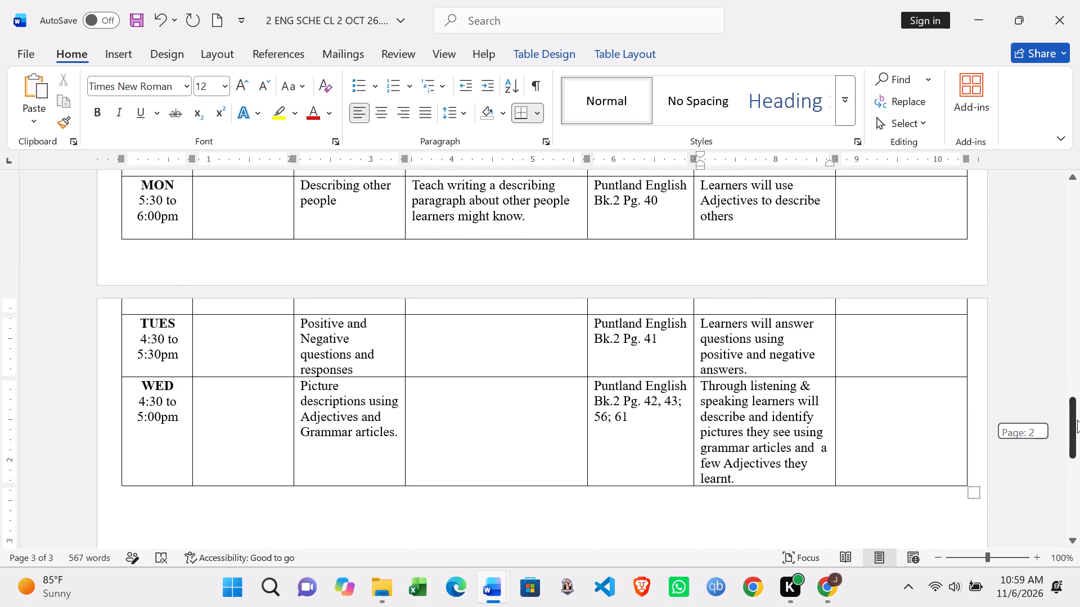
drag(1077, 420, 1077, 423)
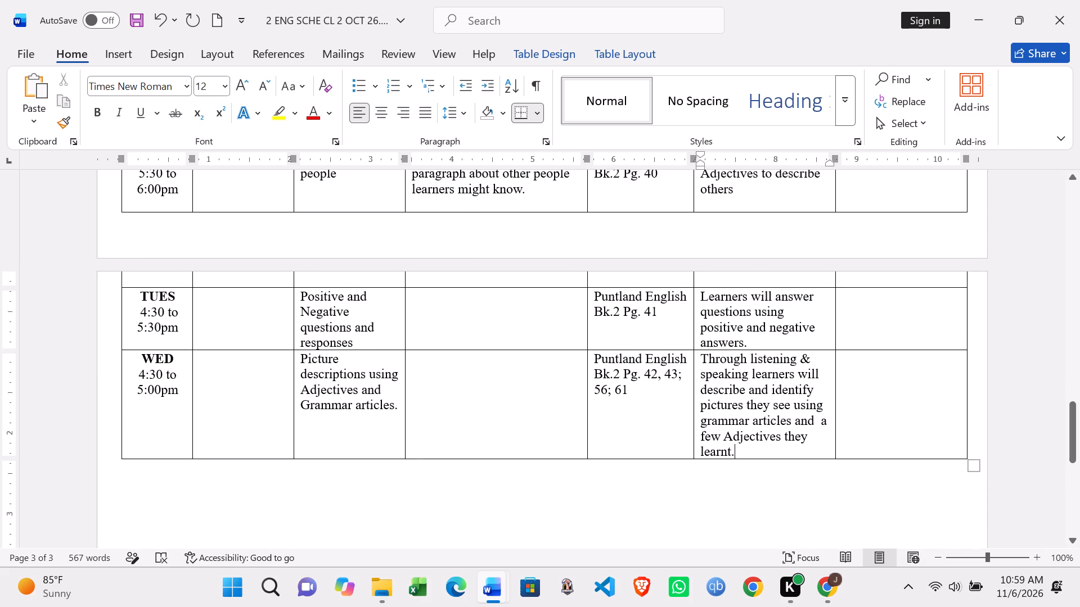
drag(1073, 428, 1072, 398)
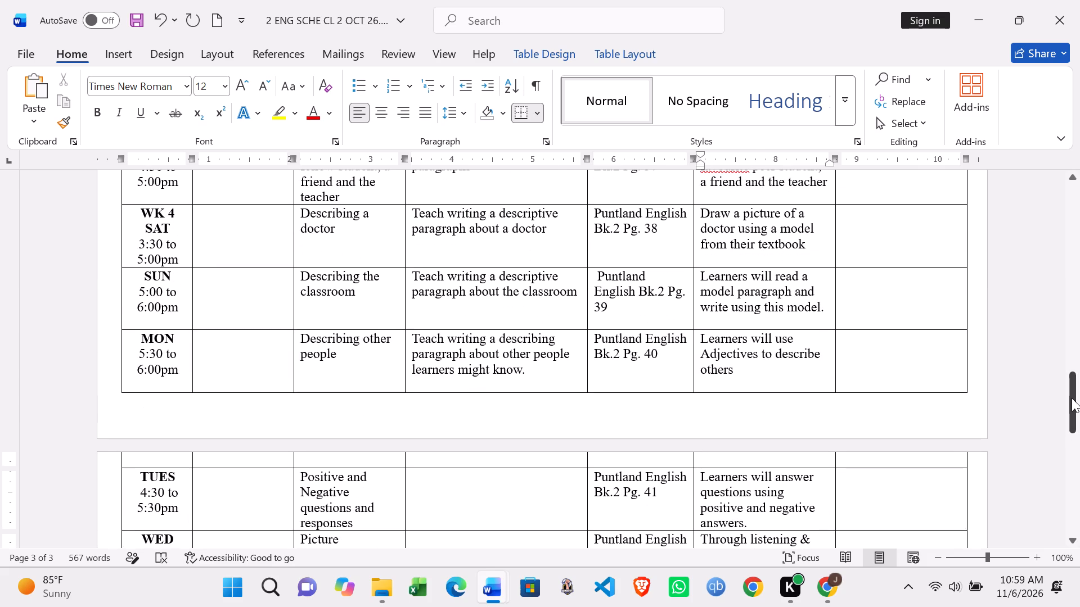
drag(1072, 398, 1072, 404)
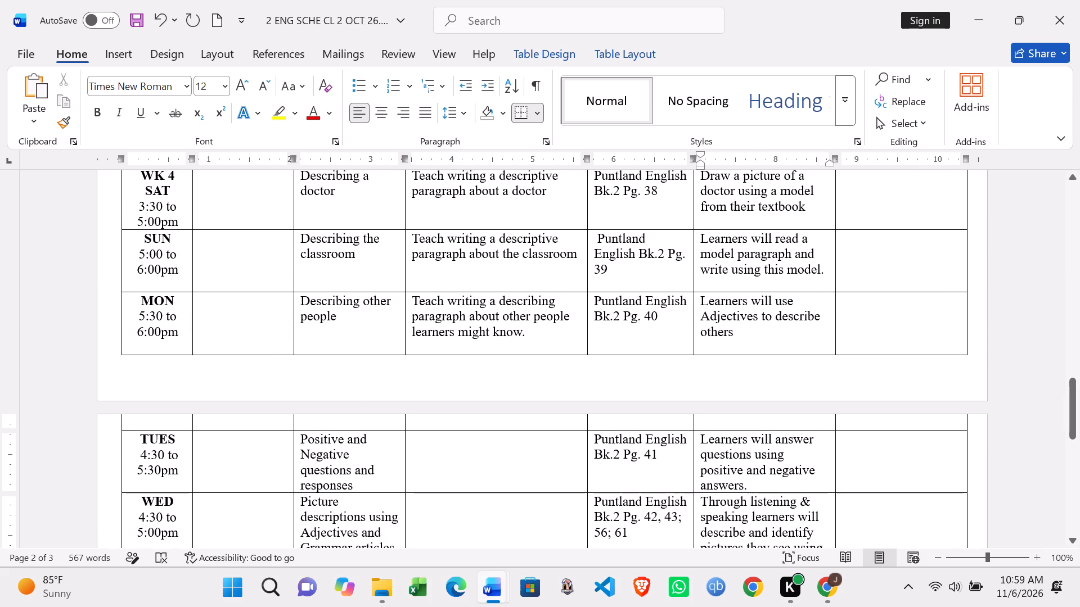
click(424, 457)
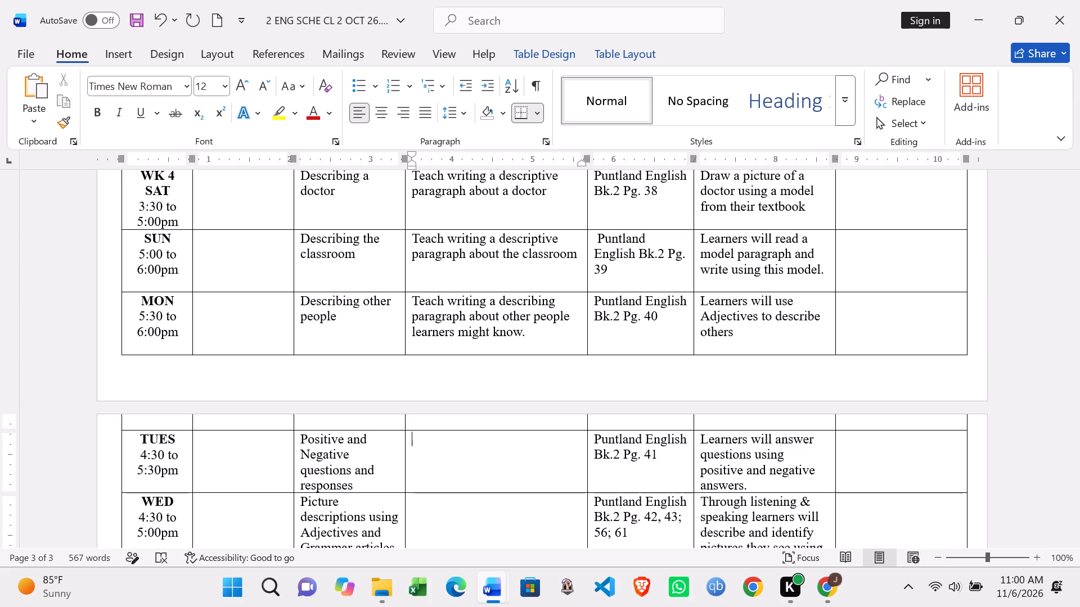
text(teach po)
text(sitive and negative sentences)
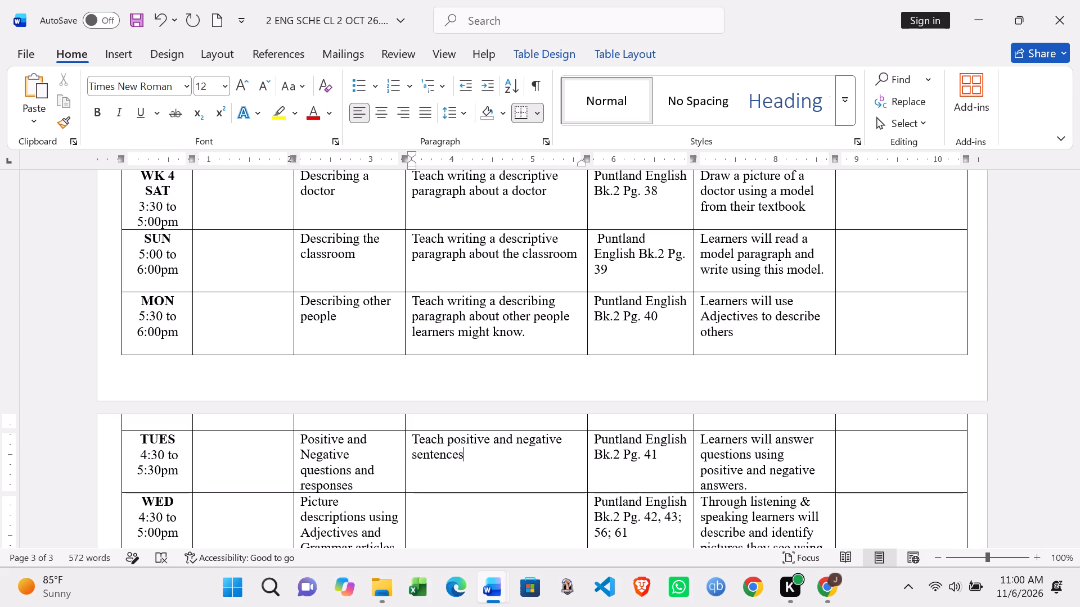
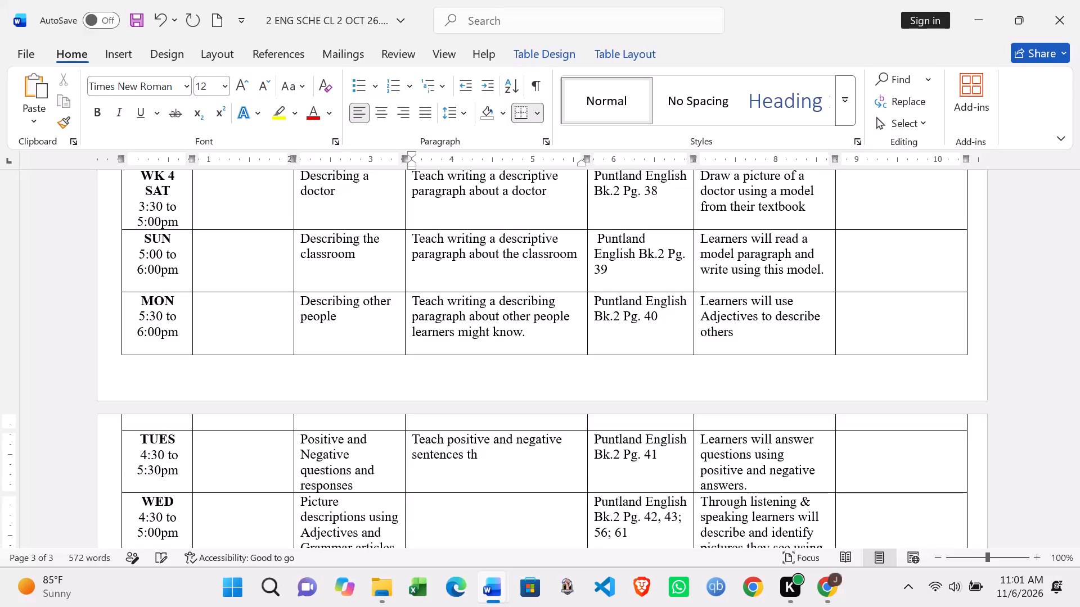
Complete the week 4 Tuesday objective with "through asking and answering questions.", correcting the spelling of "answering".
text(rough asking)
key(space)
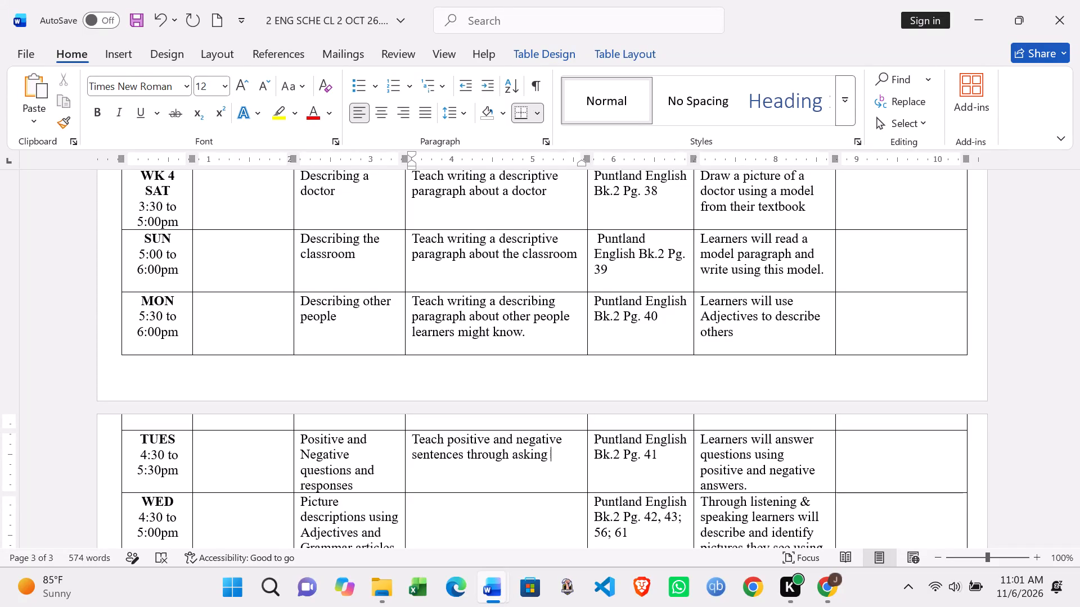
text(and answerin)
key(space)
text(questions)
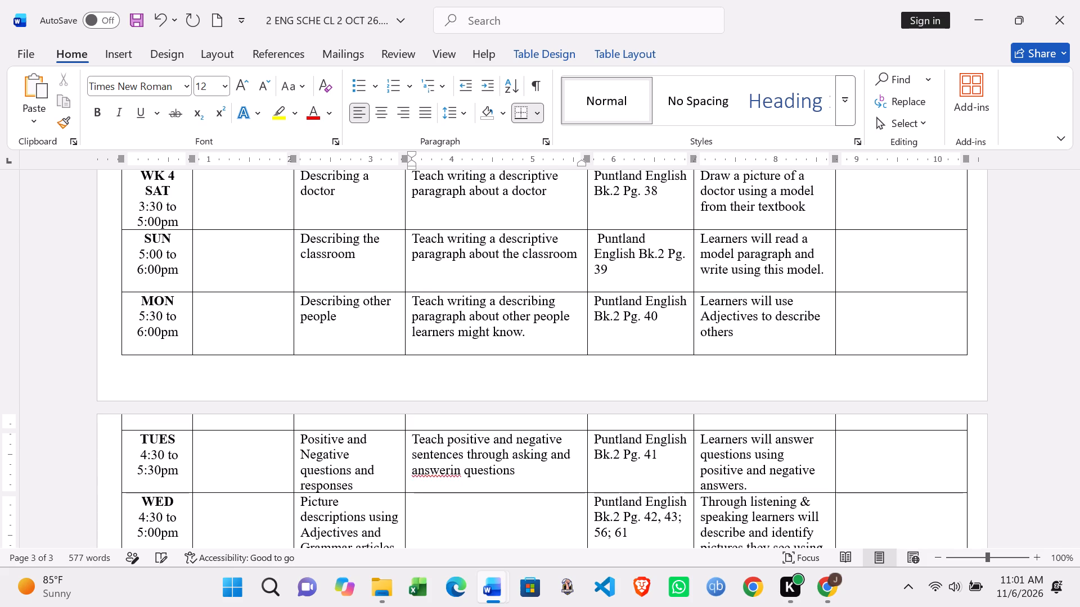
key(period)
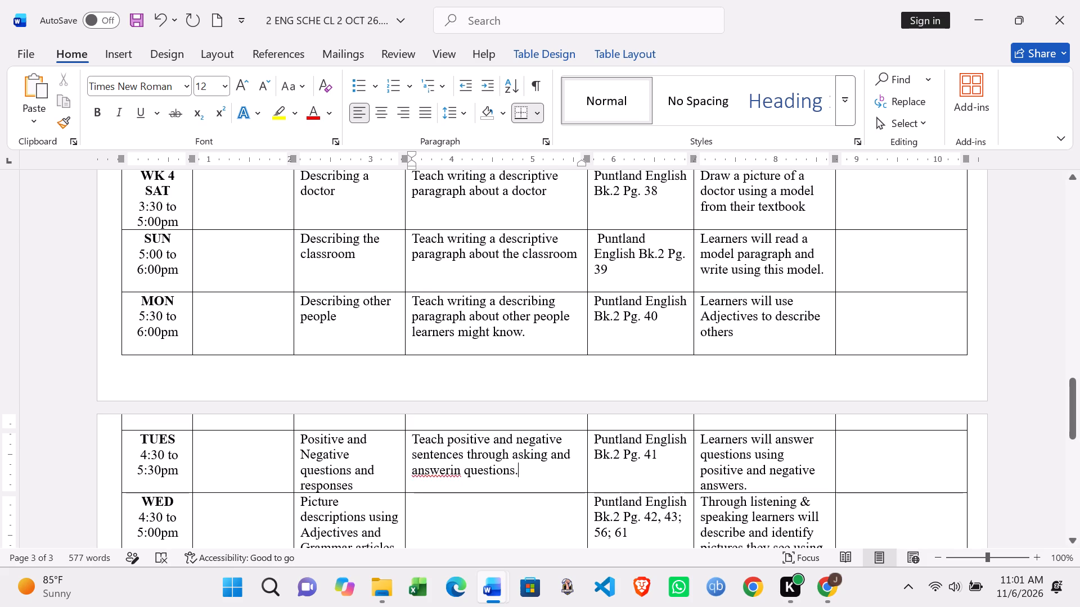
click(460, 474)
key(g)
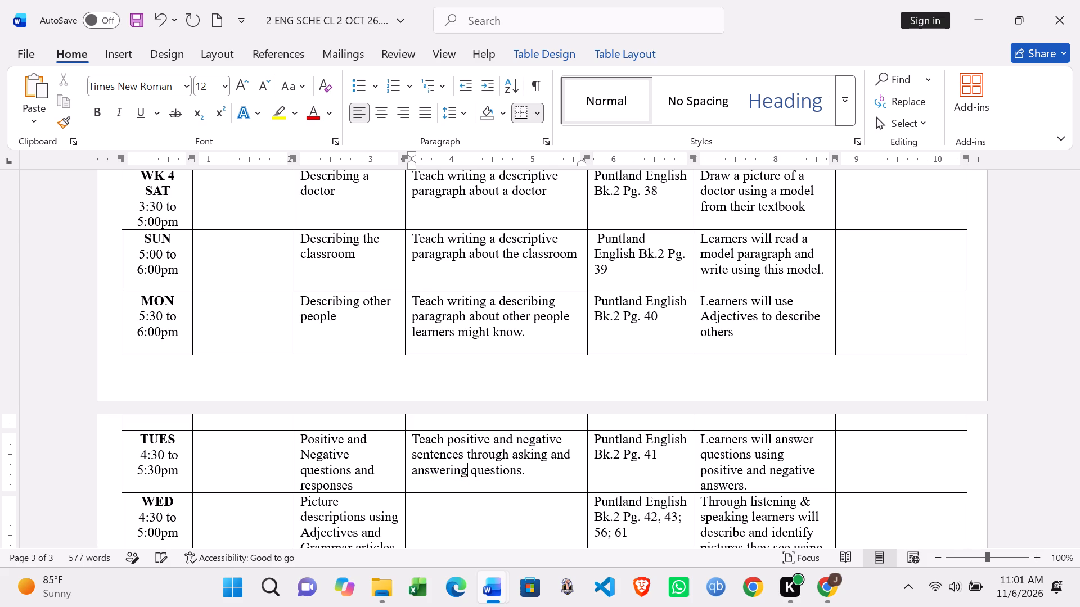
In the week 4 Wednesday activities cell, replace "a" before "few Adjectives" with "the" and remove the extra space.
click(449, 505)
drag(1072, 421, 1072, 465)
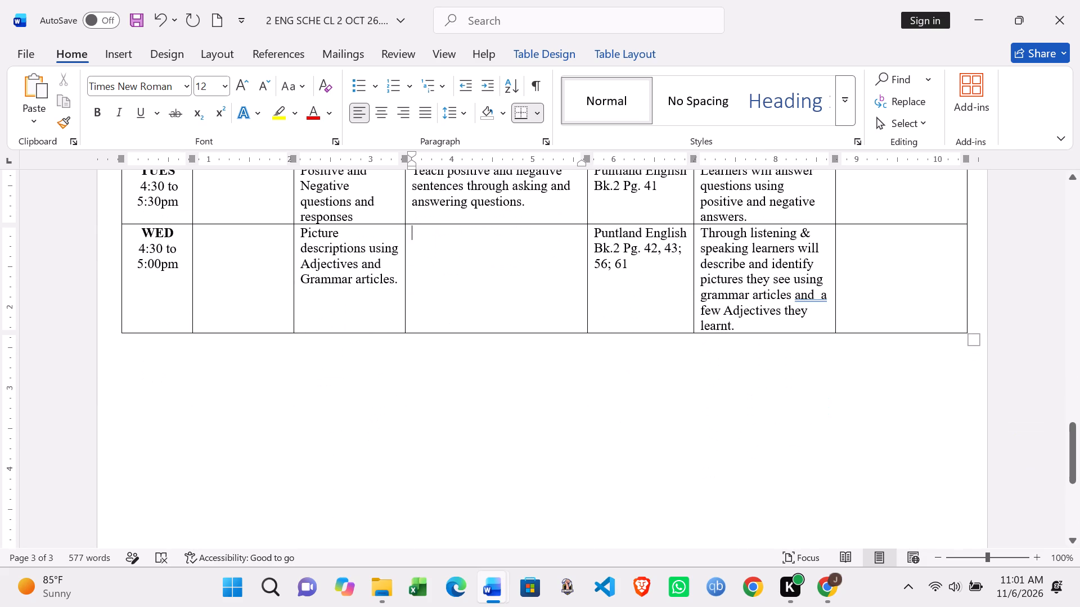
click(412, 277)
click(820, 296)
key(BackSpace)
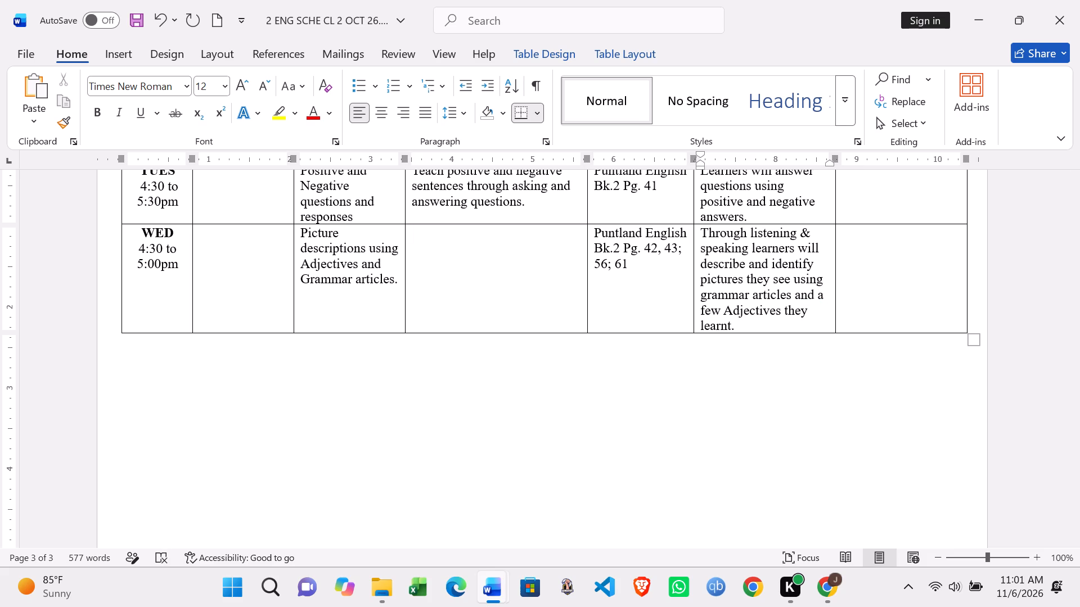
key(Delete)
text(the)
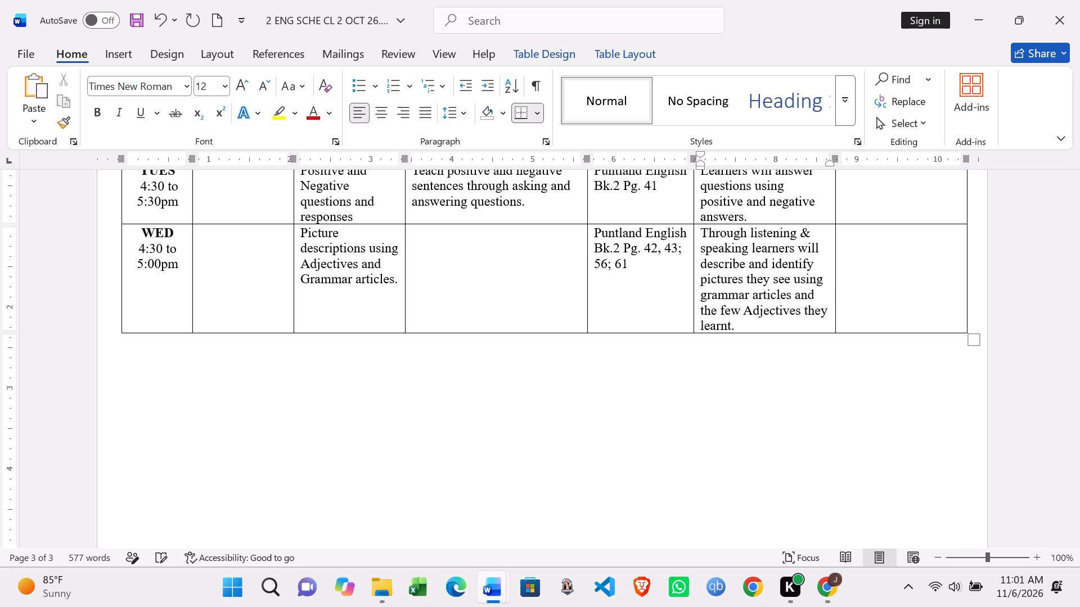
Enter "Teach Adjectives and Grammar Articles." in the week 4 Wednesday objectives cell and save the document.
click(543, 259)
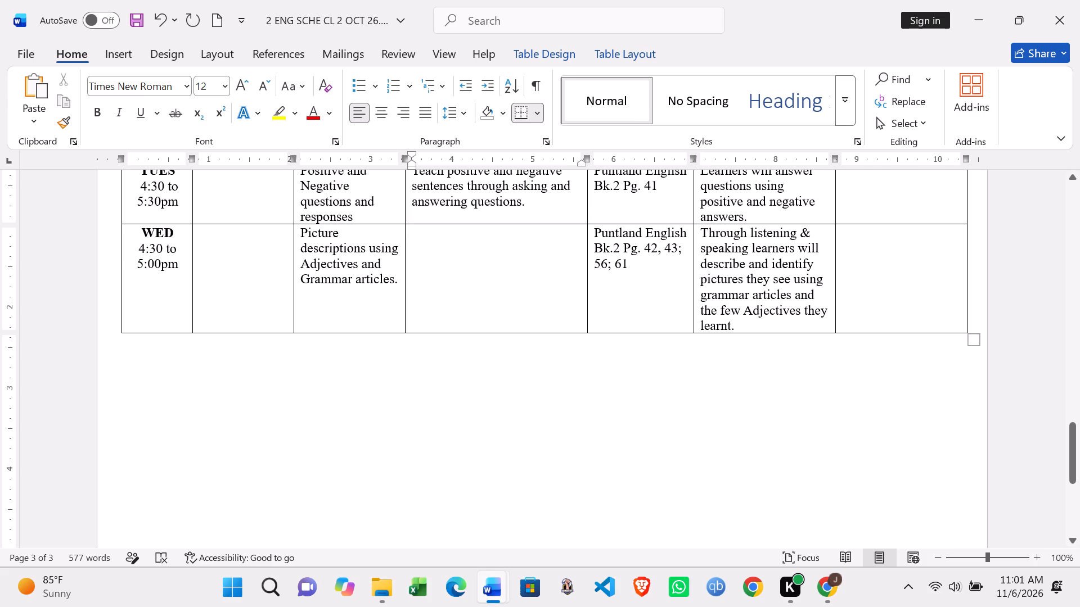
text(teach A)
text(djectives and)
key(space)
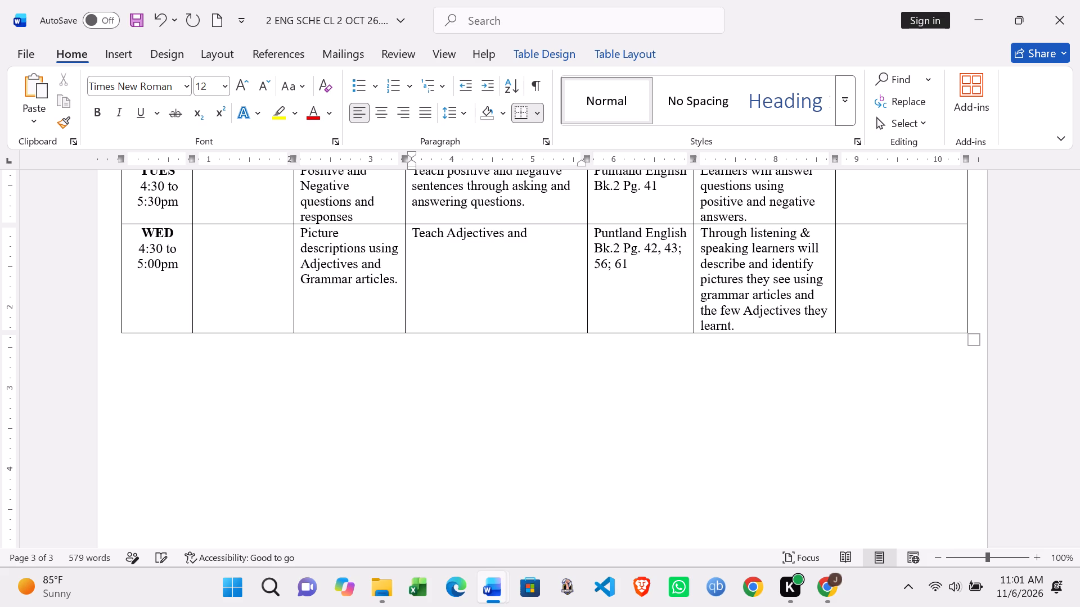
key(shift+g)
text(rammar)
key(space)
text(Articles)
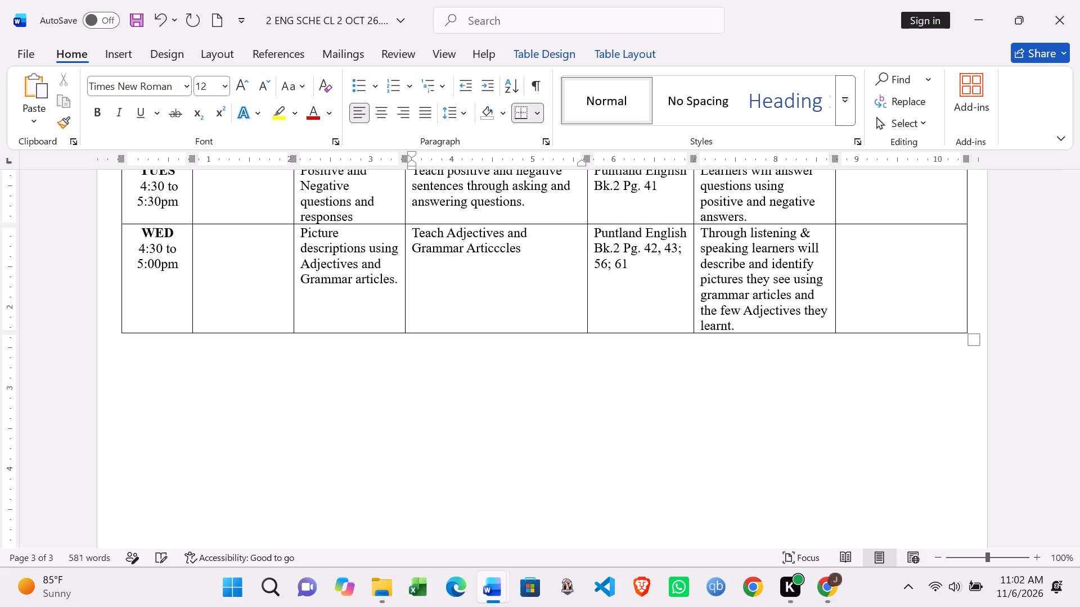
text(.)
key(space)
click(502, 243)
key(BackSpace)
key(BackSpace)
click(524, 265)
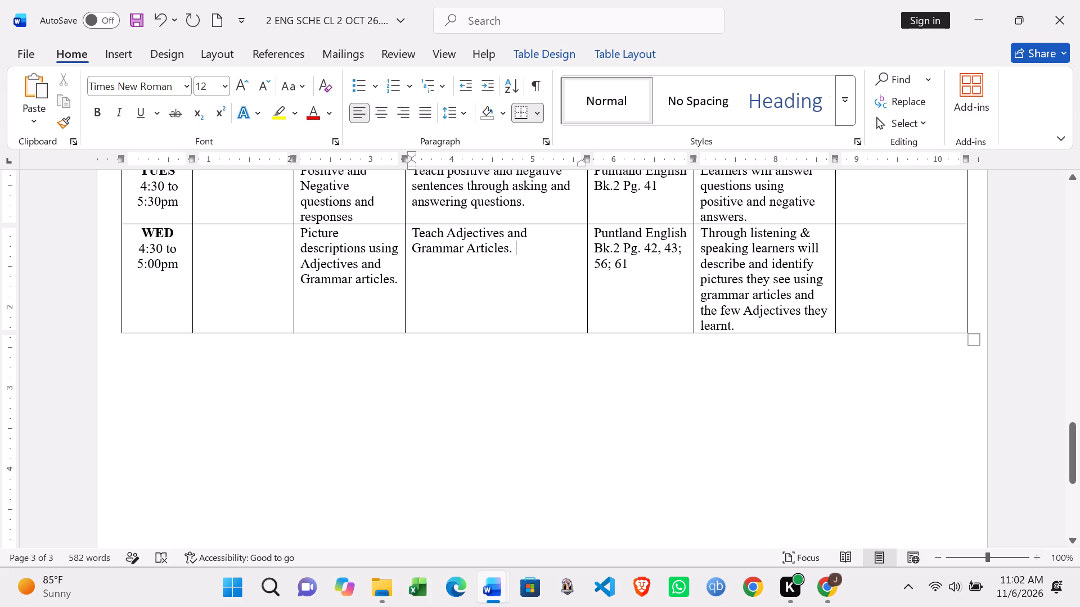
click(139, 22)
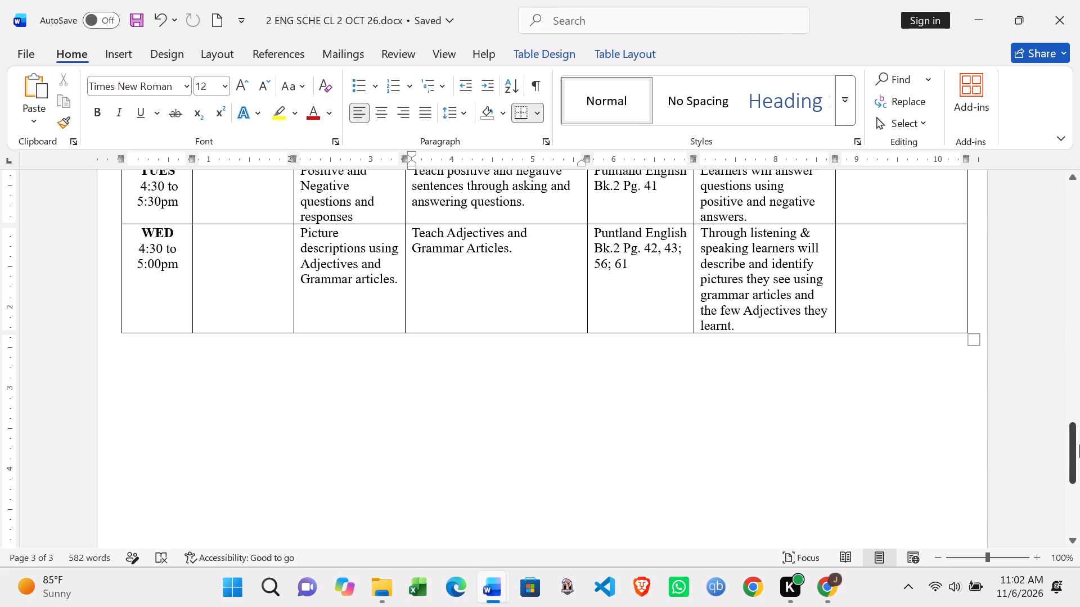
Change the week 1 Wednesday revision subtopic to "Science".
drag(1070, 442, 1058, 325)
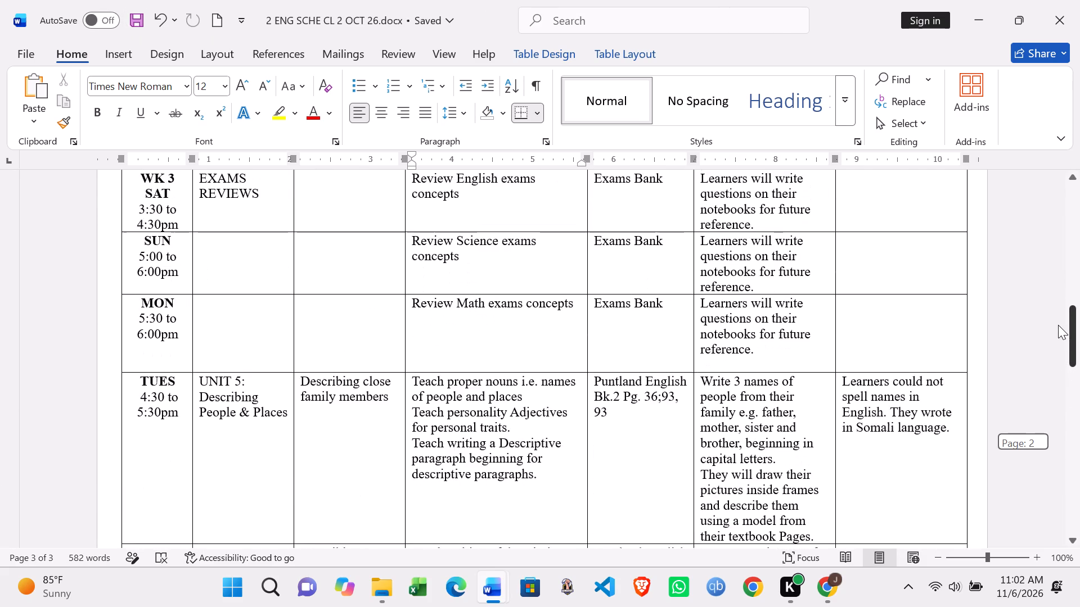
drag(1058, 325, 1056, 310)
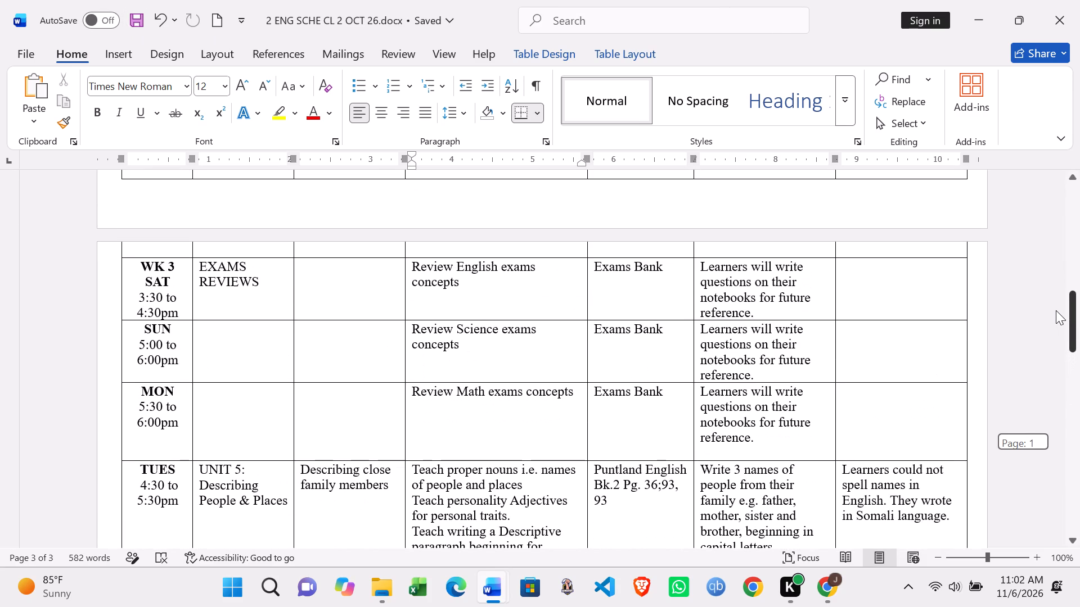
drag(1056, 310, 1028, 233)
click(751, 308)
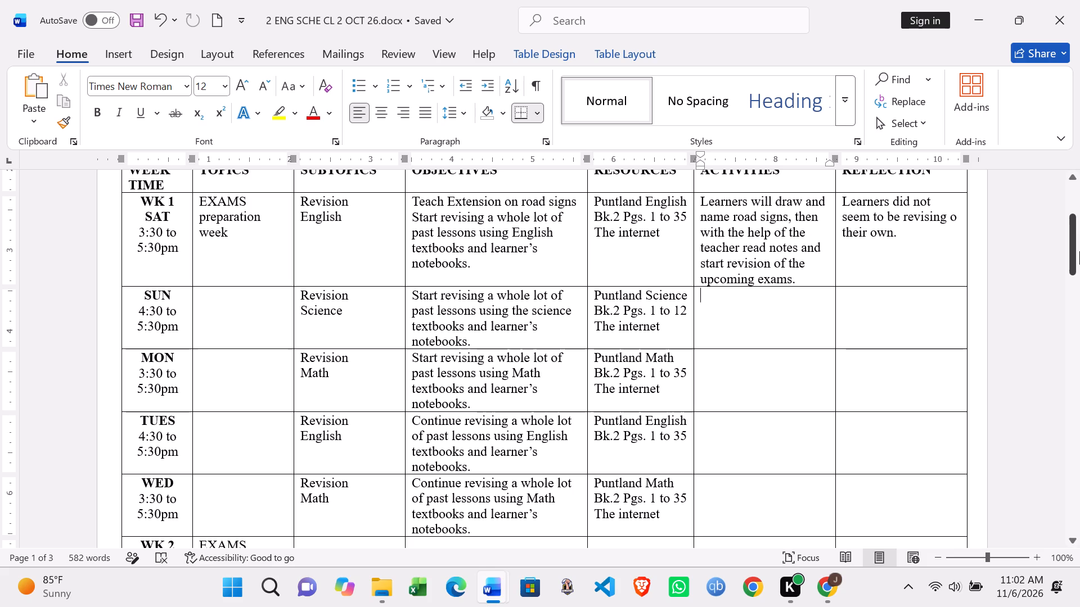
drag(1074, 244, 1079, 274)
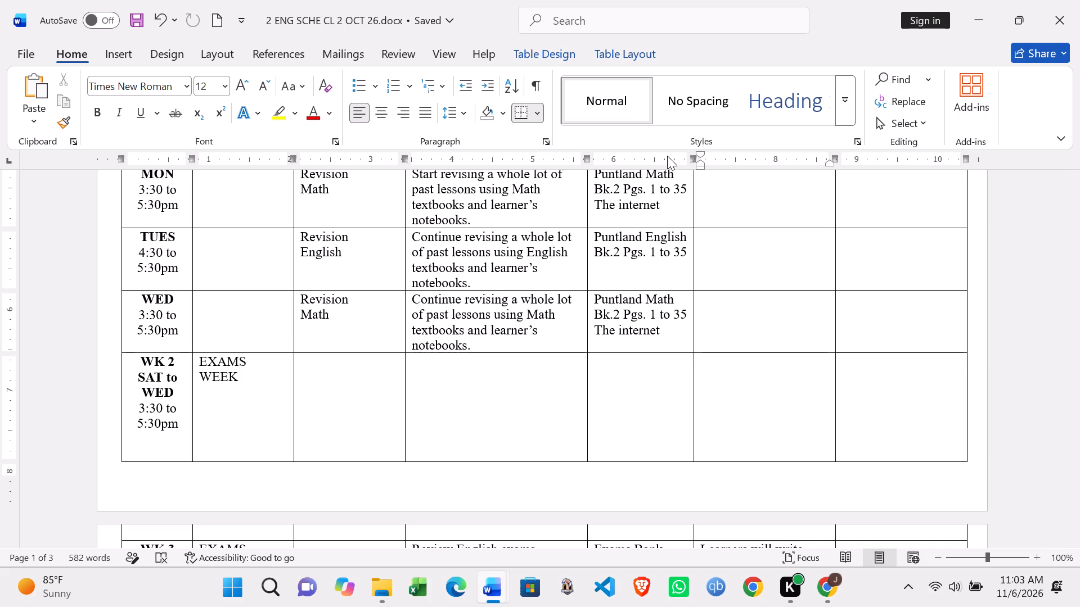
click(343, 311)
key(BackSpace)
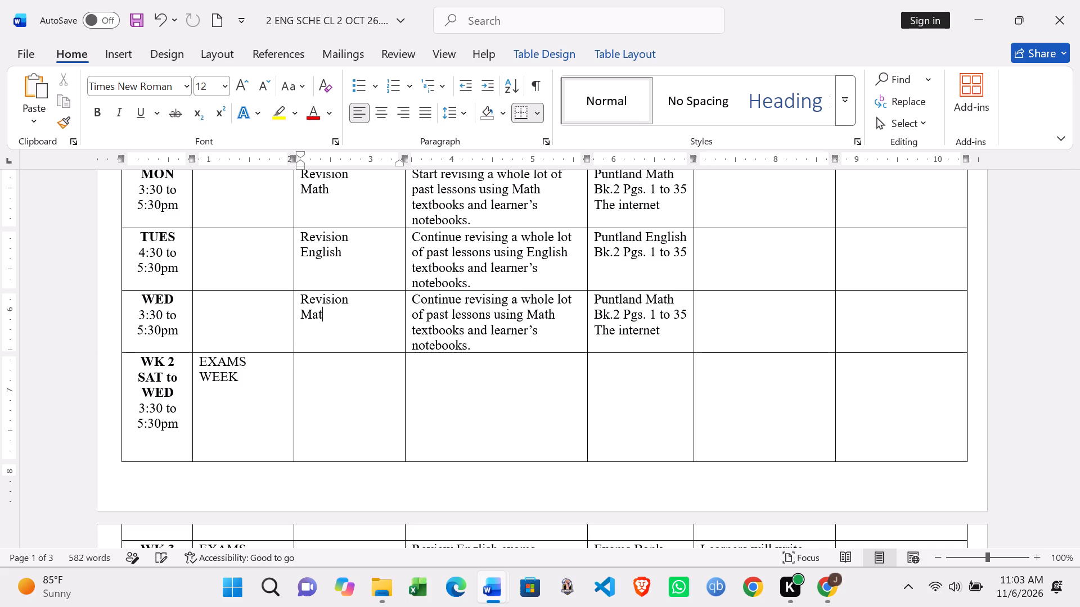
key(BackSpace)
key(BackSpace)
key(BackSpace)
text(Science)
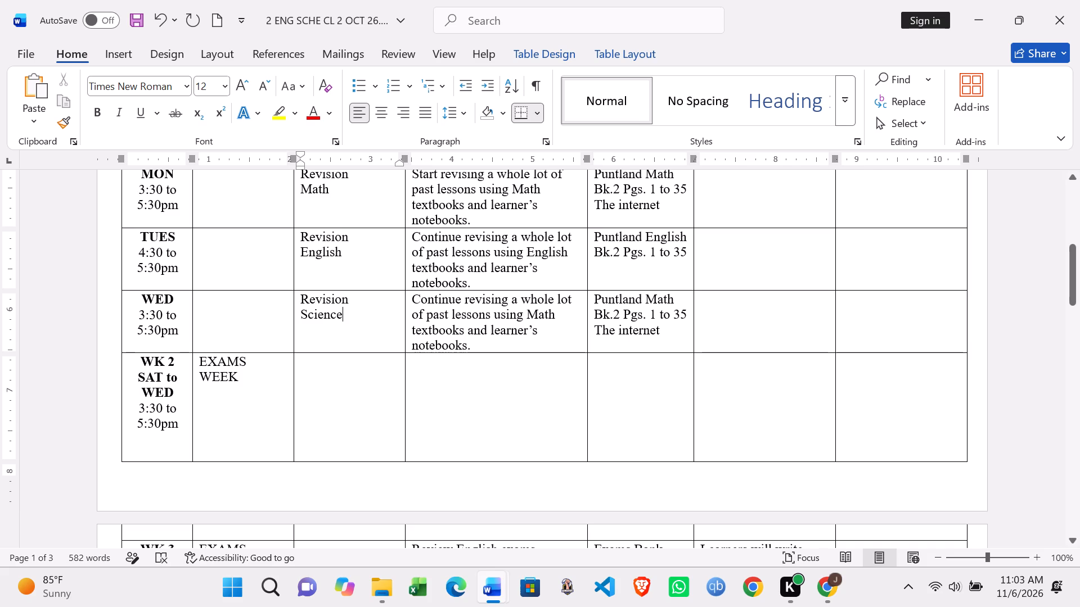
Change the textbook in the week 1 Wednesday resources cell to "Puntland Science" and save the document.
click(672, 300)
key(BackSpace)
key(BackSpace)
key(BackSpace)
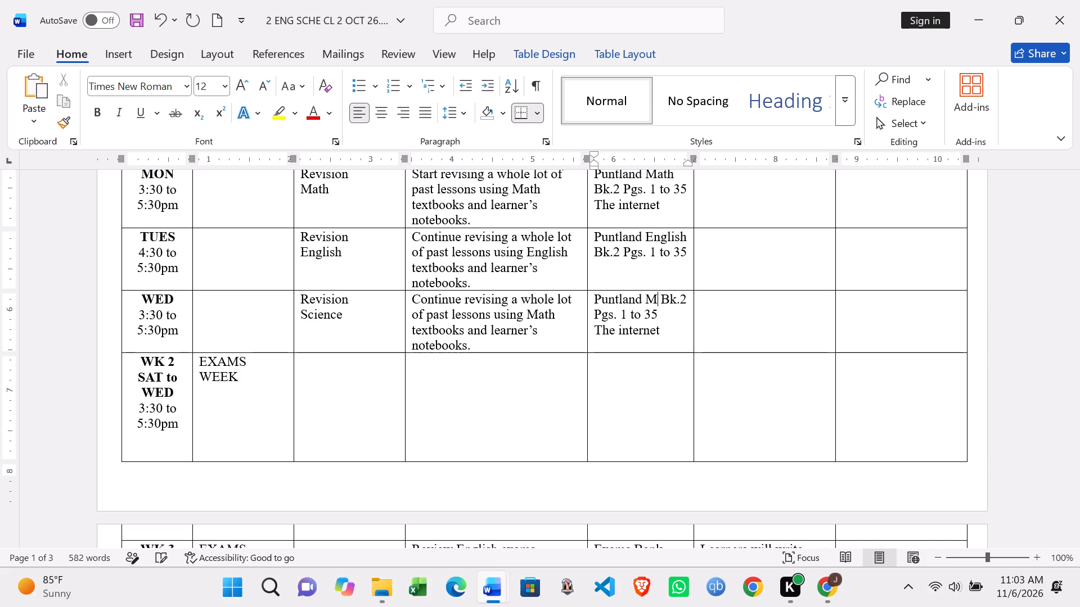
key(BackSpace)
text(Science)
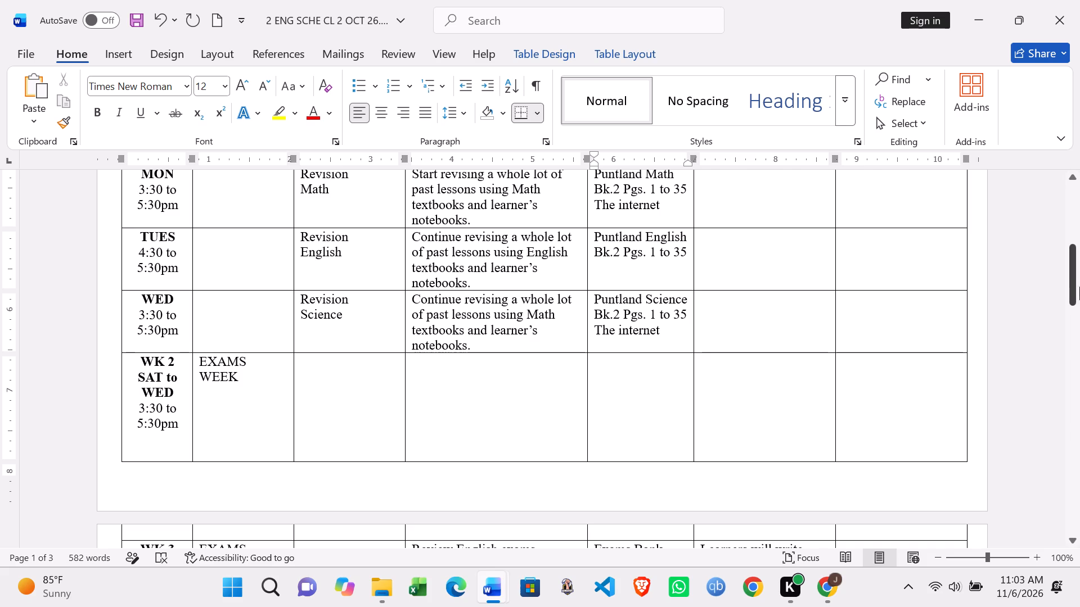
click(1073, 275)
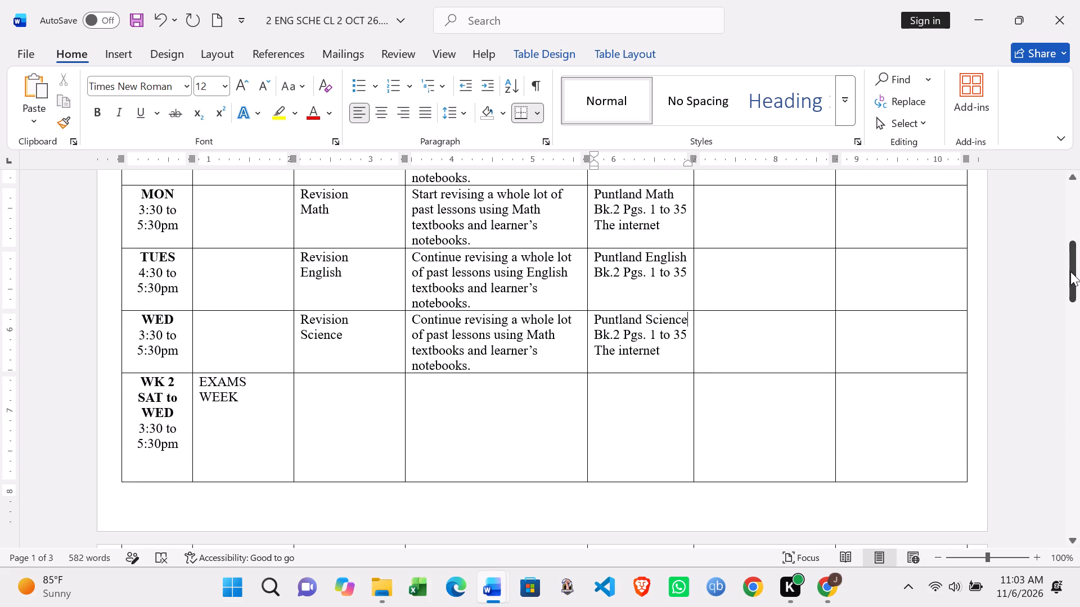
click(140, 19)
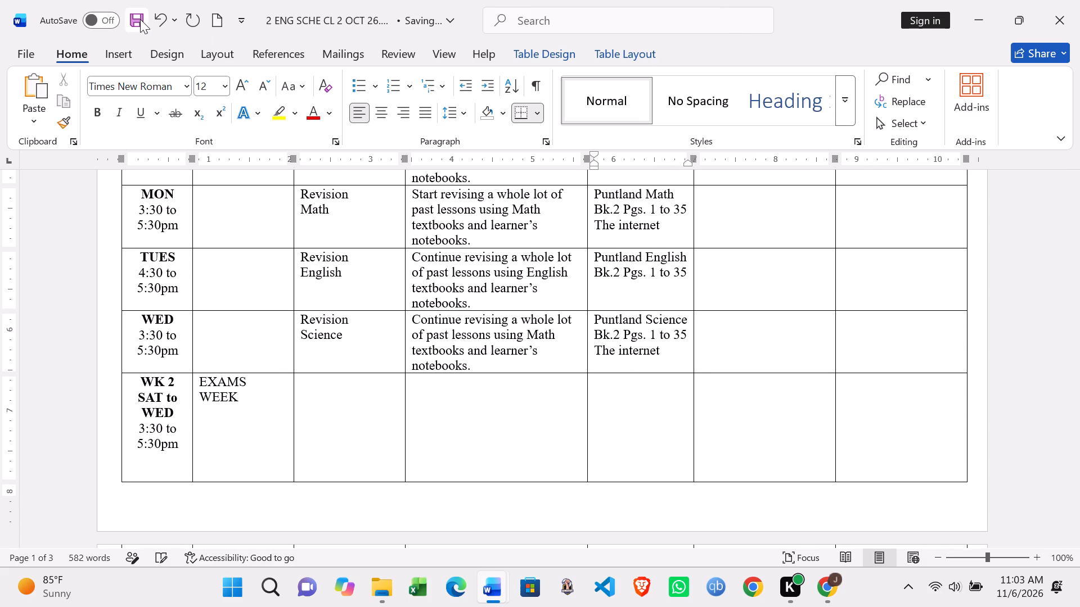
click(140, 19)
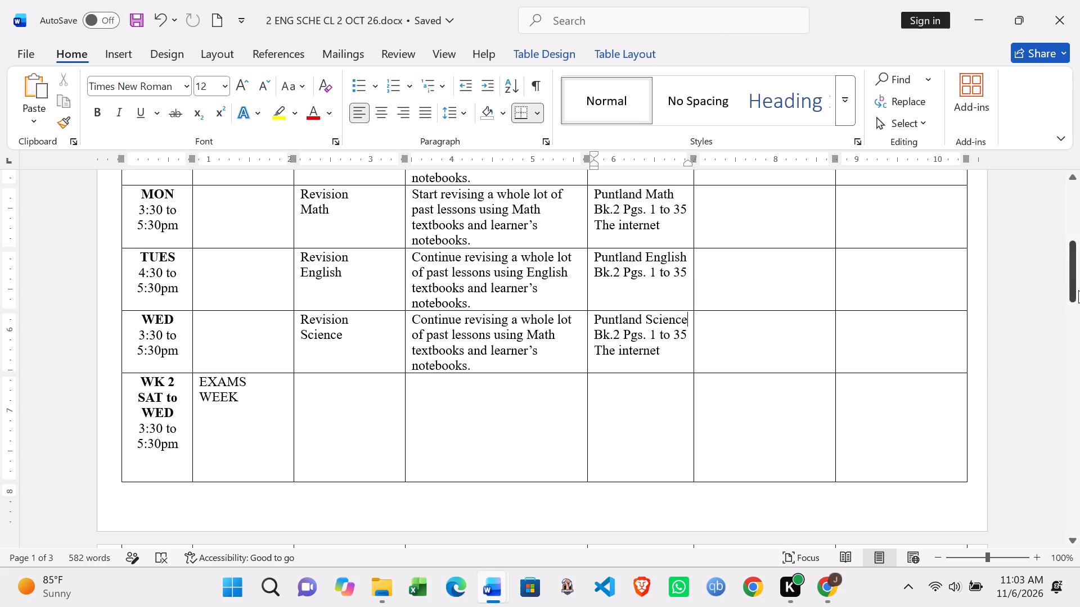
Extend the textbook name in the week 1 Wednesday resources cell to "Puntland Science & Math".
drag(1079, 289, 1076, 260)
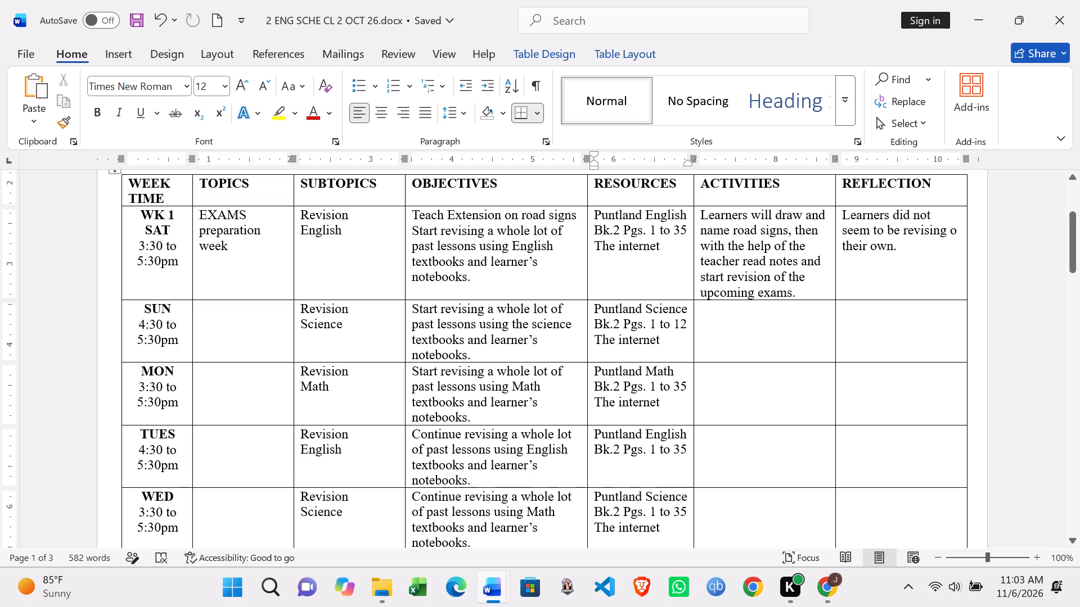
text(Math &)
key(space)
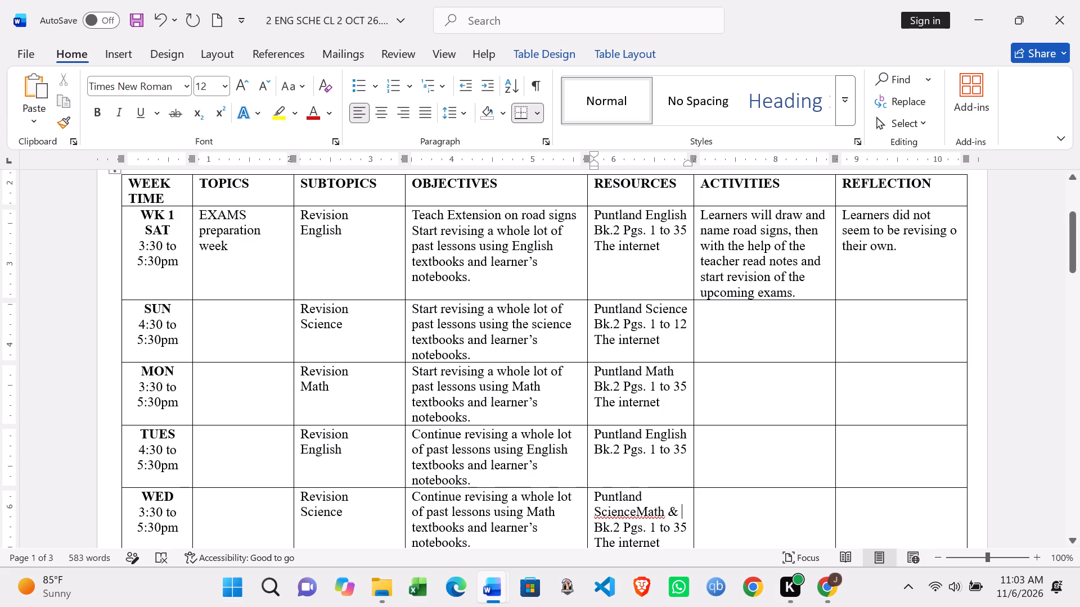
click(635, 510)
key(space)
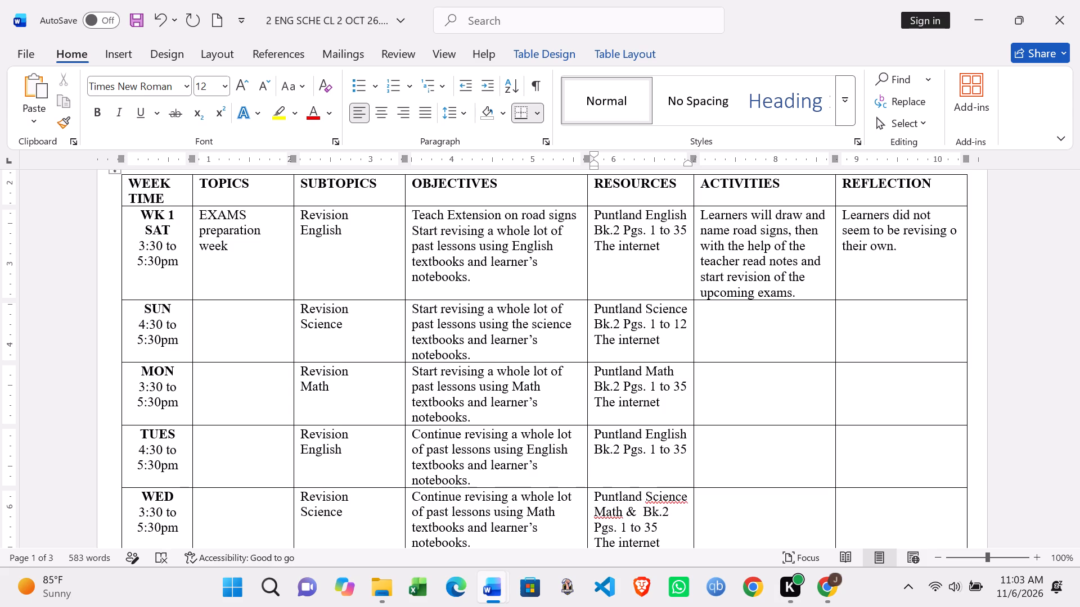
click(683, 497)
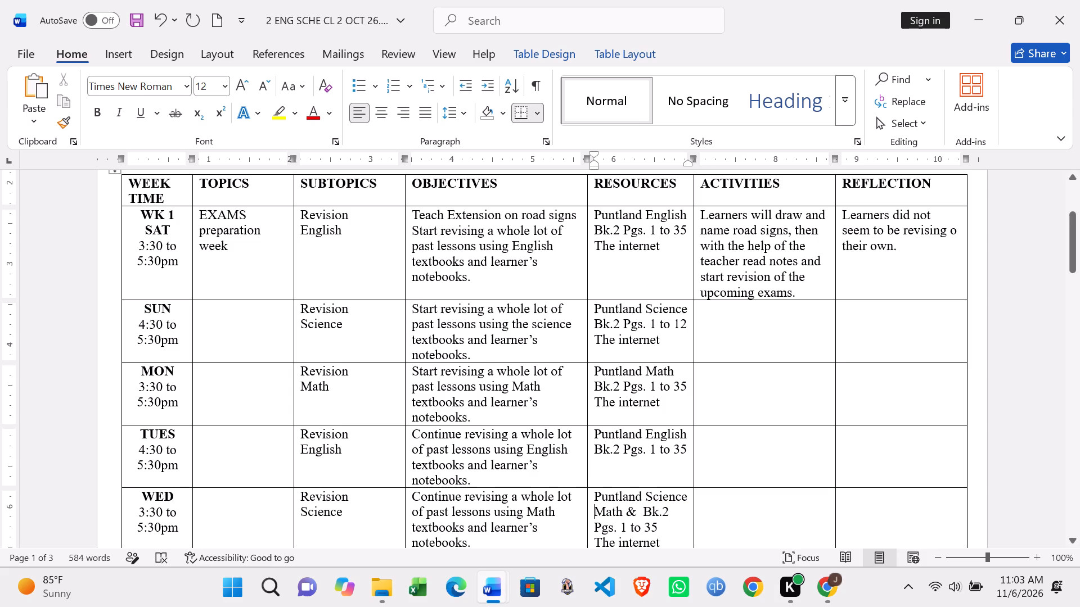
key(Right)
key(space)
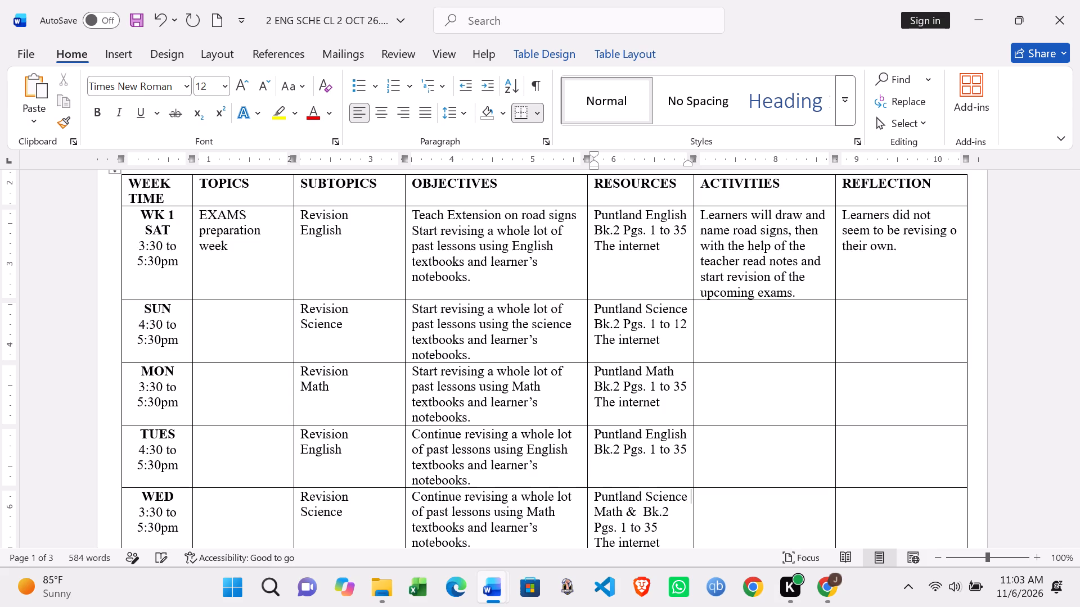
key(shift+ampersand)
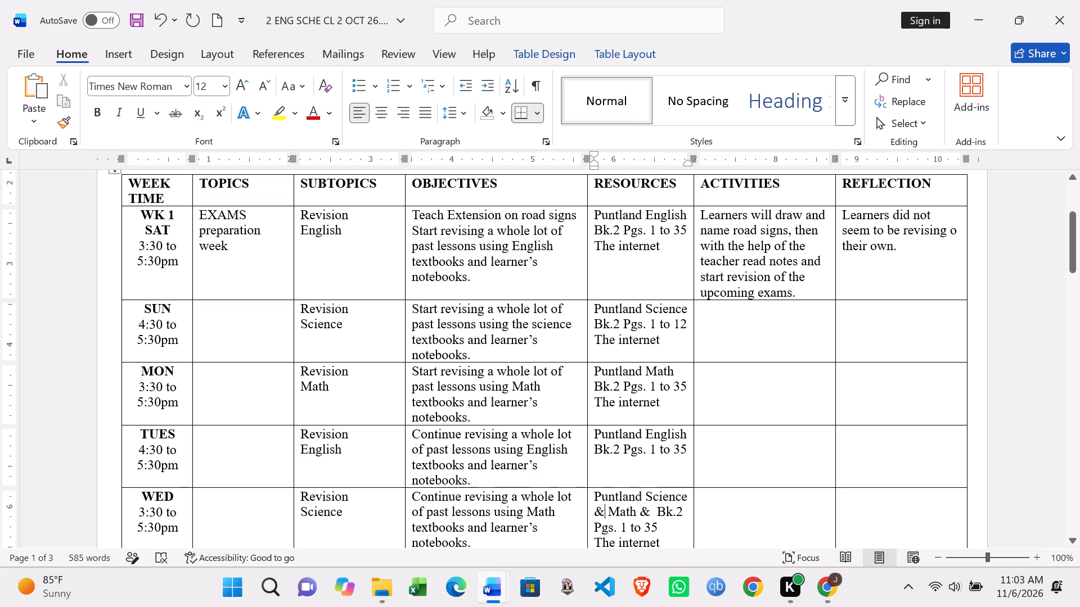
click(652, 512)
key(BackSpace)
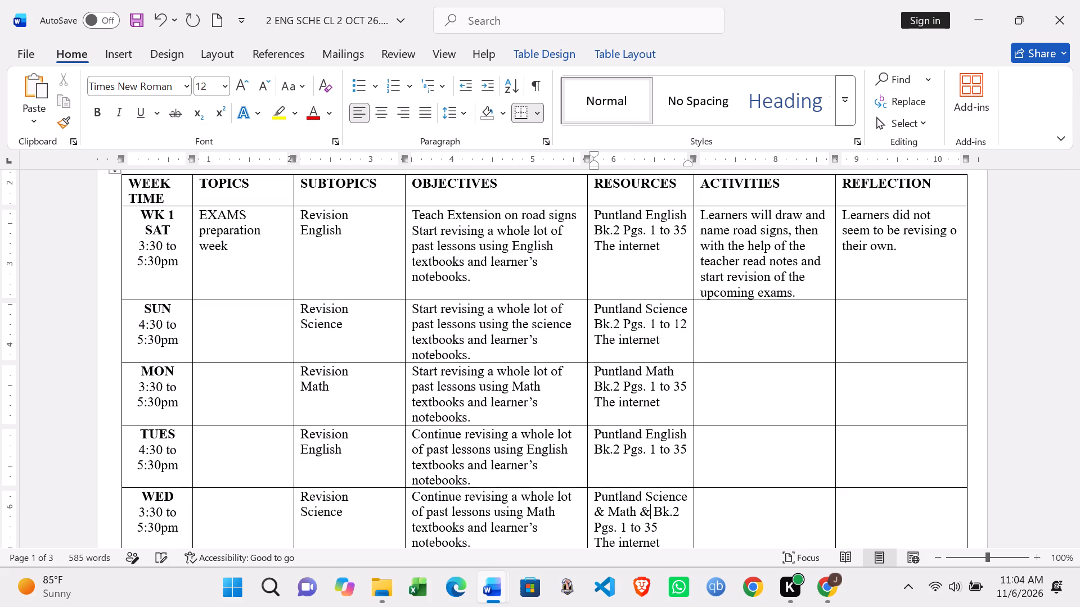
key(BackSpace)
key(BackSpace)
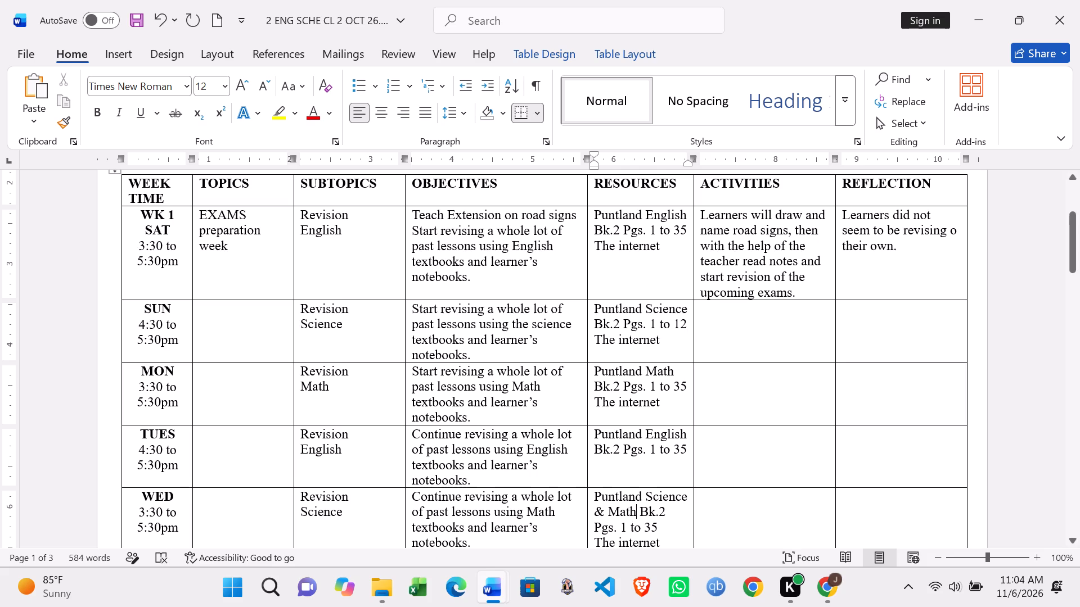
Extend the week 1 Wednesday revision subtopic to "Science & Math" and save the document.
click(364, 515)
key(space)
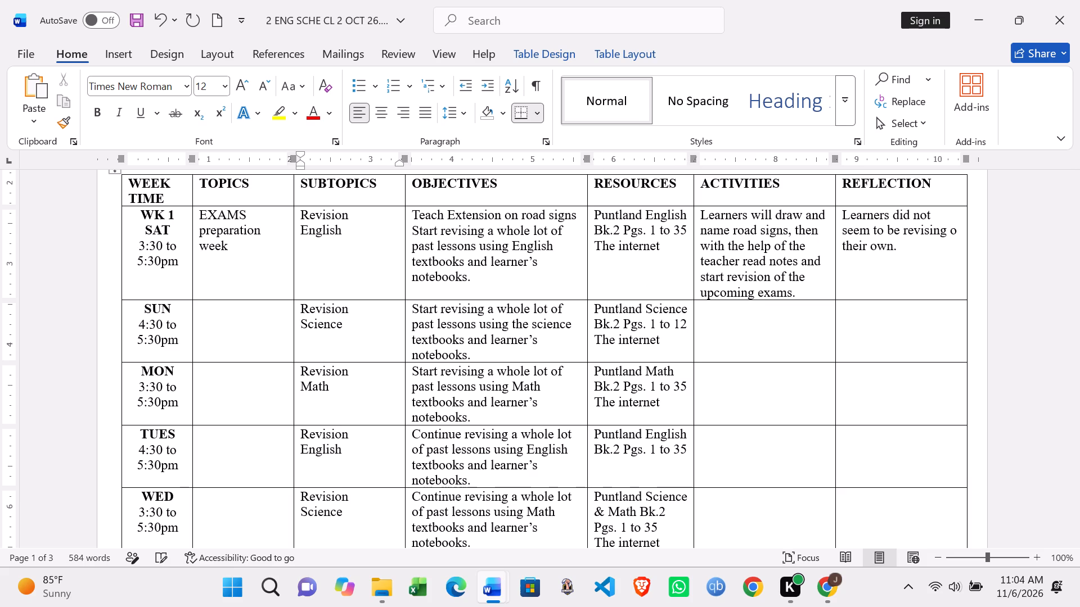
text(& Math)
click(136, 24)
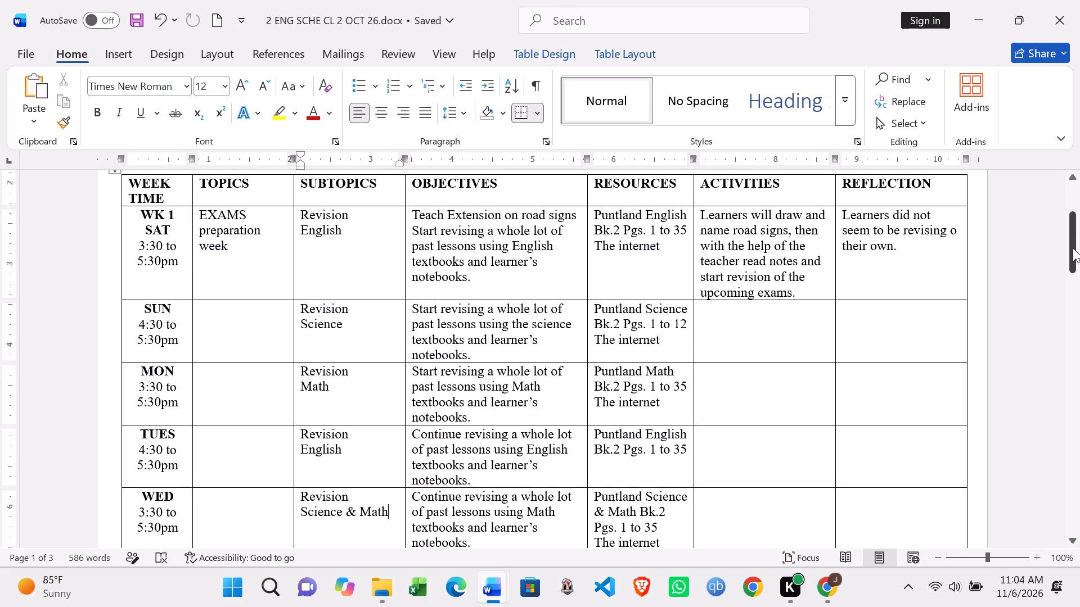
Make the "UNIT 5:" heading bold in the week 3 Tuesday topics cell.
drag(1073, 235, 1079, 305)
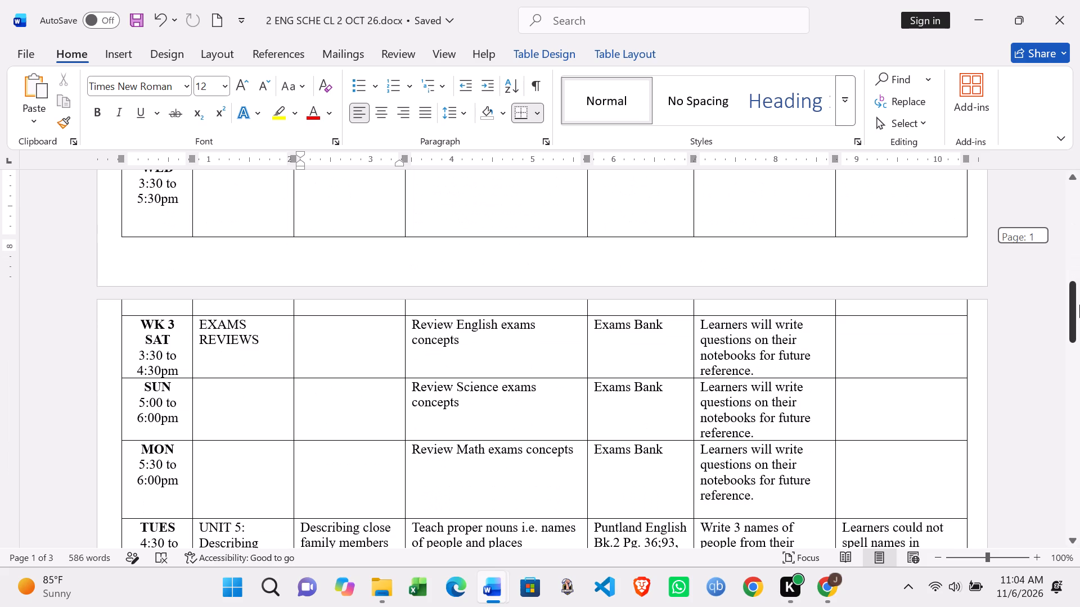
drag(1079, 305, 1077, 277)
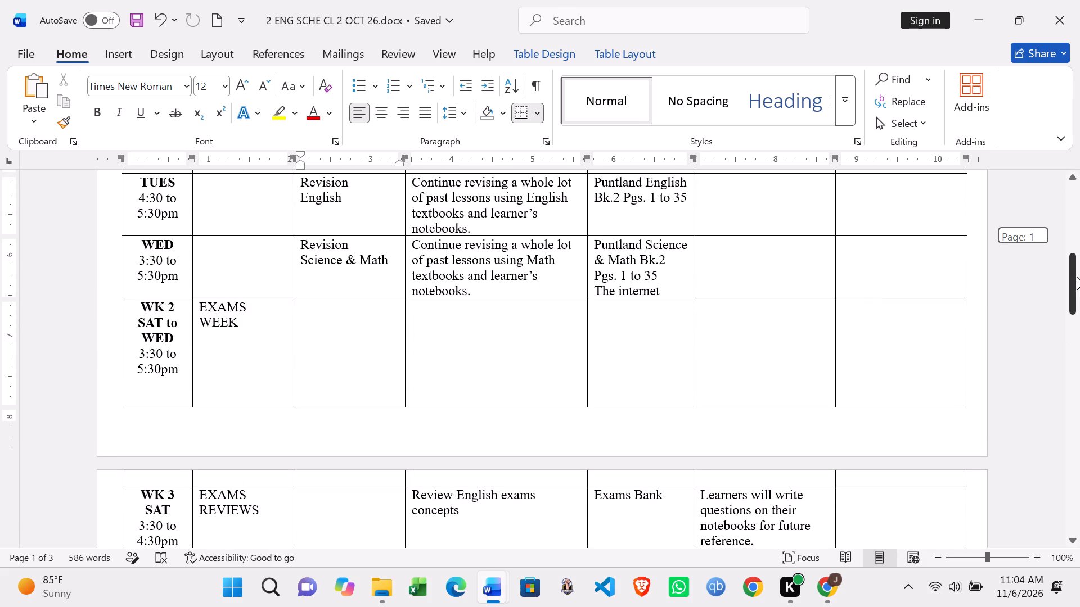
drag(1077, 277, 1079, 287)
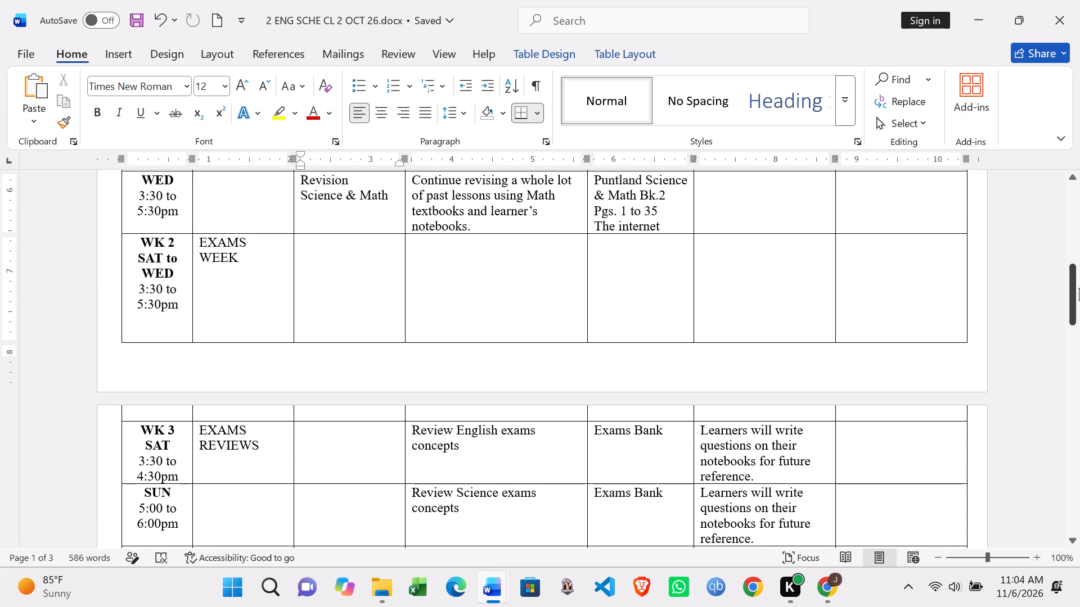
drag(1079, 287, 1079, 287)
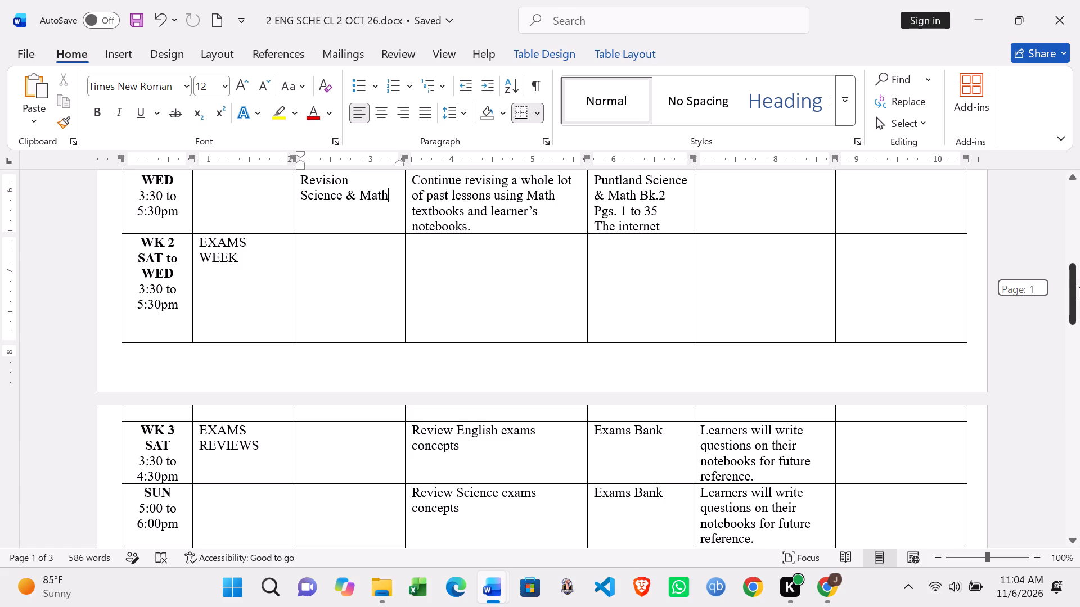
drag(1079, 287, 1079, 277)
click(1079, 277)
drag(1079, 277, 1079, 283)
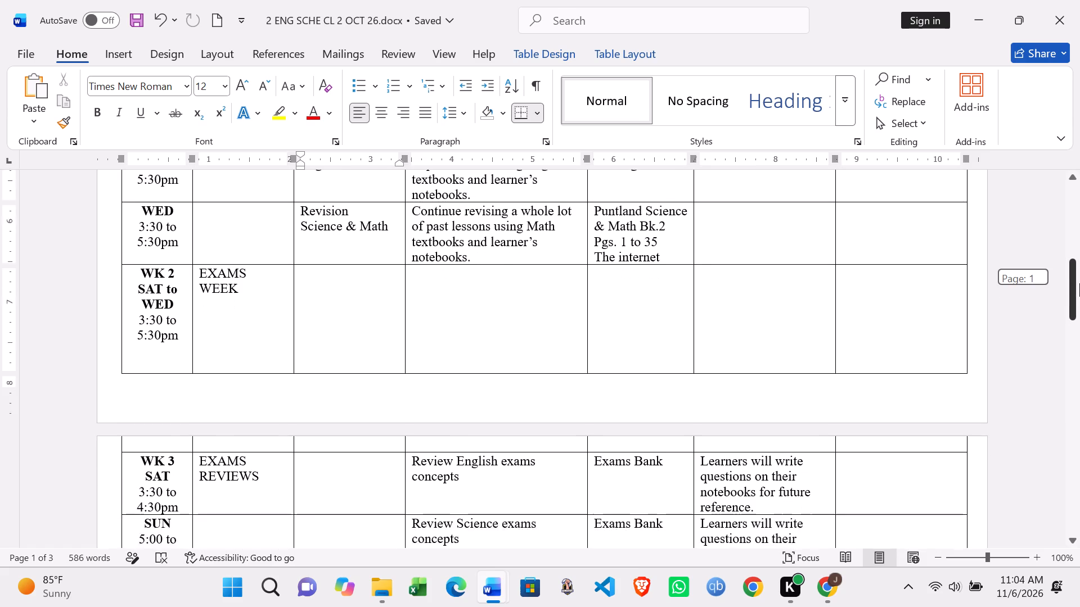
drag(1079, 283, 1079, 294)
drag(1079, 295, 1079, 307)
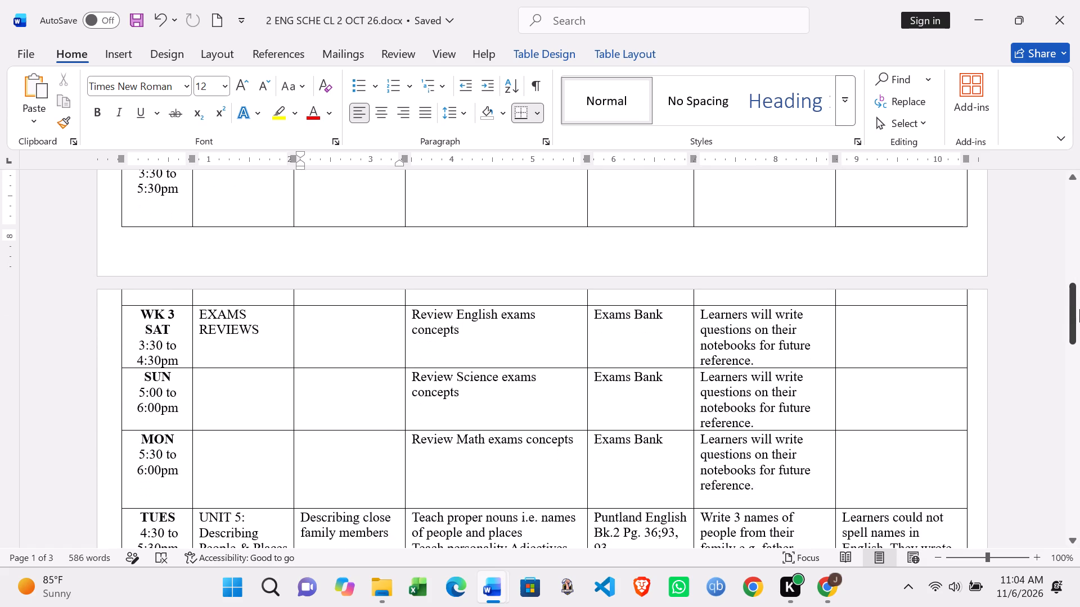
double_click(1079, 309)
drag(1079, 315, 1079, 334)
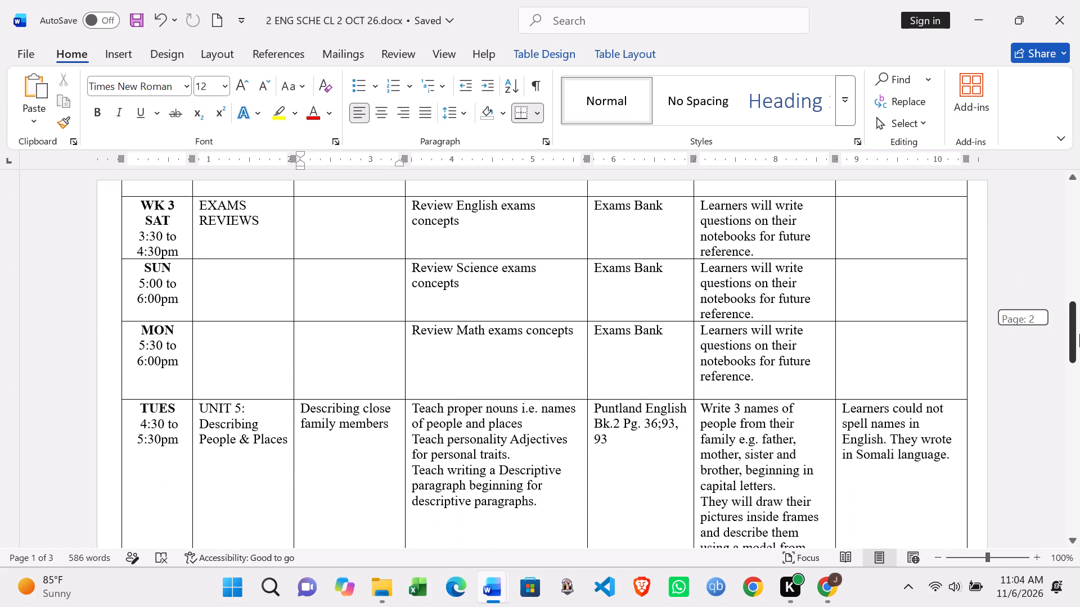
drag(1079, 334, 1079, 346)
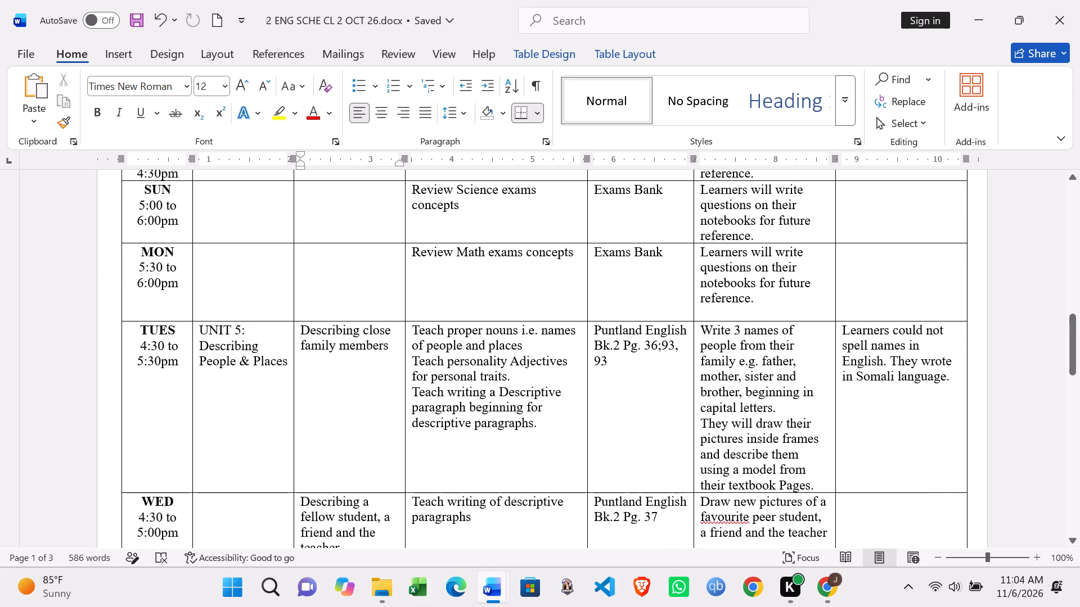
drag(252, 330, 222, 330)
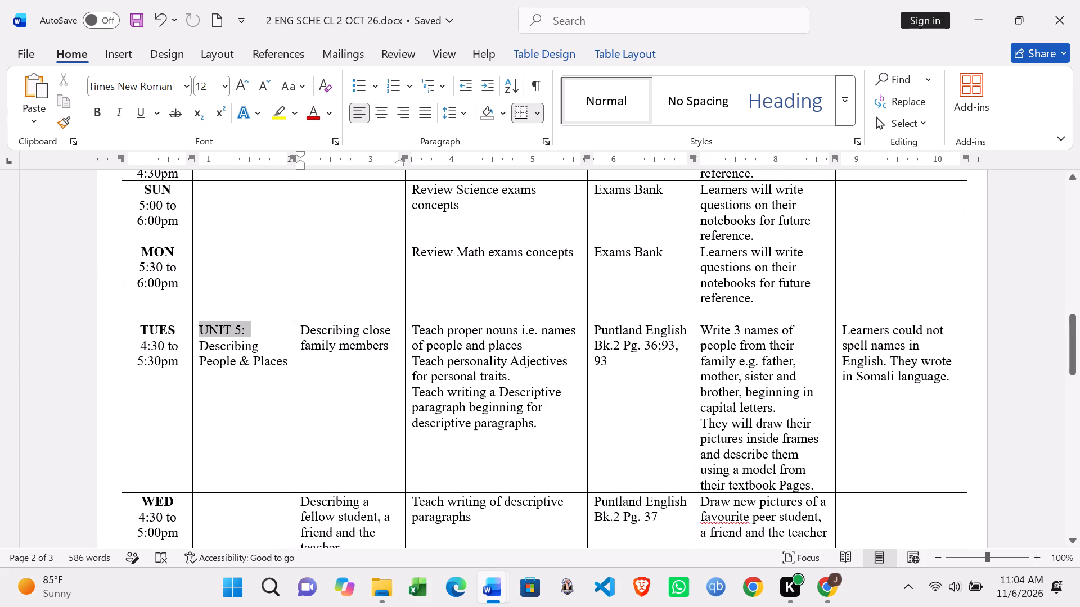
drag(222, 330, 208, 332)
click(219, 297)
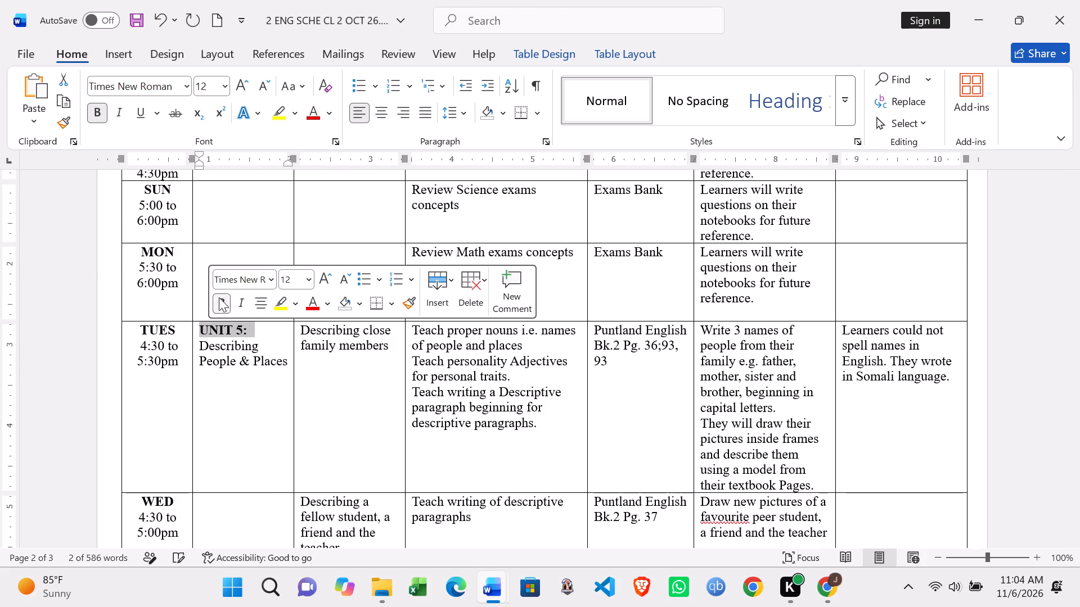
click(557, 474)
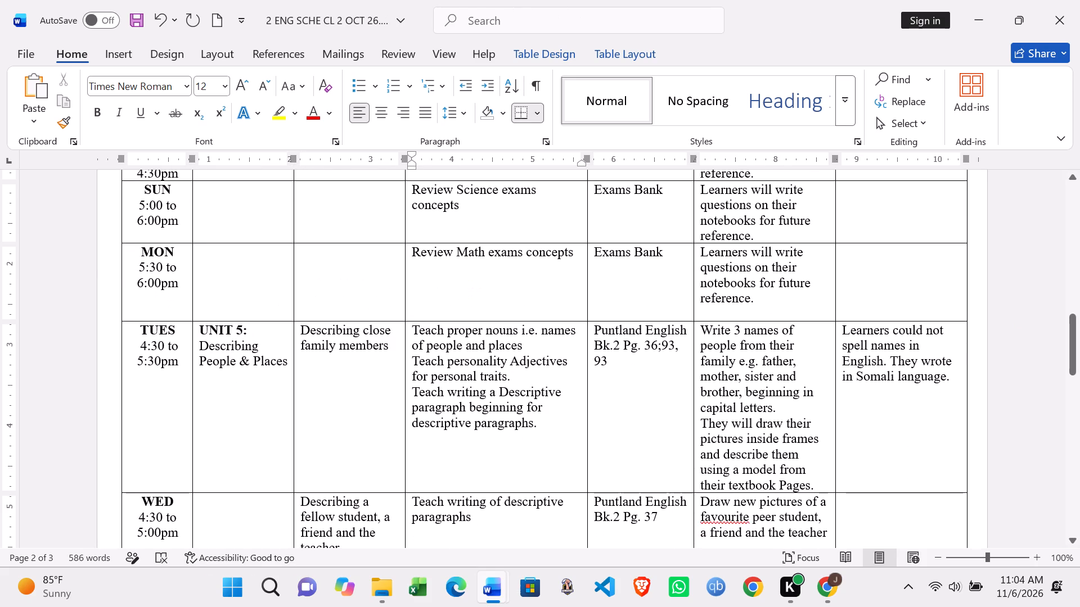
Save the October Class 2 English scheme and close the document.
drag(1074, 338, 1079, 434)
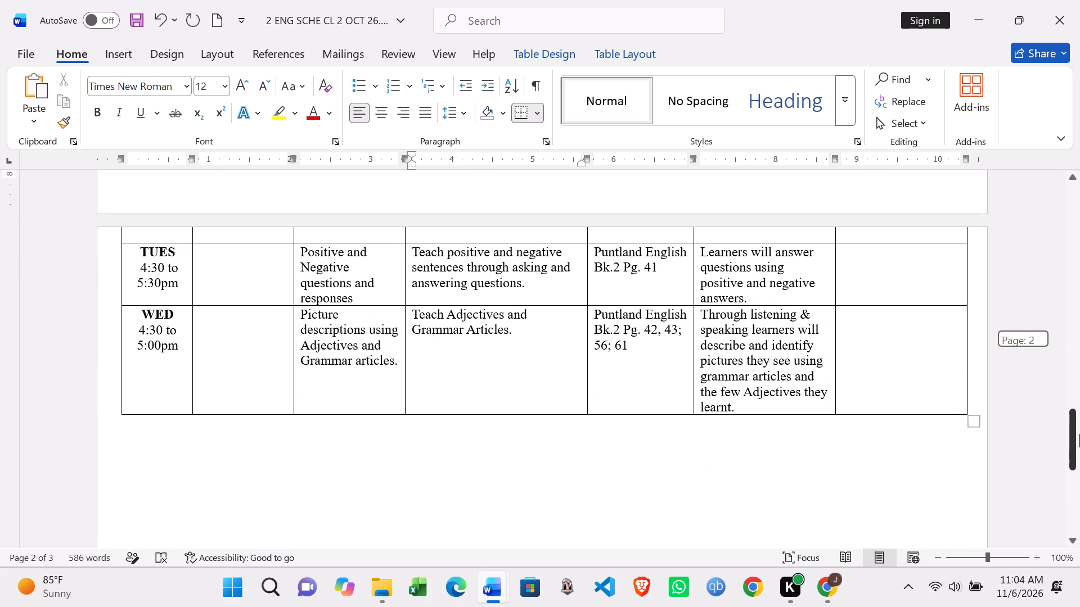
drag(1079, 434, 1044, 342)
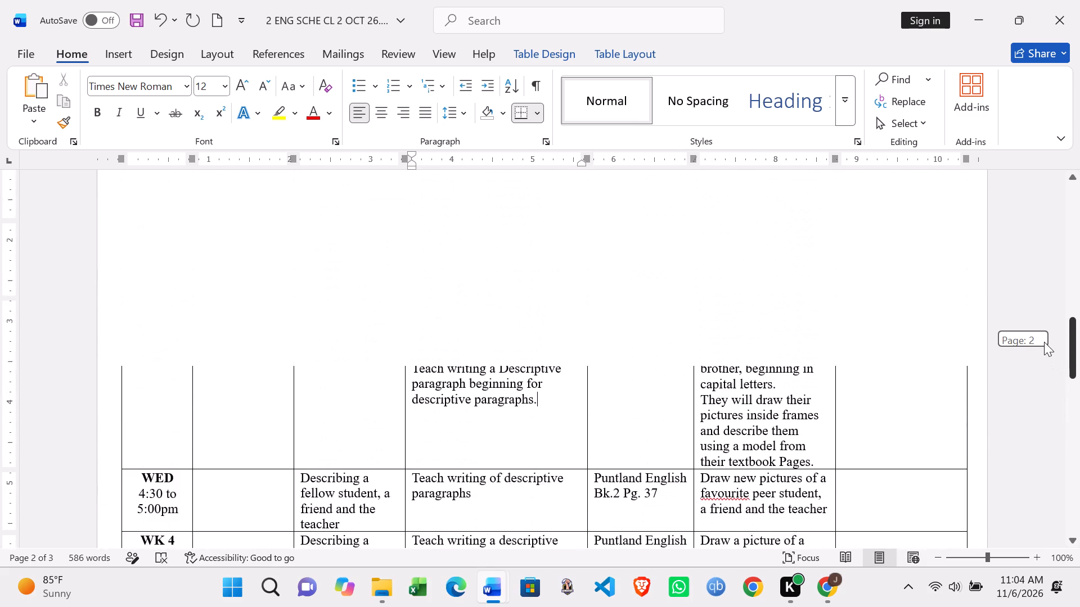
drag(1044, 342, 998, 269)
click(998, 269)
drag(998, 269, 1003, 297)
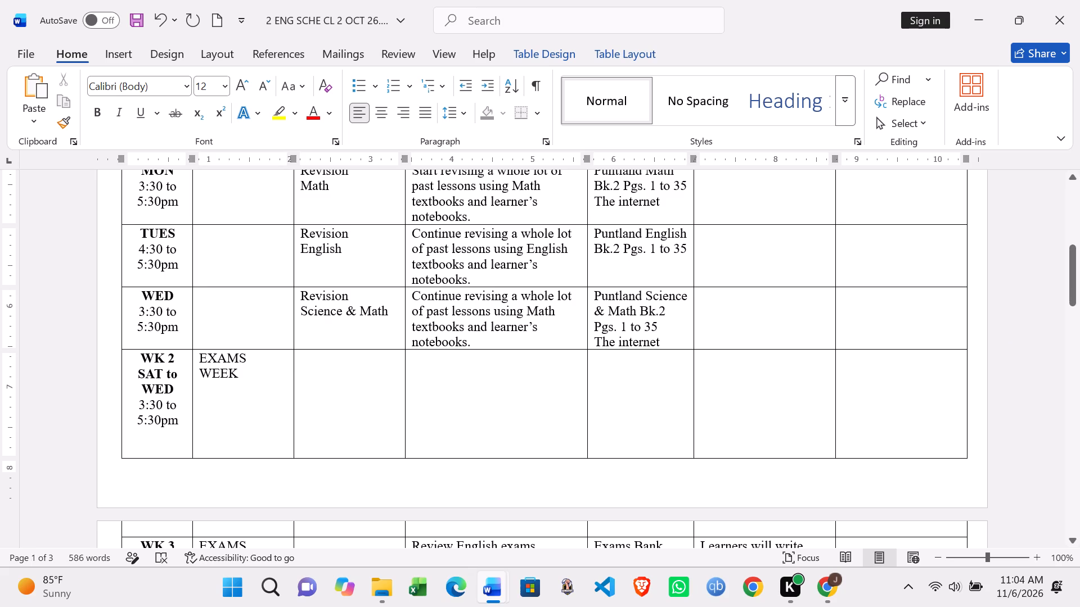
drag(1074, 270, 1060, 275)
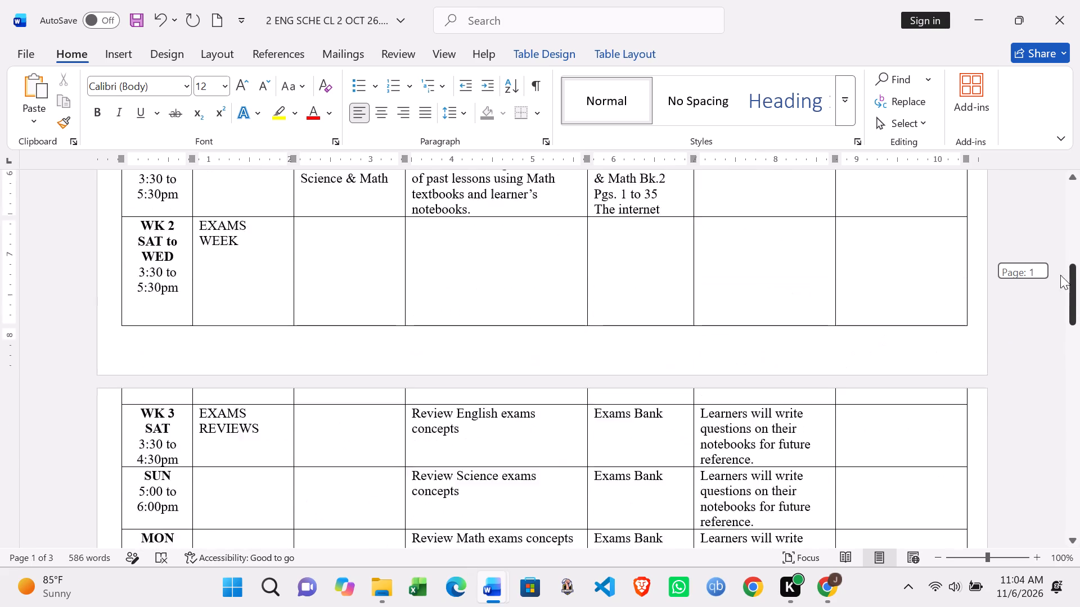
drag(1060, 275, 1018, 81)
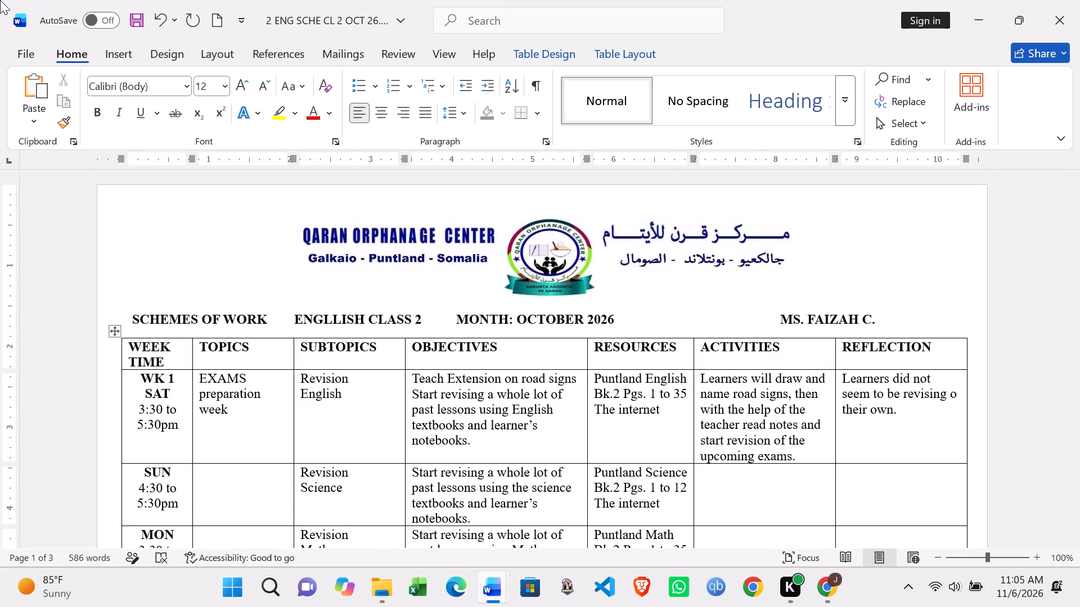
click(140, 20)
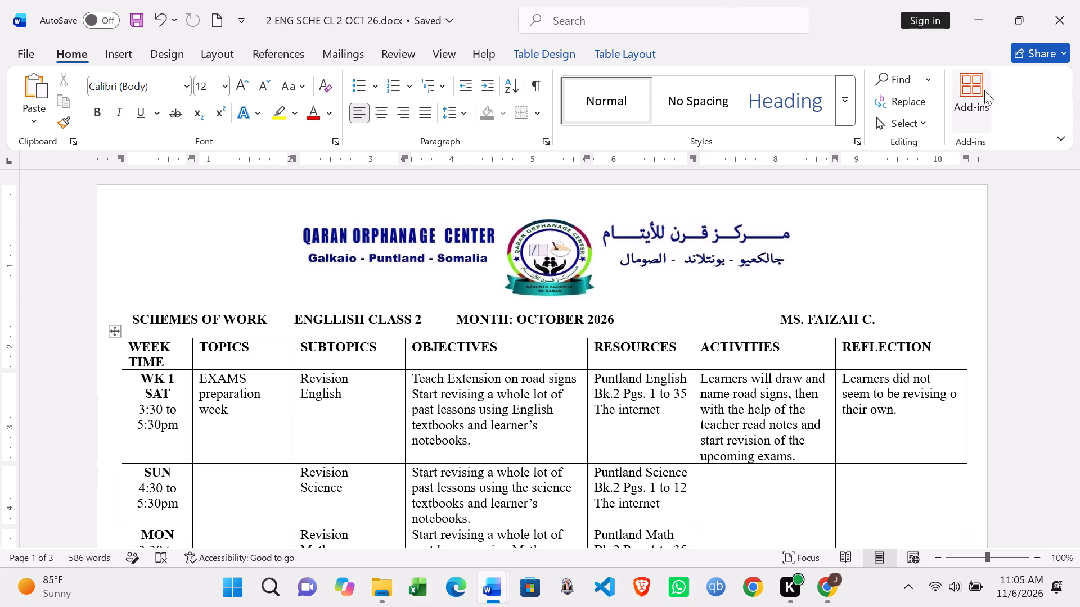
click(1060, 24)
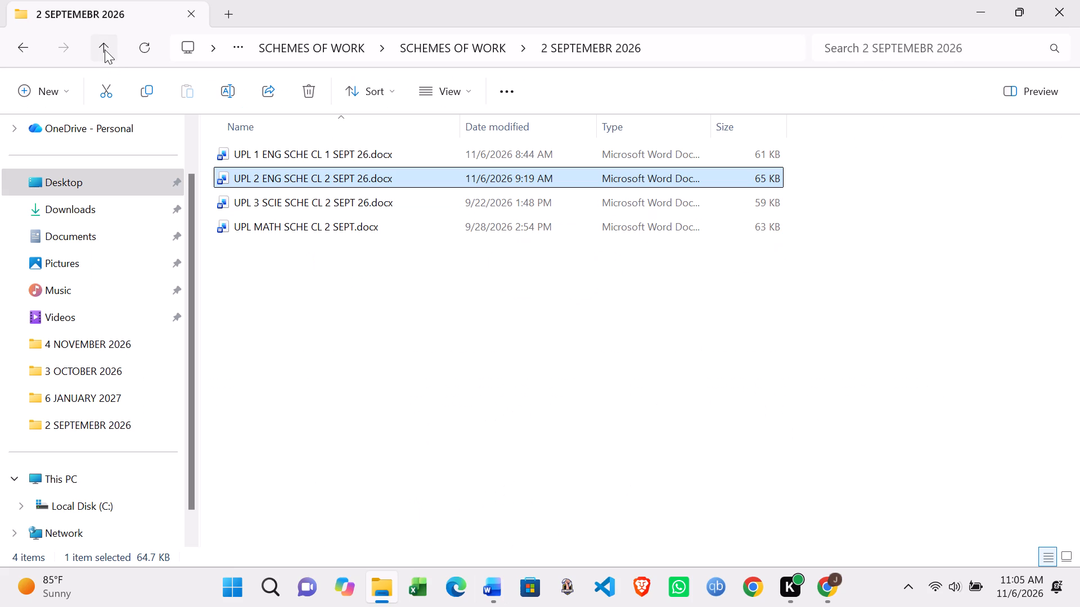
Open "UPL 2 ENG SCHE CL 2 SEPT 26.docx" from the September folder, skim the scheme's entries and close it.
click(105, 49)
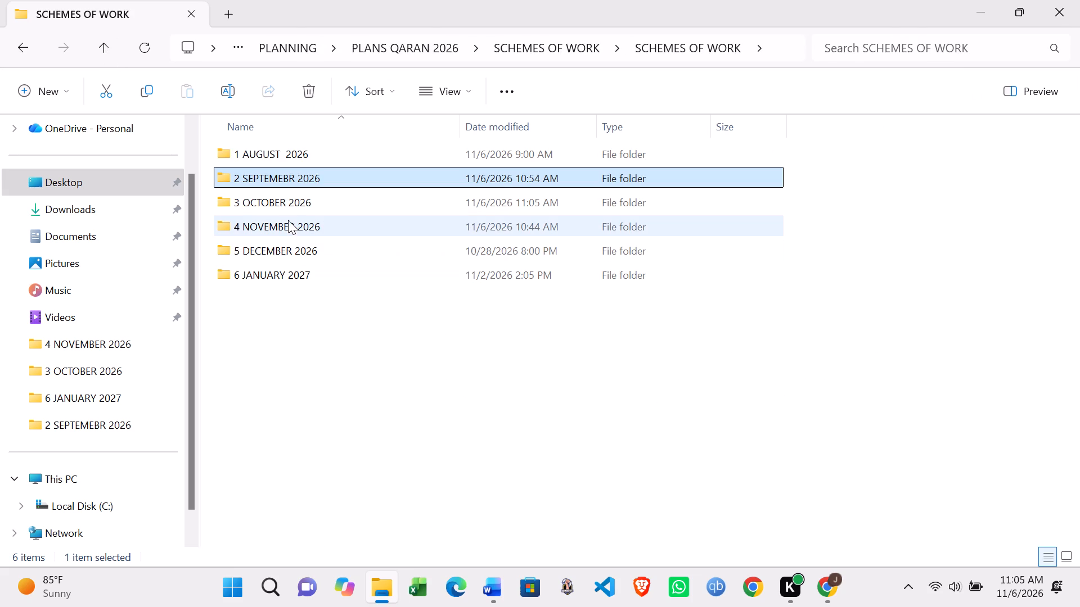
double_click(291, 174)
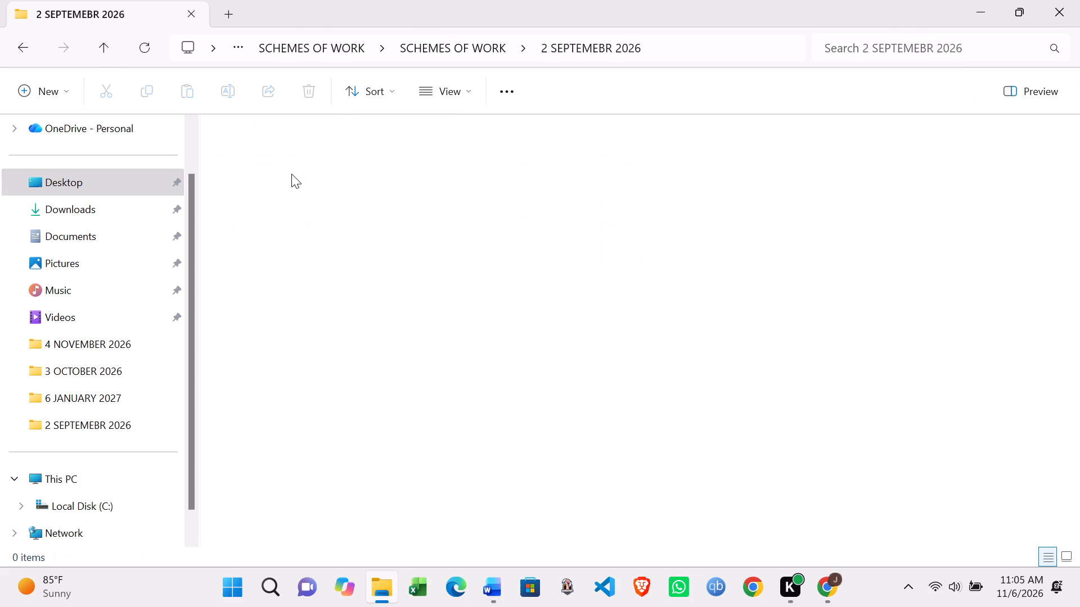
double_click(291, 174)
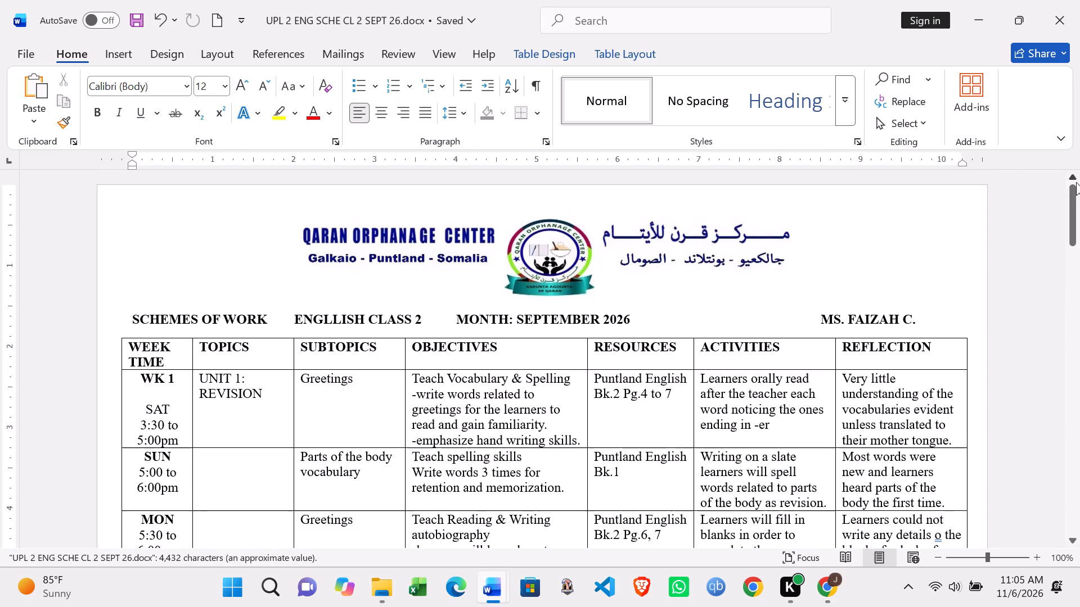
drag(1072, 189, 1079, 477)
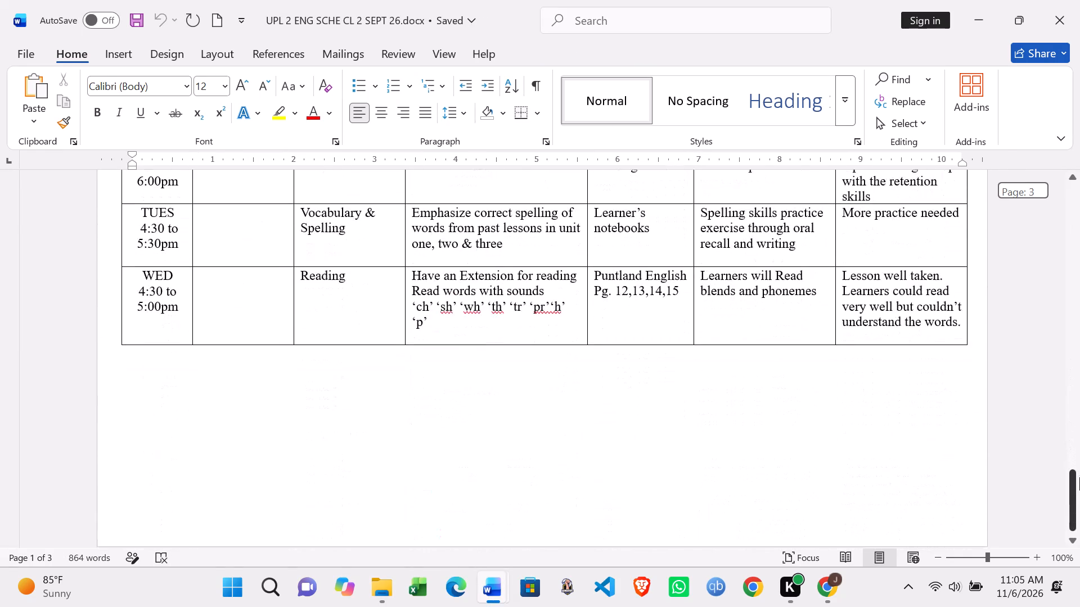
drag(1079, 477, 1060, 187)
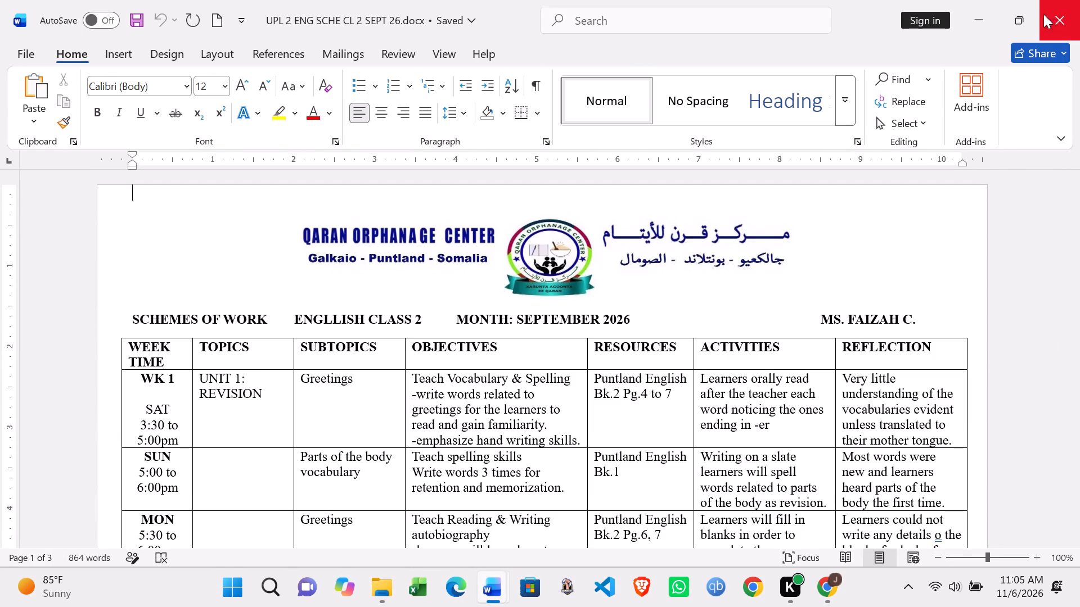
click(1053, 18)
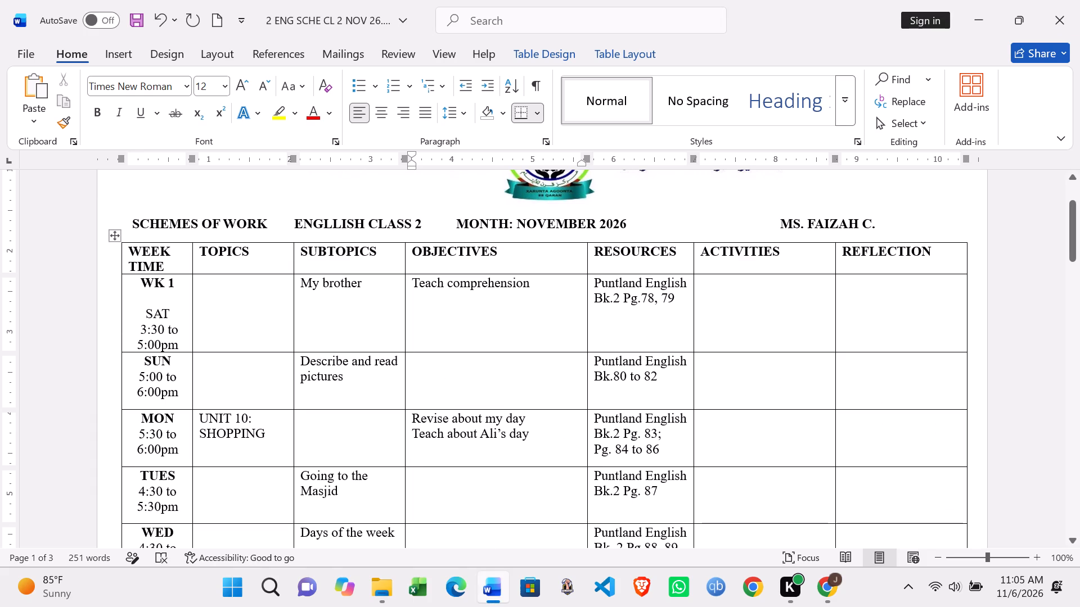
Close the November Class 2 English scheme, saving its changes.
click(1057, 20)
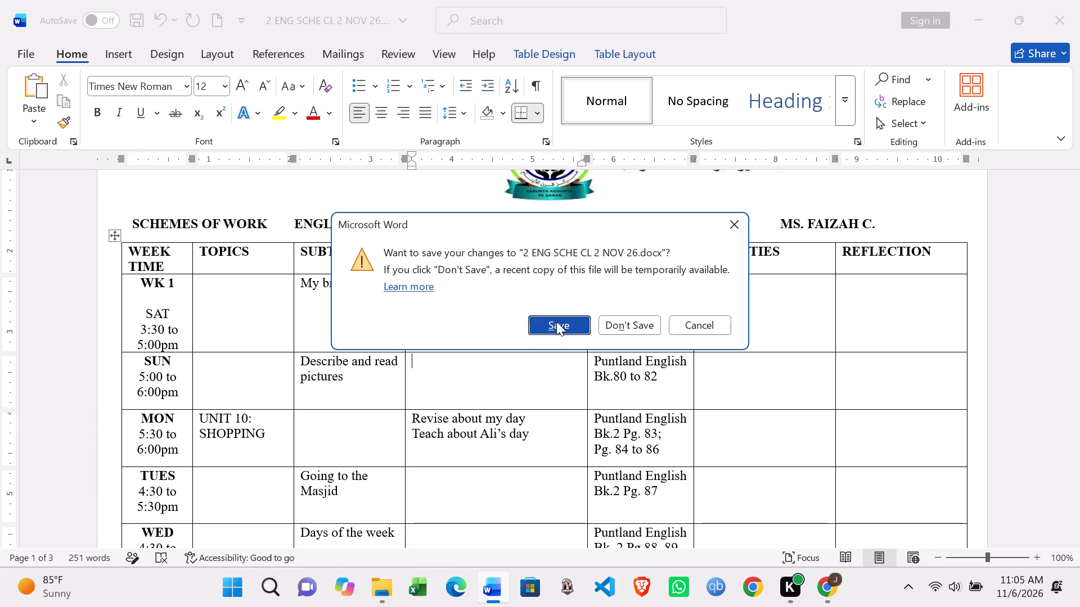
click(556, 321)
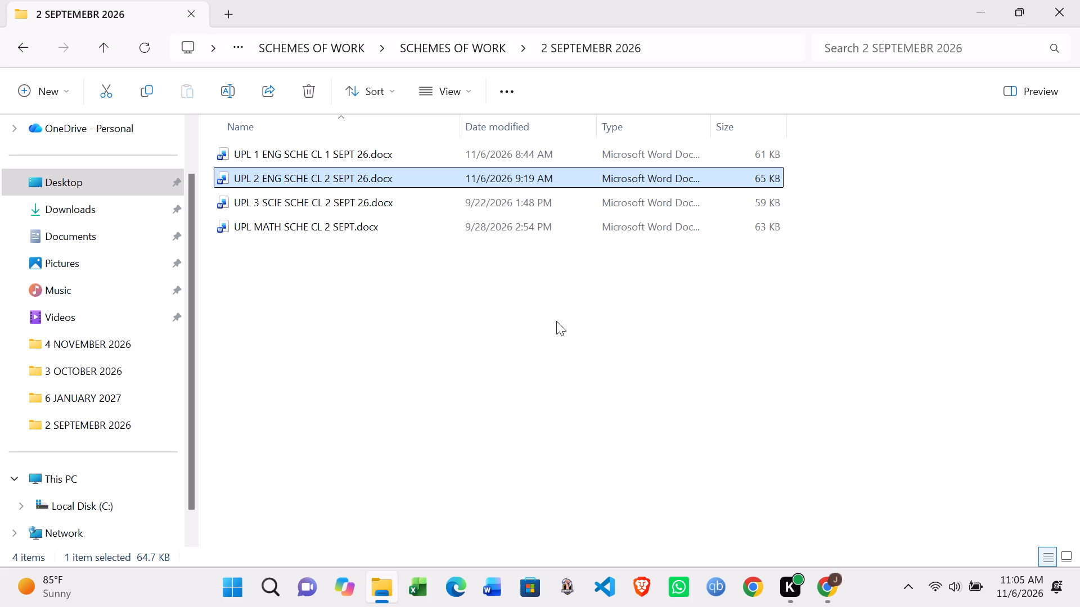
Open "2 ENG SCHE CL 2 OCT 26.docx" from the "3 OCTOBER 2026" folder.
click(110, 49)
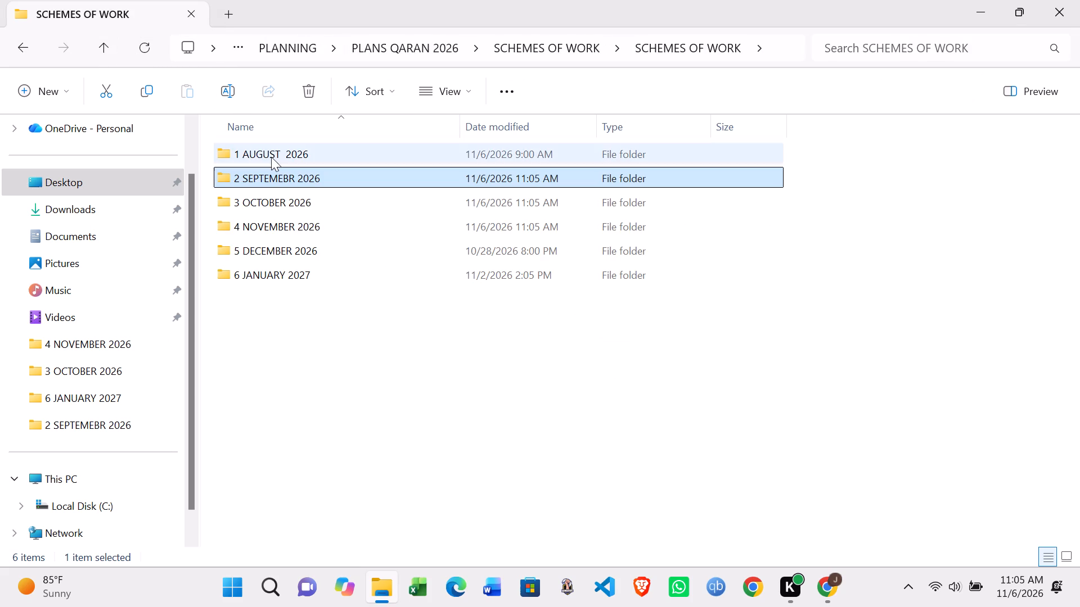
double_click(284, 201)
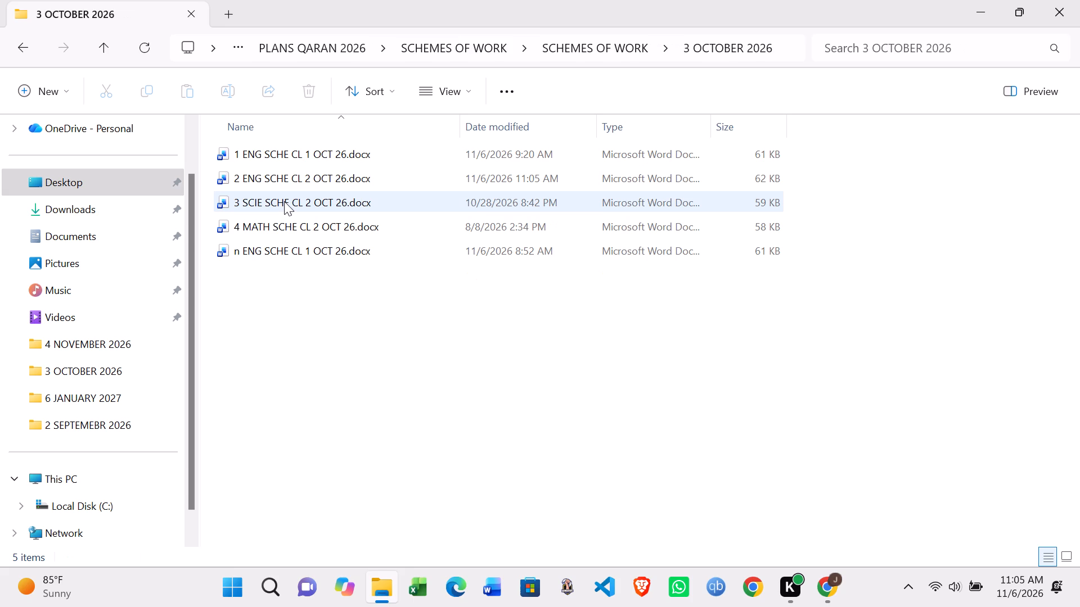
double_click(283, 180)
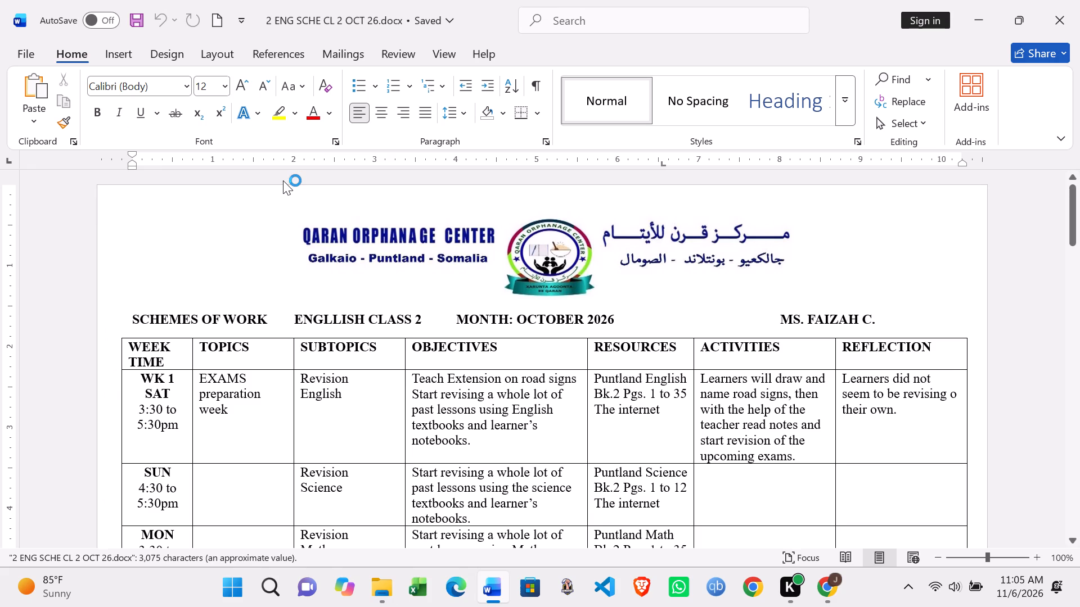
Review the October scheme's entries across all weeks, checking the week 1 revision rows and their activities and reflection cells.
drag(1074, 213, 1075, 222)
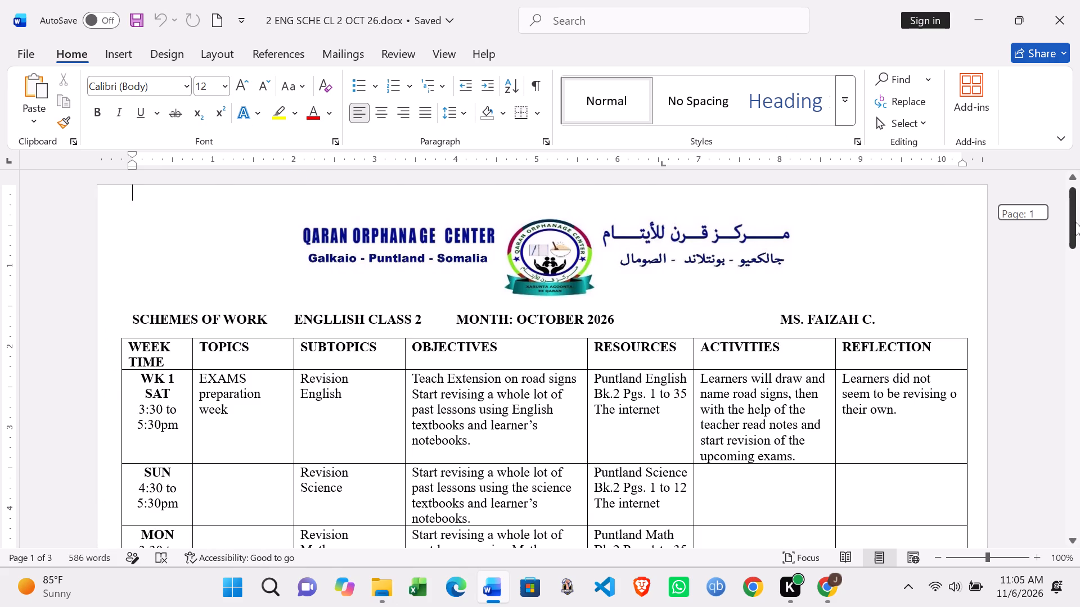
drag(1075, 222, 1079, 342)
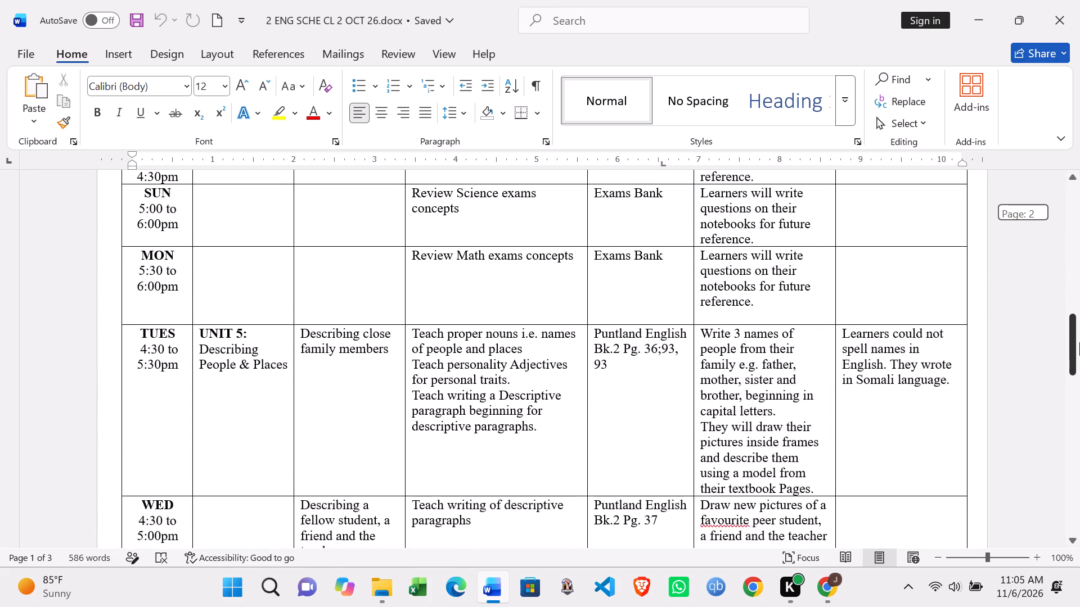
drag(1079, 342, 1079, 431)
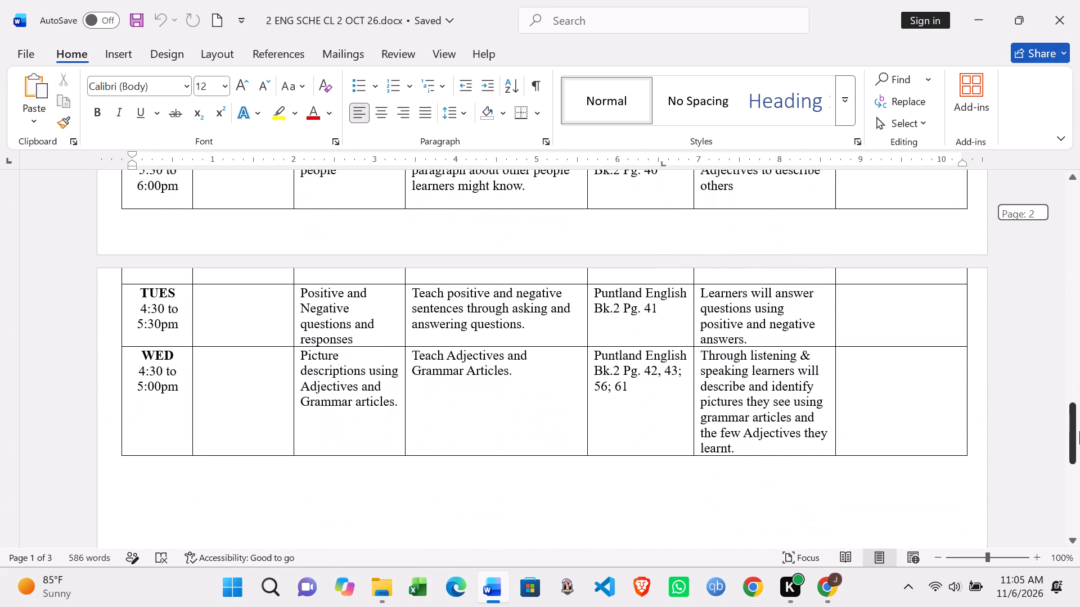
drag(1079, 431, 1052, 236)
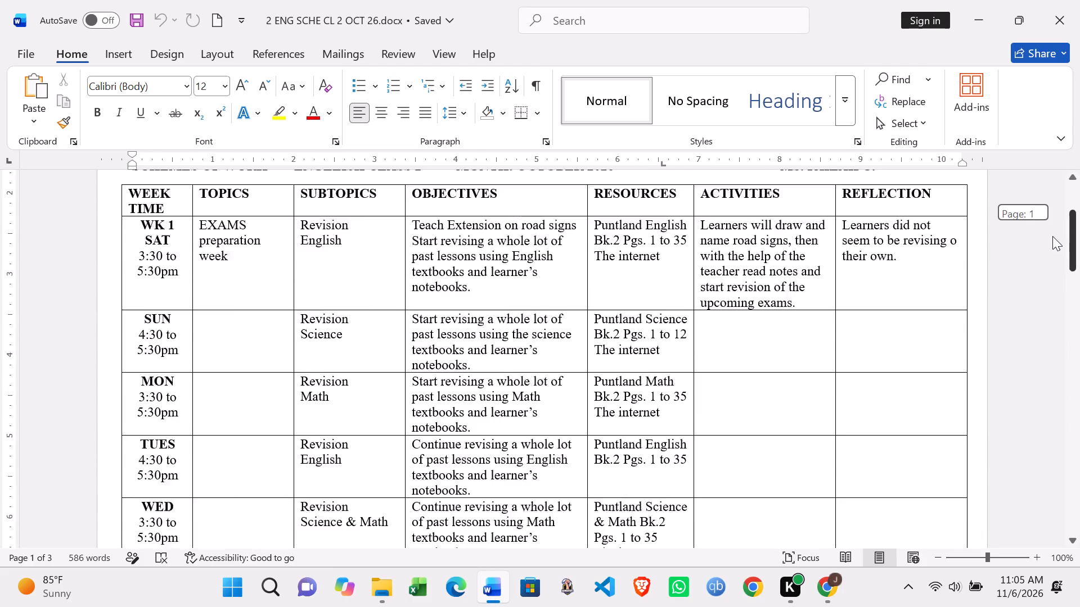
drag(1052, 236, 1079, 310)
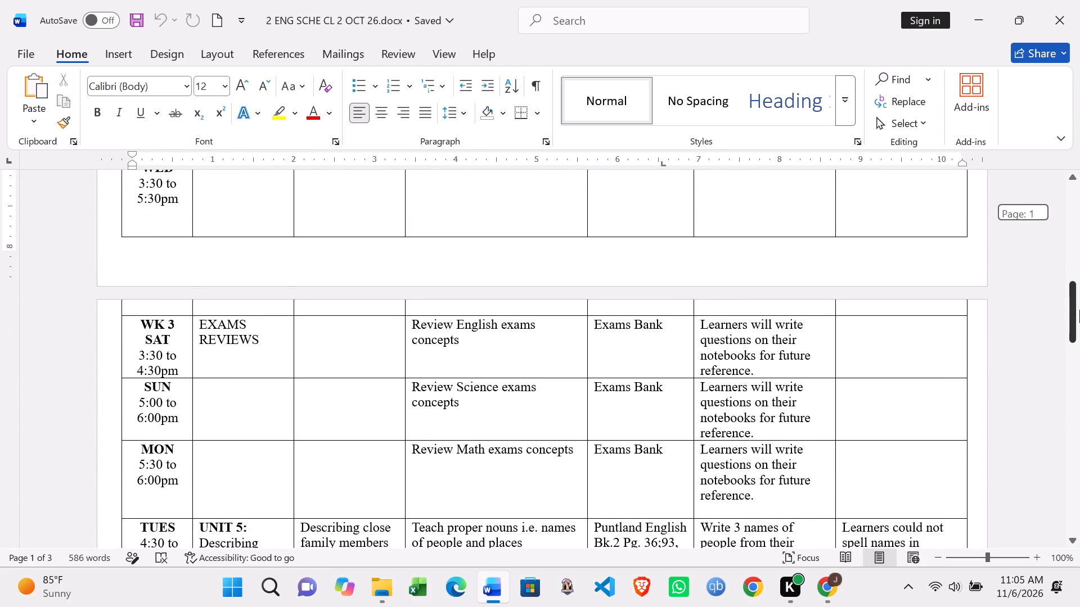
drag(1079, 310, 1076, 269)
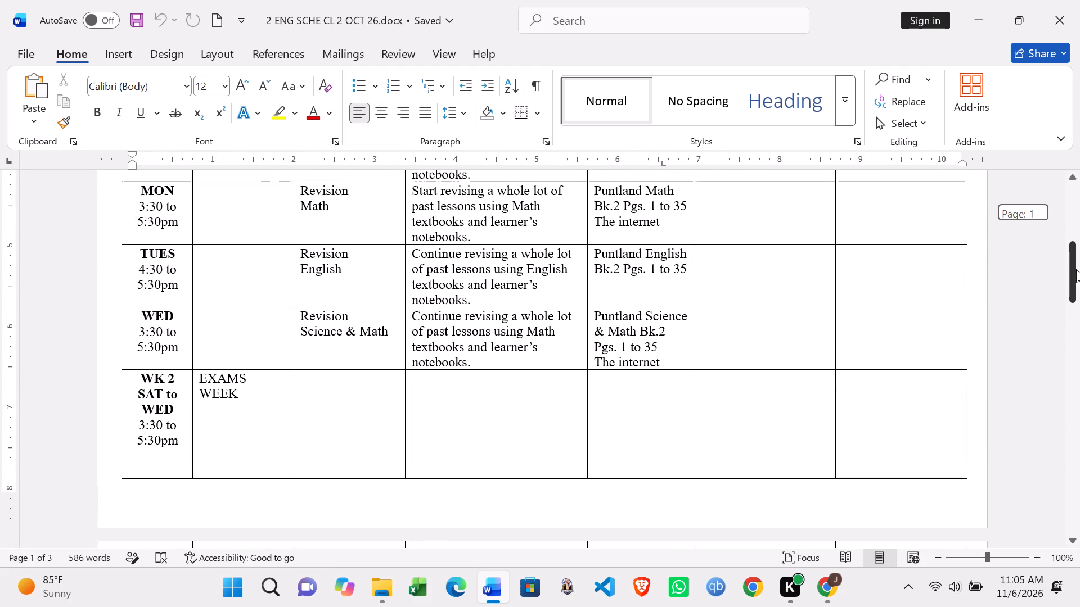
drag(1076, 269, 1075, 268)
drag(1075, 267, 1075, 246)
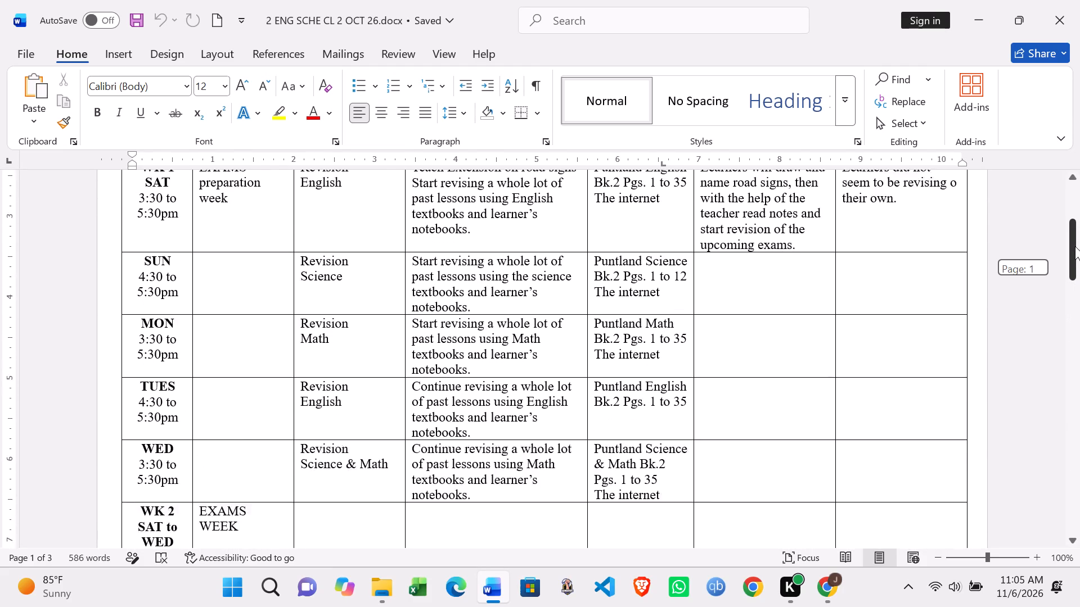
drag(1075, 246, 1077, 239)
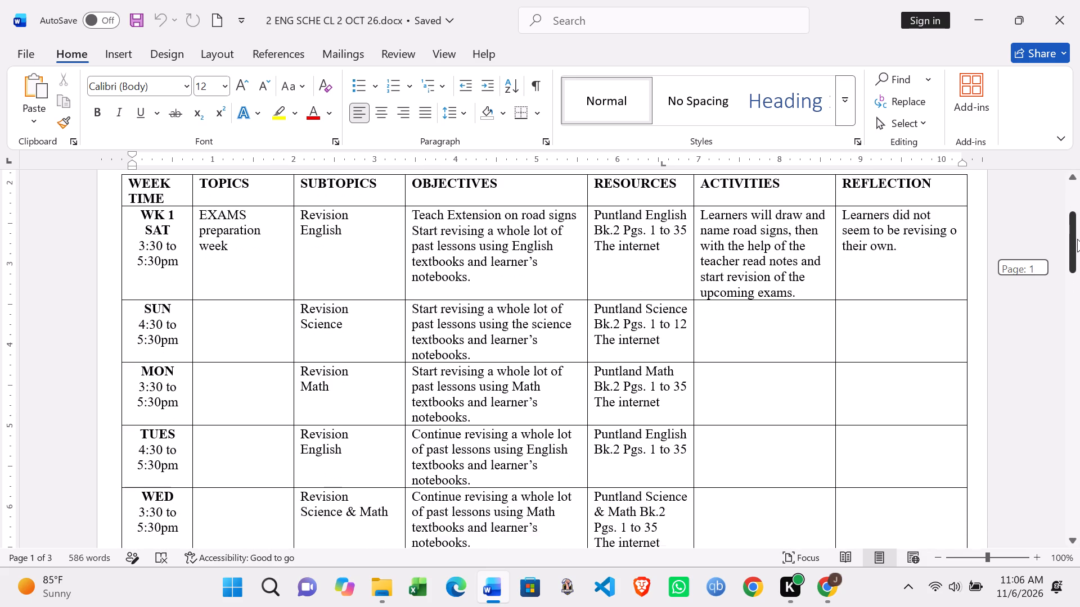
drag(1077, 239, 1077, 242)
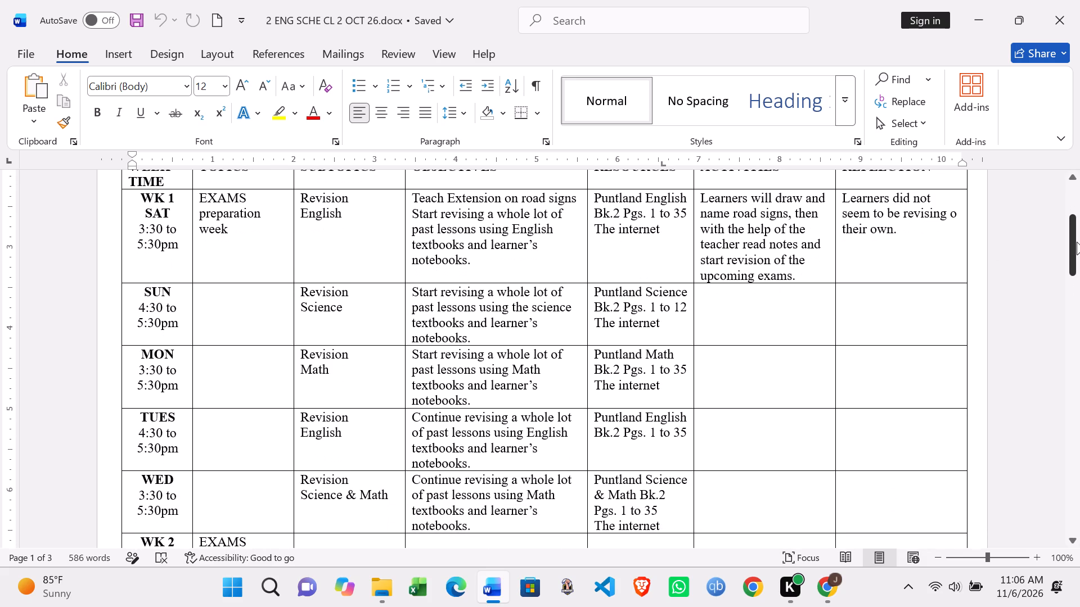
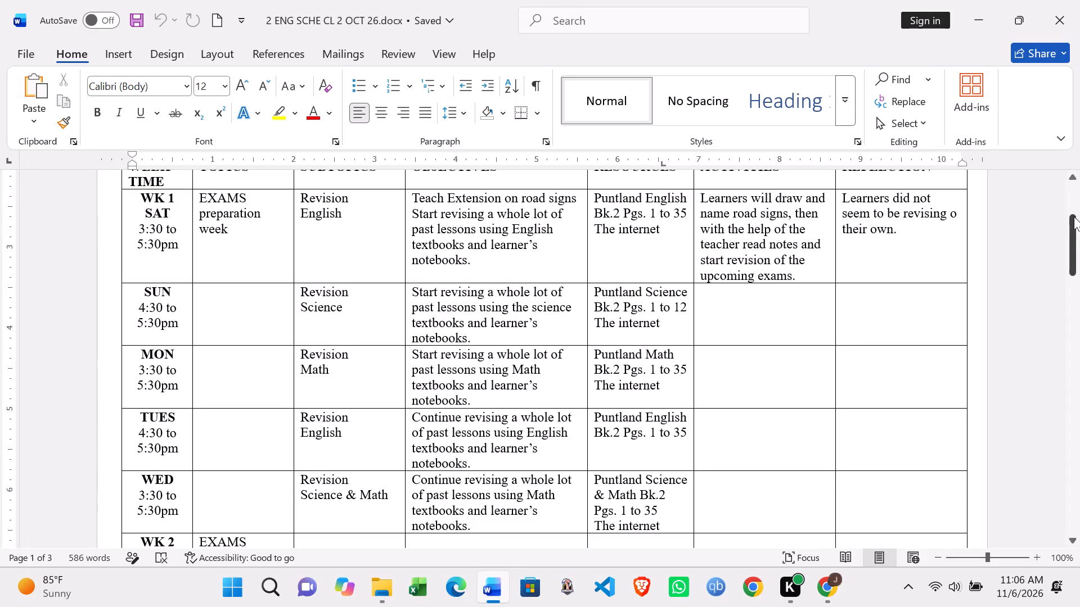
Place the text cursor in the empty Activities cell of the week 1 Sunday science revision row.
drag(1071, 237, 1079, 221)
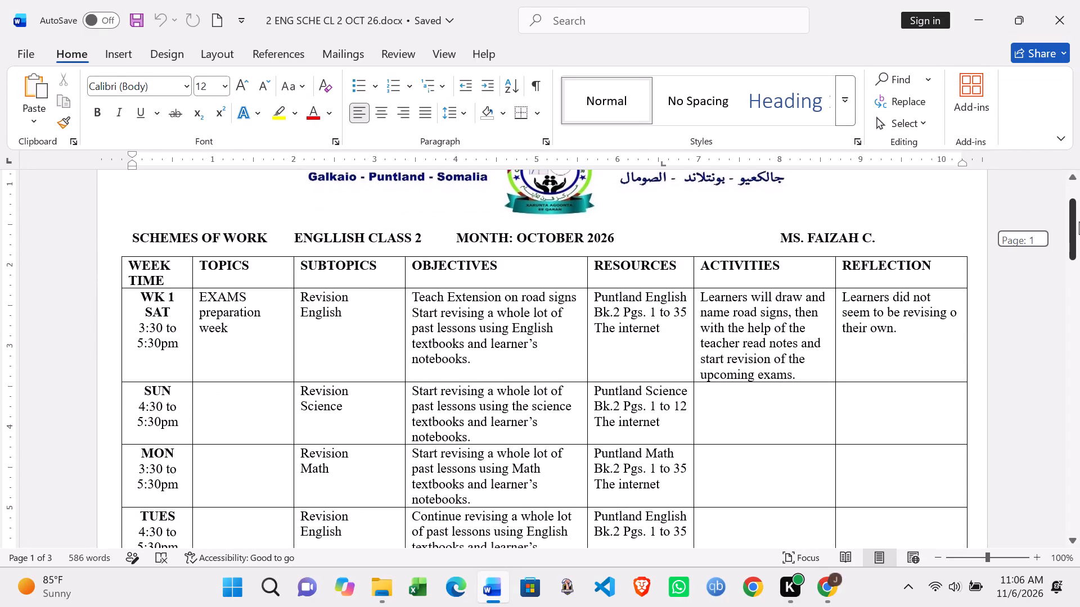
drag(1079, 221, 1079, 226)
drag(1069, 229, 1069, 232)
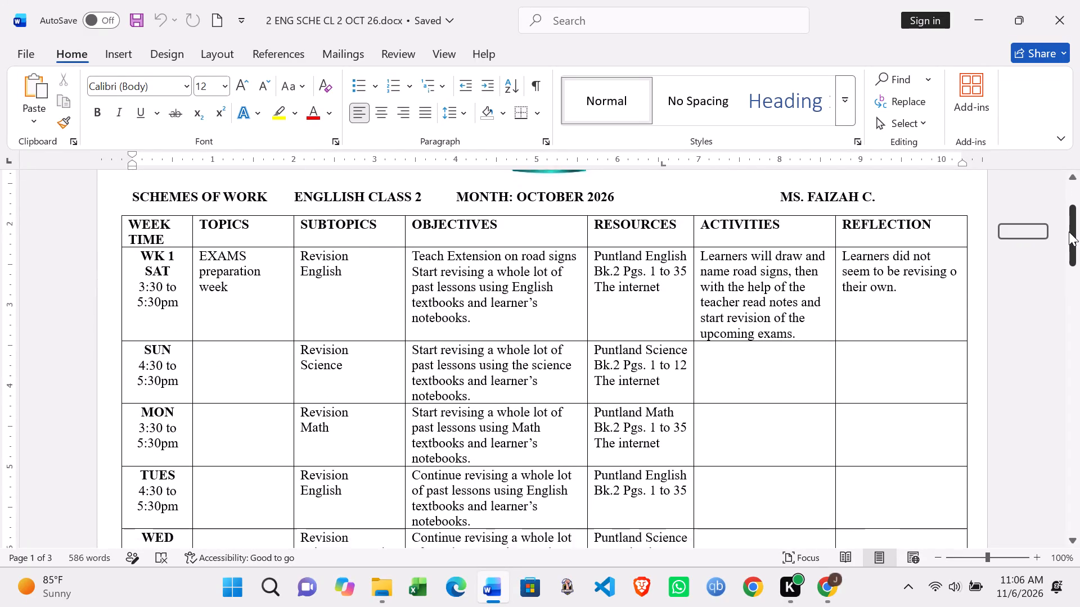
drag(1069, 232, 1069, 244)
scroll(1069, 244, left, 1)
click(795, 283)
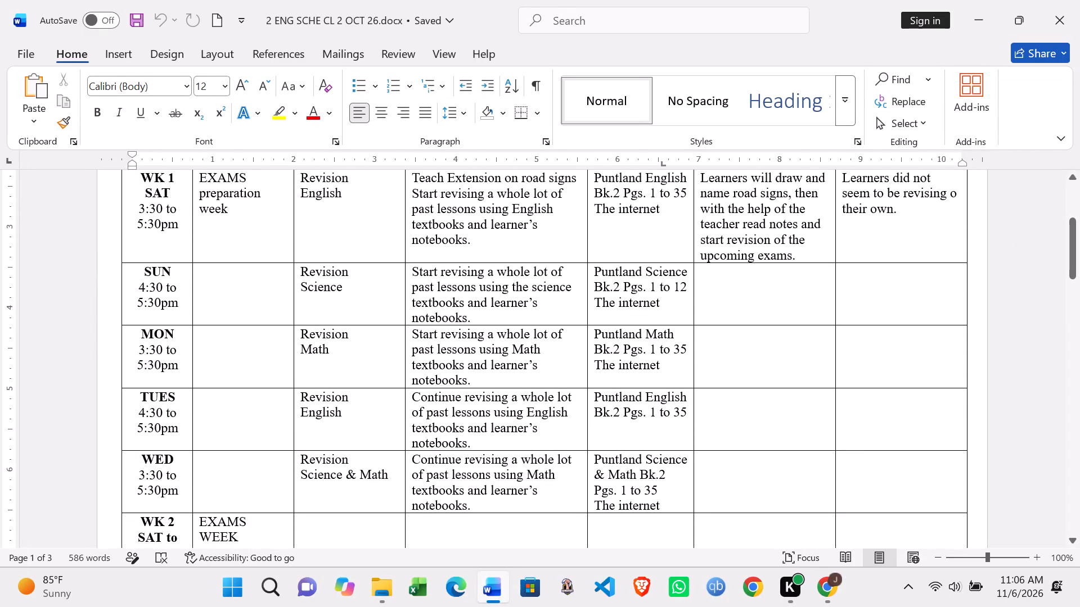
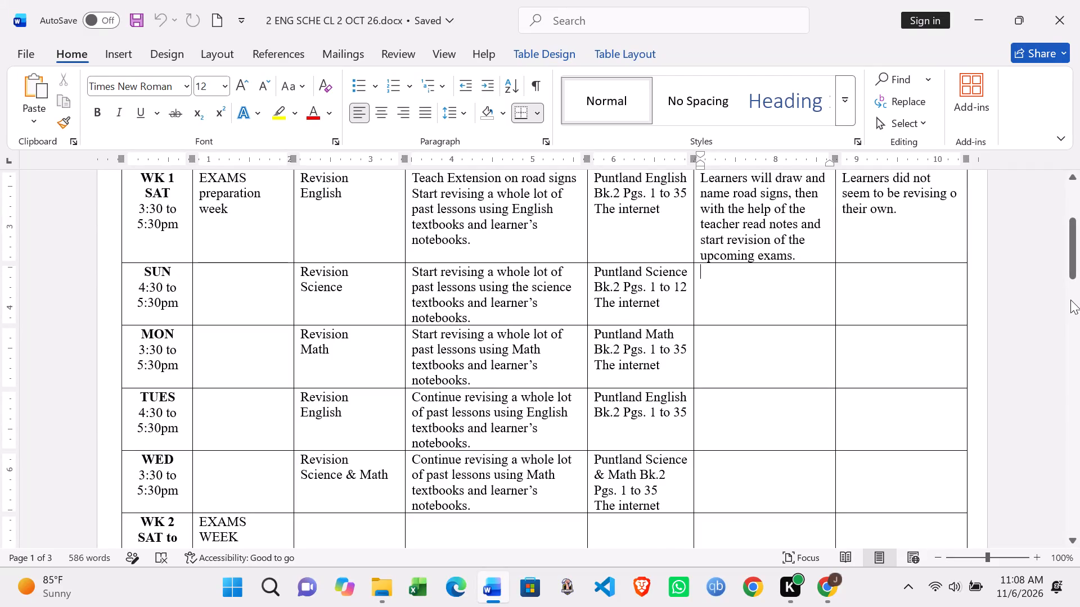
Look through the October scheme from the week 1 revision rows to week 4, checking the Activities and Reflection columns.
drag(1073, 267, 1079, 259)
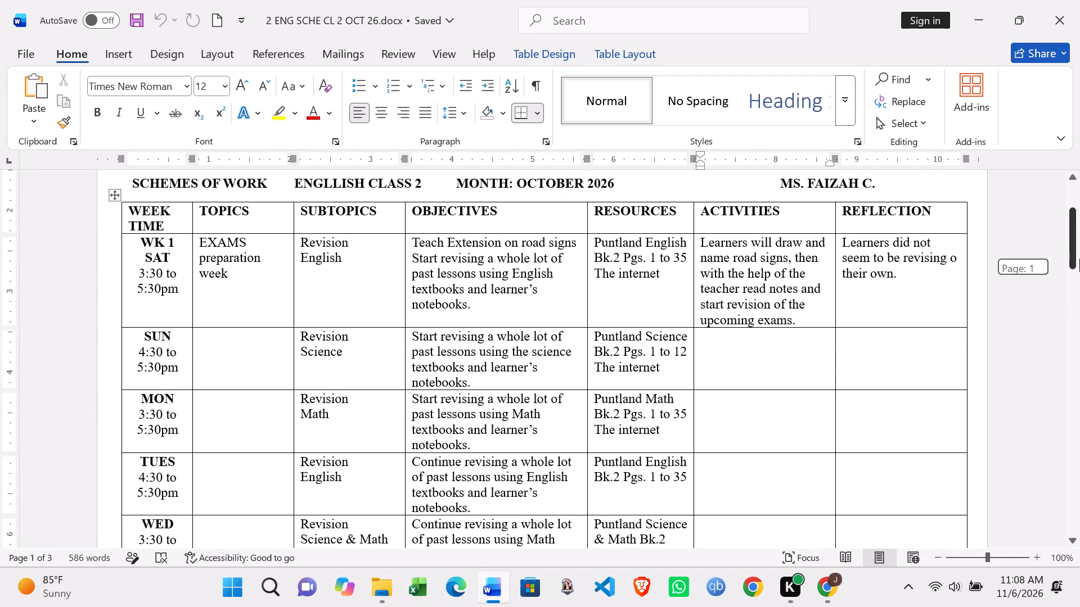
drag(1079, 259, 1079, 270)
scroll(1048, 273, left, 2)
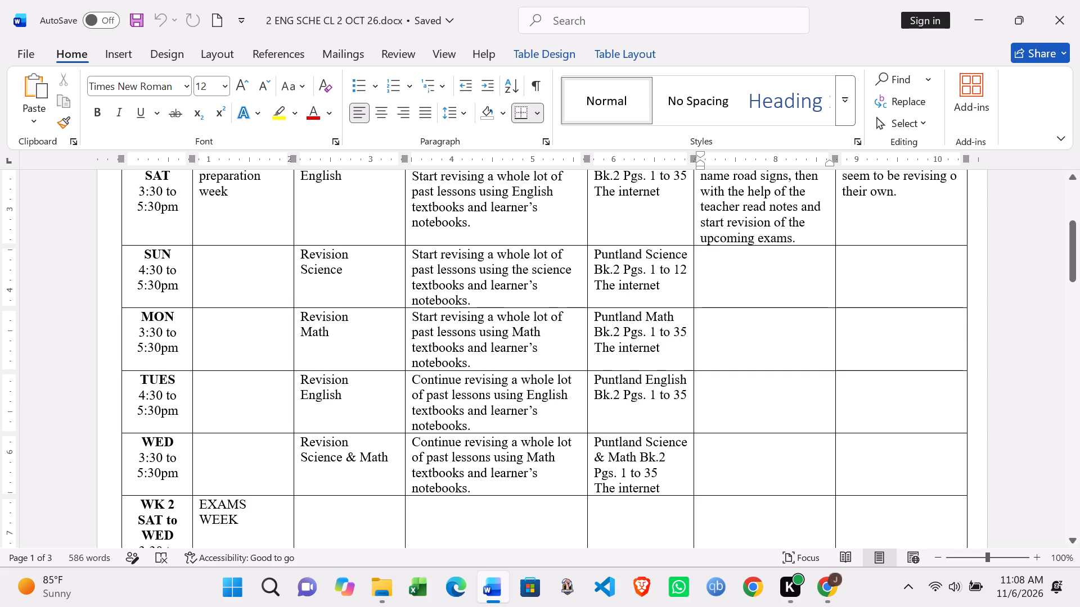
click(735, 262)
drag(1079, 235, 1079, 262)
drag(1079, 266, 1079, 282)
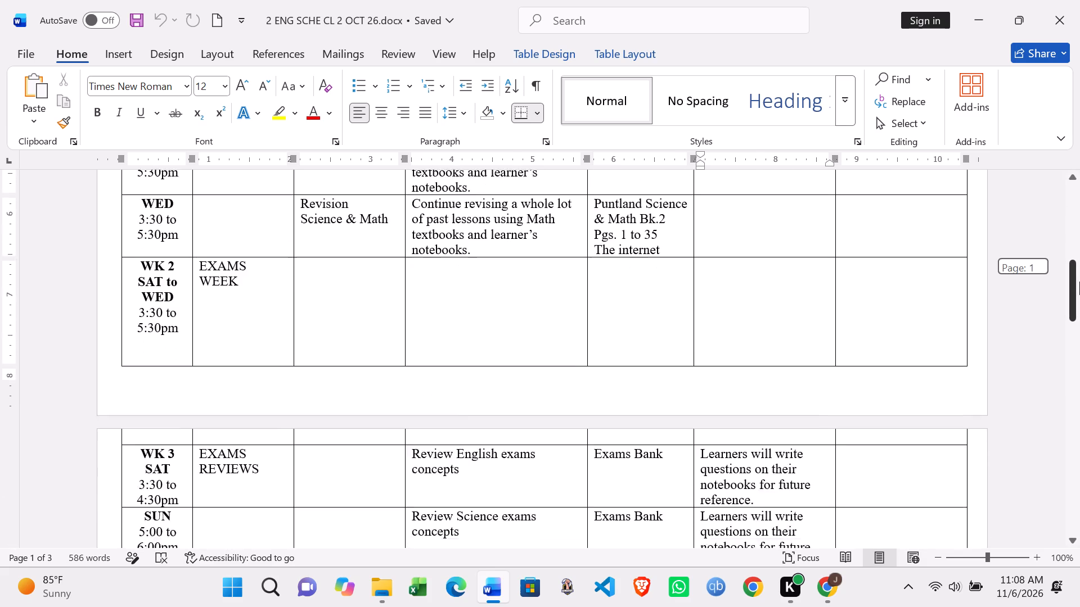
drag(1079, 282, 1079, 308)
click(1079, 308)
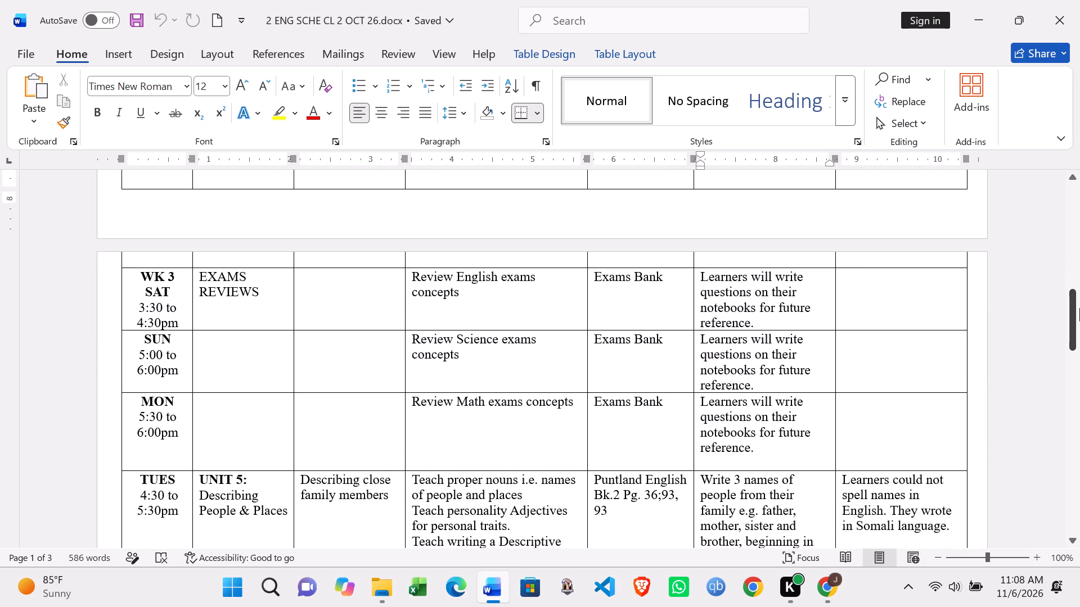
scroll(1074, 307, left, 1)
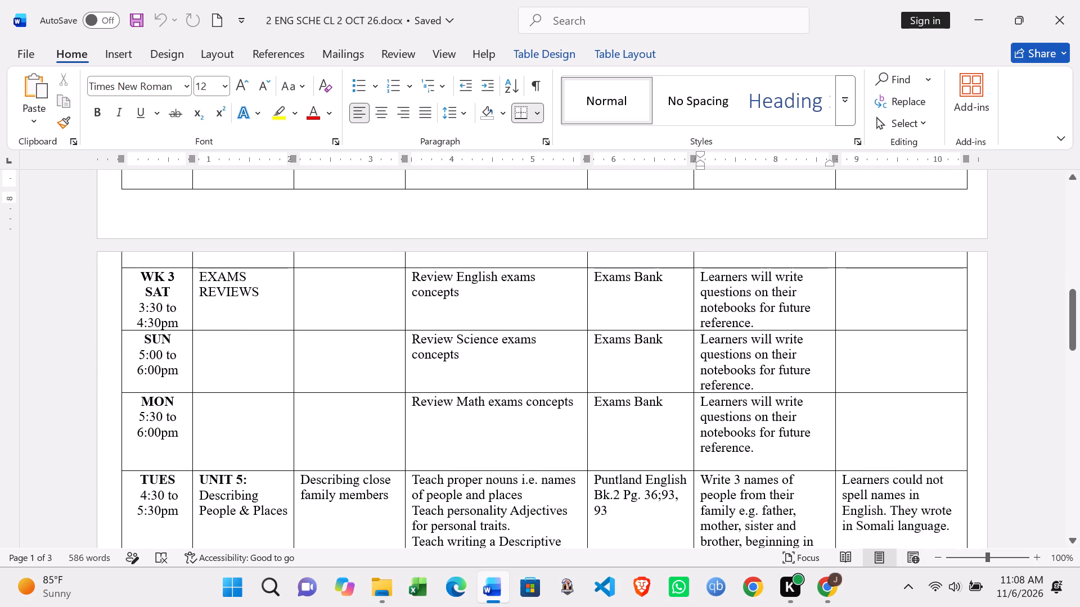
scroll(471, 311, right, 1)
scroll(1060, 330, right, 1)
drag(1066, 329, 1077, 352)
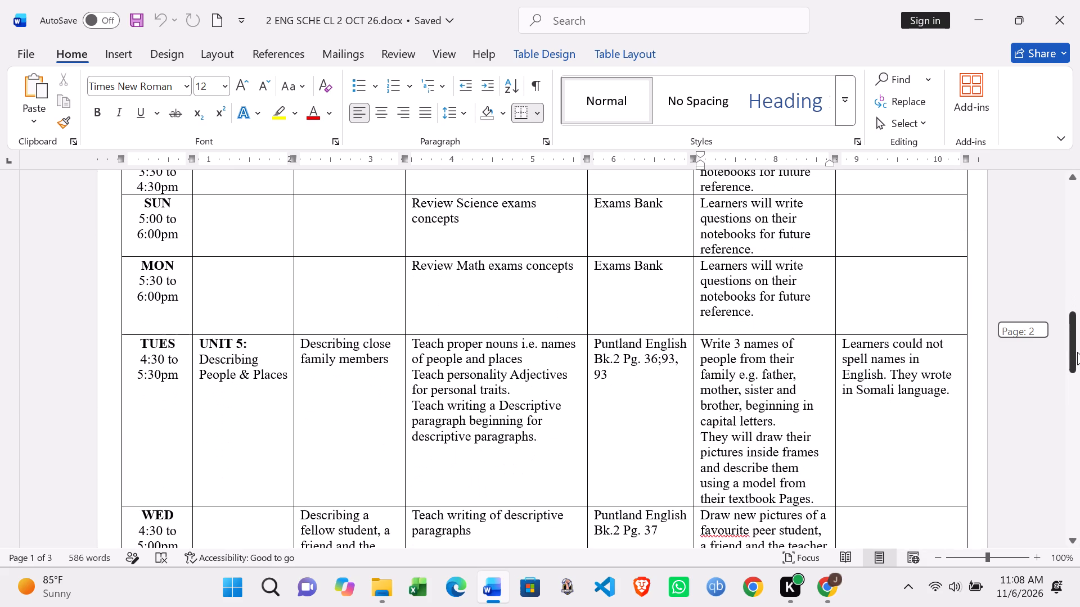
drag(1077, 352, 1079, 384)
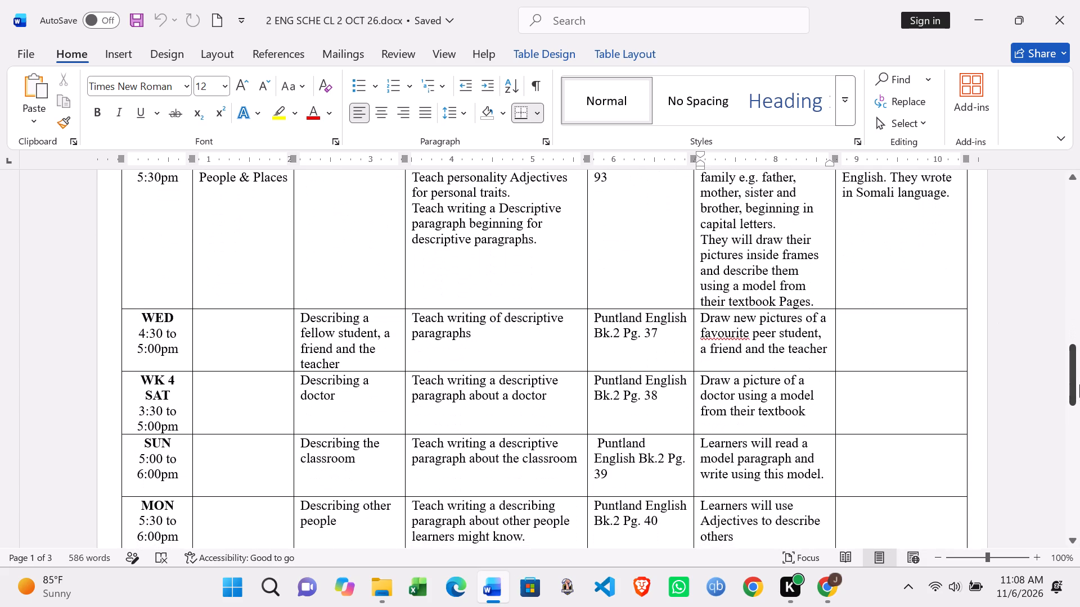
double_click(916, 337)
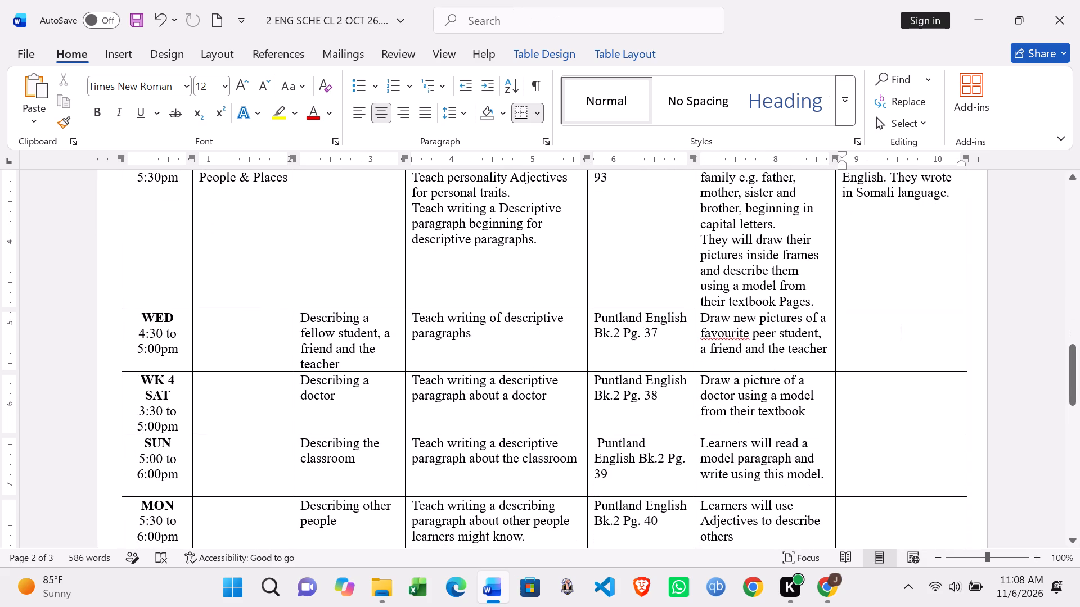
drag(1070, 368, 1055, 260)
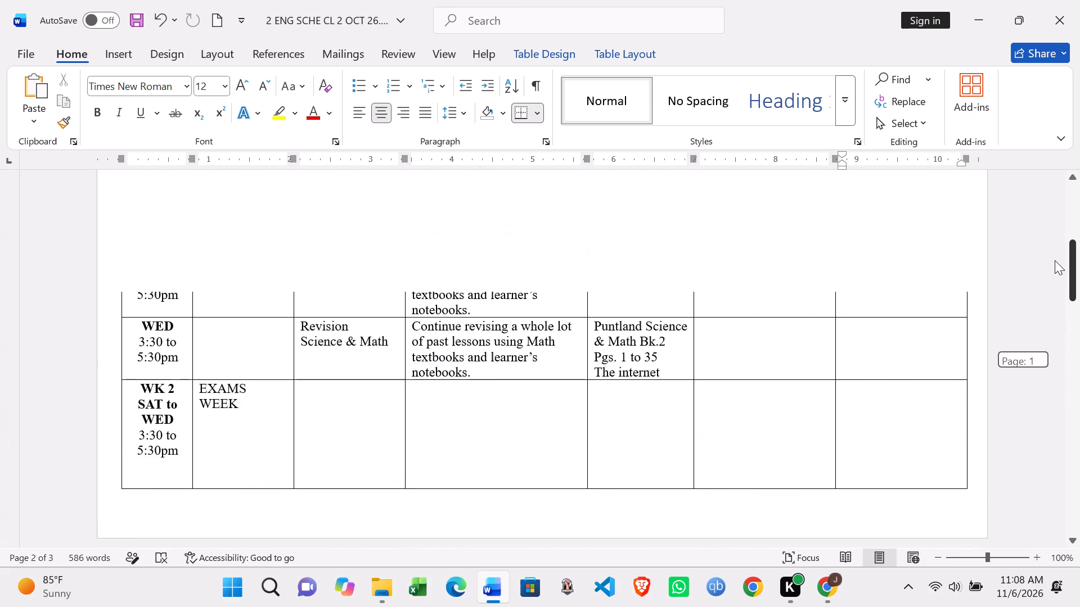
drag(1055, 260, 1054, 238)
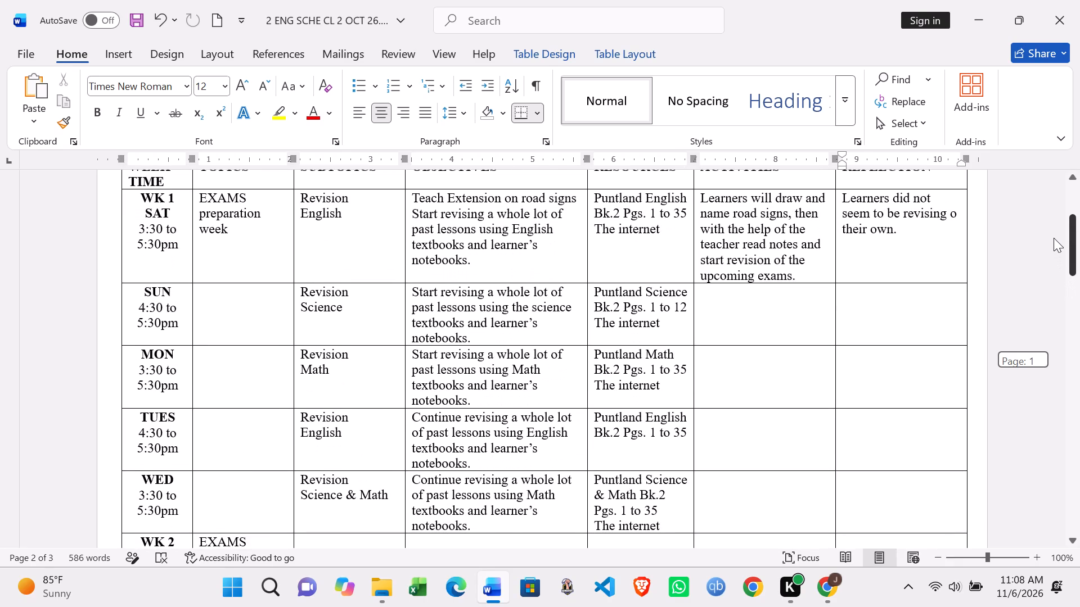
drag(1054, 238, 1072, 255)
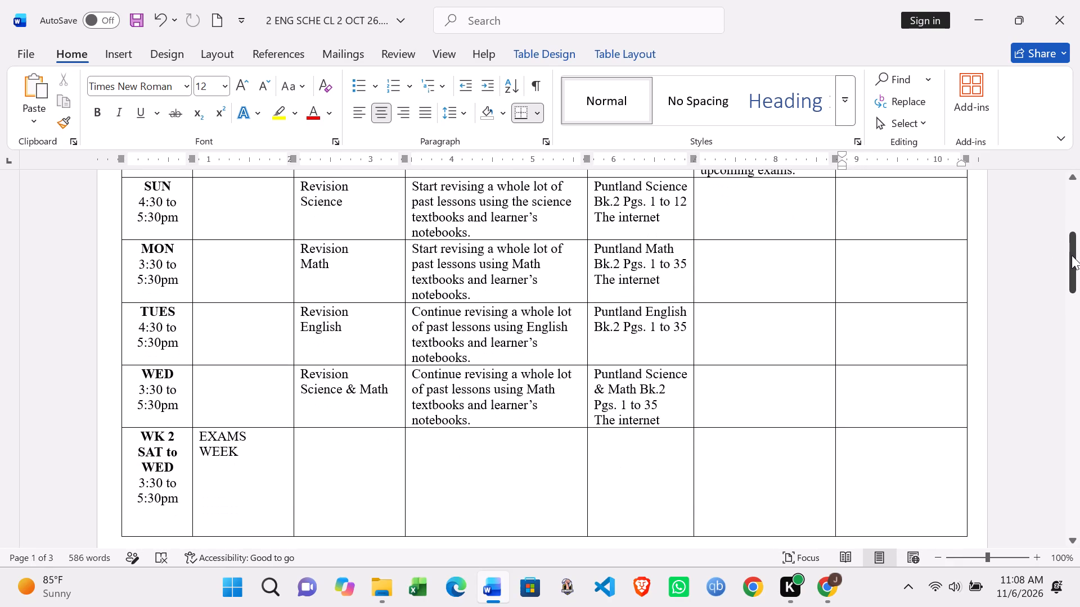
drag(1072, 255, 1073, 267)
click(1073, 267)
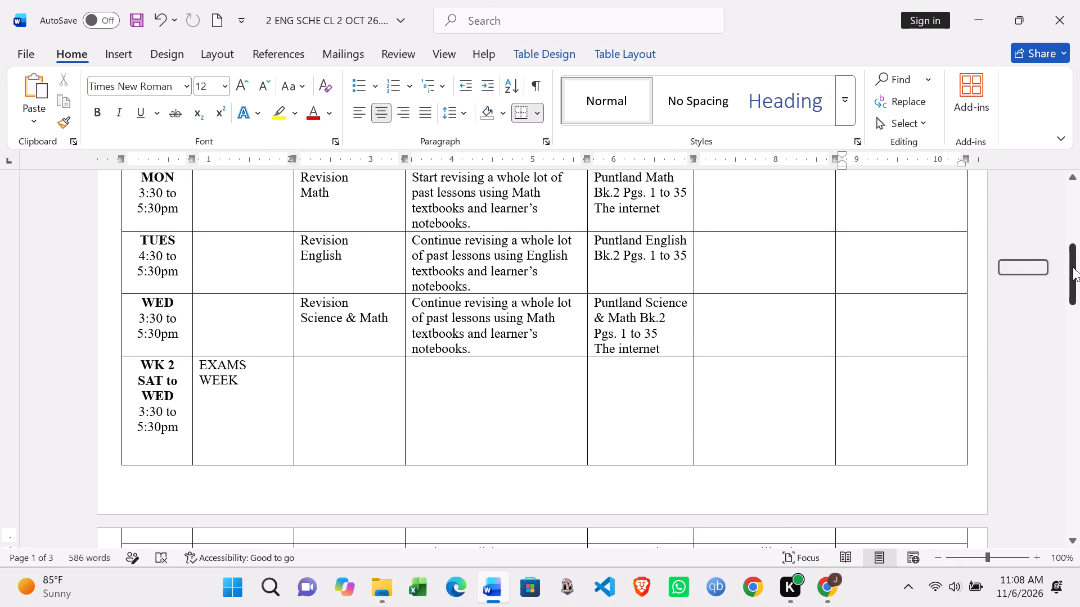
drag(1073, 266, 1073, 254)
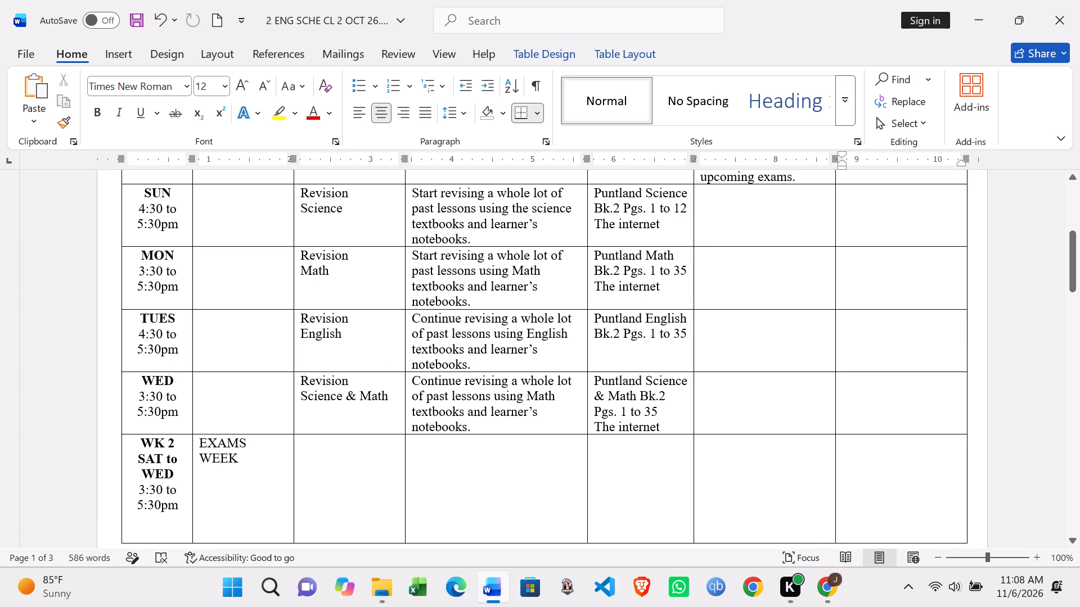
drag(1078, 265, 1075, 248)
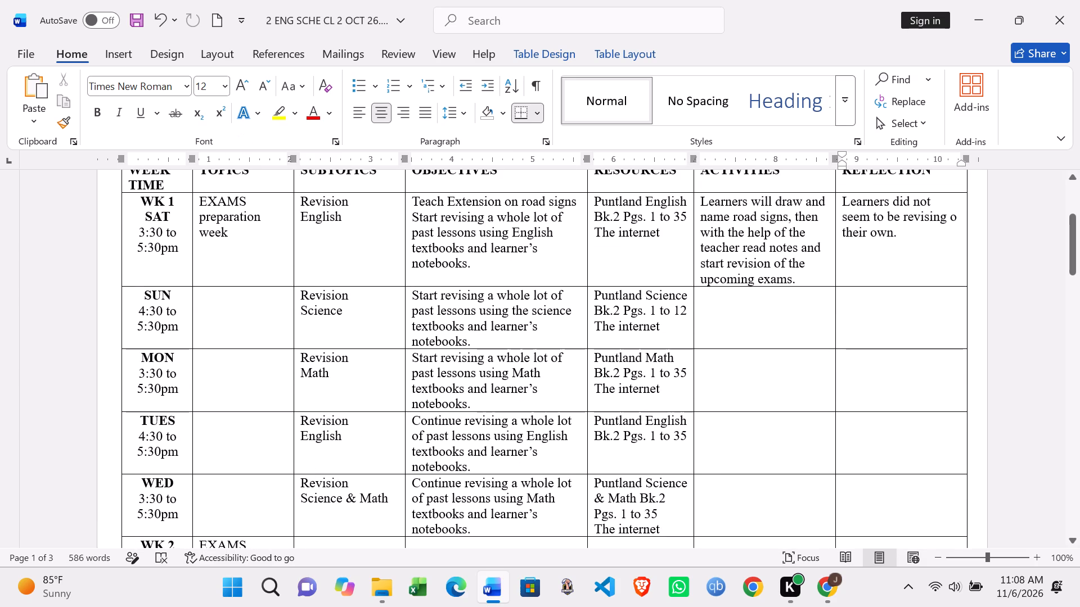
Extend the week 1 day label in the first exams preparation row to read "SAT to WED".
click(170, 222)
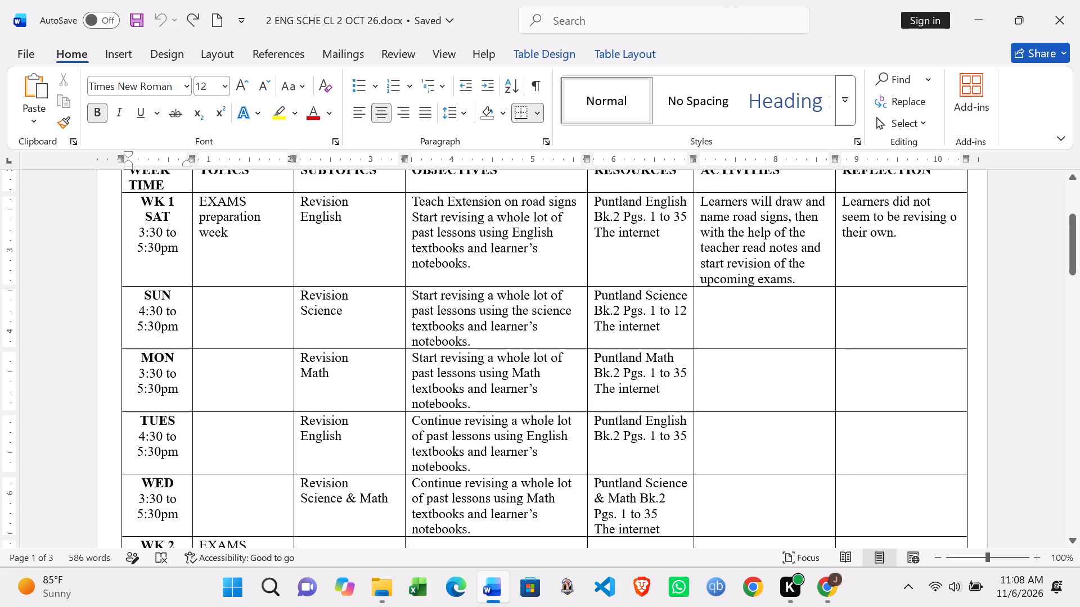
key(space)
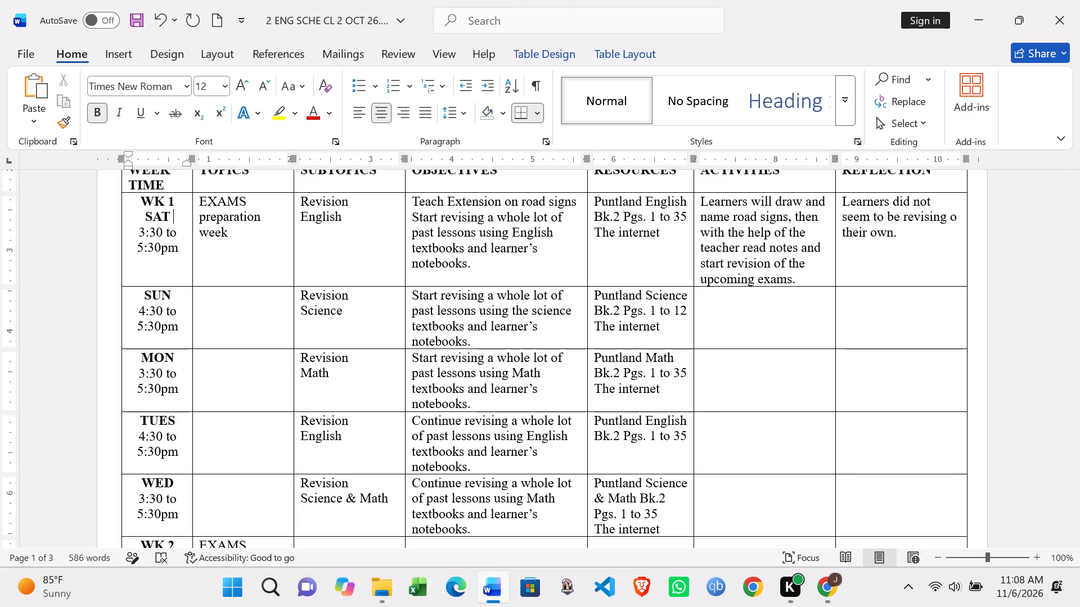
text(to)
key(space)
text(WED)
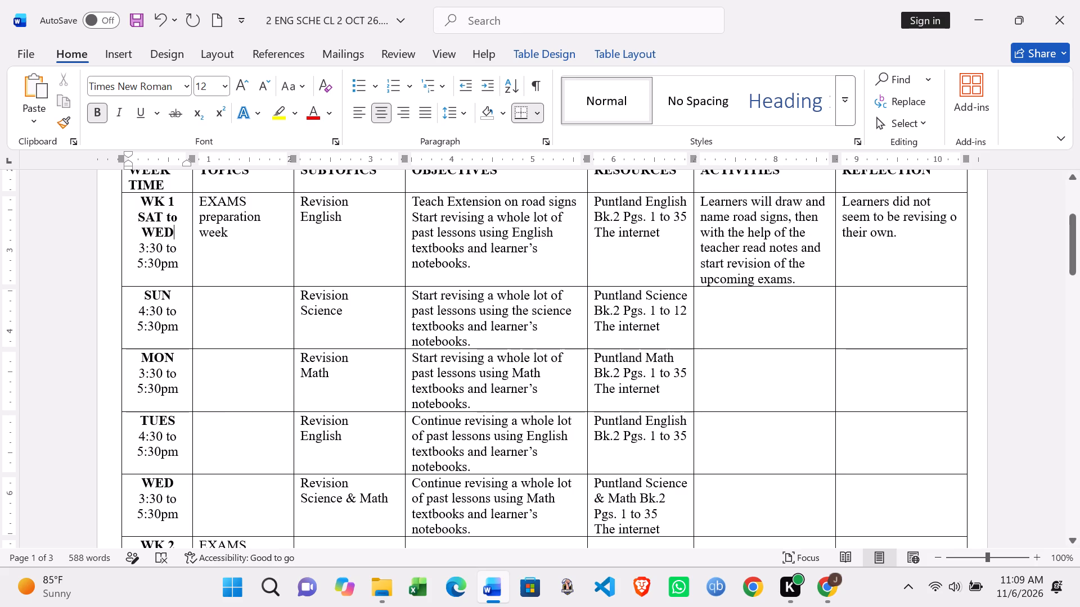
Clear all week 1 revision entries from the Subtopics, Objectives, Resources, Activities and Reflection columns.
drag(300, 203, 723, 487)
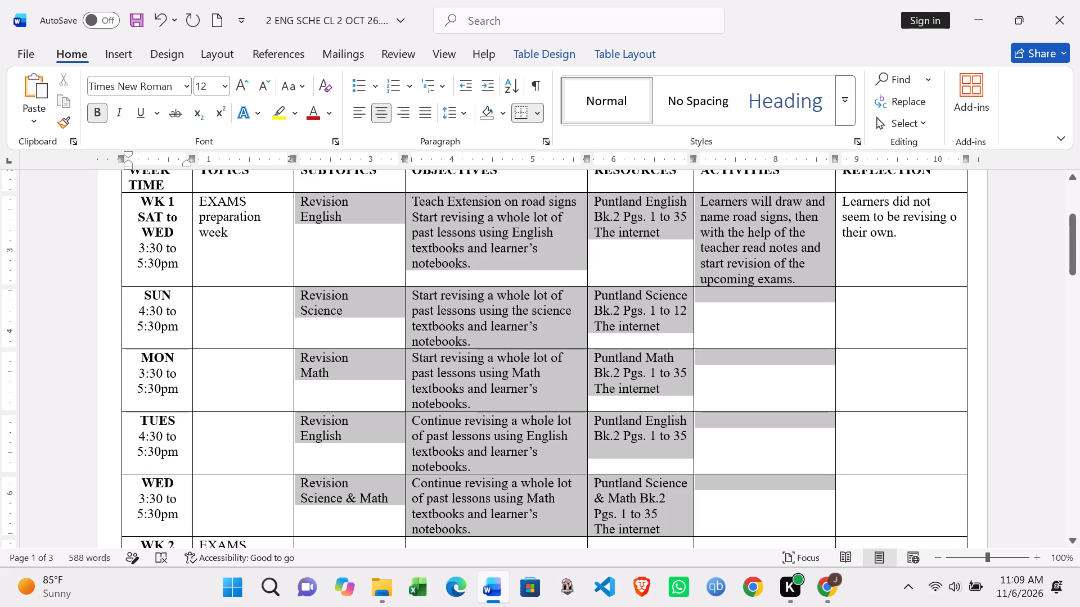
drag(723, 487, 727, 512)
key(Delete)
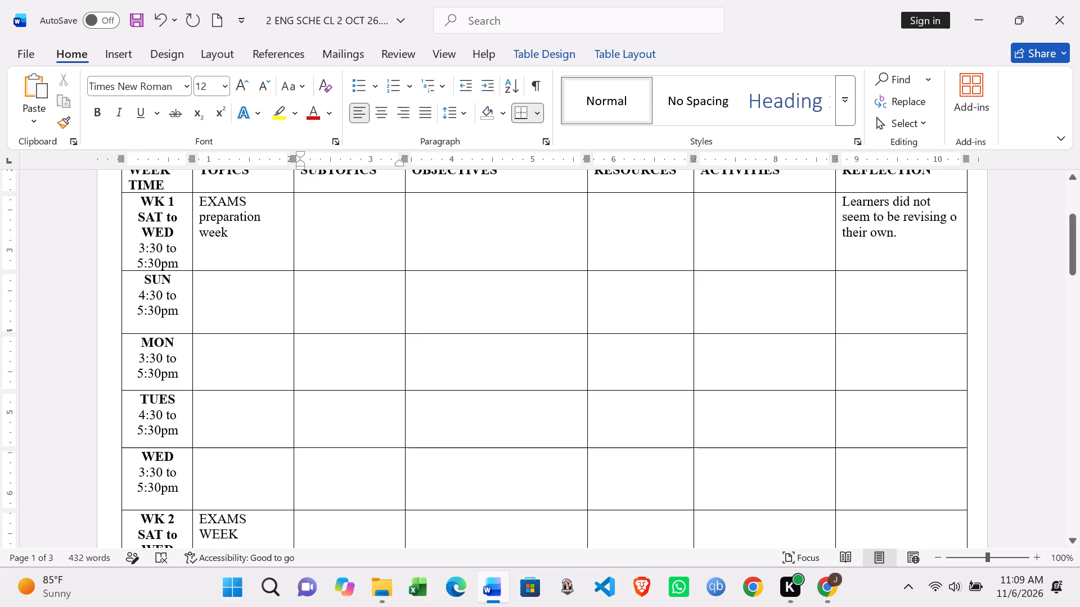
drag(841, 217, 859, 243)
key(Delete)
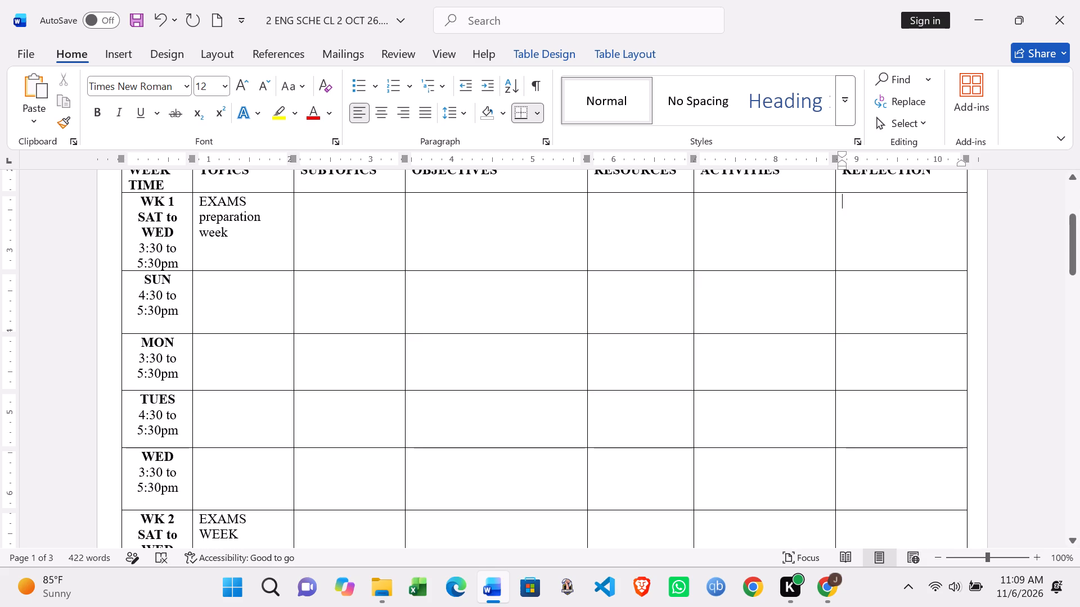
Delete the entire separate SUN, MON, TUES and WED rows of week 1.
drag(148, 287, 196, 444)
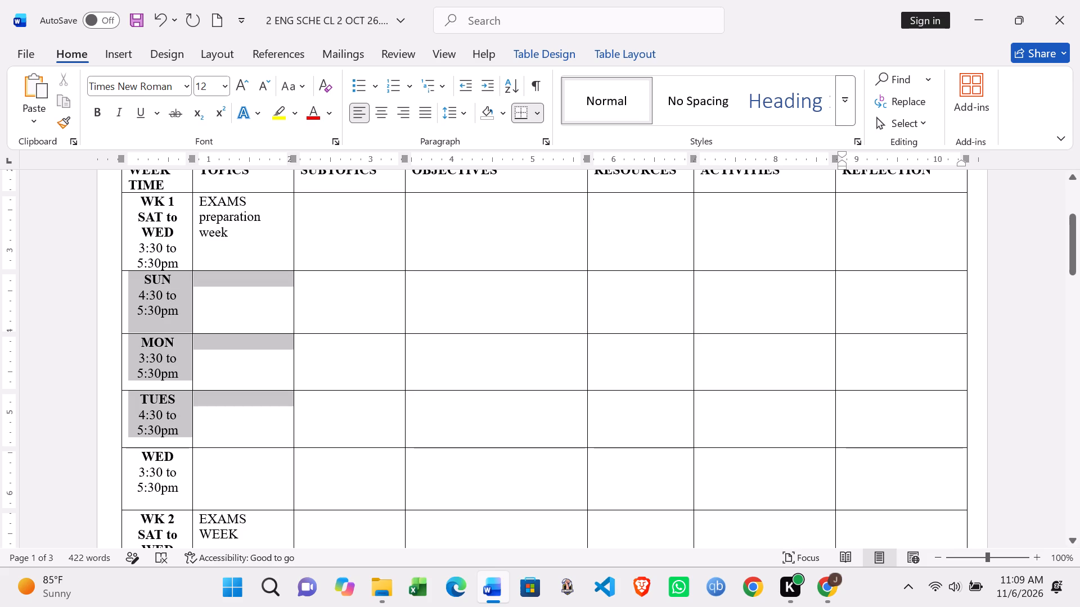
drag(196, 444, 196, 474)
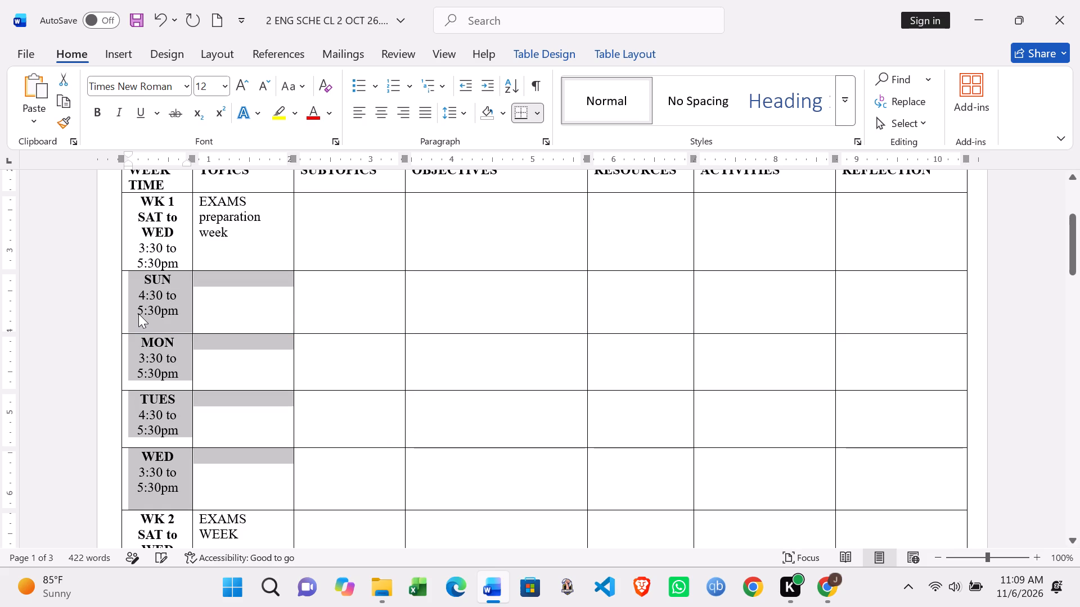
right_click(138, 314)
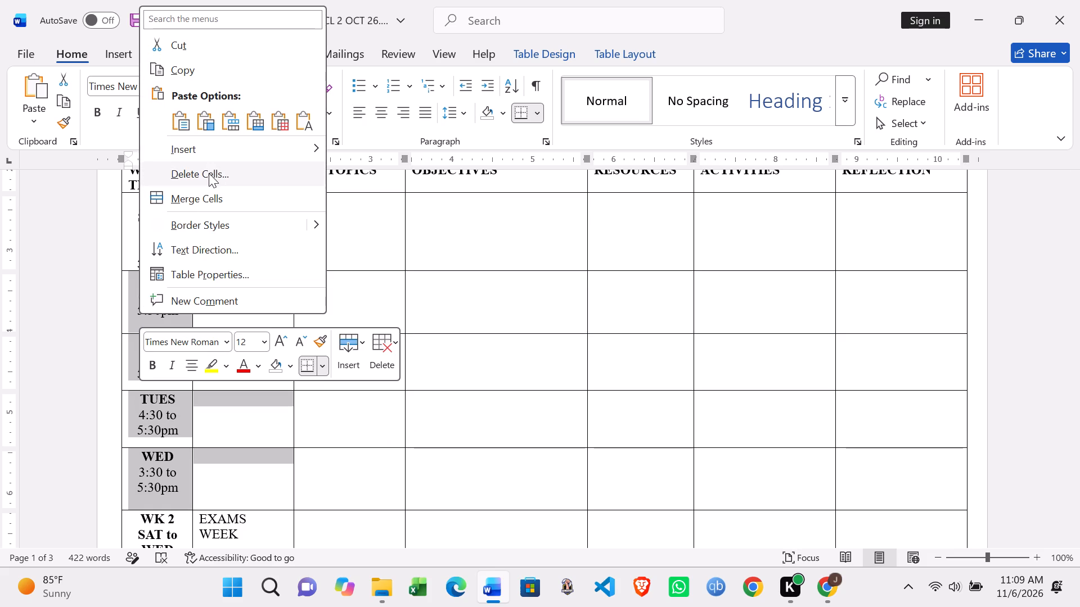
click(209, 173)
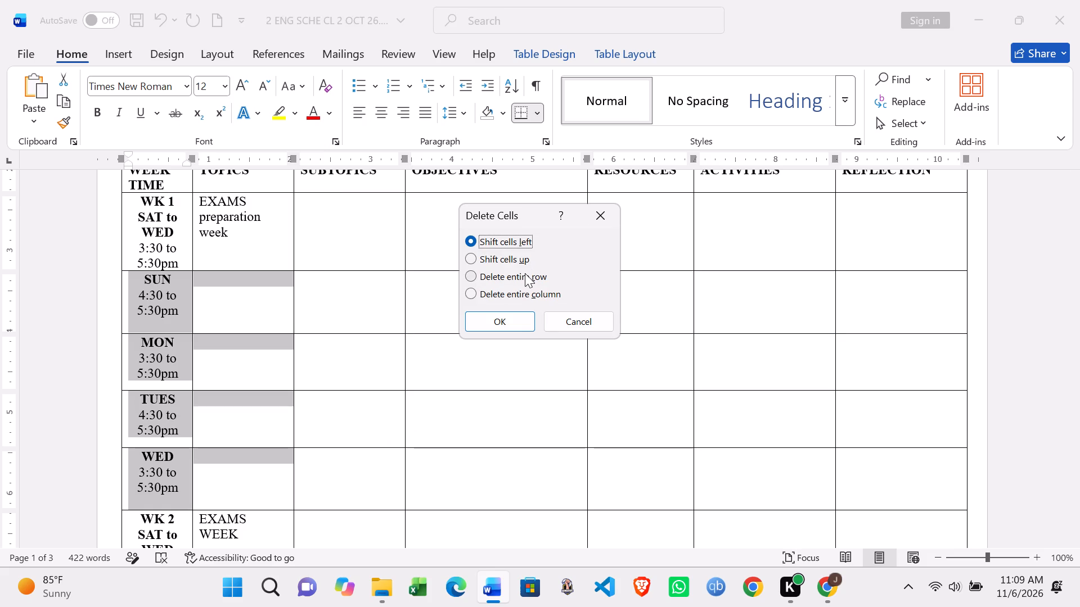
click(525, 273)
click(497, 320)
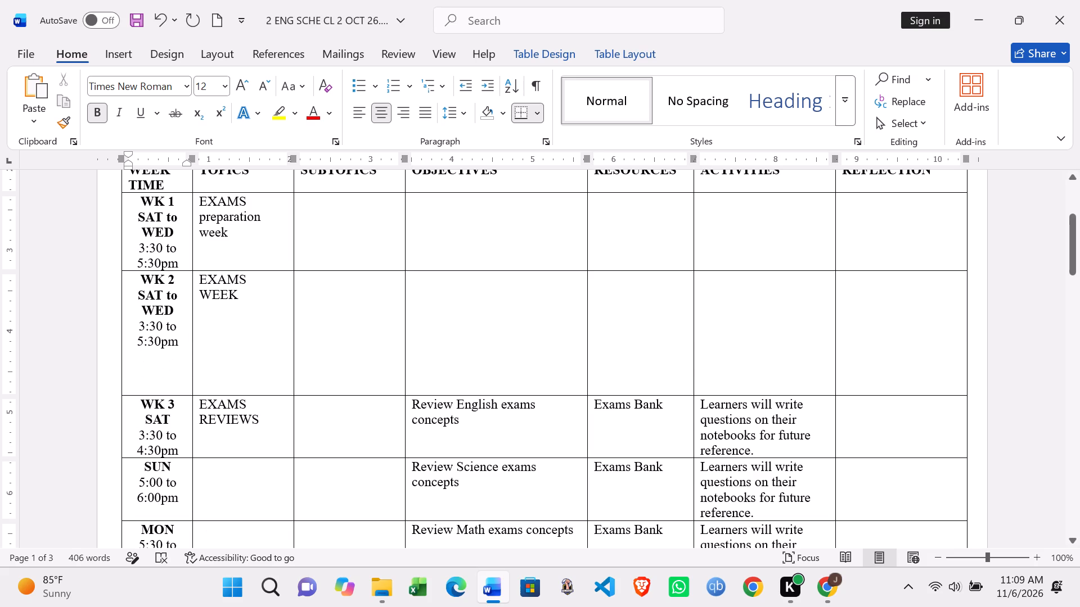
Remove the surplus blank lines from the week 2 exams row's cells, ending with the Activities cell, to compact the row.
click(179, 348)
key(Delete)
key(Delete)
click(271, 287)
key(Delete)
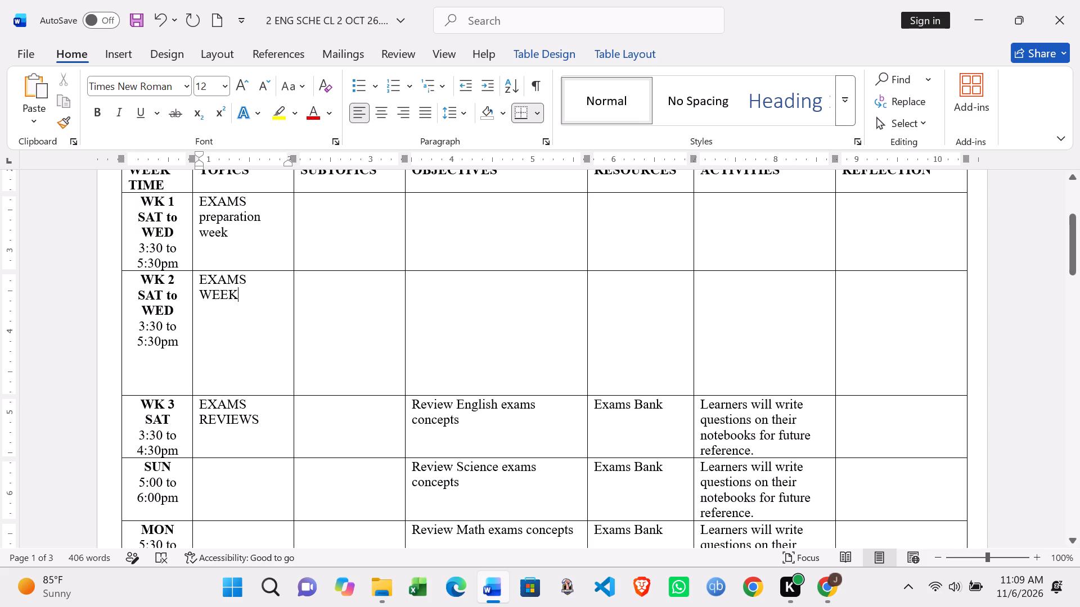
click(320, 275)
key(Delete)
click(436, 295)
key(Delete)
key(Delete)
click(602, 275)
key(Delete)
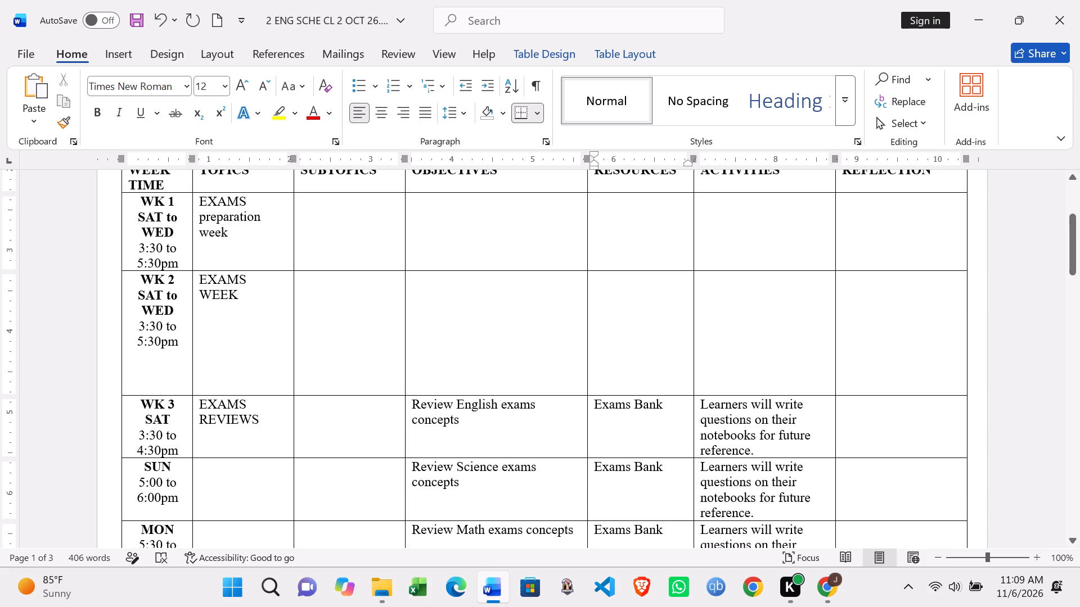
click(794, 293)
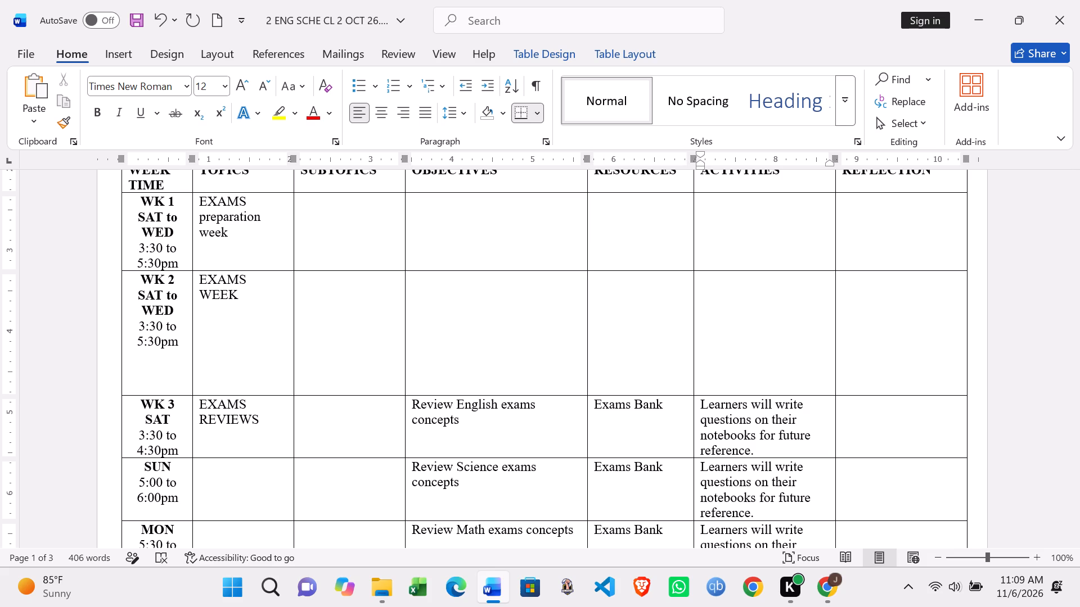
key(Delete)
key(Delete)
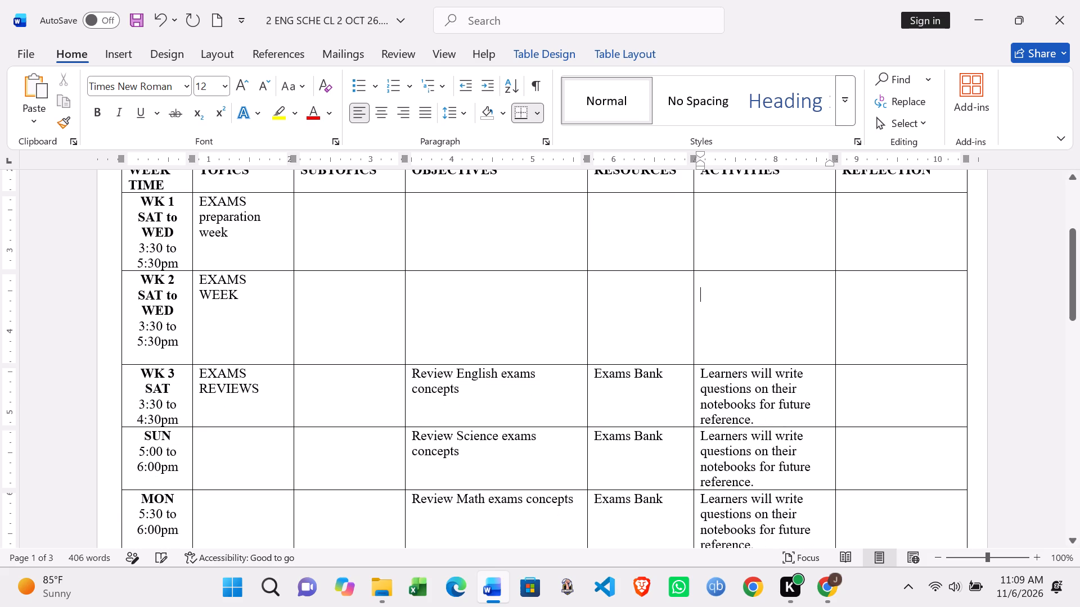
key(Delete)
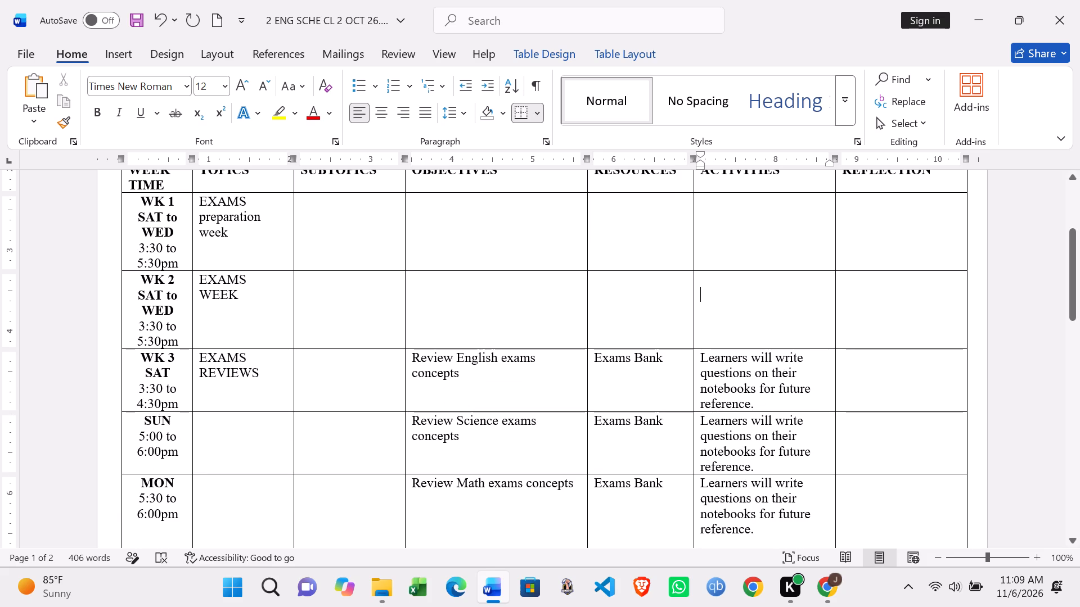
Extend the week 3 day label in the exams reviews row to read "SAT to MON".
double_click(1074, 252)
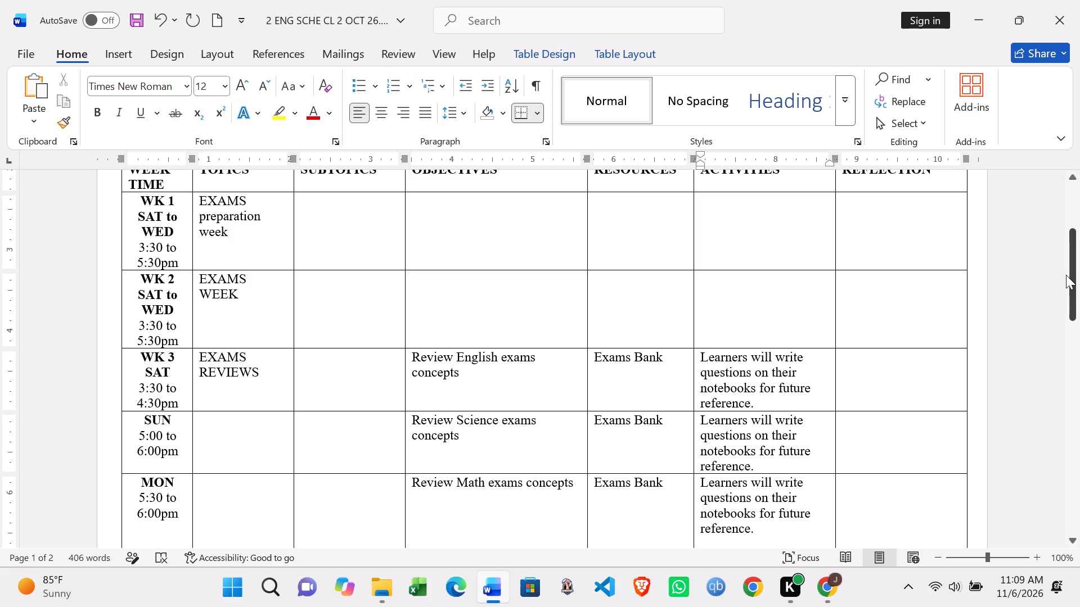
drag(1070, 275, 1079, 312)
click(1079, 312)
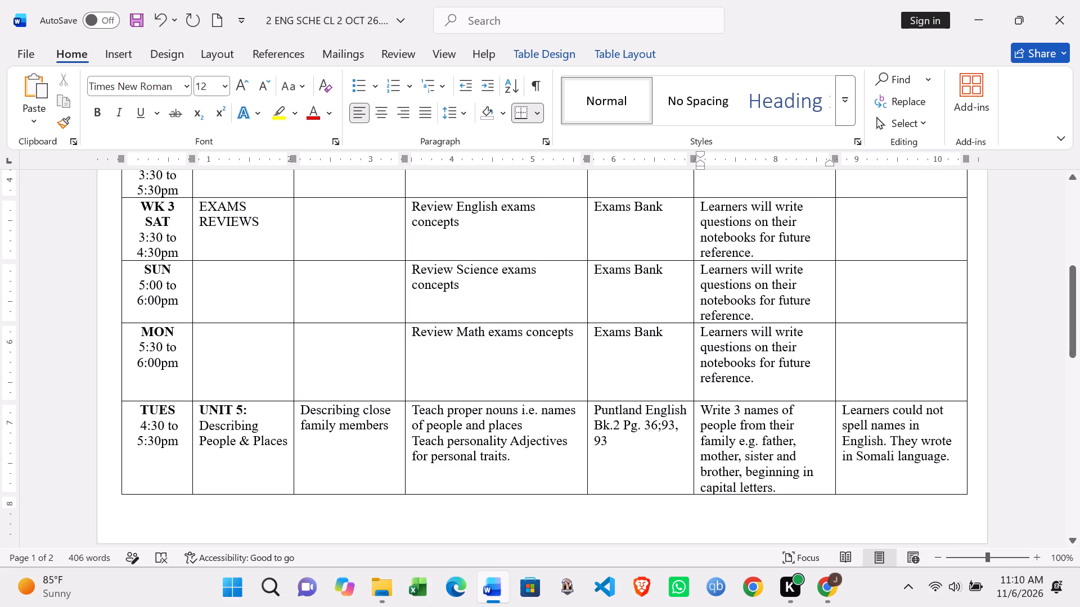
click(186, 216)
text(to)
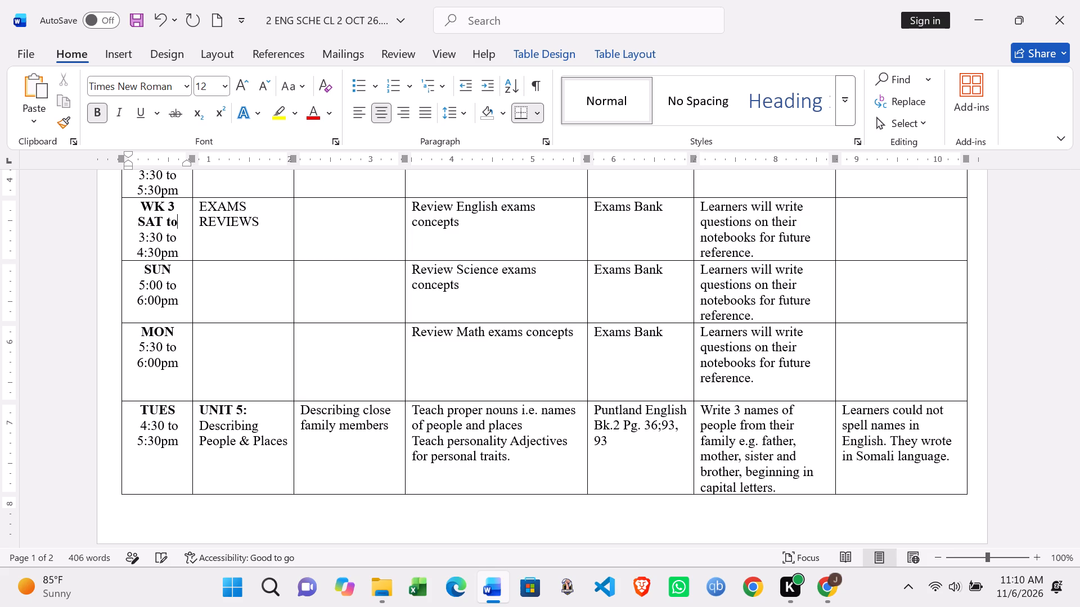
key(space)
text(MON)
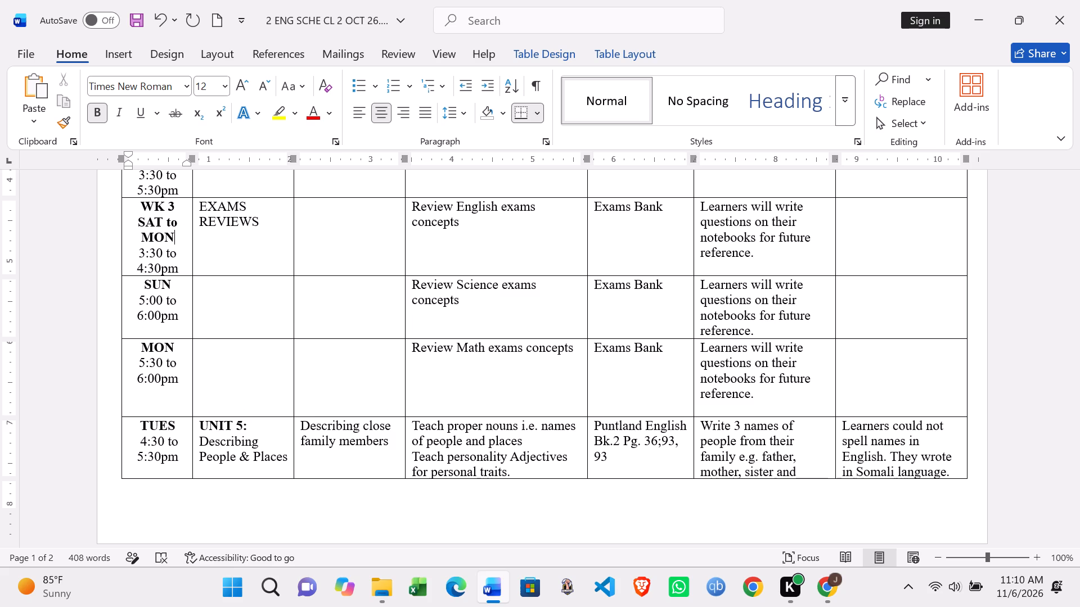
Clear and delete the entire separate SUN and MON exam review rows of week 3.
drag(143, 290, 320, 301)
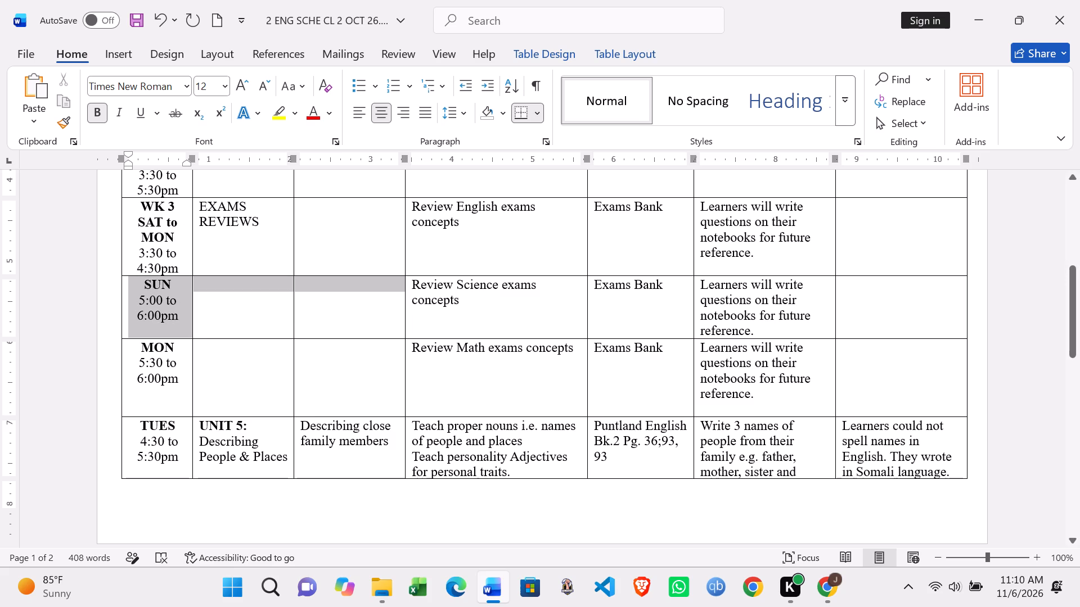
drag(320, 301, 804, 385)
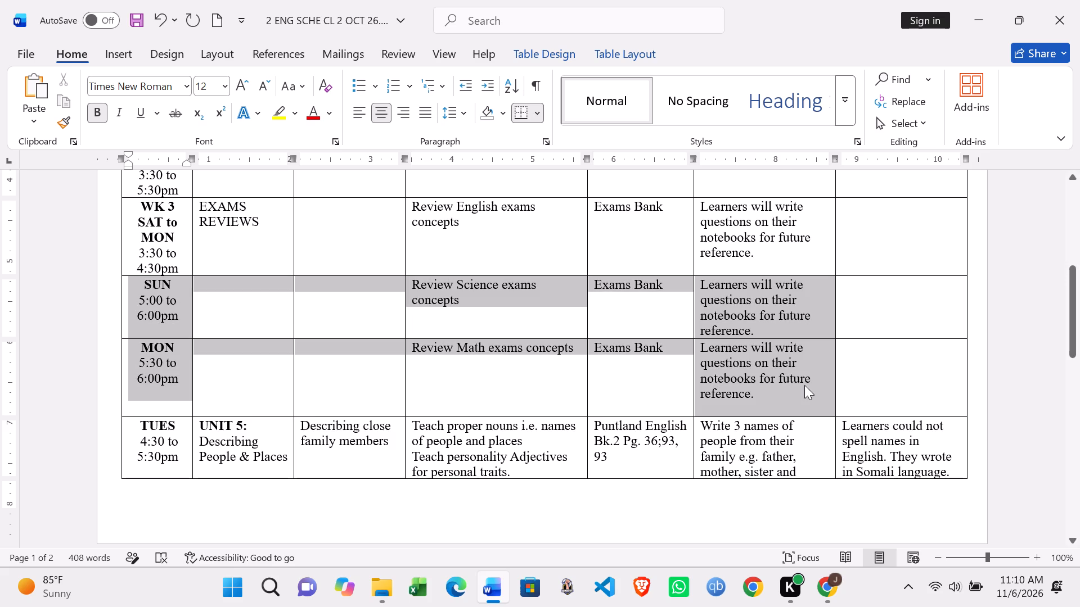
key(Delete)
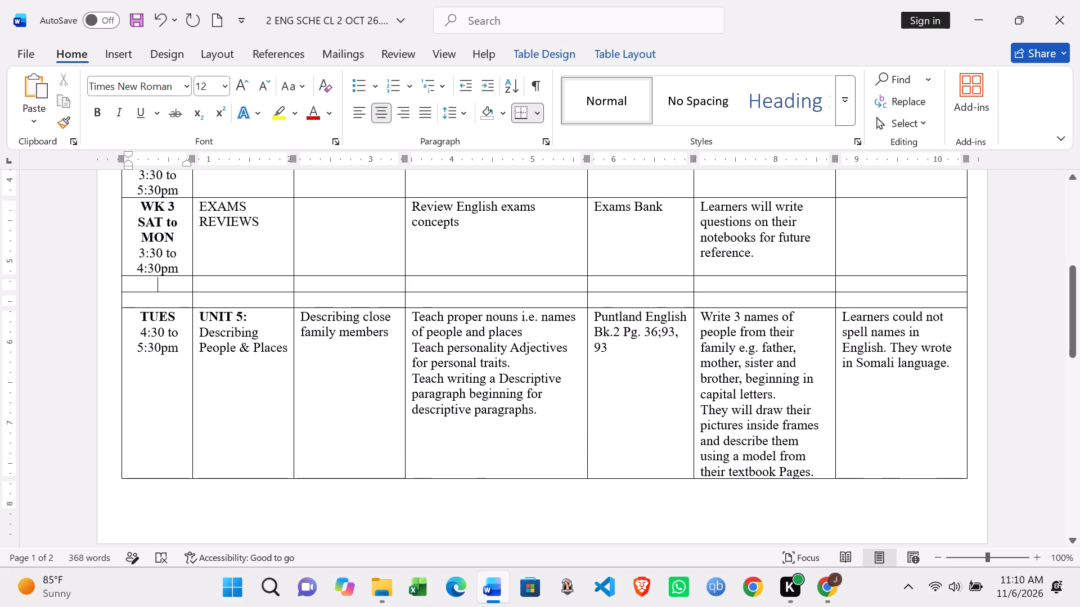
drag(152, 289, 154, 293)
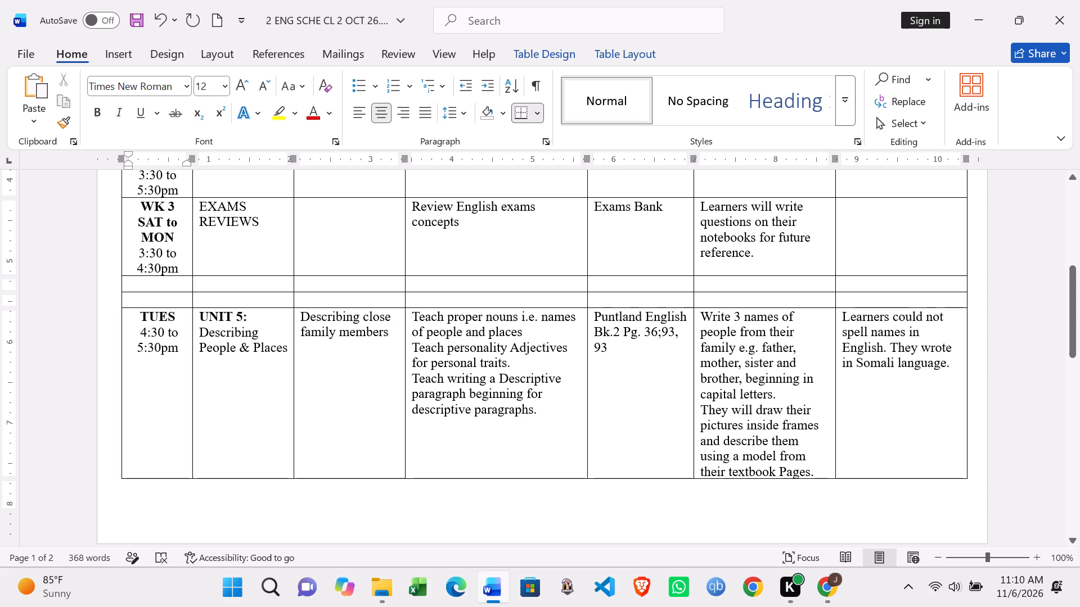
drag(154, 293, 154, 295)
right_click(154, 295)
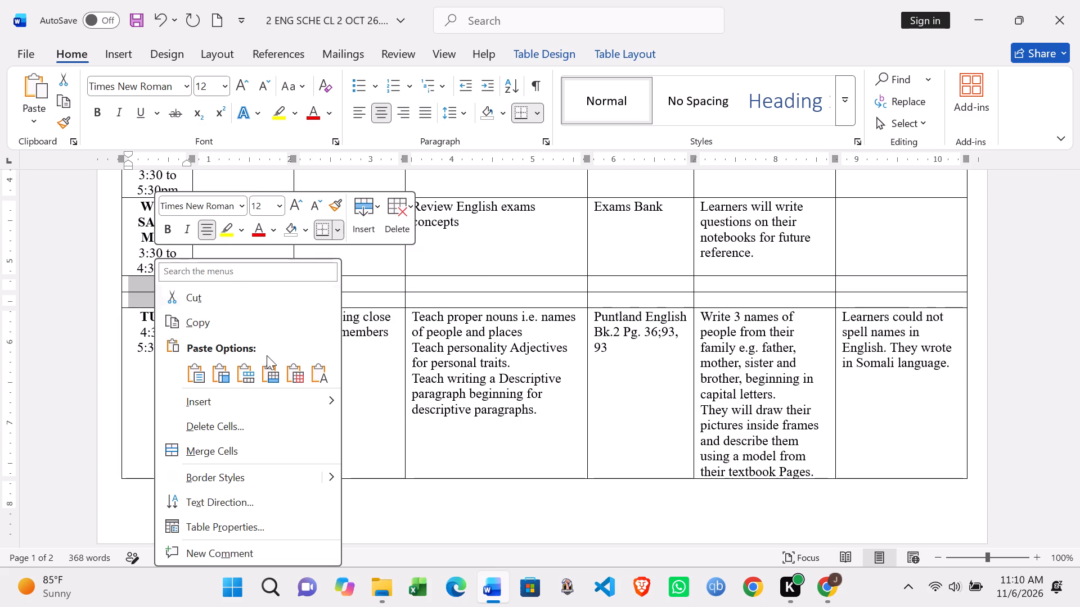
click(181, 425)
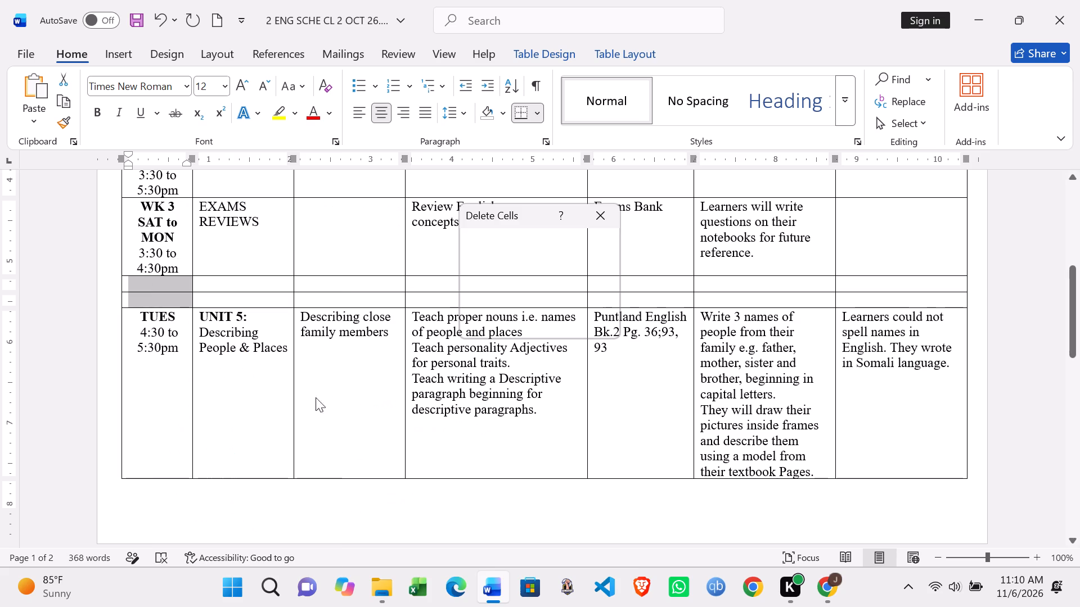
click(520, 274)
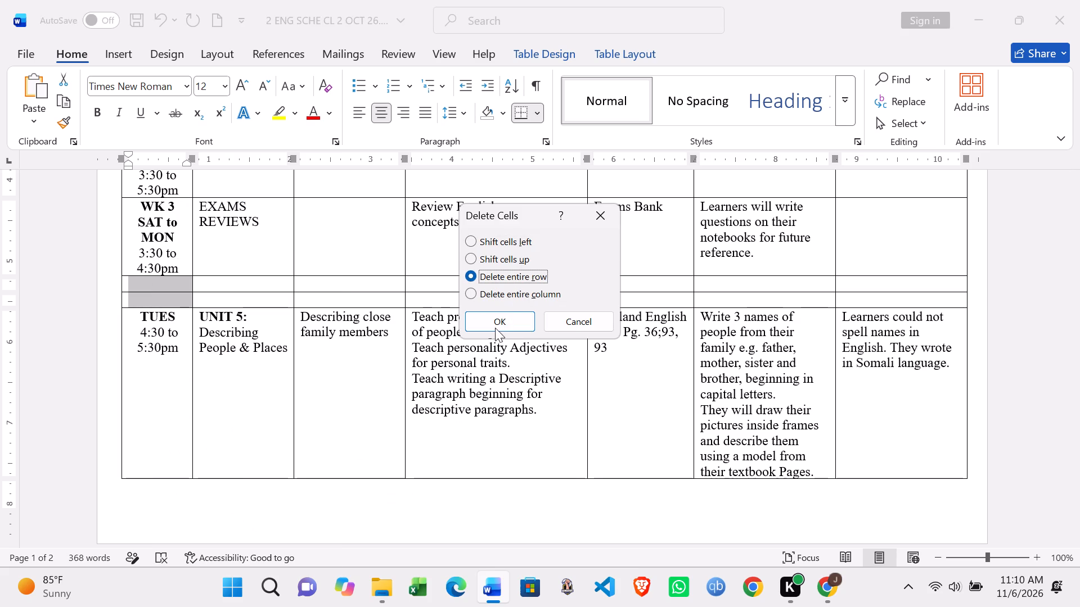
click(501, 322)
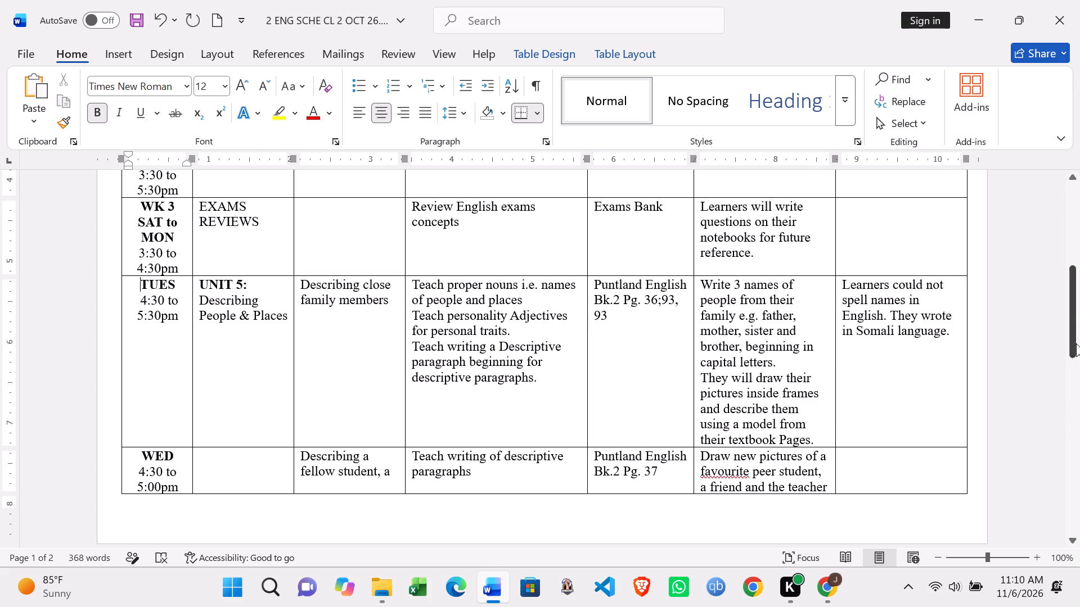
Clear the week 3 exams reviews row's entries in the Objectives, Resources and Activities columns.
click(1071, 322)
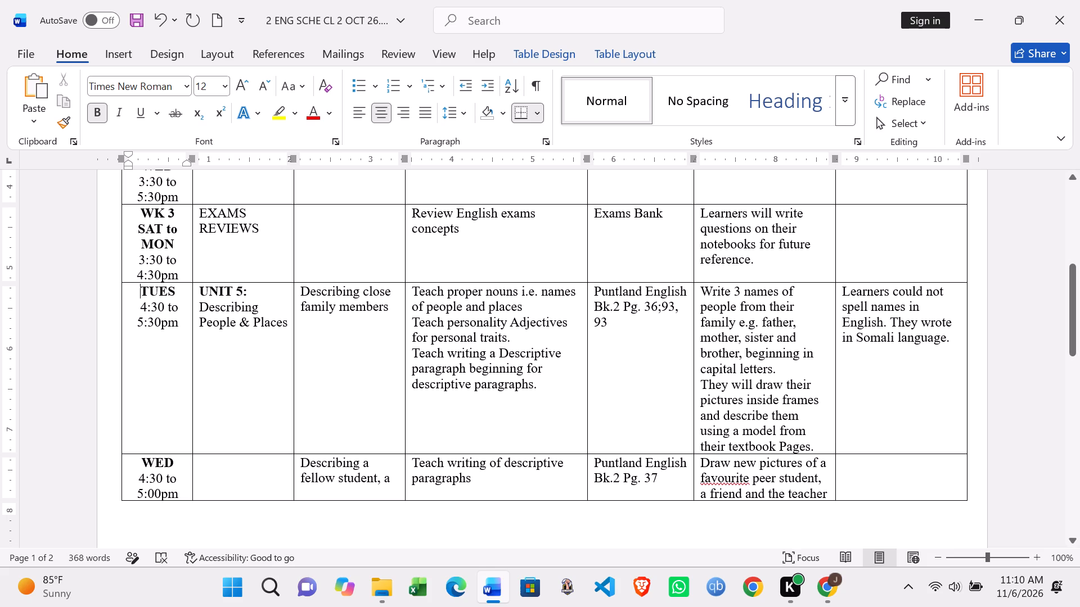
drag(409, 215, 808, 231)
key(Delete)
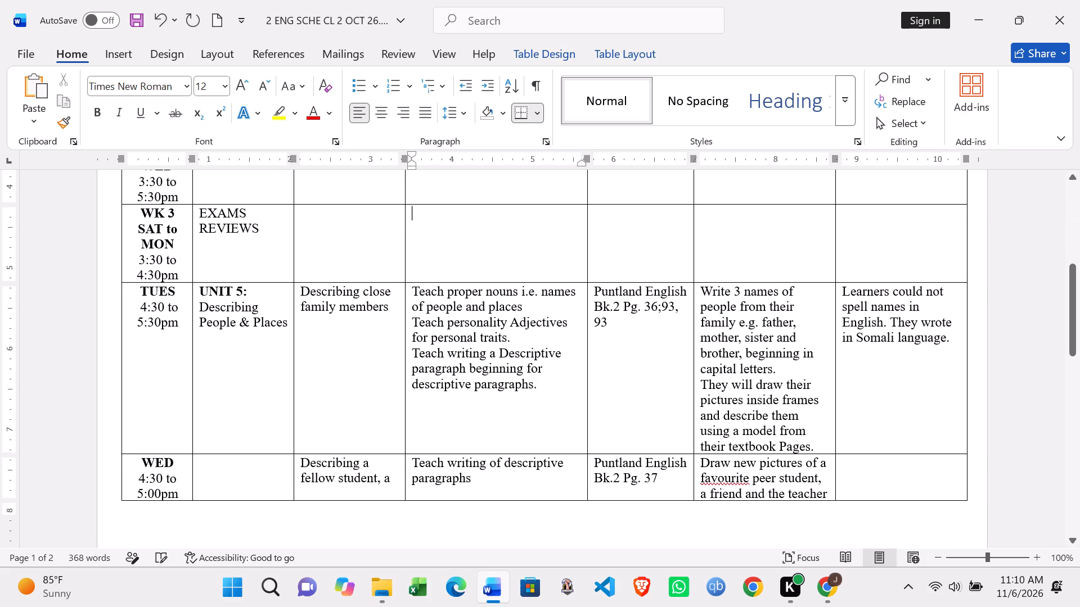
Paste the copied text "Puntland English Bk. 2 Pg." into the Tuesday UNIT 5 topic, within the word "People".
click(217, 427)
click(1079, 301)
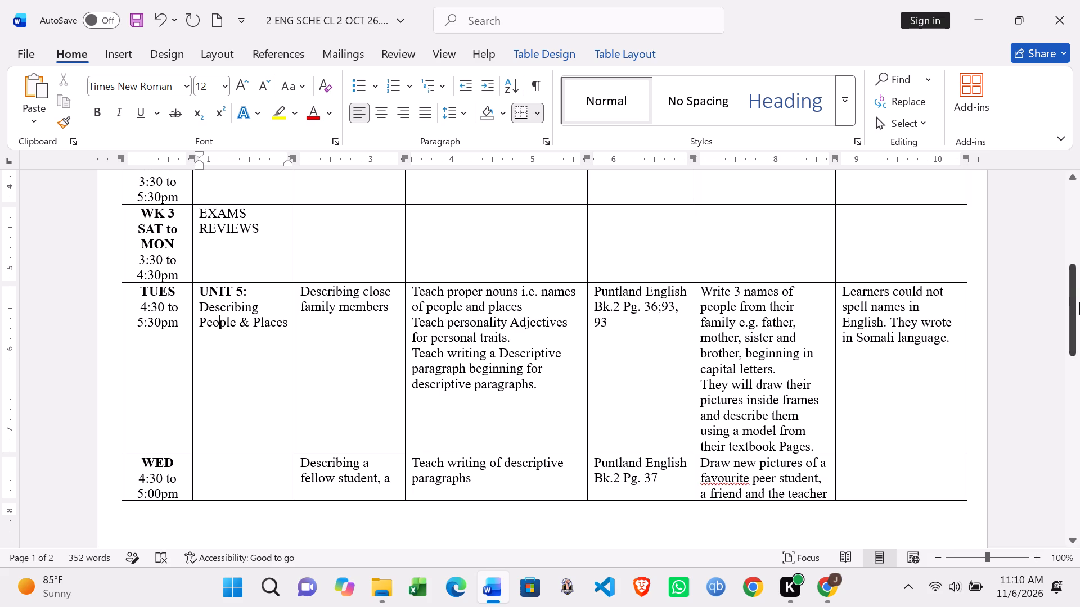
scroll(1073, 303, left, 4)
click(22, 83)
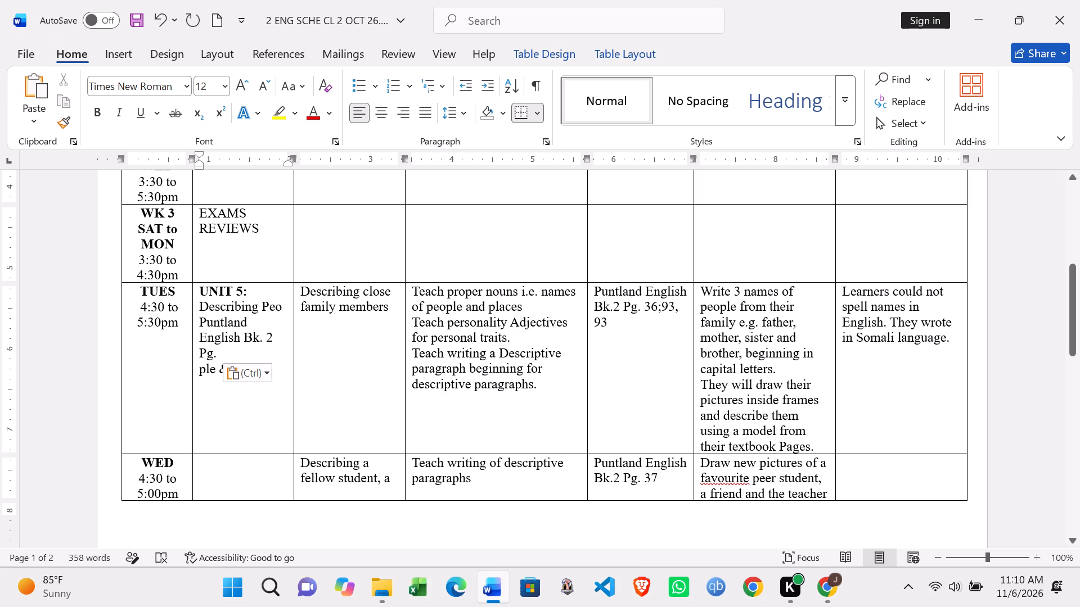
Shorten the week 3 topic to "EXAMS REVIEW" and save the document.
click(259, 230)
key(BackSpace)
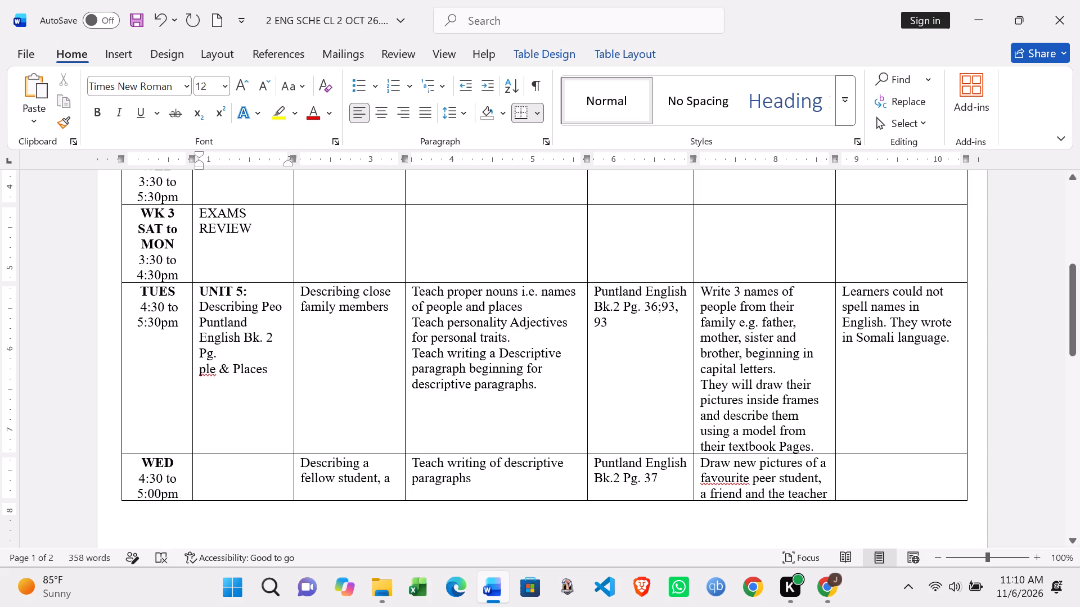
click(136, 21)
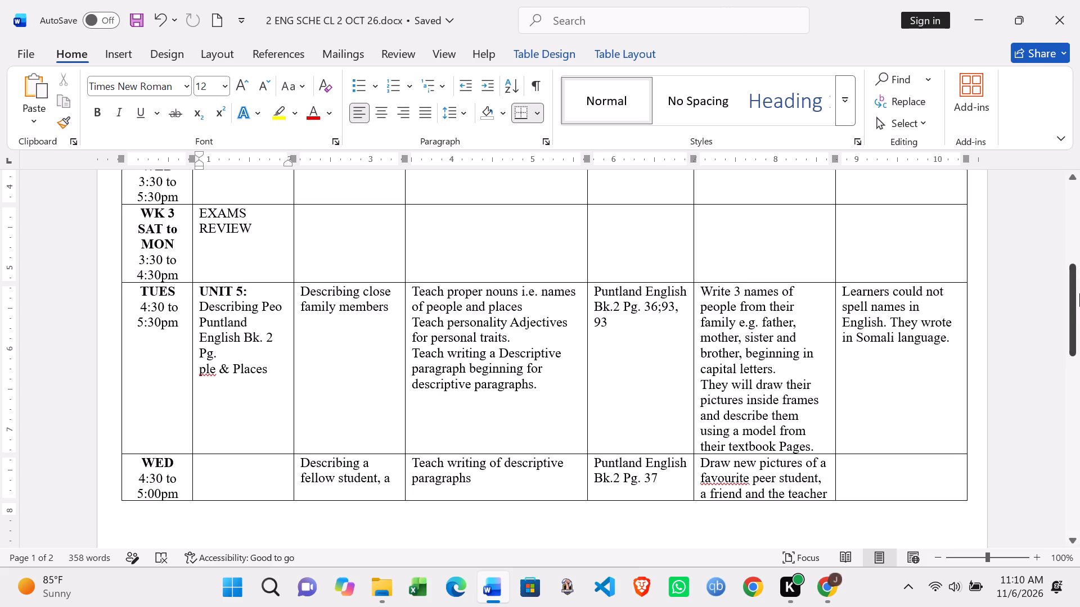
Add "MID" before the week 2 topic so it reads "MID EXAMS WEEK".
drag(1079, 293, 1079, 229)
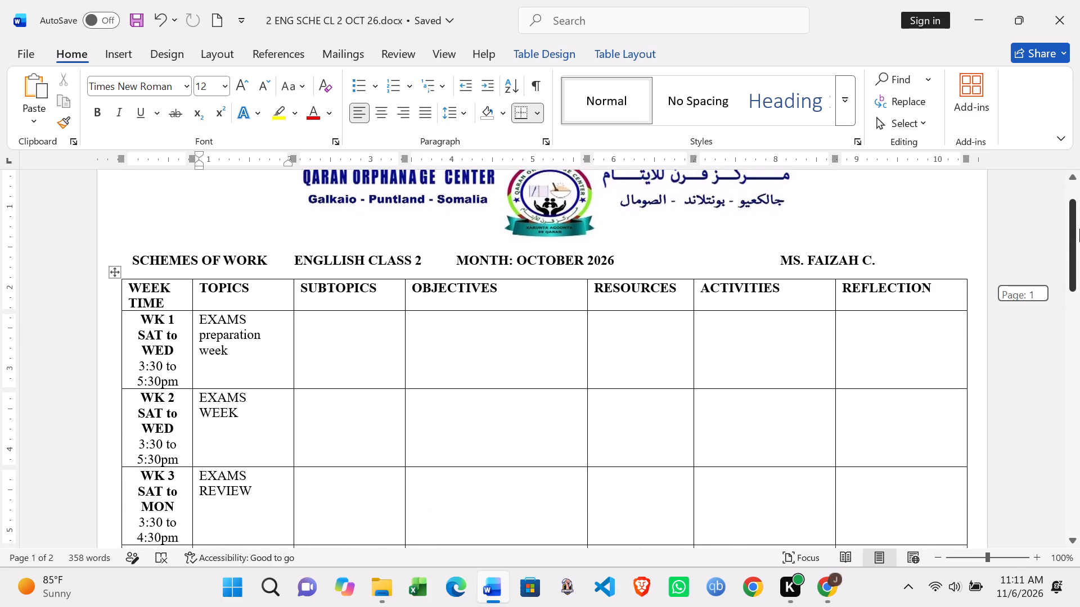
drag(1079, 229, 1079, 246)
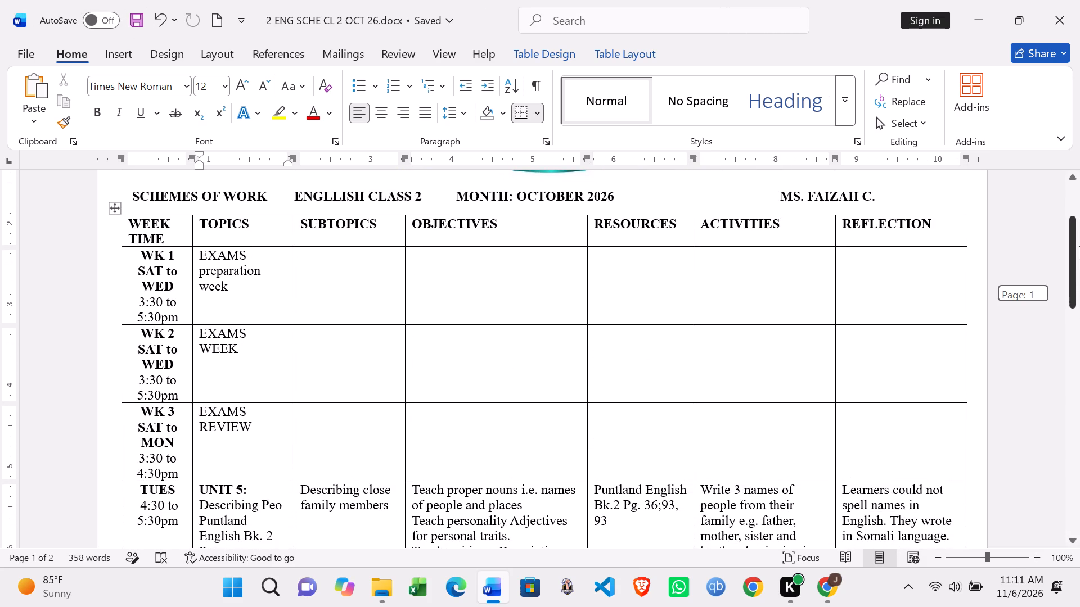
drag(1079, 246, 1079, 267)
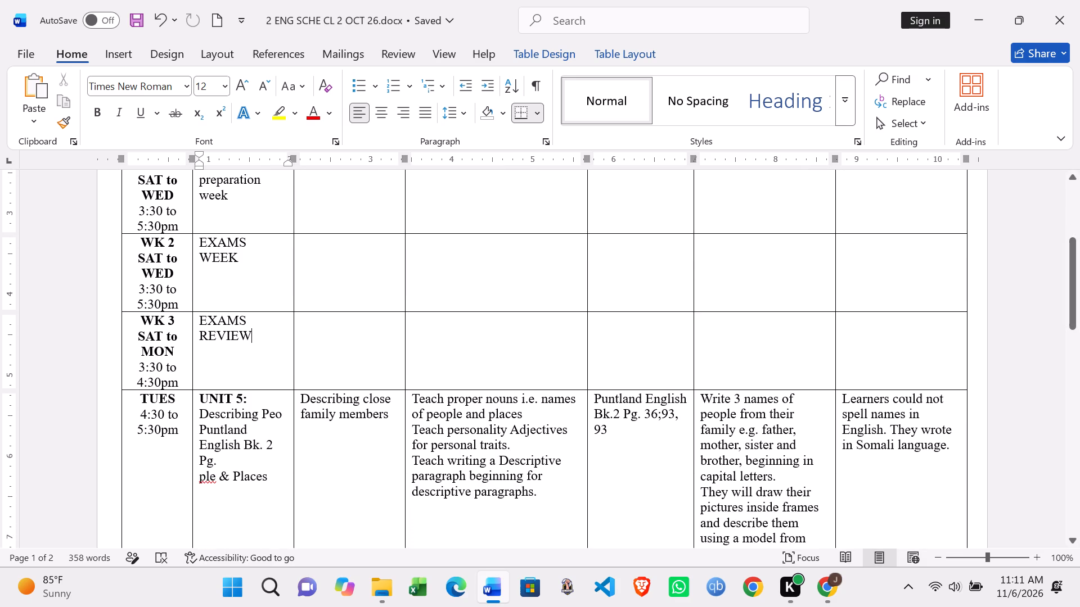
click(200, 241)
text(MID)
key(space)
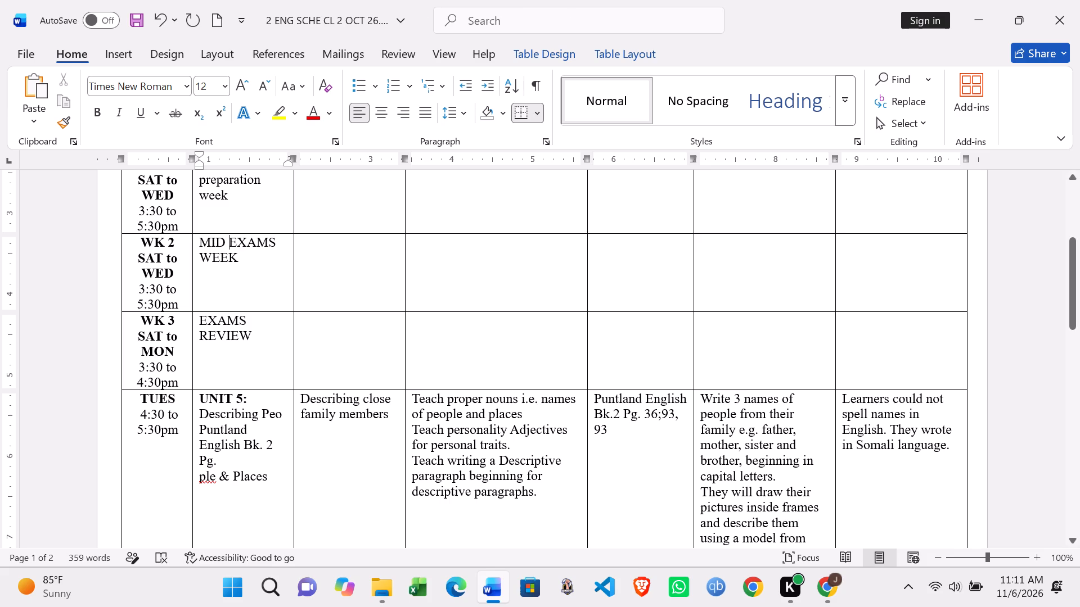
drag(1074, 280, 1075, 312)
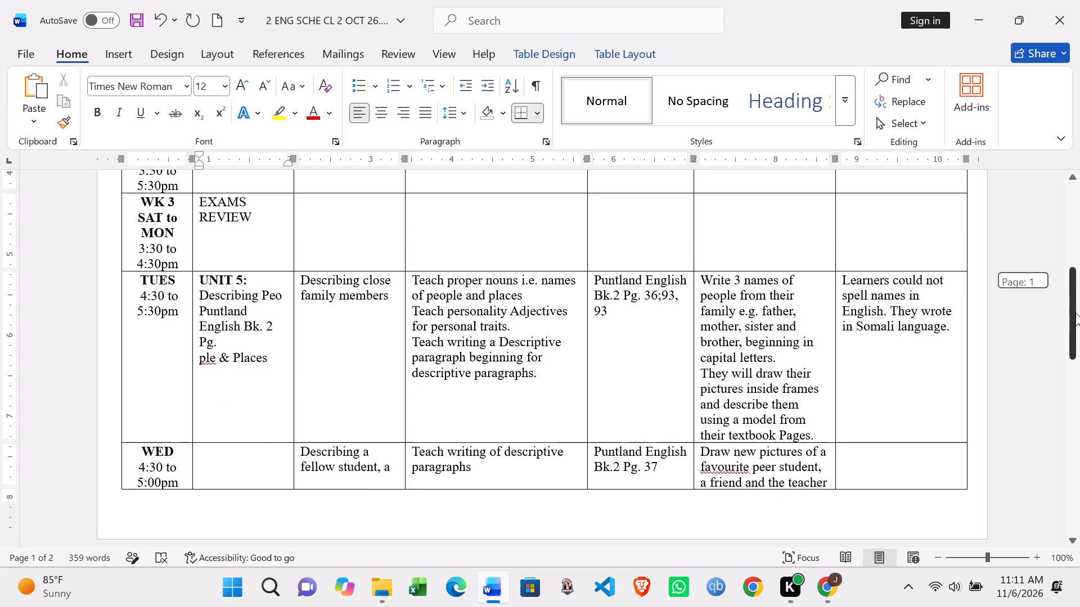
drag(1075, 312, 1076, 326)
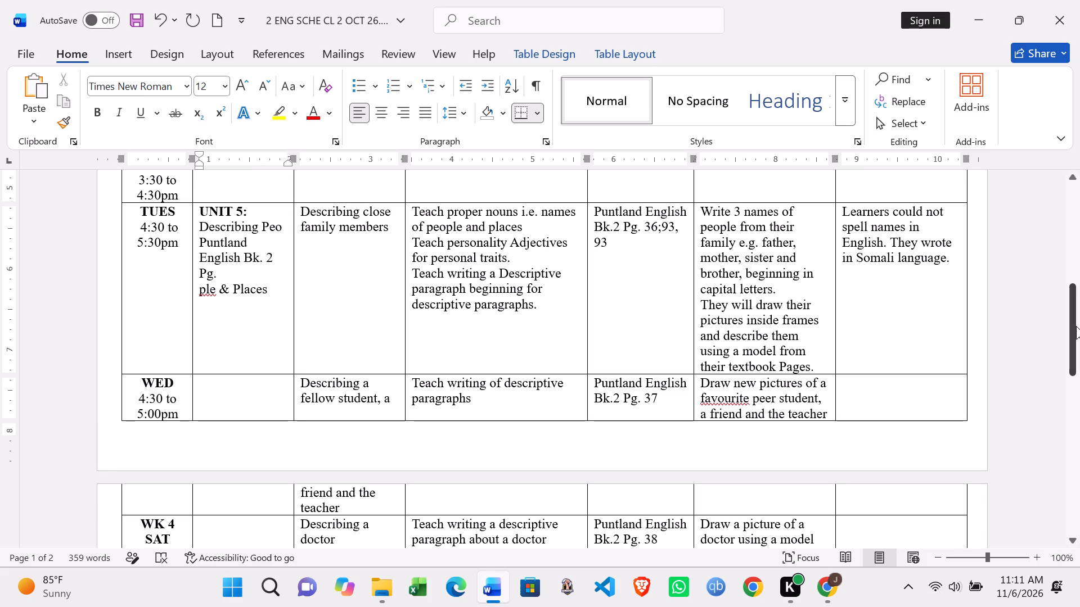
Complete the word "People" in the Tuesday UNIT 5 topic and insert "in" before "Puntland".
click(854, 397)
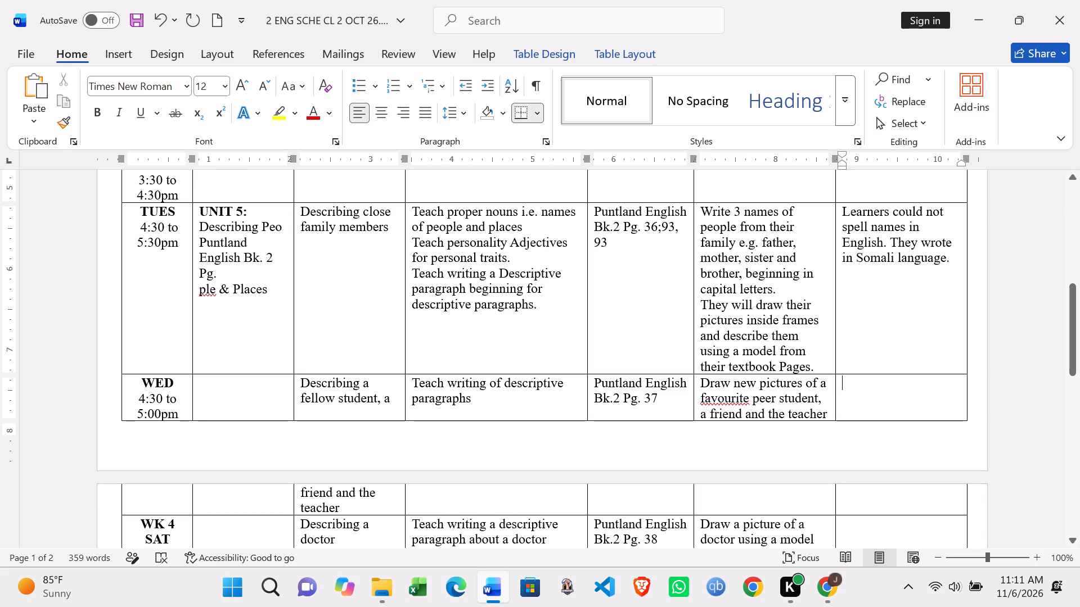
click(281, 232)
text(le)
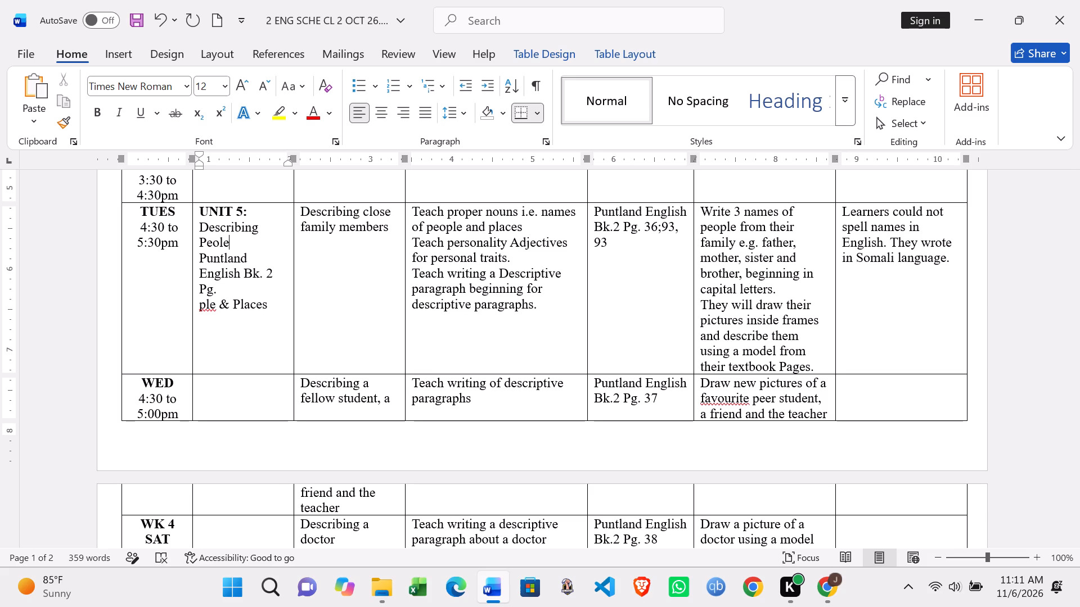
key(space)
text(in)
click(220, 245)
key(p)
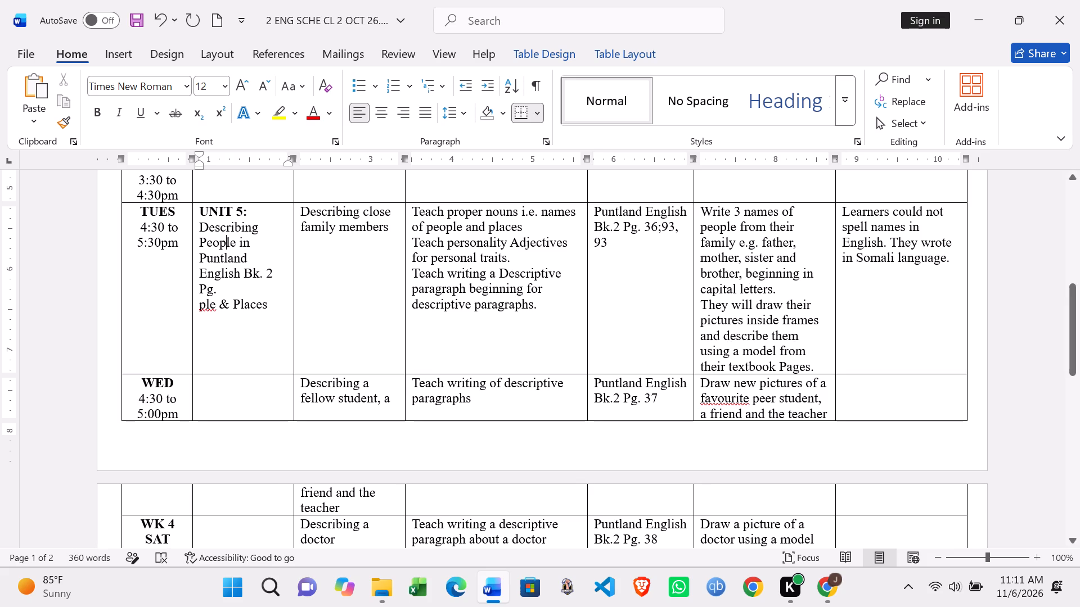
click(237, 244)
key(space)
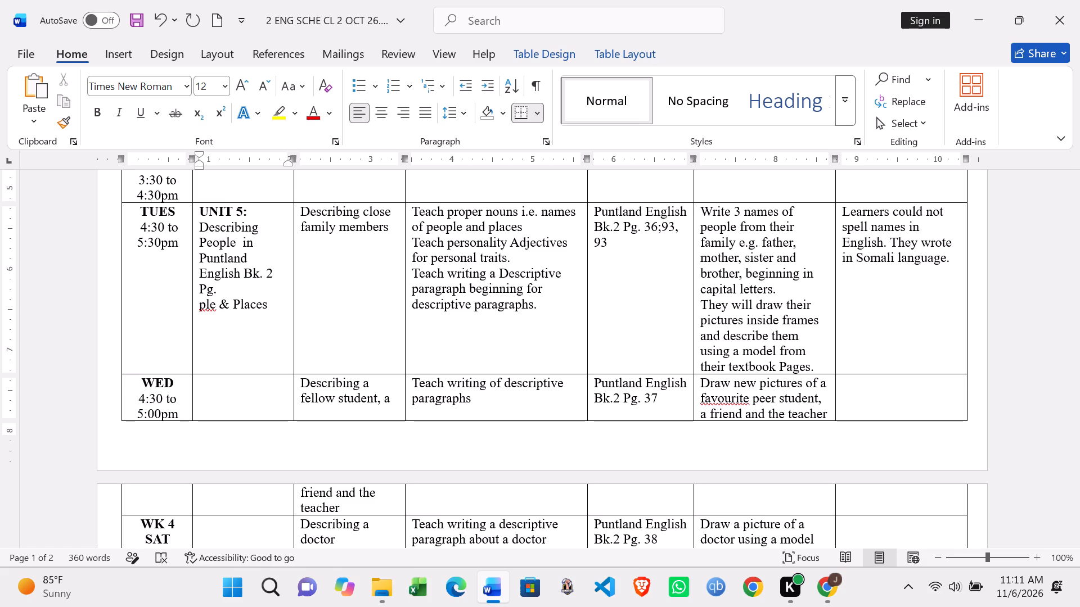
text(l)
key(BackSpace)
key(Delete)
Delete "in Puntland" after "Describing People" in the Tuesday UNIT 5 topic.
click(251, 255)
key(BackSpace)
key(BackSpace)
key(BackSpace)
key(BackSpace)
key(BackSpace)
key(BackSpace)
key(BackSpace)
key(BackSpace)
key(BackSpace)
key(BackSpace)
key(BackSpace)
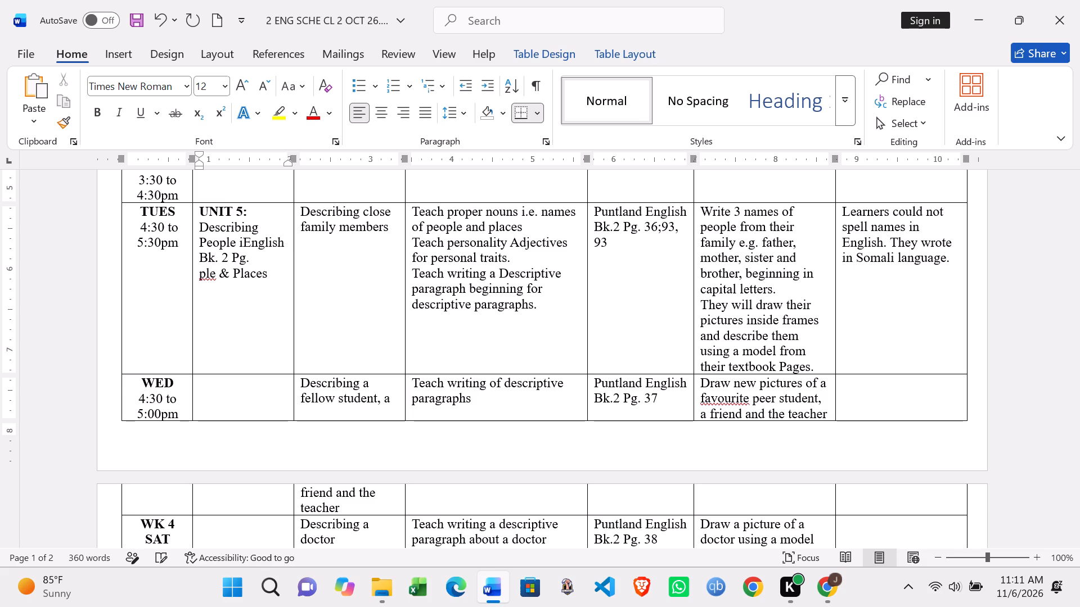
key(BackSpace)
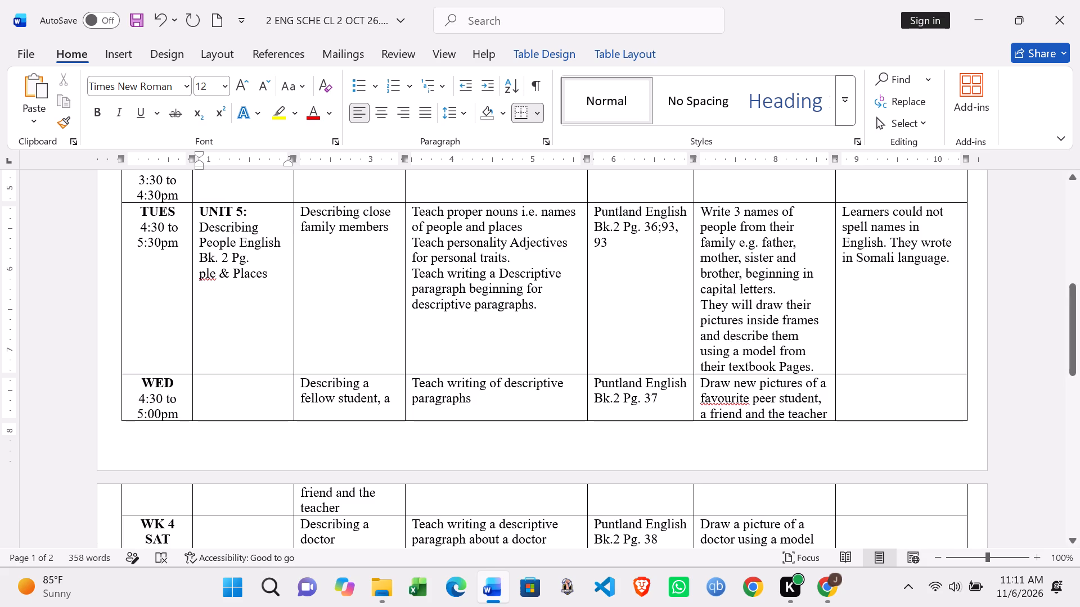
Move the leftover text "English Bk. 2 Pg. ple & Places" from the Tuesday topic to the end of Tuesday's resources entry.
drag(239, 243, 265, 254)
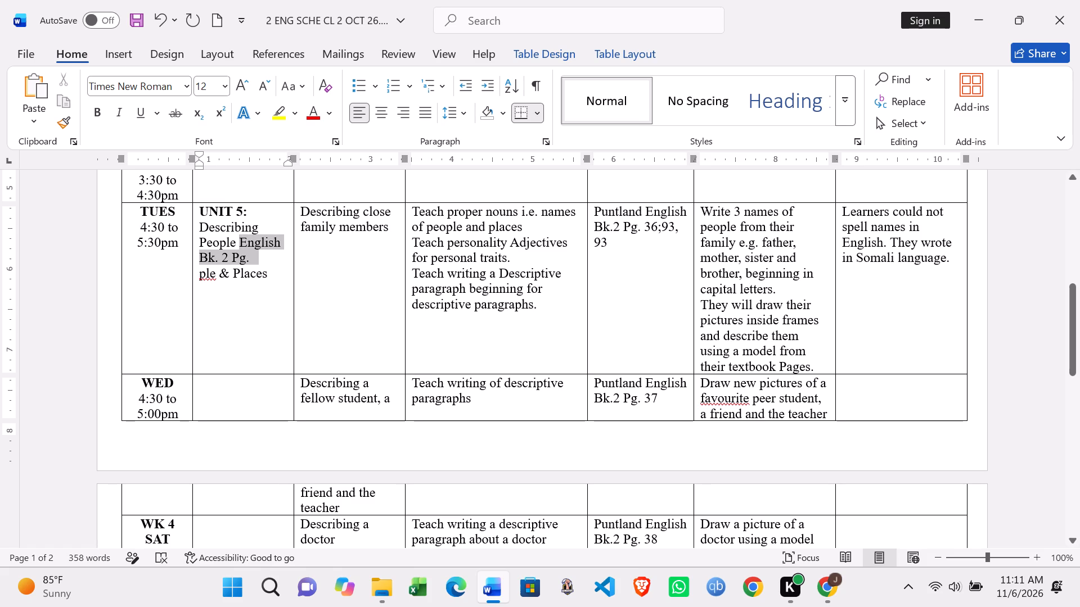
drag(265, 254, 273, 270)
drag(253, 237, 519, 273)
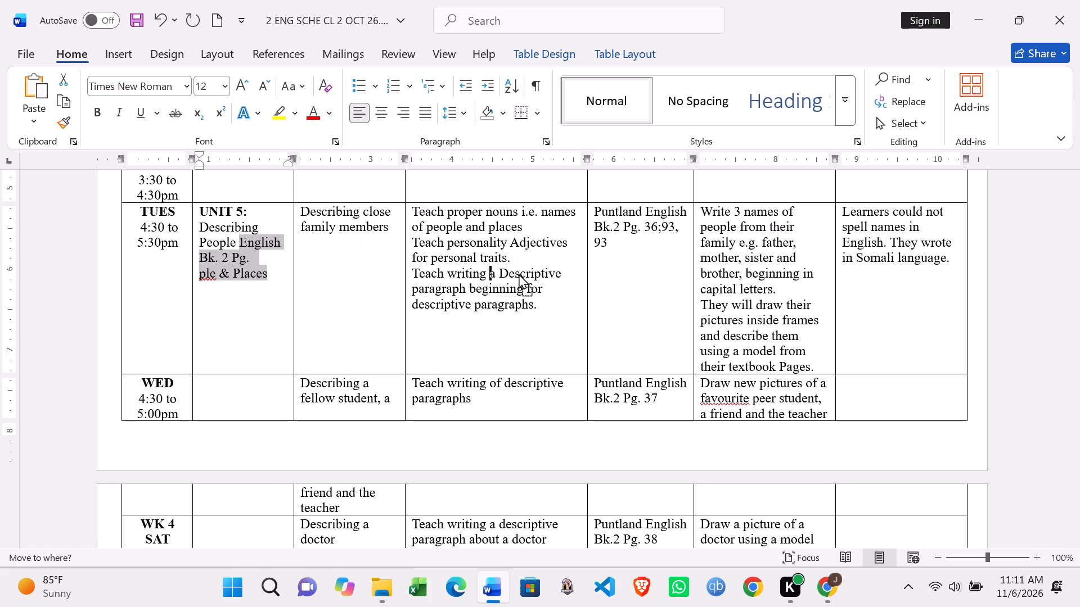
drag(519, 273, 620, 268)
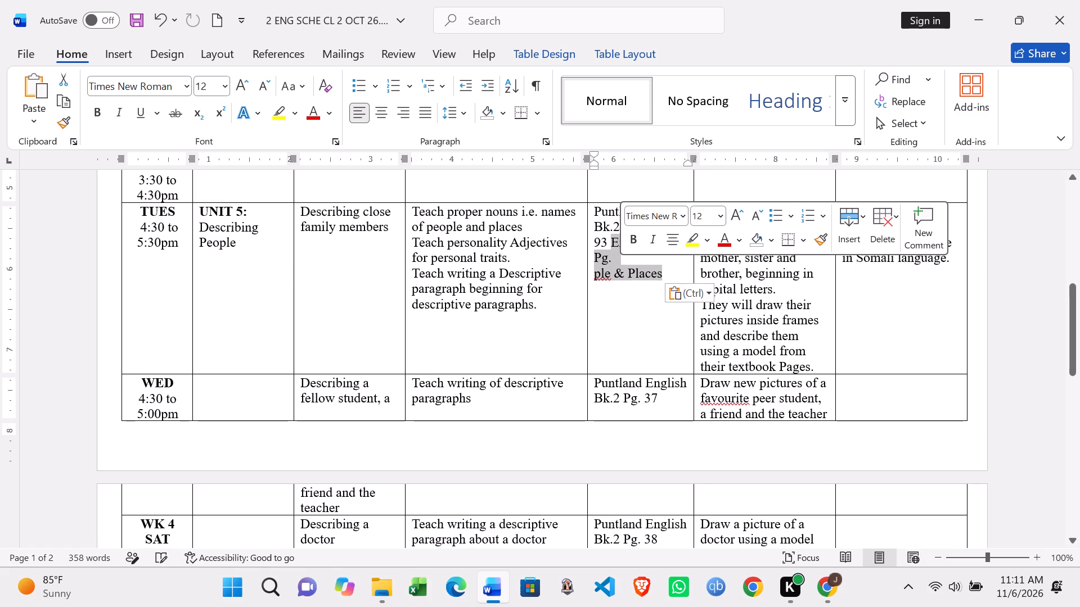
Put the moved text on its own line in Tuesday's resources entry and delete "ple & Places" from it.
click(612, 244)
key(Return)
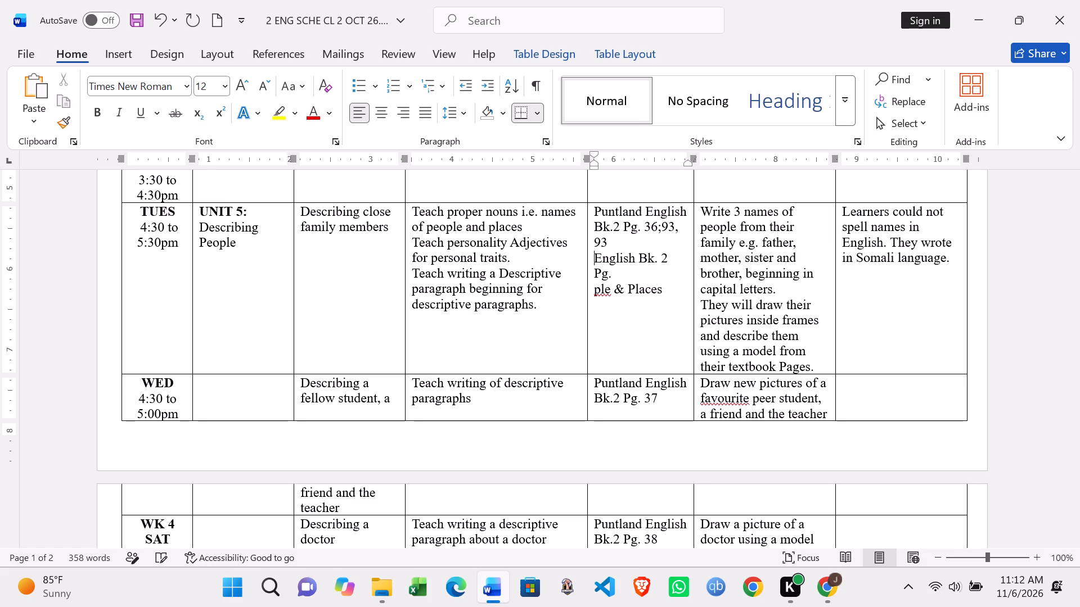
double_click(624, 274)
key(Delete)
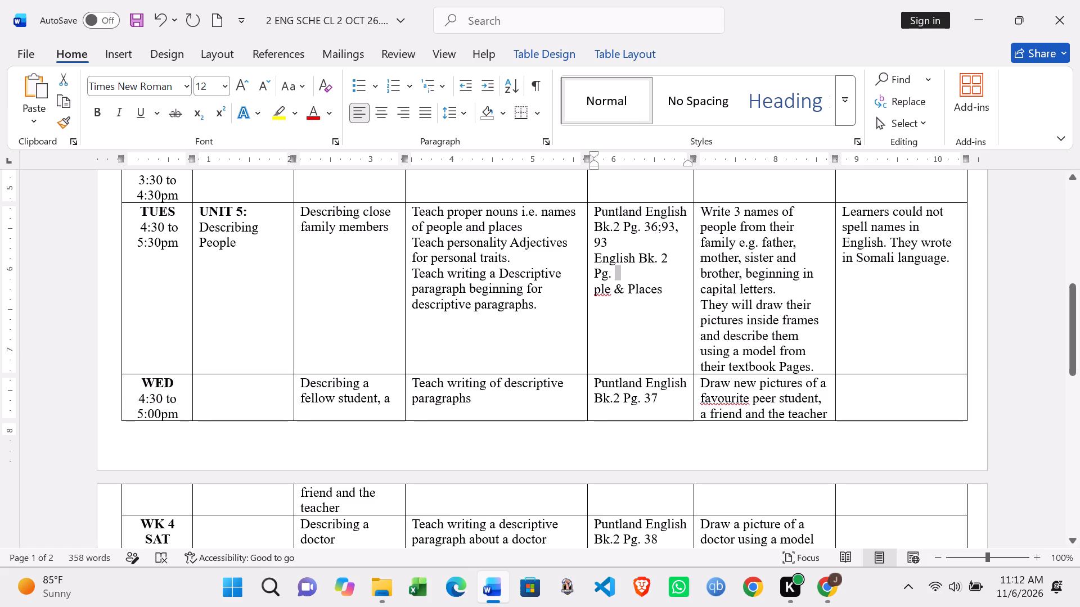
key(Delete)
key(Delete)
key(Delete)
key(Delete)
key(Delete)
key(Delete)
key(Delete)
key(Delete)
key(Delete)
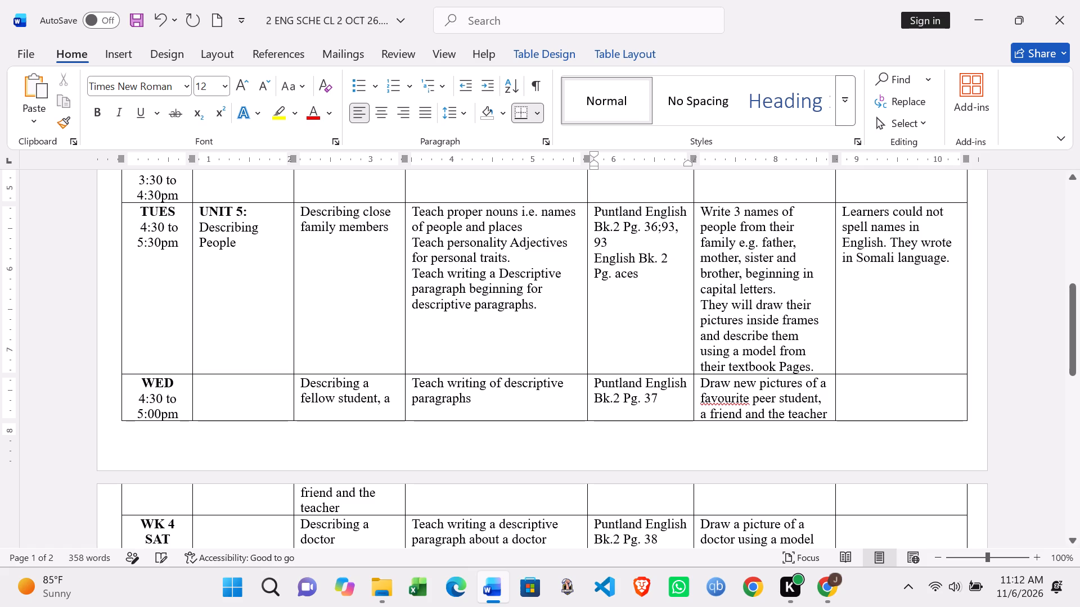
key(Delete)
key(Delete)
key(Delete)
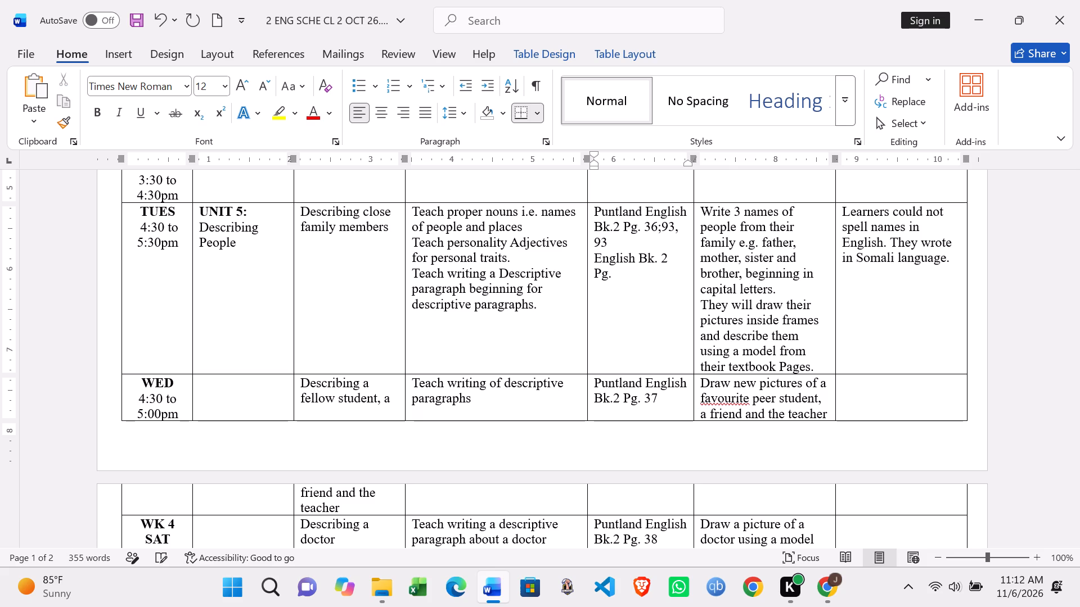
Delete the remaining "English Bk. 2 Pg." line from Tuesday's resources entry and save the document.
key(BackSpace)
key(BackSpace)
key(BackSpace)
key(BackSpace)
key(BackSpace)
key(BackSpace)
key(BackSpace)
key(BackSpace)
key(BackSpace)
key(BackSpace)
key(BackSpace)
key(BackSpace)
key(BackSpace)
key(BackSpace)
key(BackSpace)
key(BackSpace)
key(BackSpace)
key(BackSpace)
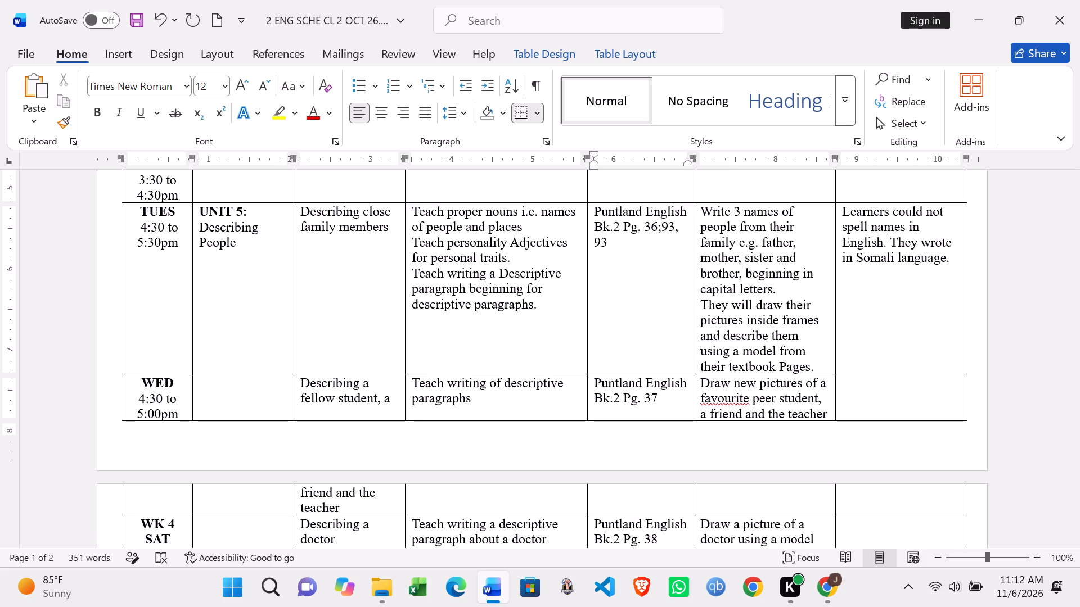
click(141, 24)
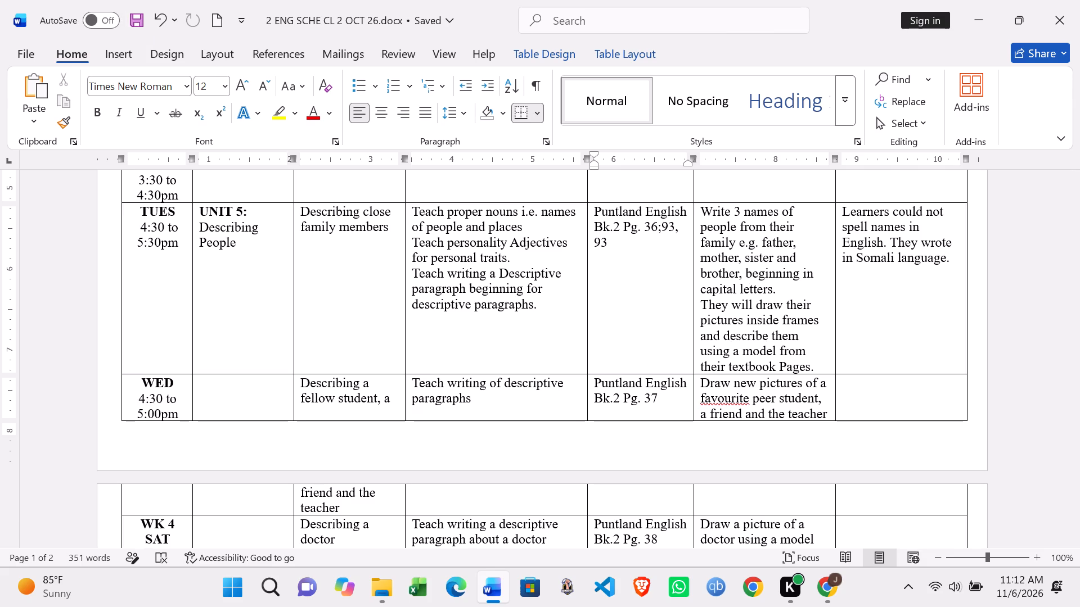
Add a new line to Tuesday's remarks reading "They did not agree to relearn and write in English.".
click(872, 396)
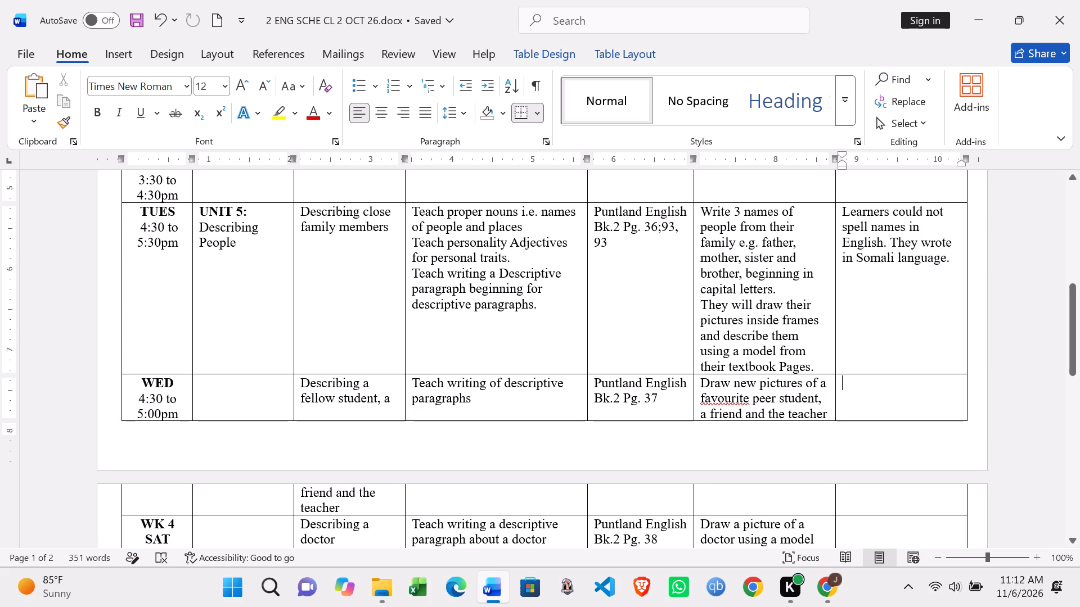
click(955, 254)
key(Return)
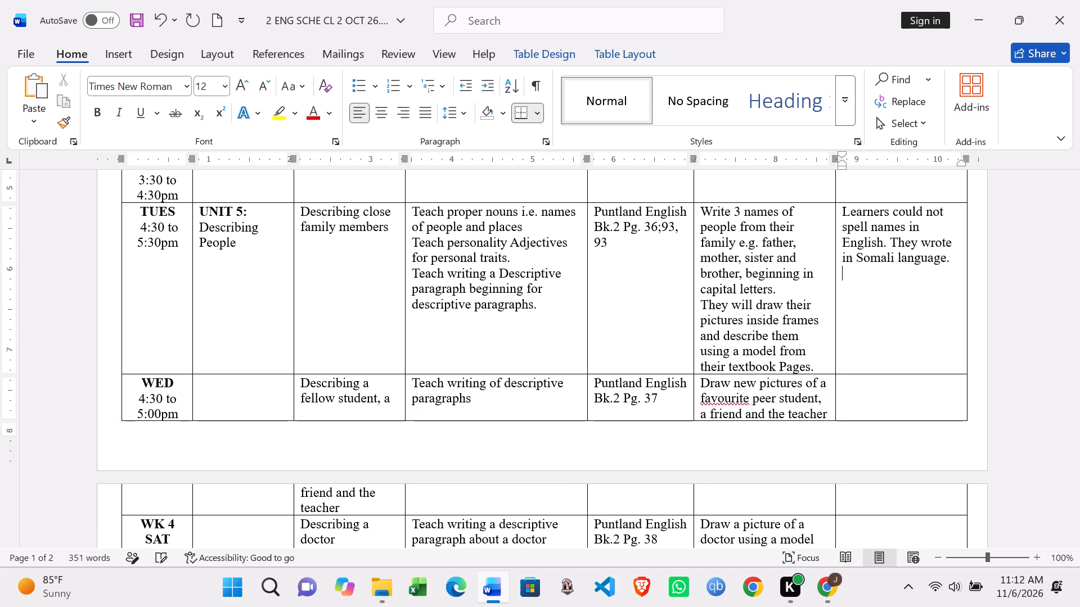
text(they did)
key(space)
text(nt a)
text(ree to relearn)
key(space)
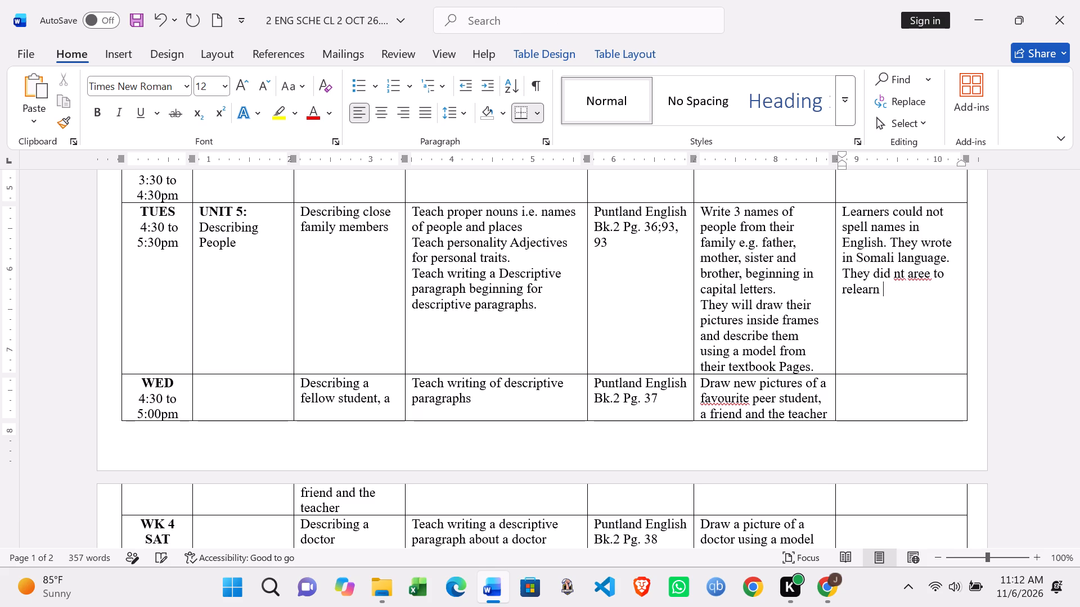
click(898, 271)
key(o)
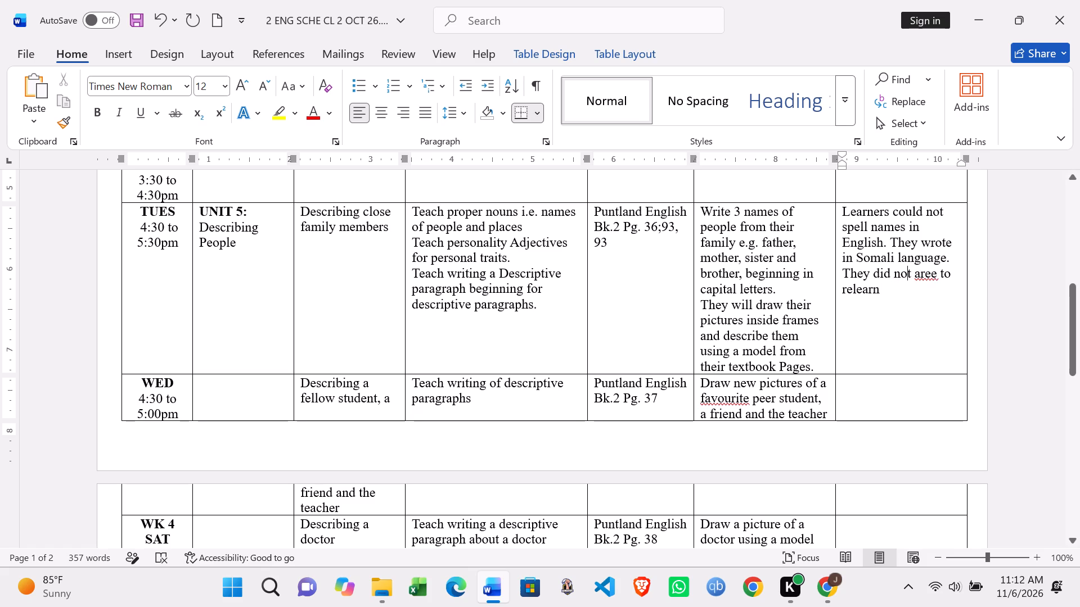
click(919, 275)
key(g)
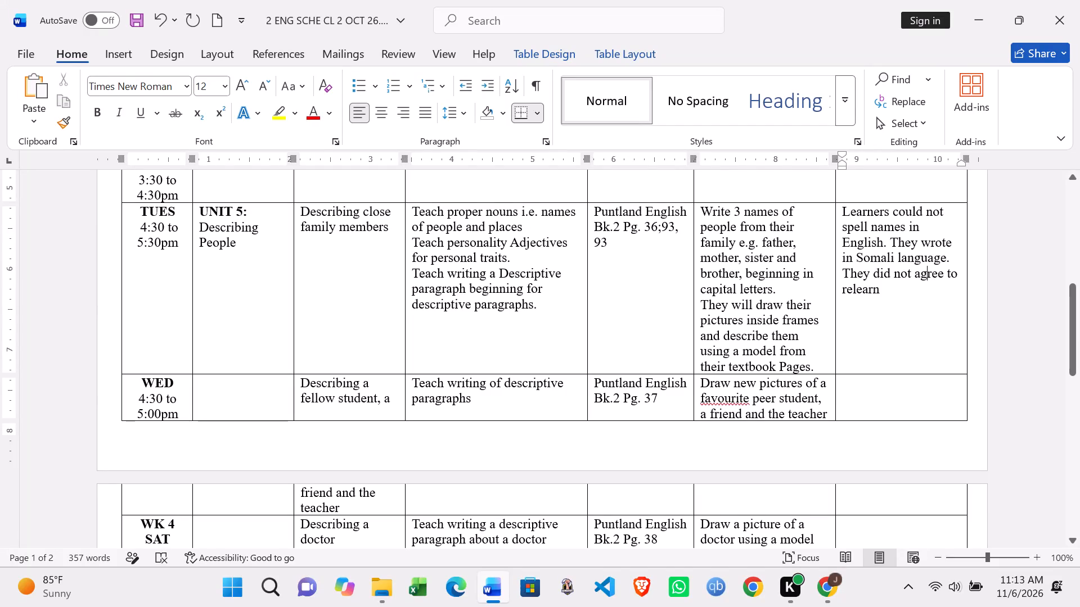
click(906, 289)
text(and write in English)
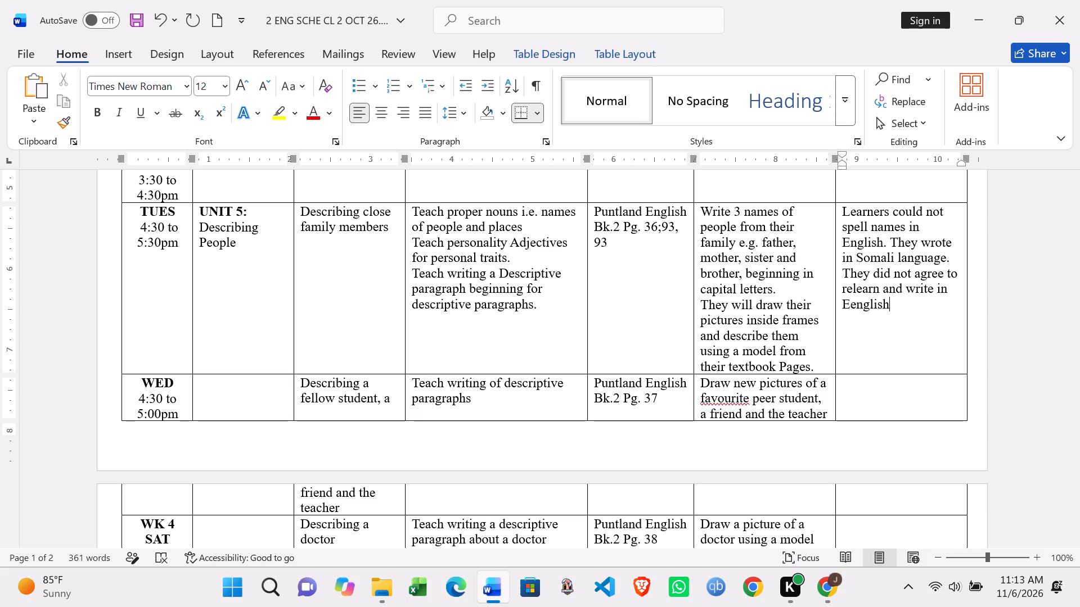
key(period)
scroll(906, 289, up, 1)
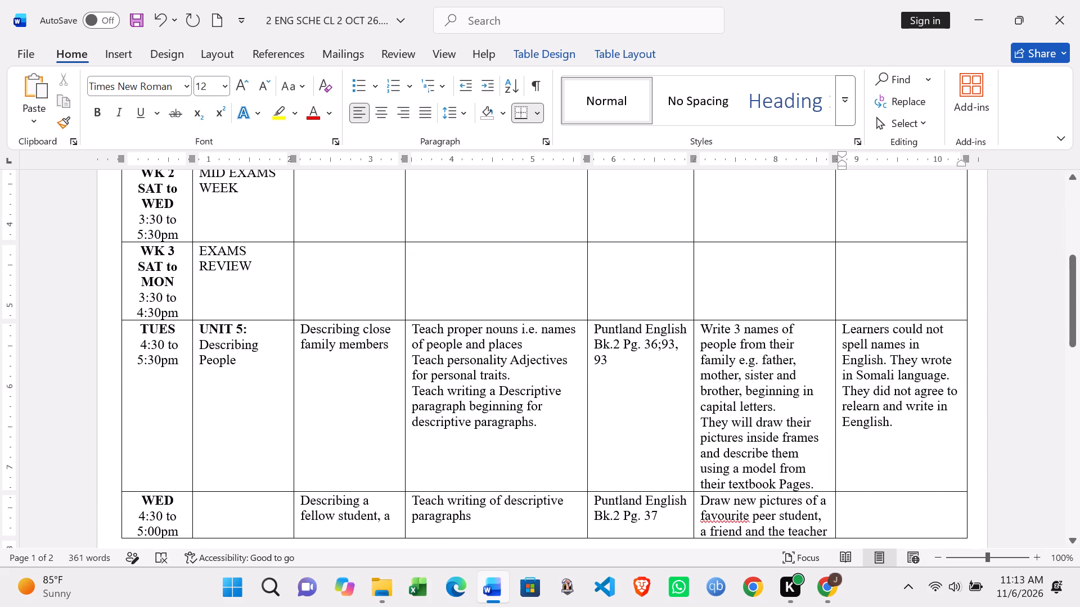
click(855, 424)
key(BackSpace)
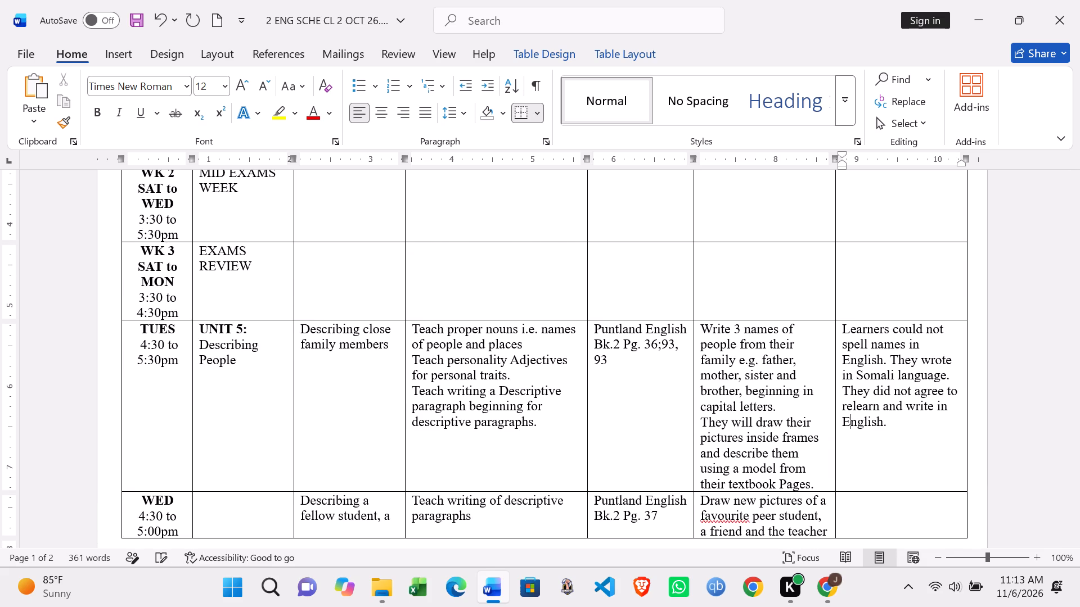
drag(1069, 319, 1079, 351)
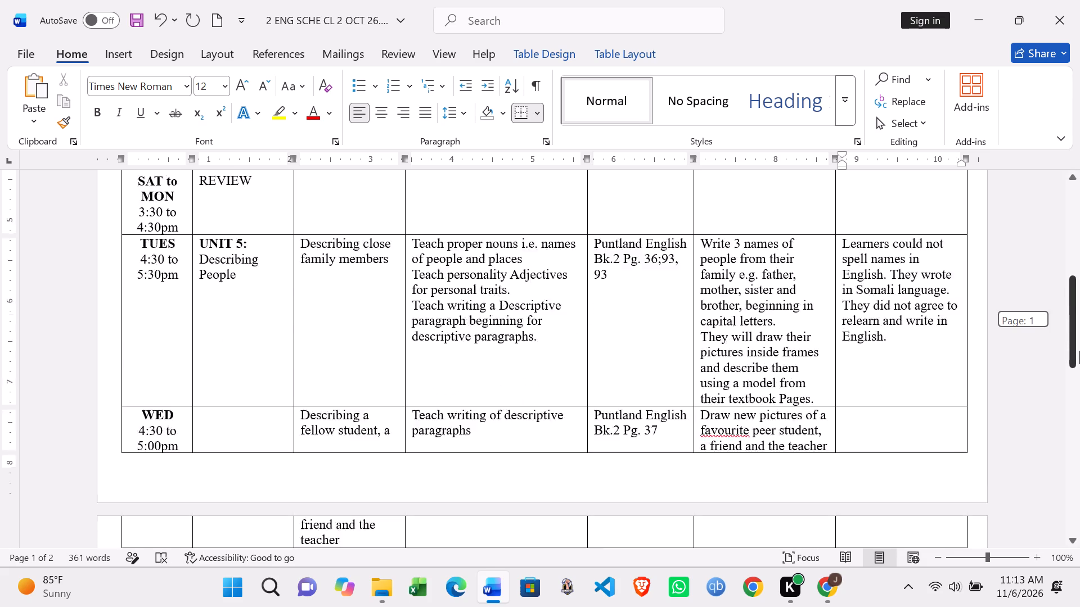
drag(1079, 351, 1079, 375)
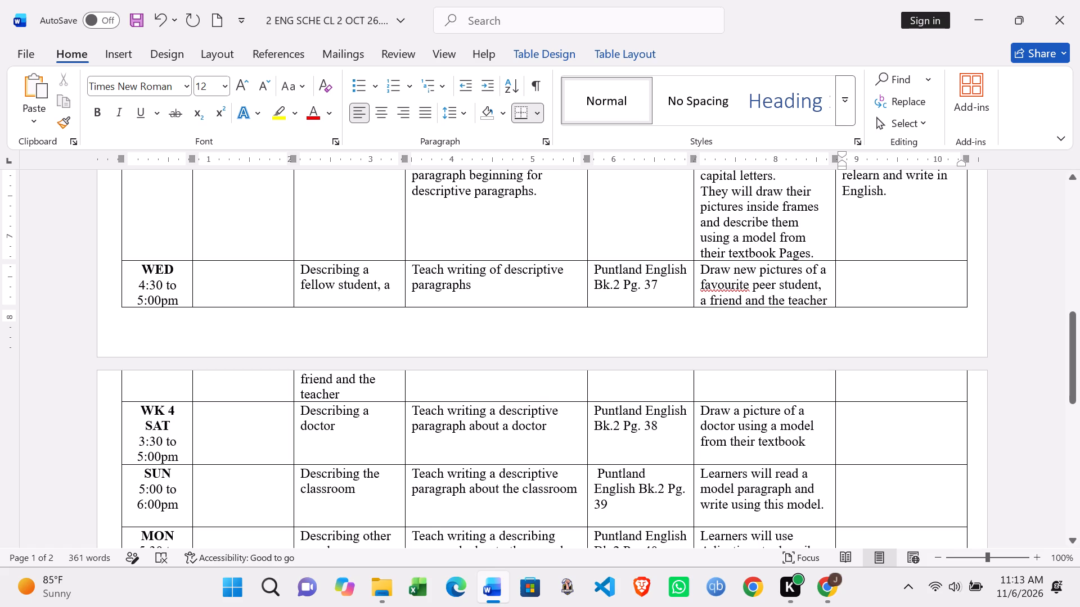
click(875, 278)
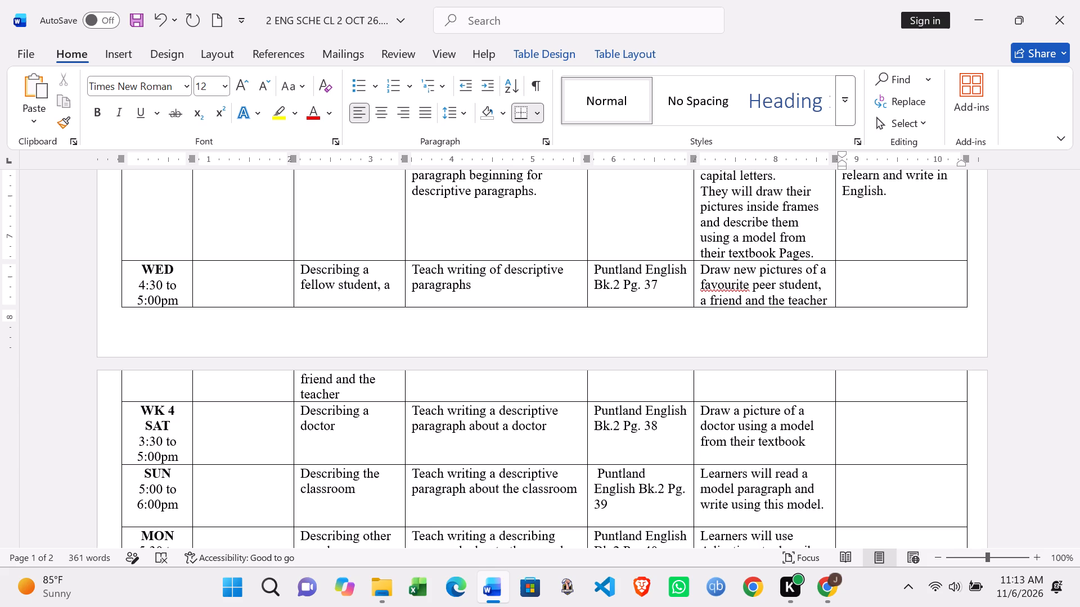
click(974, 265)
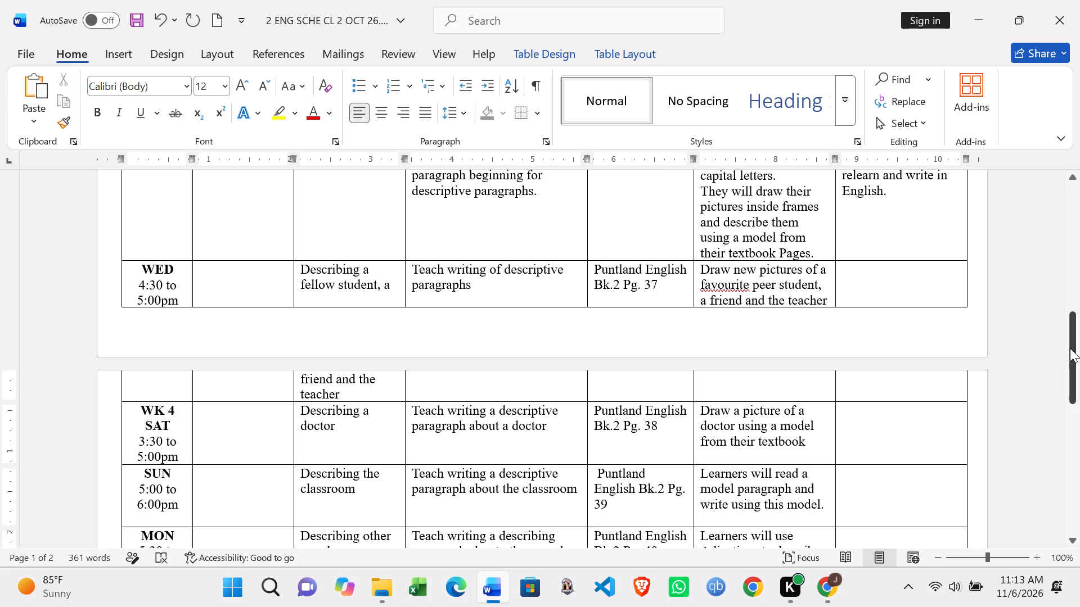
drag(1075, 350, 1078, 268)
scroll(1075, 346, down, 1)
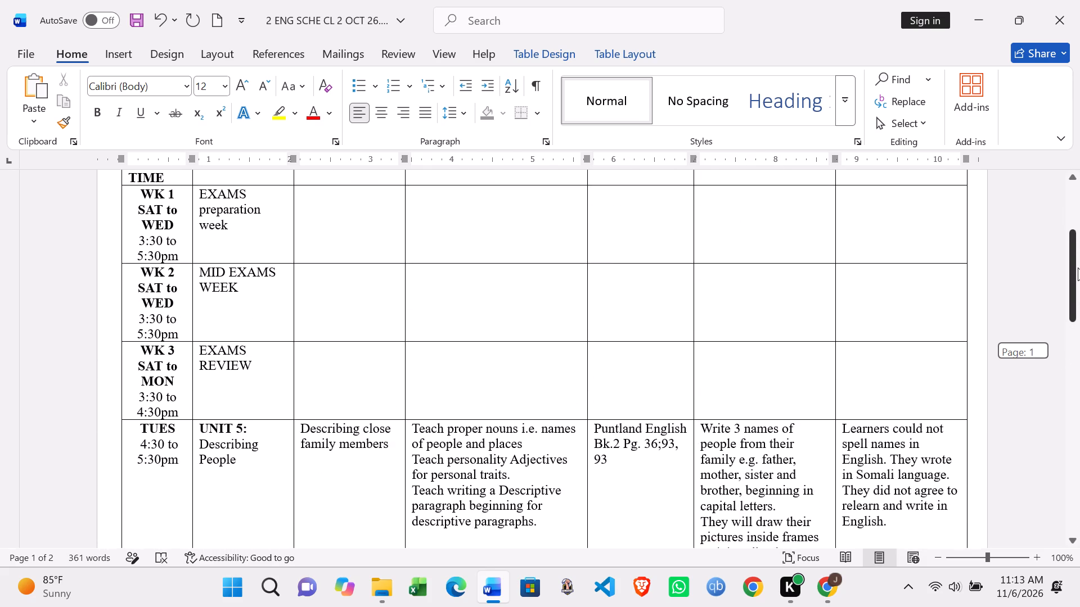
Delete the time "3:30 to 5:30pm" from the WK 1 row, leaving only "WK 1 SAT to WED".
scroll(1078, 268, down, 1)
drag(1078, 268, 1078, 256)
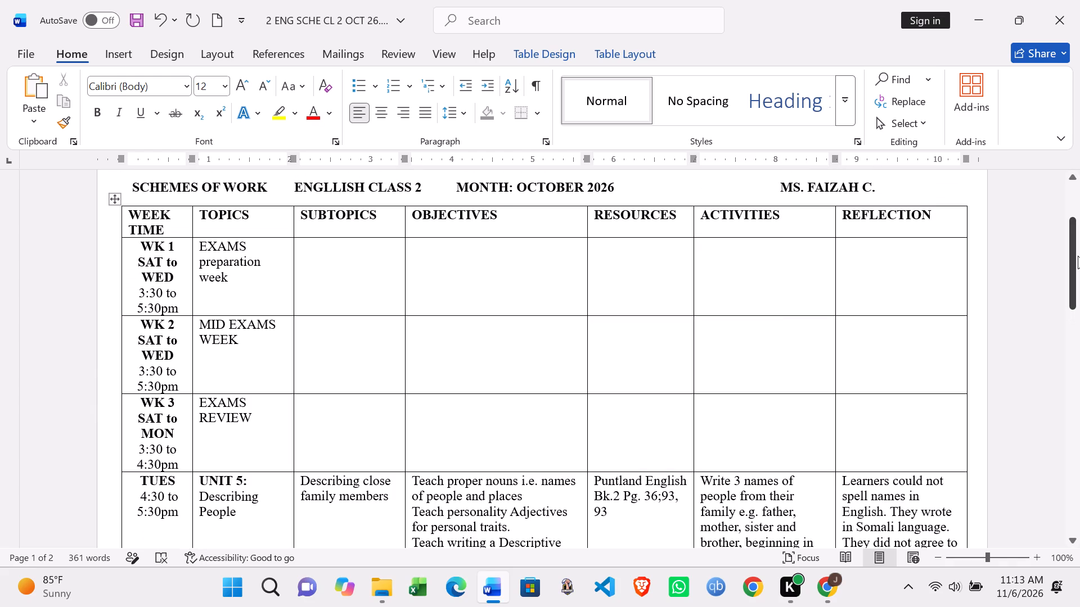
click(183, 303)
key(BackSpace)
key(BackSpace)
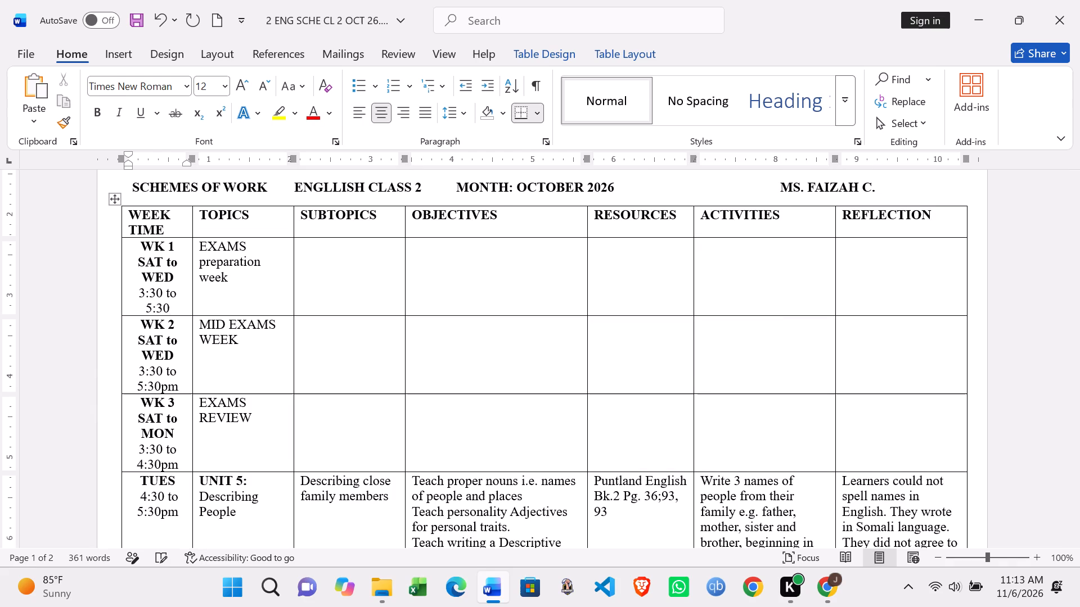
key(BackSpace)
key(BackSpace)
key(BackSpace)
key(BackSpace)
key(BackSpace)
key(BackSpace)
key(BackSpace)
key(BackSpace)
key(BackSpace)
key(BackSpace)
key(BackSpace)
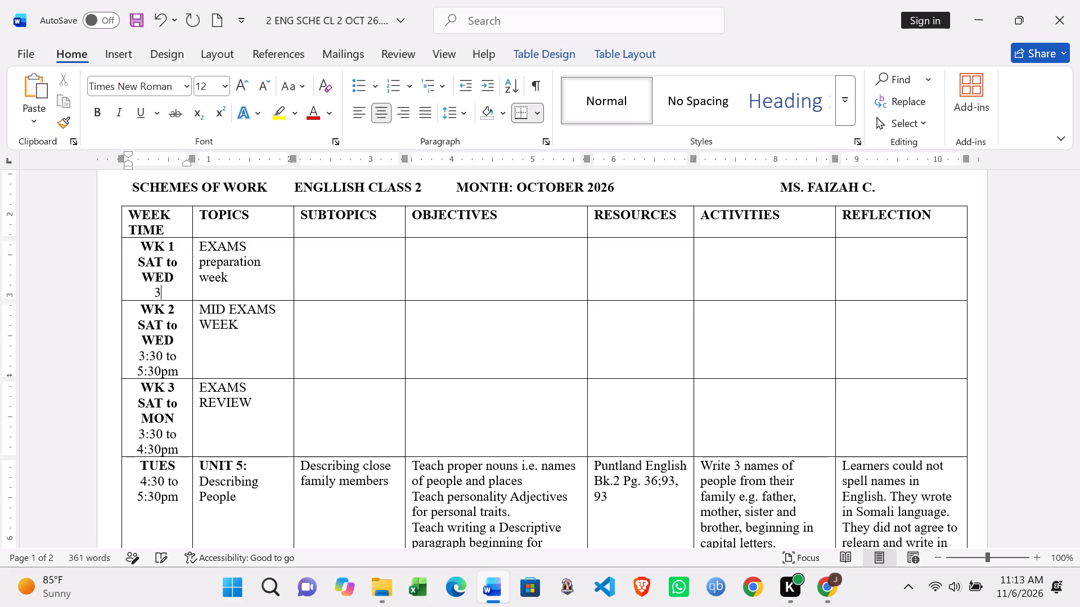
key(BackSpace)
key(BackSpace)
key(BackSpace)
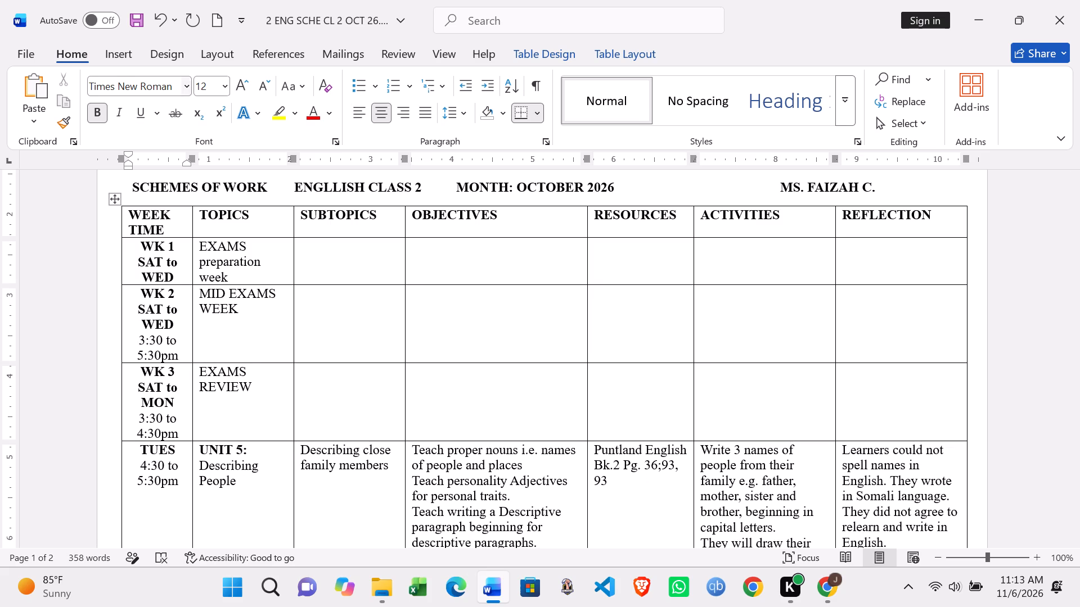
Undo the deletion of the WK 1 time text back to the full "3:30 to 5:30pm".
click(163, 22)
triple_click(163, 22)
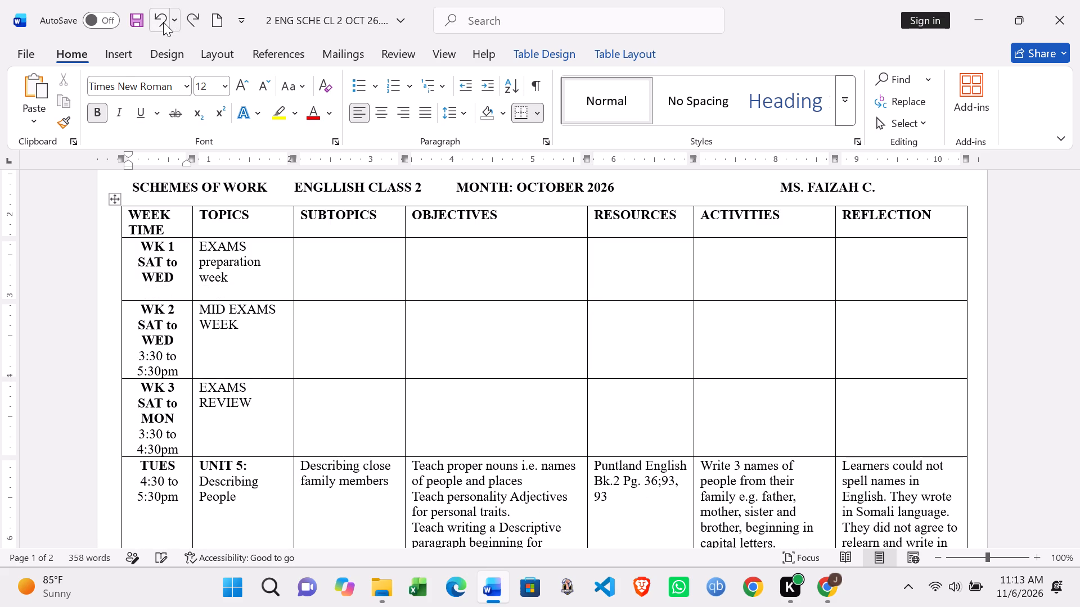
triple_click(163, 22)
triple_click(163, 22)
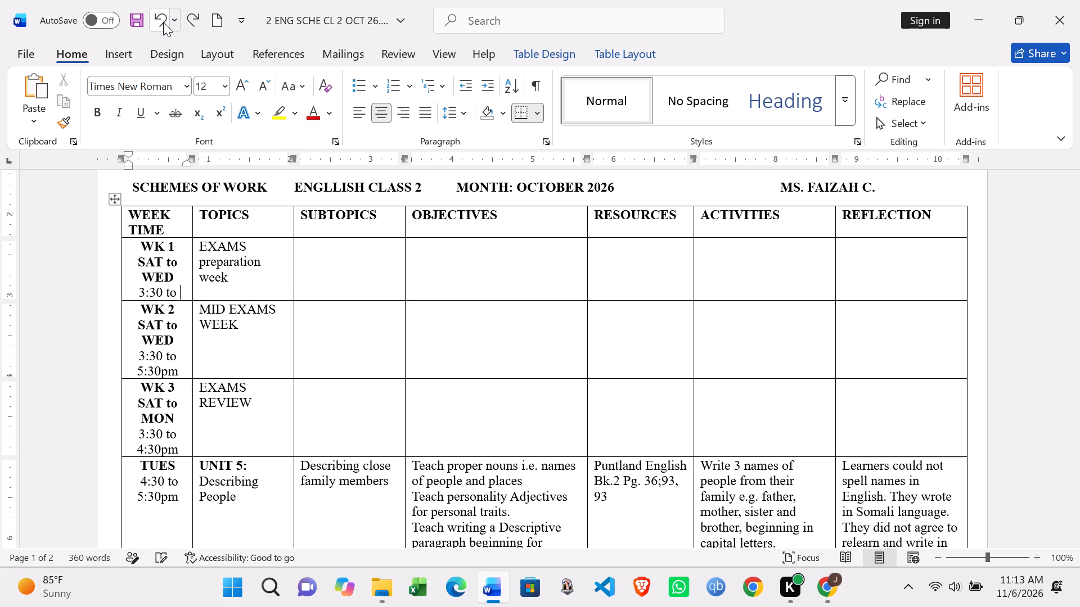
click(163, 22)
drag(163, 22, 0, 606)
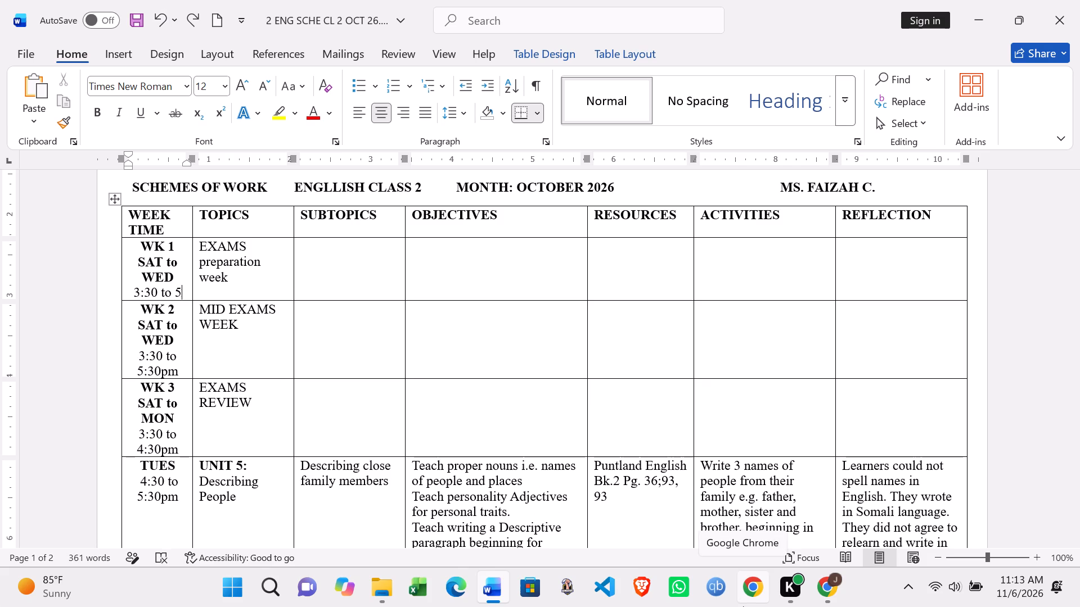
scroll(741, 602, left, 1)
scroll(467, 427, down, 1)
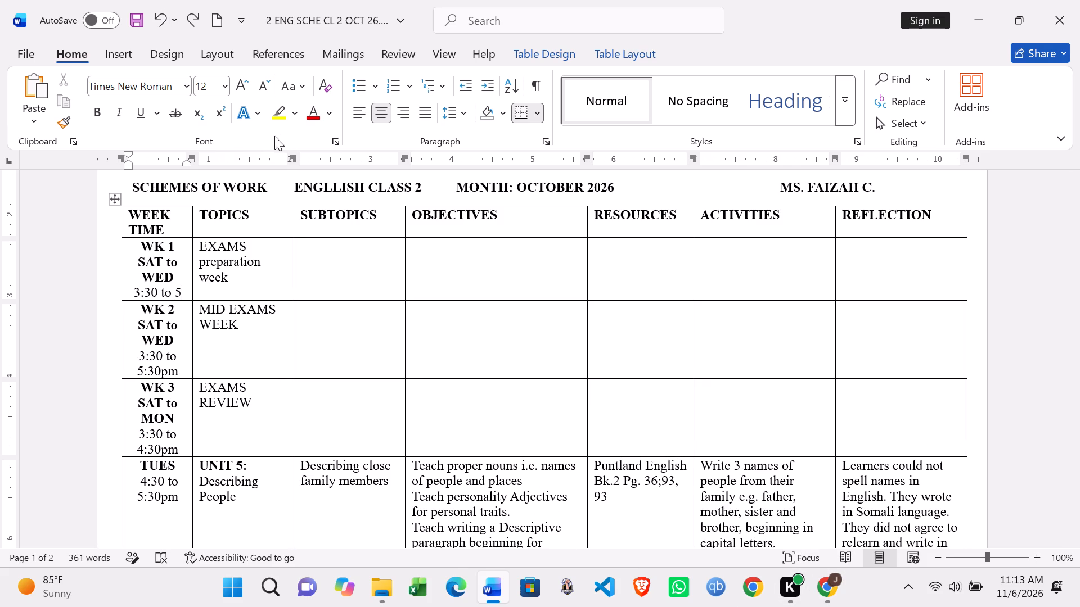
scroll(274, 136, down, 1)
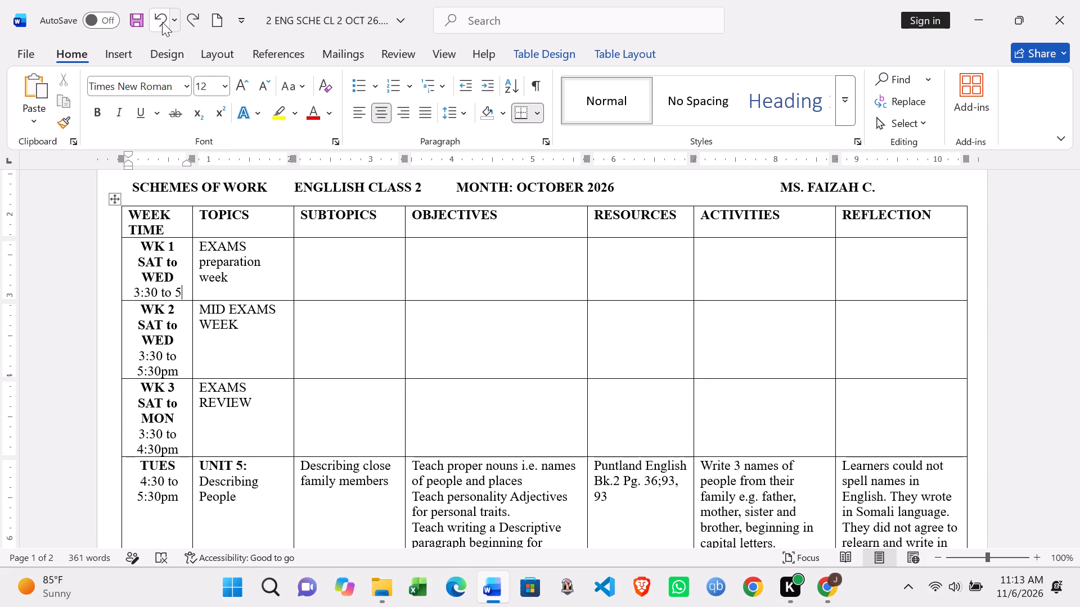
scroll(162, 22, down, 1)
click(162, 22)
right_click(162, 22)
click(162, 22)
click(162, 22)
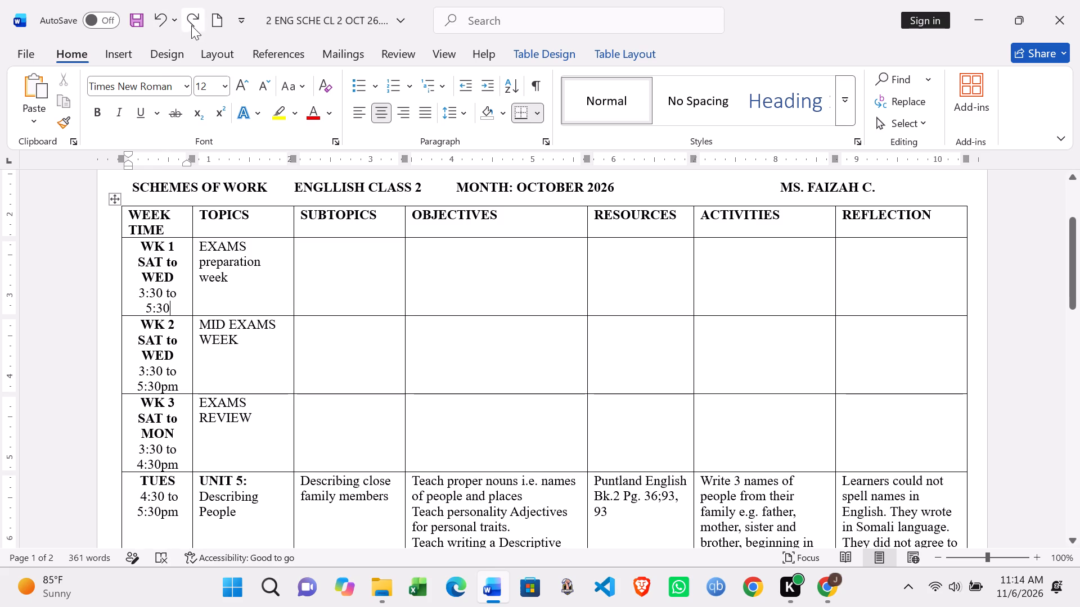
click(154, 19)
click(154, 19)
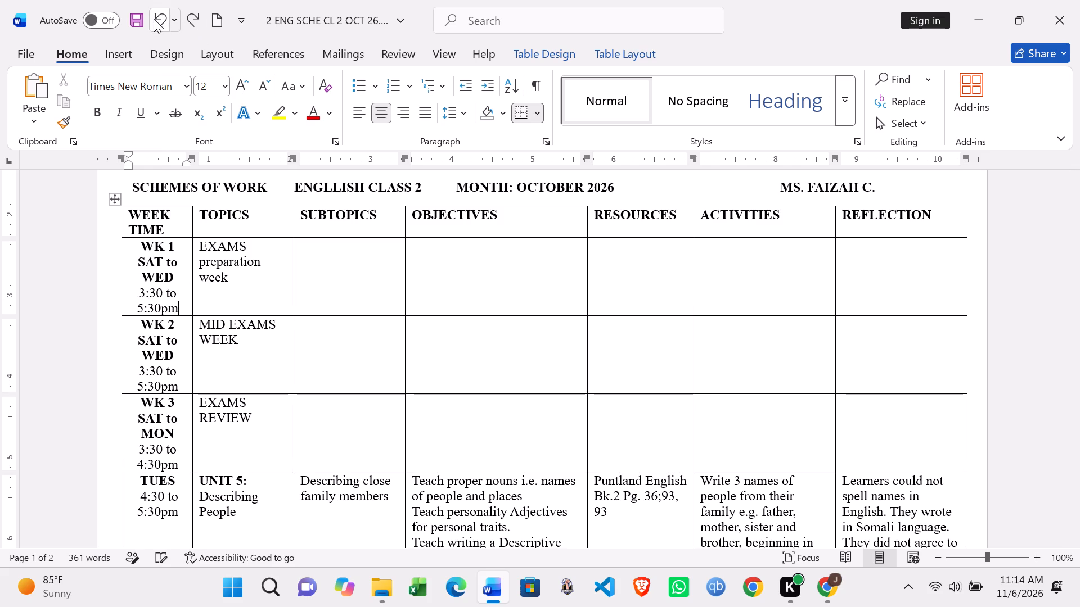
Add a blank line below the "3:30 to 5:30pm" time in the WK 1 row.
scroll(154, 19, up, 1)
click(442, 319)
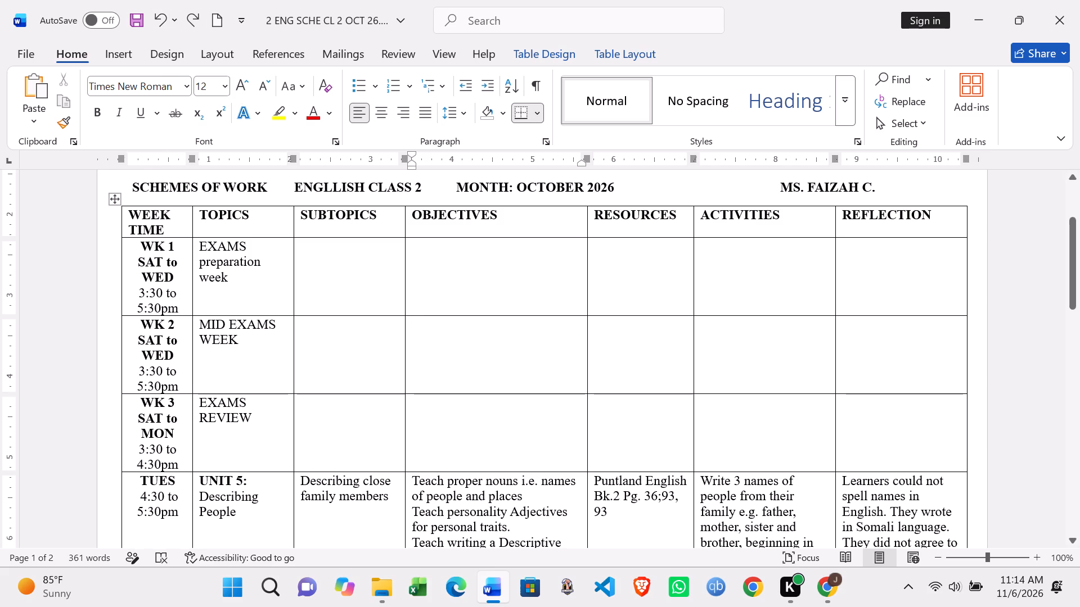
scroll(849, 327, right, 1)
scroll(937, 340, right, 1)
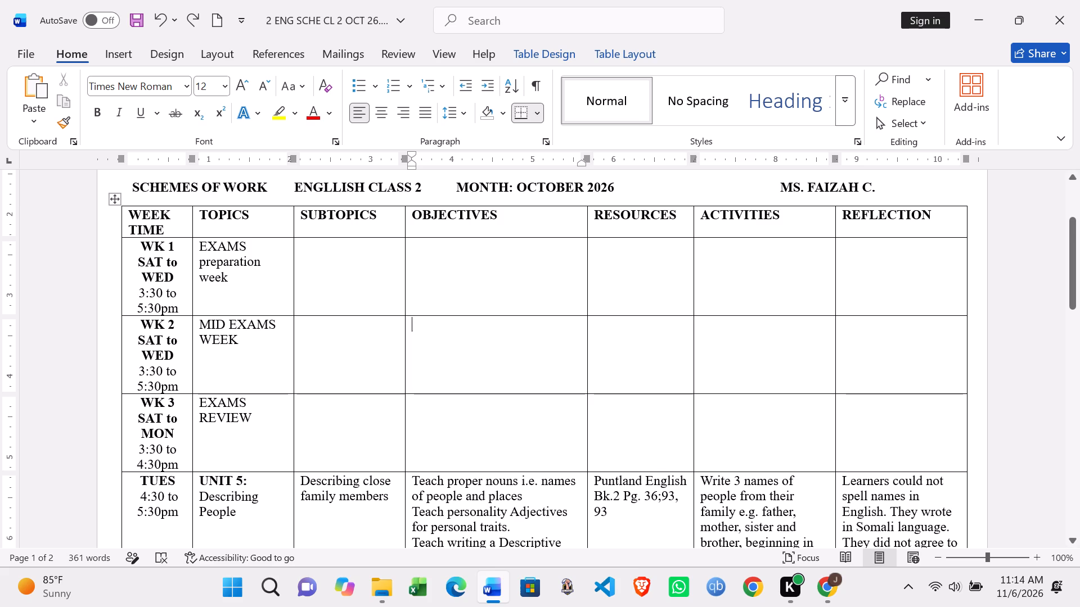
scroll(1061, 282, right, 1)
drag(1071, 282, 1078, 292)
right_click(1071, 282)
right_click(1076, 288)
scroll(1078, 292, right, 1)
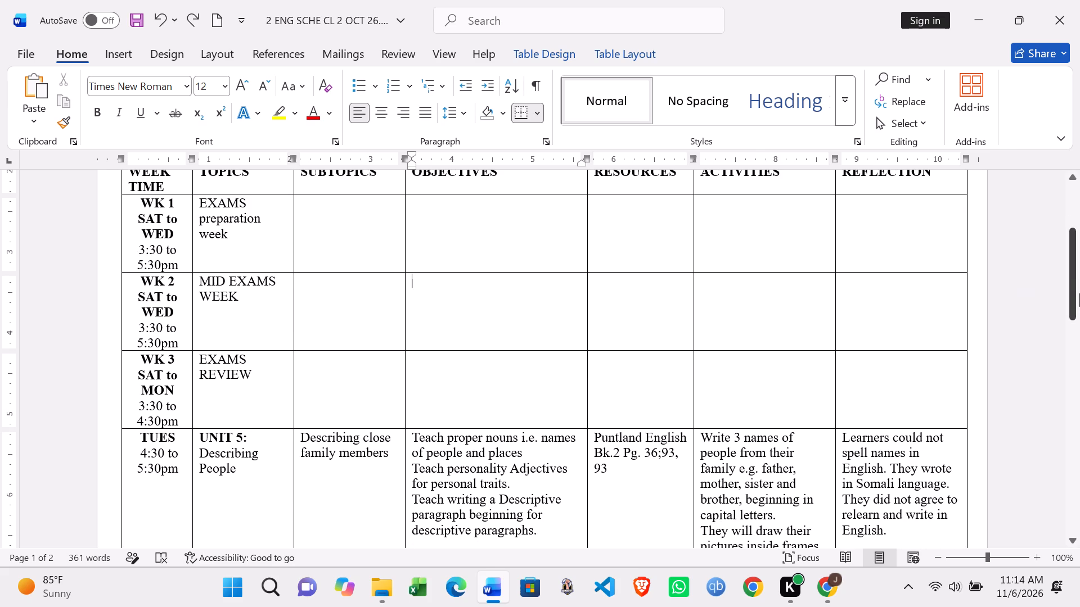
click(1079, 293)
drag(1069, 290, 1072, 312)
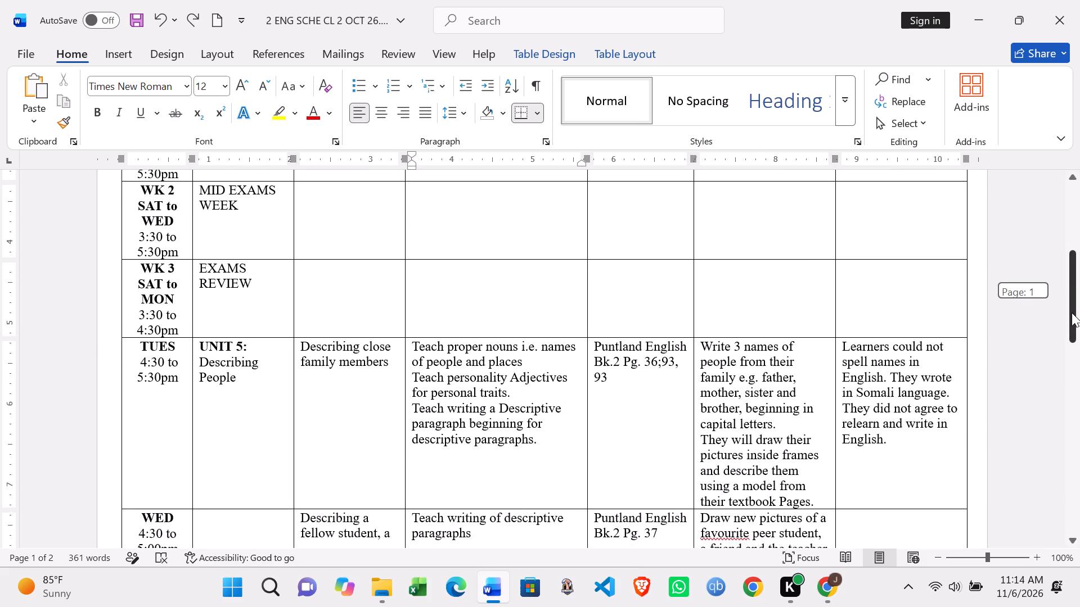
drag(1072, 312, 1069, 300)
click(1066, 303)
scroll(1067, 302, left, 1)
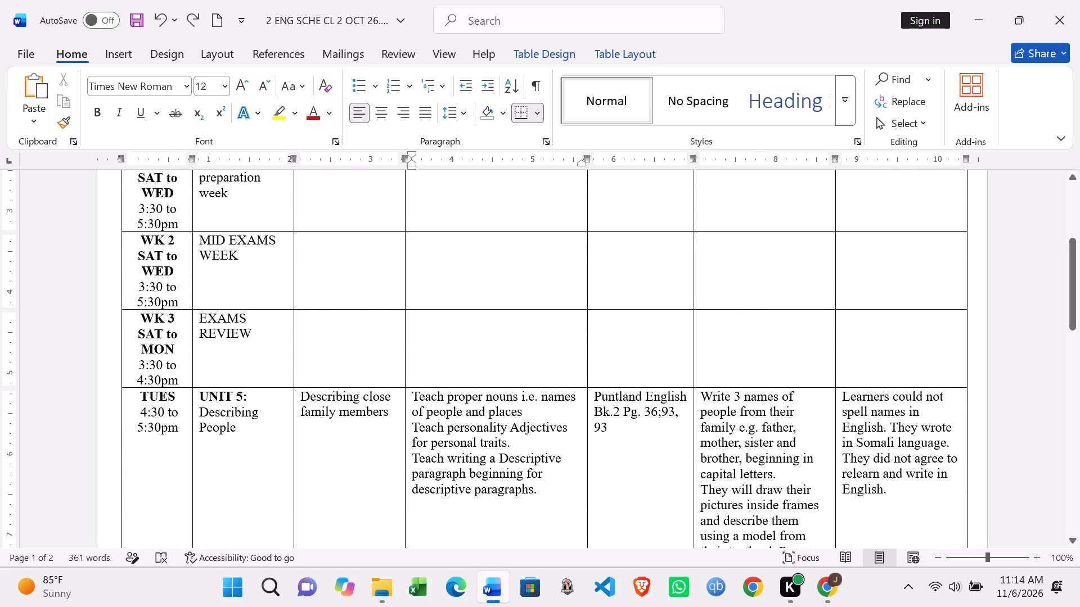
scroll(1063, 300, left, 1)
scroll(512, 231, left, 1)
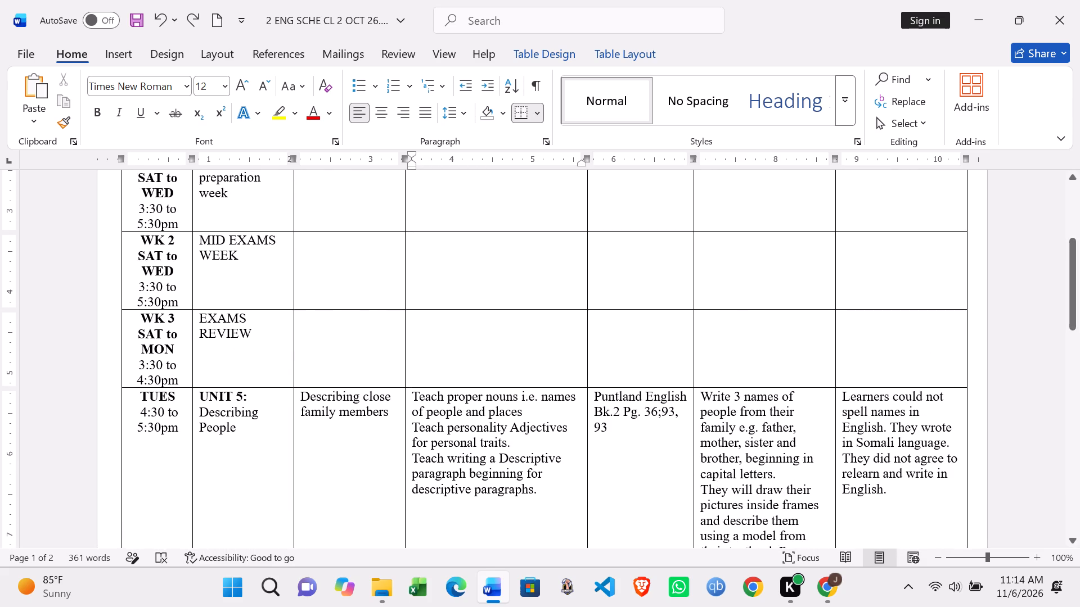
scroll(177, 224, left, 1)
click(180, 224)
key(Return)
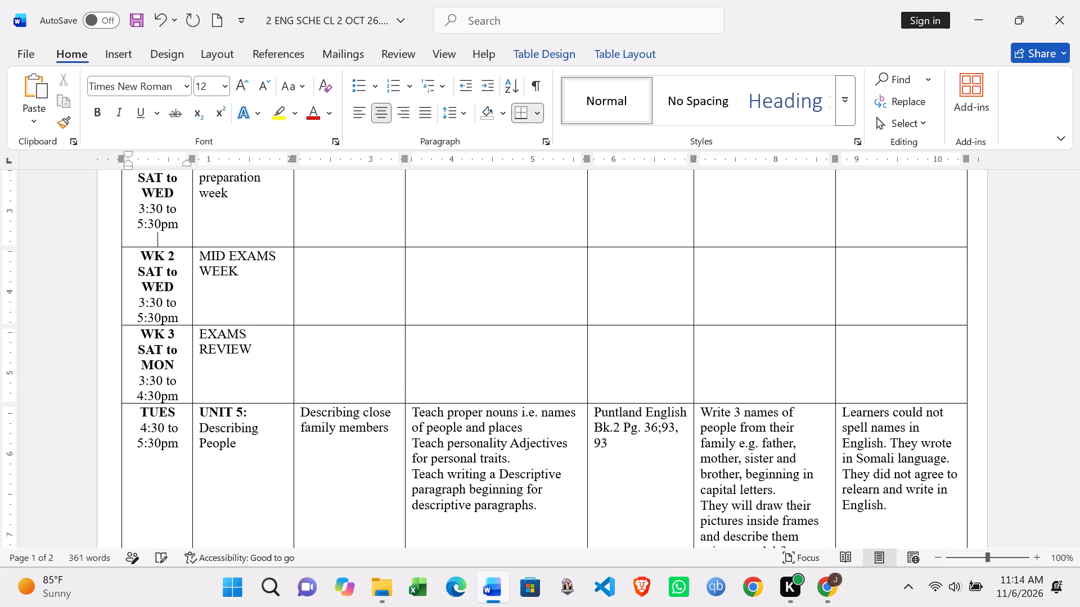
Add one blank line below the "3:30 to 5:30pm" time in the WK 2 row.
scroll(179, 228, up, 1)
click(184, 322)
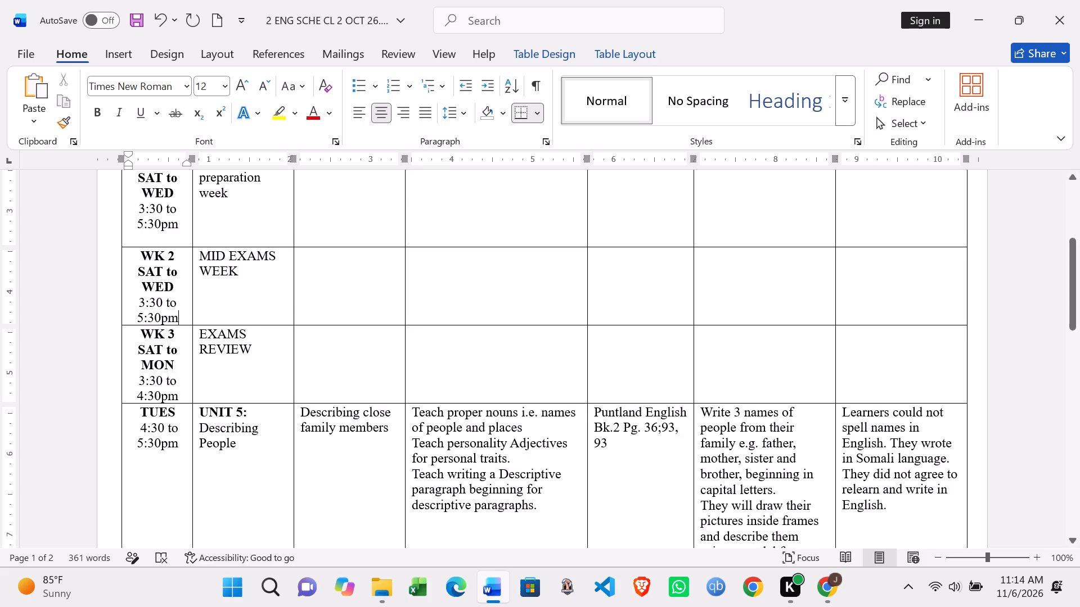
key(Return)
scroll(184, 322, up, 1)
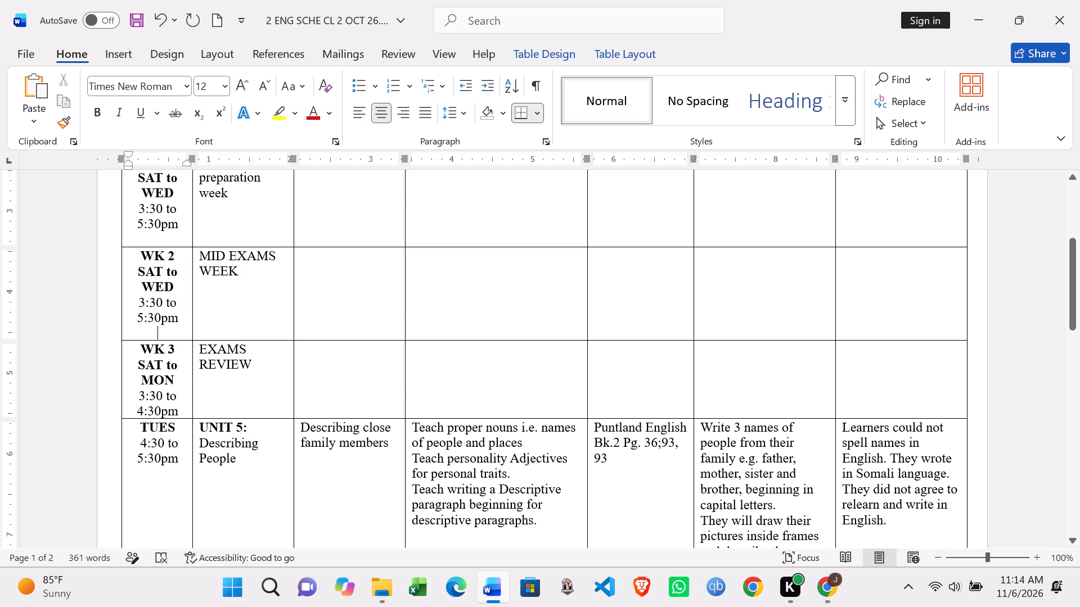
scroll(187, 405, up, 1)
key(Return)
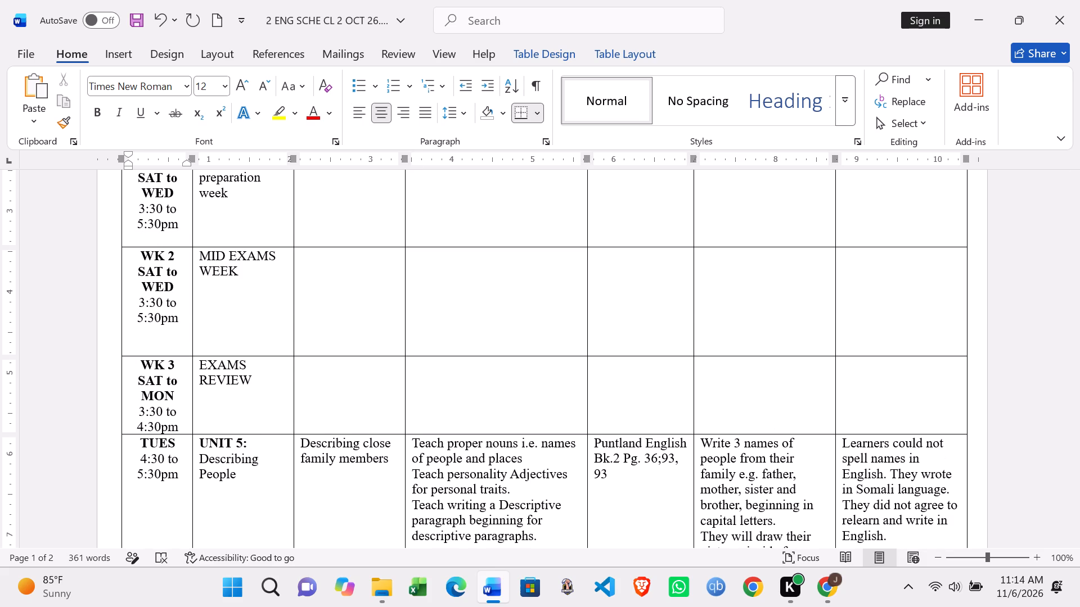
key(Delete)
key(BackSpace)
key(BackSpace)
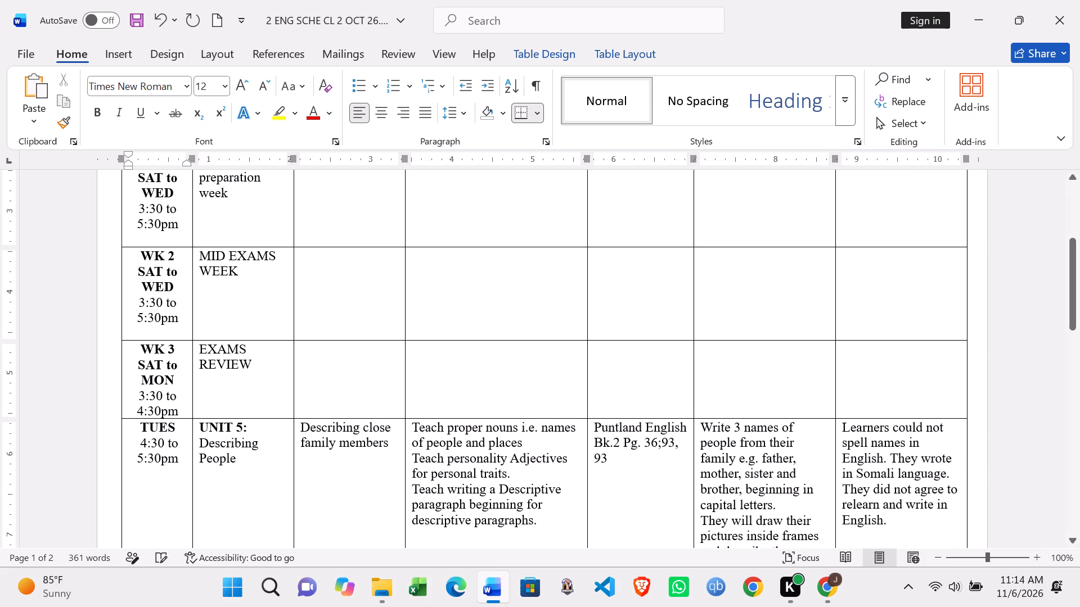
Add a blank line below the "3:30 to 4:30pm" time in the WK 3 row.
scroll(210, 423, right, 1)
scroll(410, 423, left, 1)
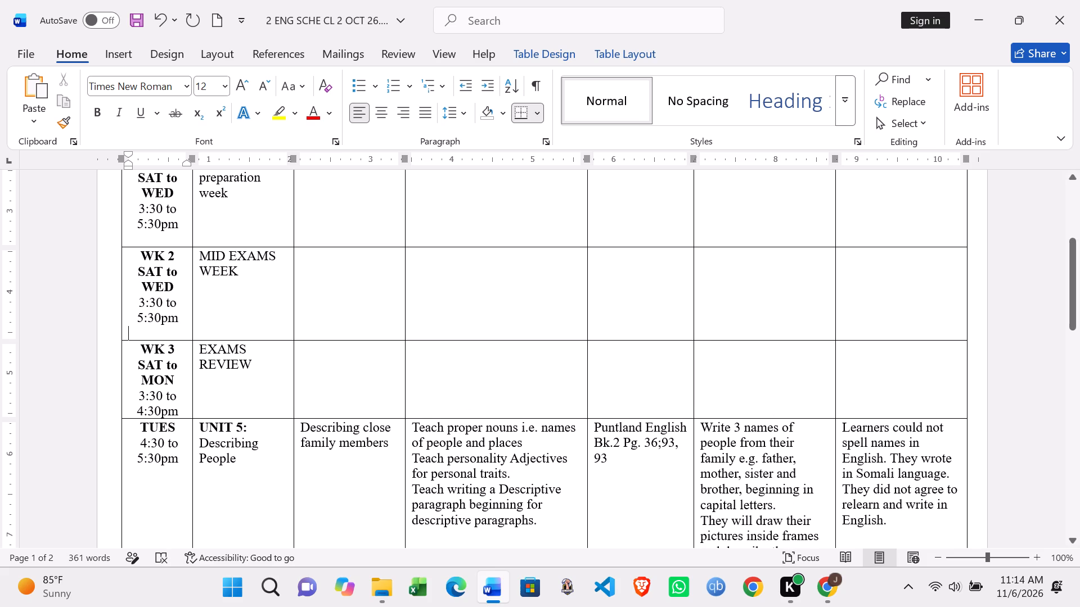
scroll(187, 416, left, 1)
click(184, 407)
key(Return)
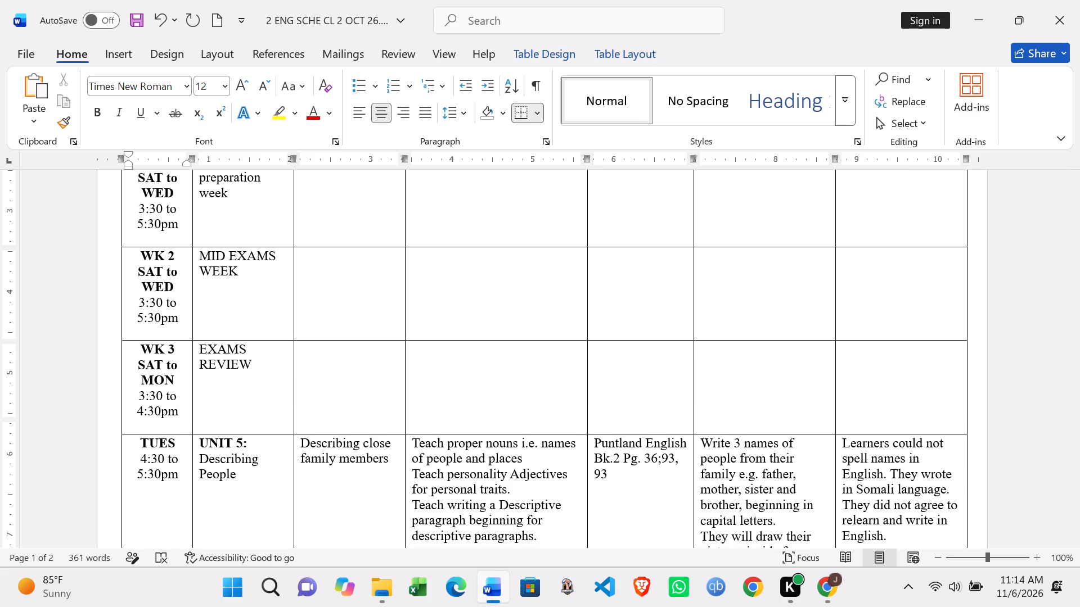
Add a blank line after "their textbook Pages." at the end of Tuesday's Unit 5 activities.
scroll(355, 427, right, 1)
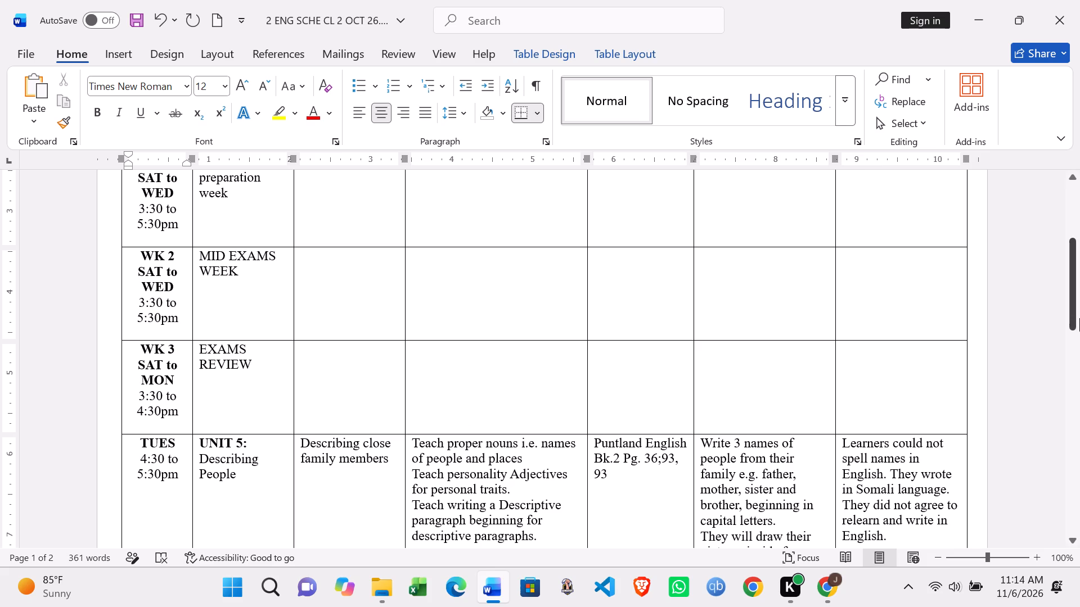
scroll(1079, 318, right, 1)
drag(1072, 298, 1079, 357)
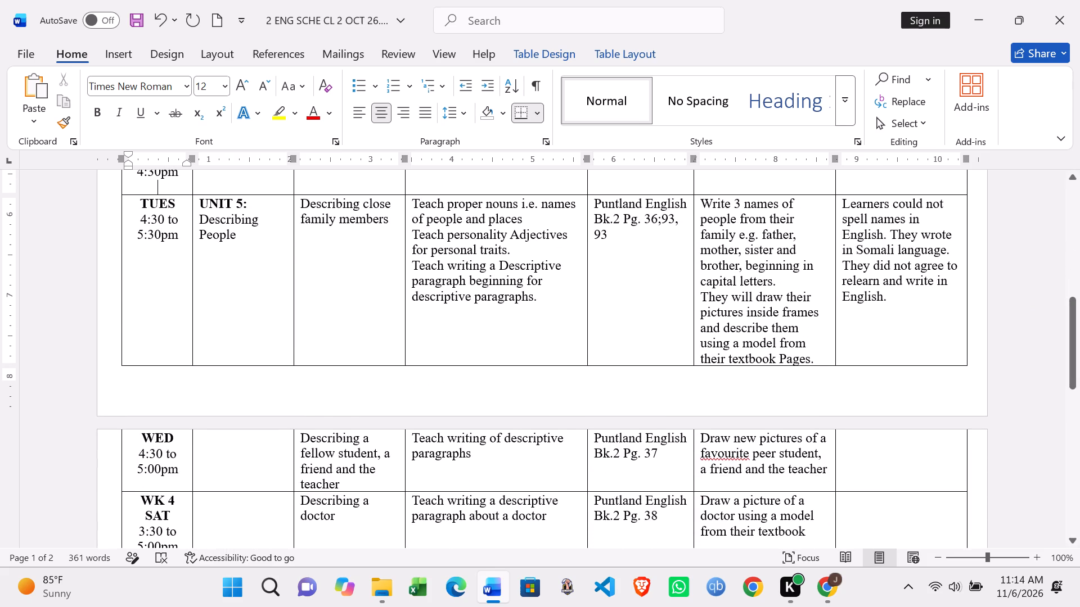
click(824, 356)
key(Return)
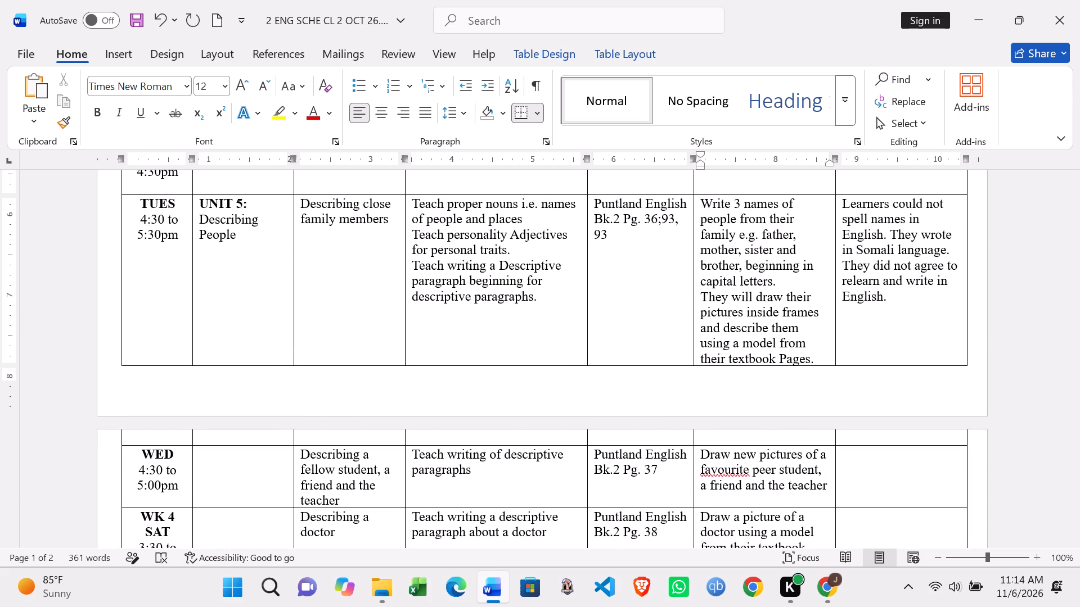
Examine the table around the page break, from the WK 3 exam review row through the WK 4 lessons.
scroll(1043, 369, down, 1)
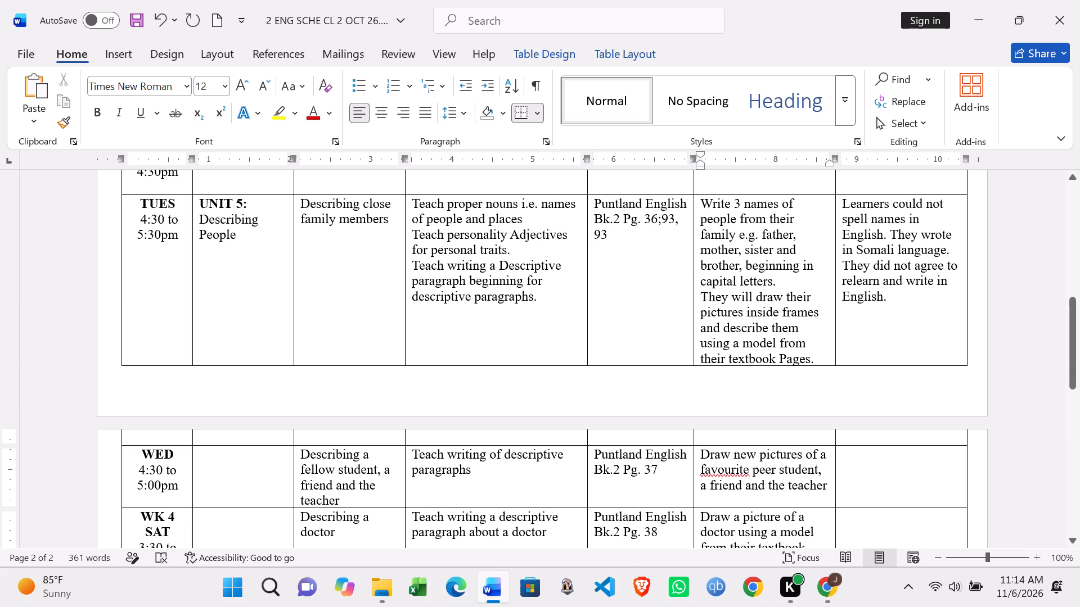
scroll(1058, 357, down, 1)
drag(1077, 339, 1076, 333)
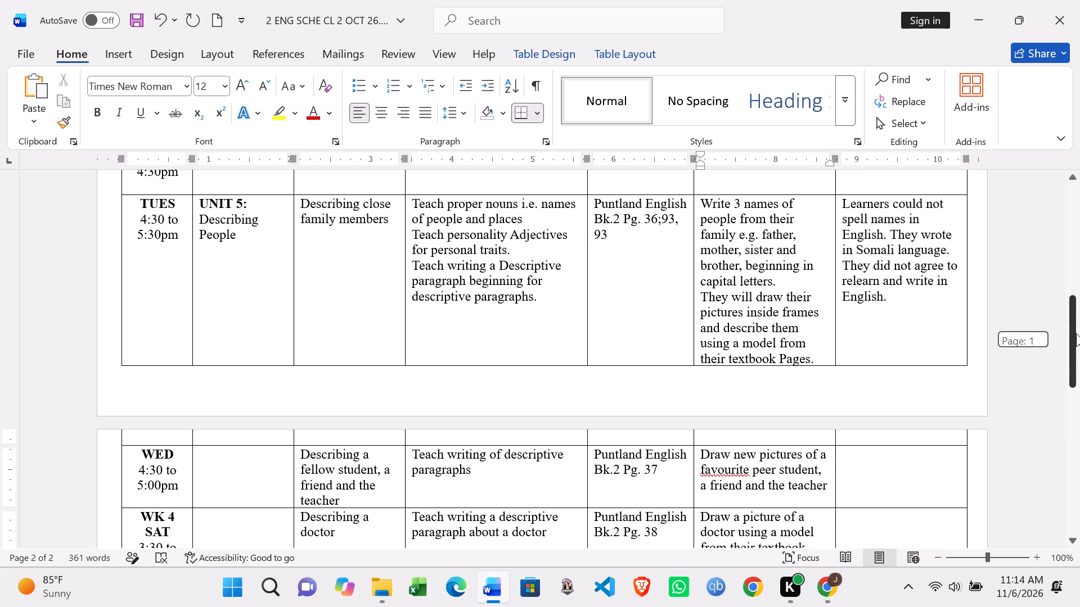
scroll(1076, 333, down, 1)
drag(1076, 333, 1070, 314)
scroll(1070, 315, down, 1)
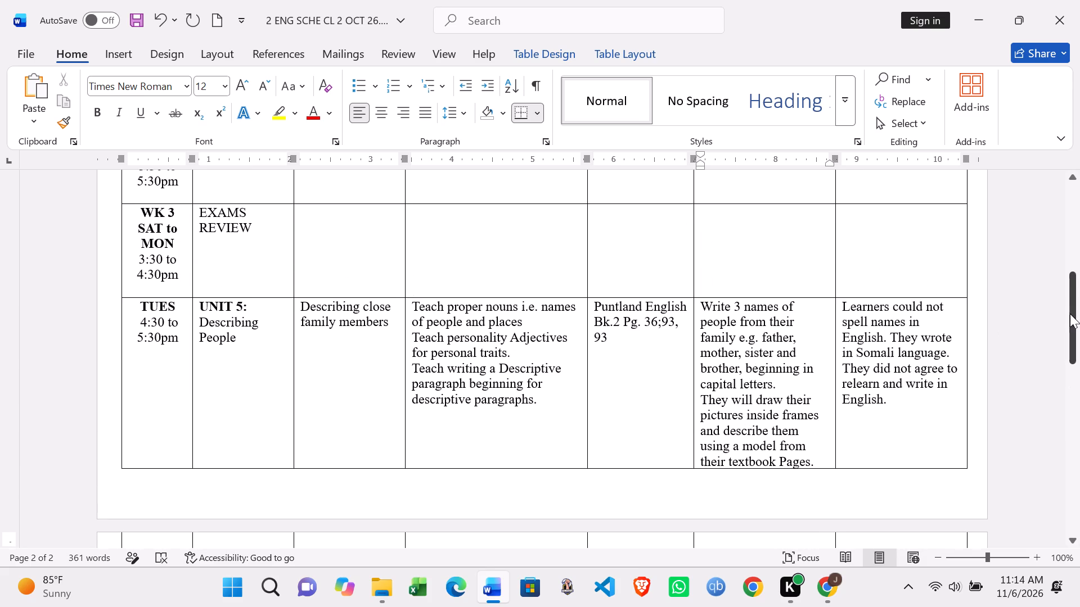
drag(1068, 316, 1078, 324)
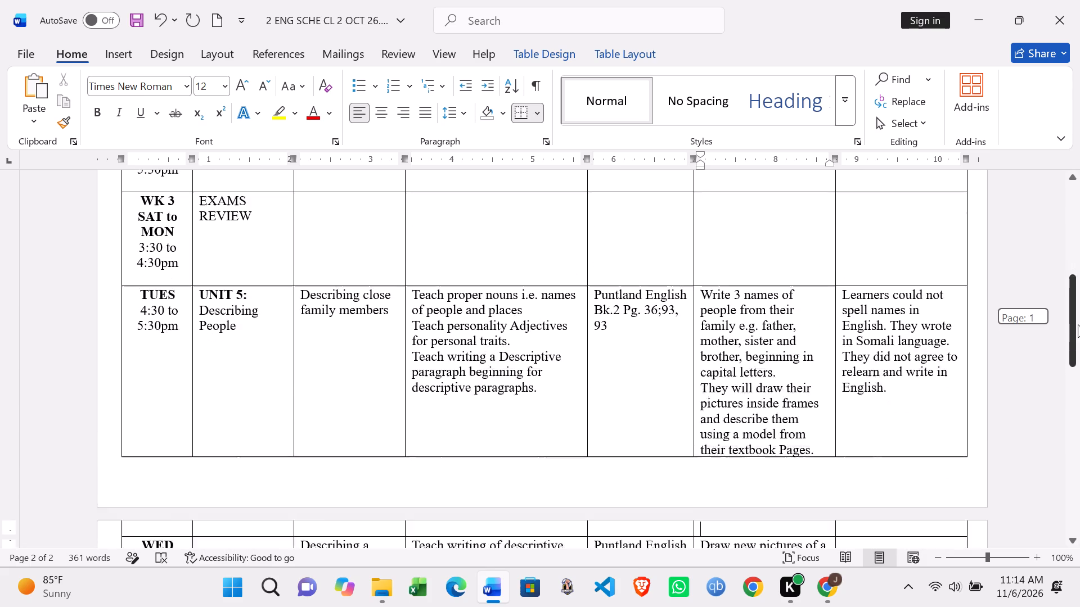
drag(1078, 324, 1079, 385)
scroll(958, 406, left, 1)
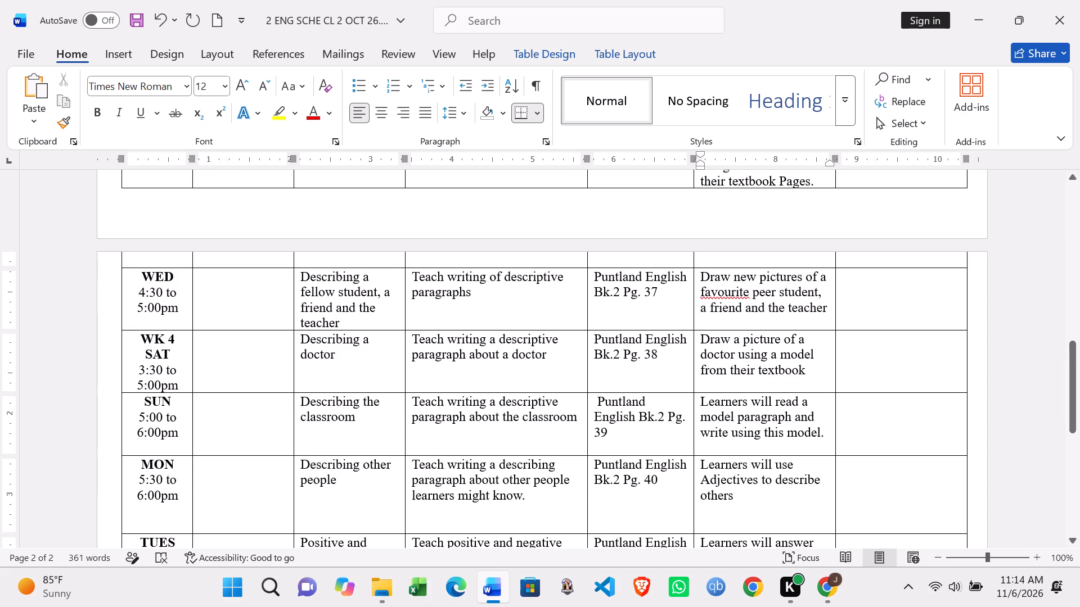
Extend the activities for Wednesday's page 37 lesson with "then write short sentences to describe them.".
scroll(963, 401, left, 1)
click(878, 292)
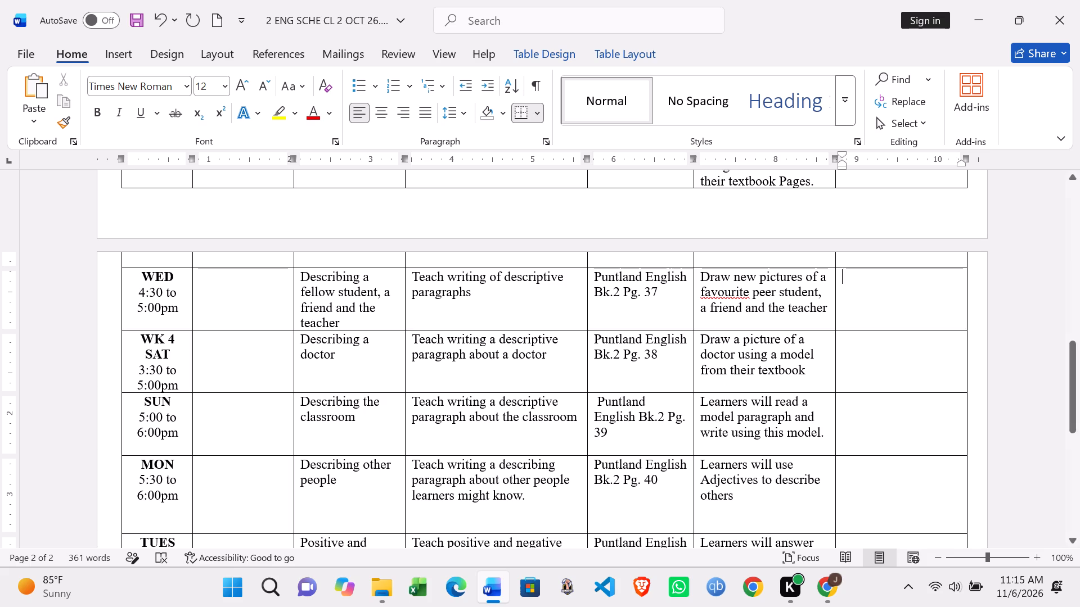
click(832, 313)
key(space)
text(then)
key(space)
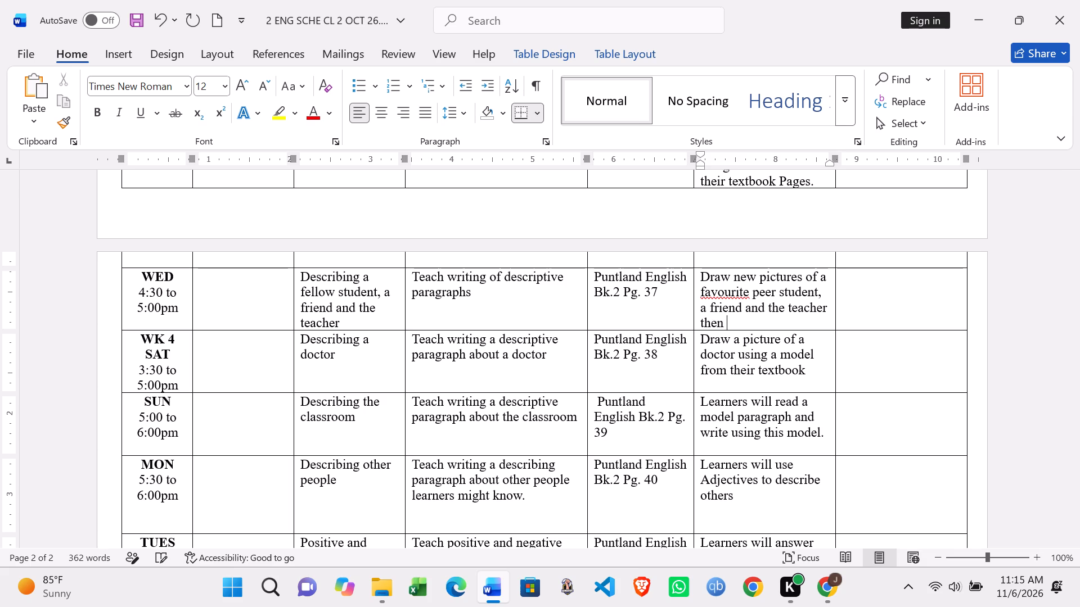
text(write)
key(space)
key(space)
text(short senteces to des)
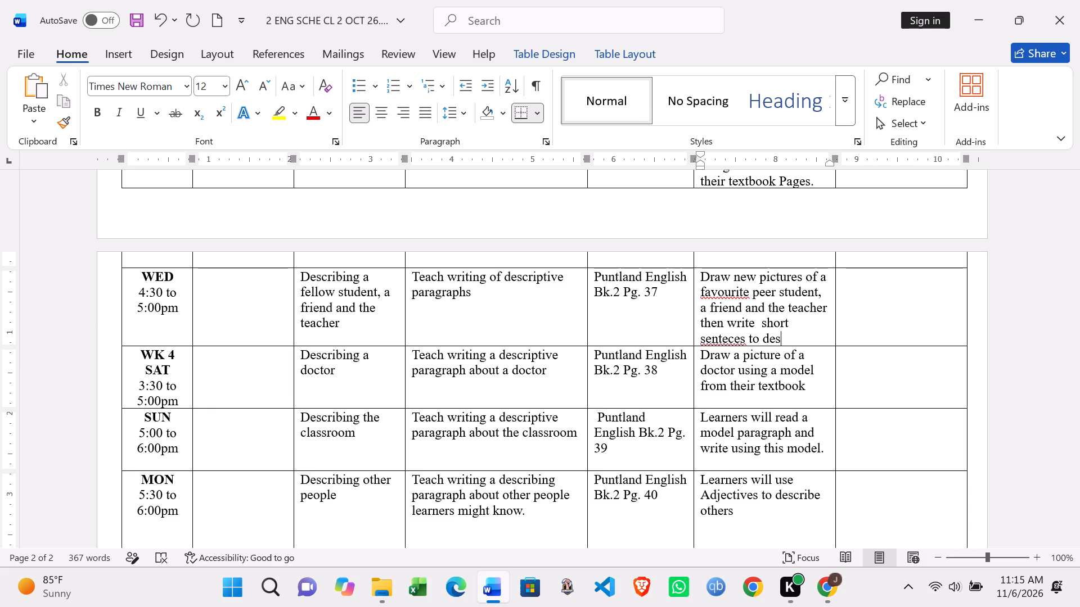
text(cribe t)
text(hem)
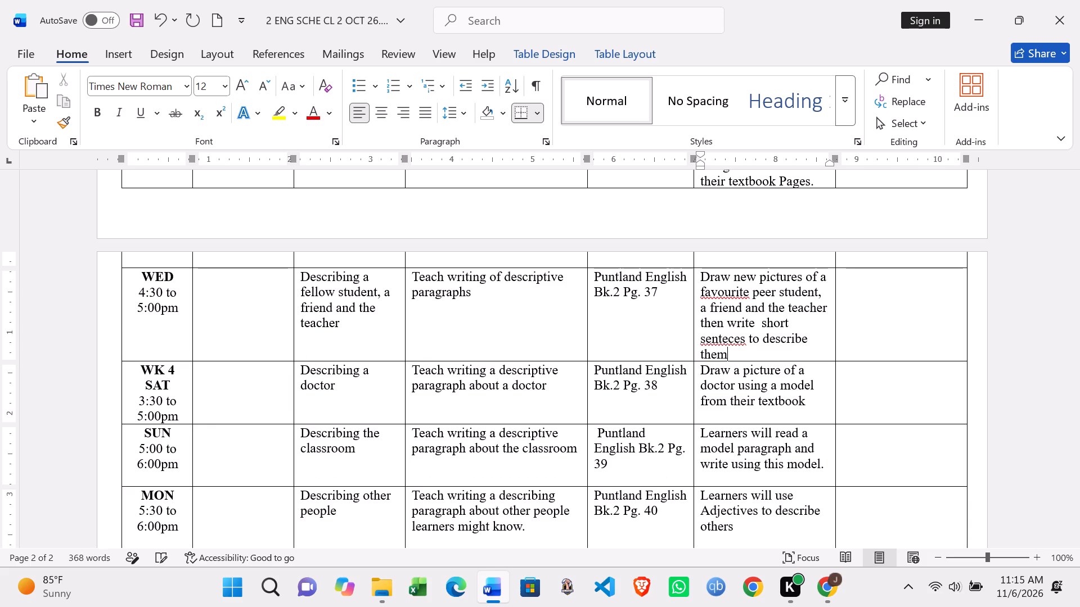
click(728, 337)
key(n)
click(750, 349)
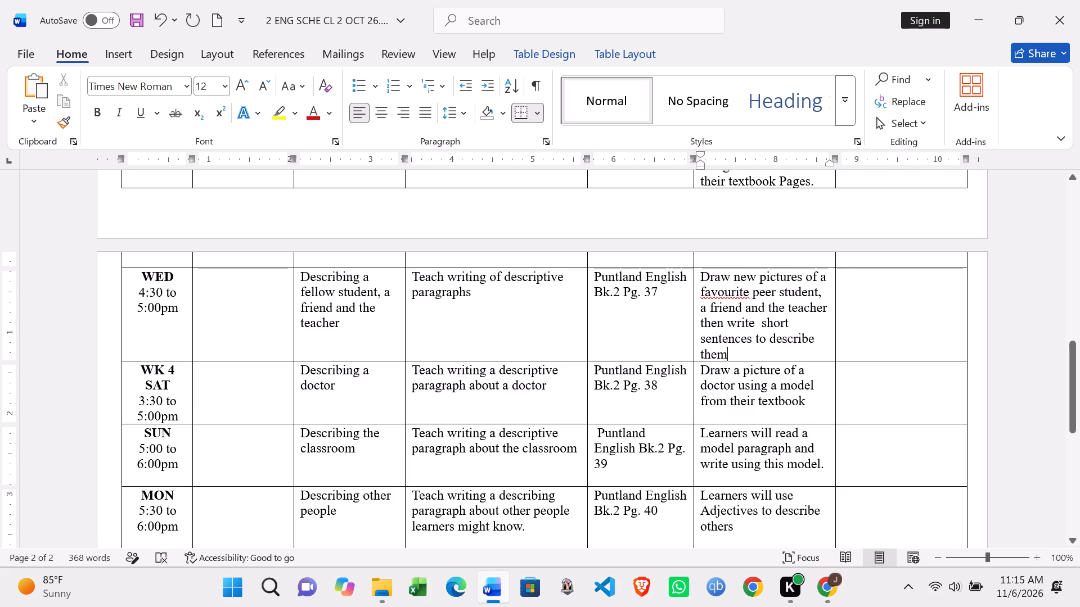
key(period)
Save the October scheme of work document.
drag(1070, 392, 1060, 342)
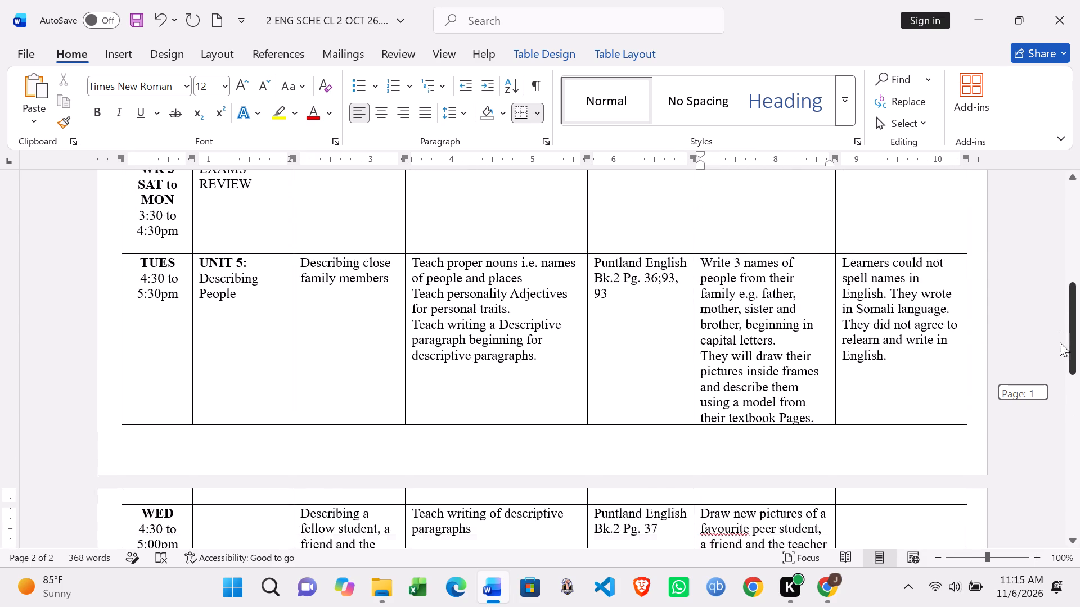
drag(1060, 342, 1065, 376)
click(900, 347)
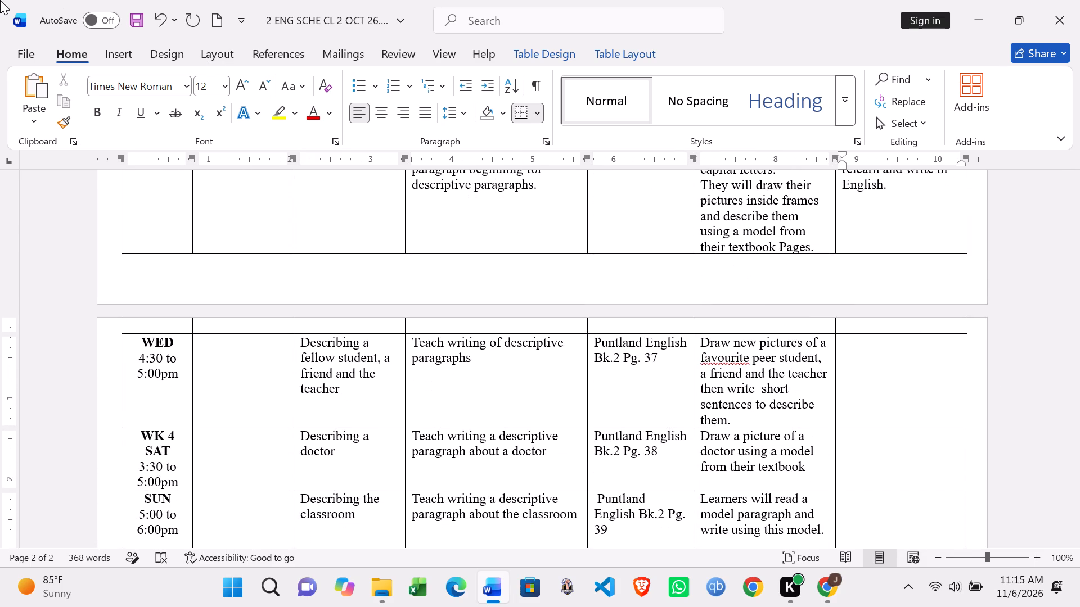
click(131, 25)
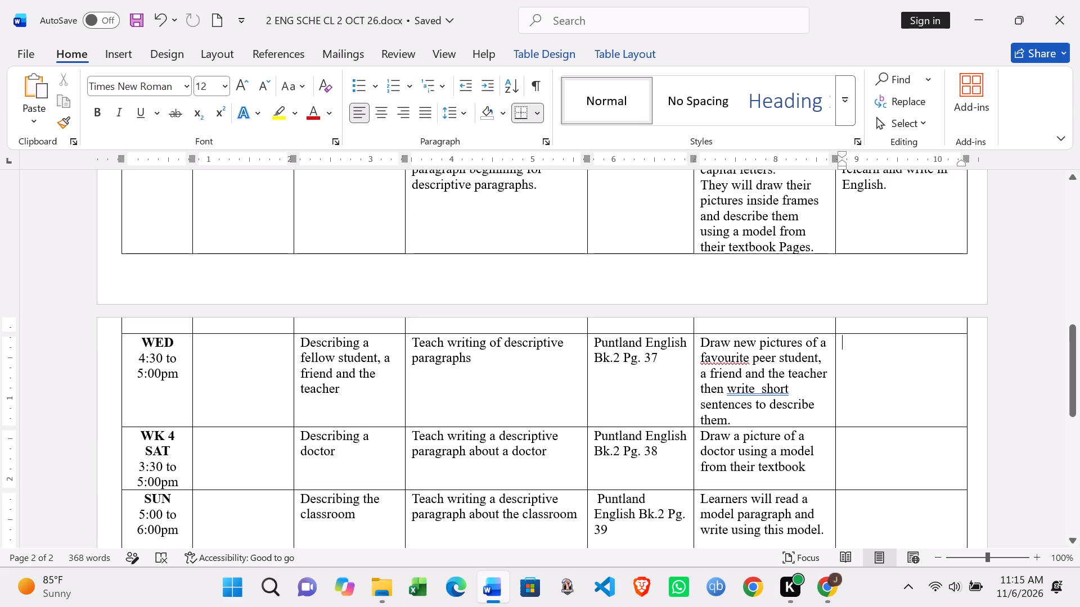
Enter the remark "Repetition needed for familiarization." for Wednesday's lesson on describing a fellow student, a friend and the teacher.
text(repeti)
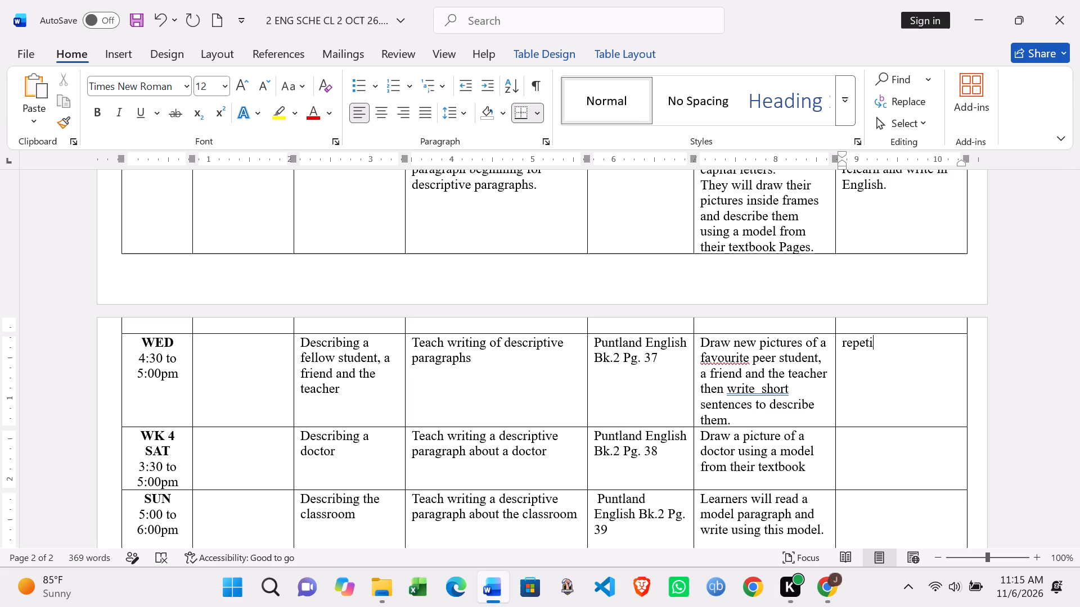
text(tion needed)
key(space)
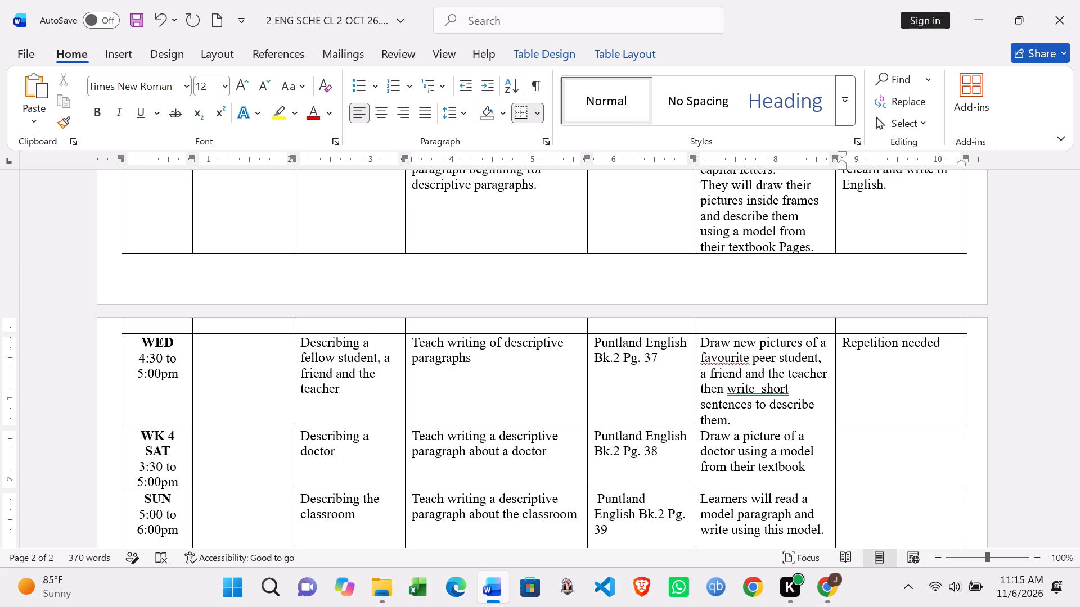
text(for)
key(space)
text(familiari)
text(zaton)
key(period)
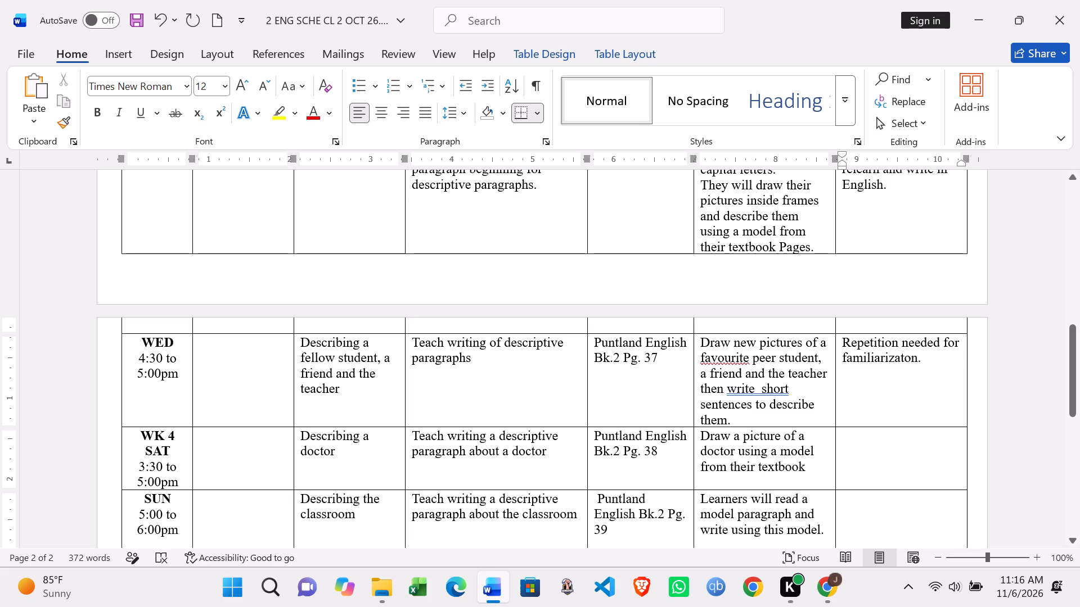
click(884, 430)
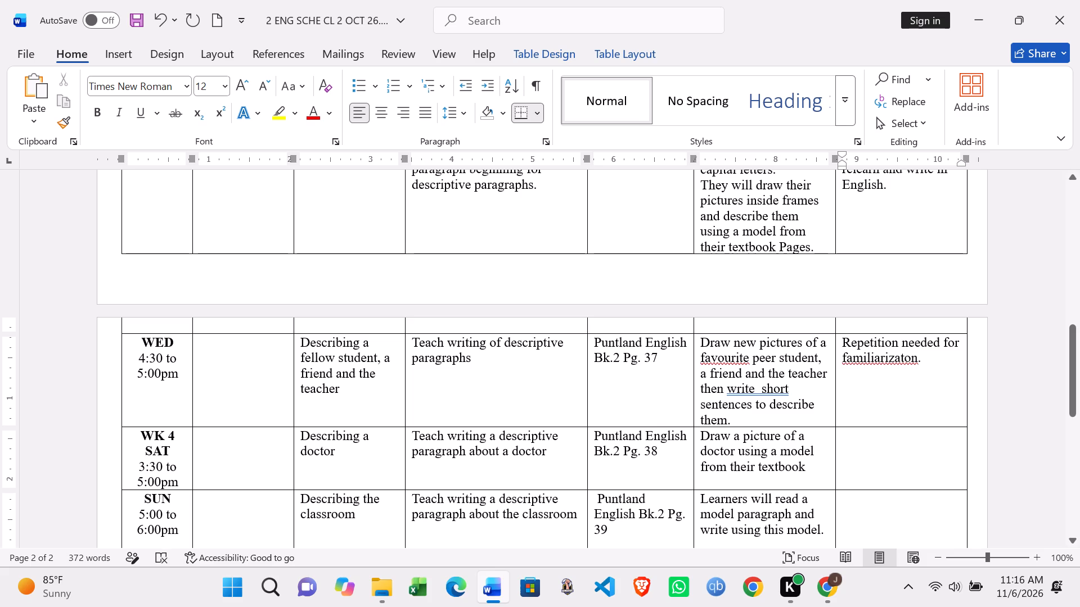
click(887, 365)
right_click(887, 365)
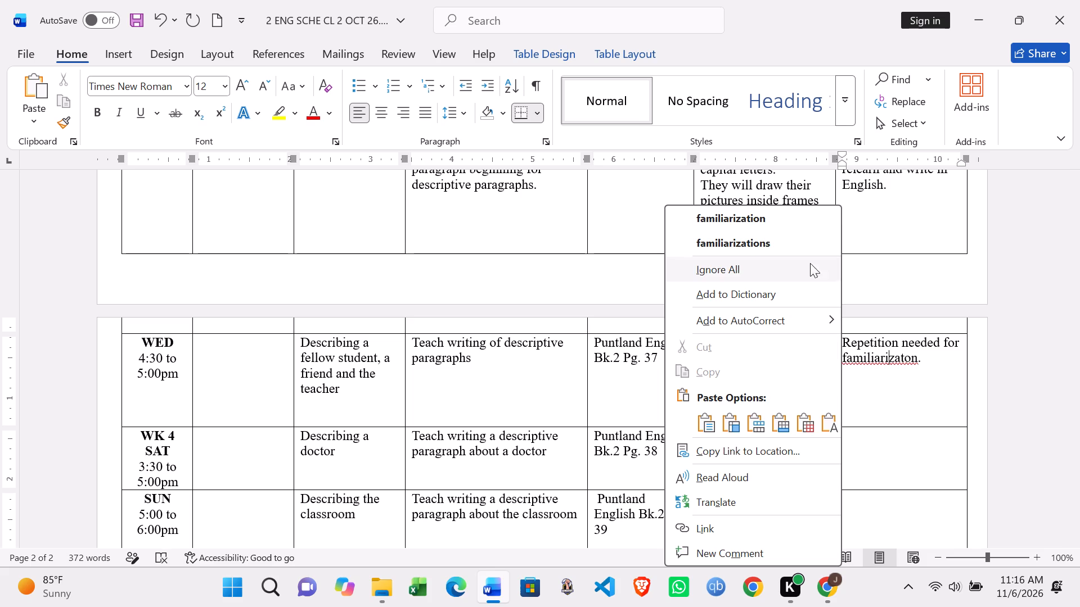
click(776, 211)
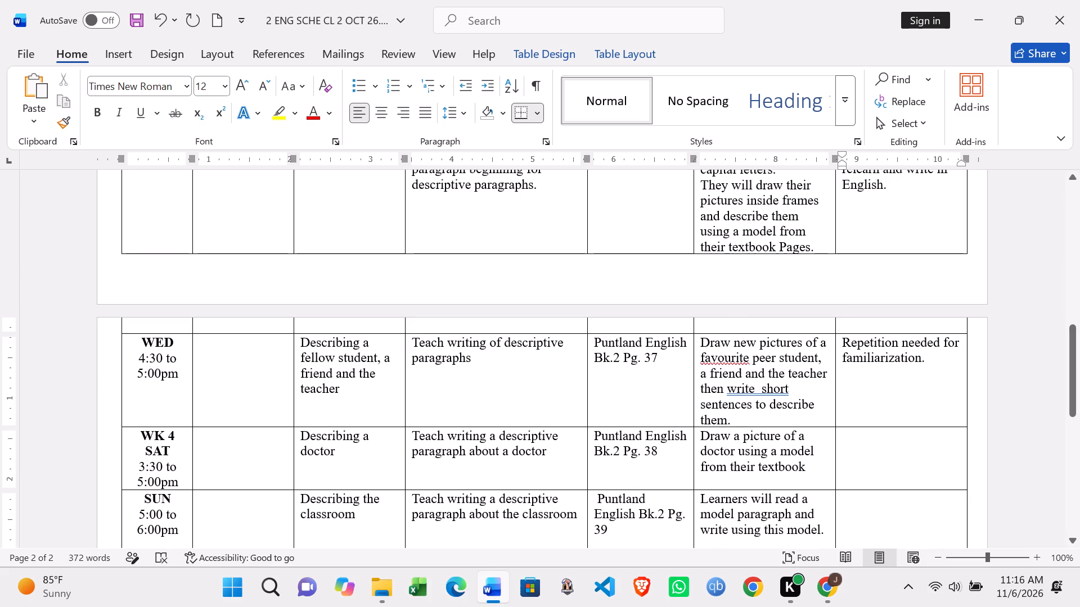
Remove the extra space between "write" and "short" in Wednesday's page 37 activities.
click(758, 392)
key(Delete)
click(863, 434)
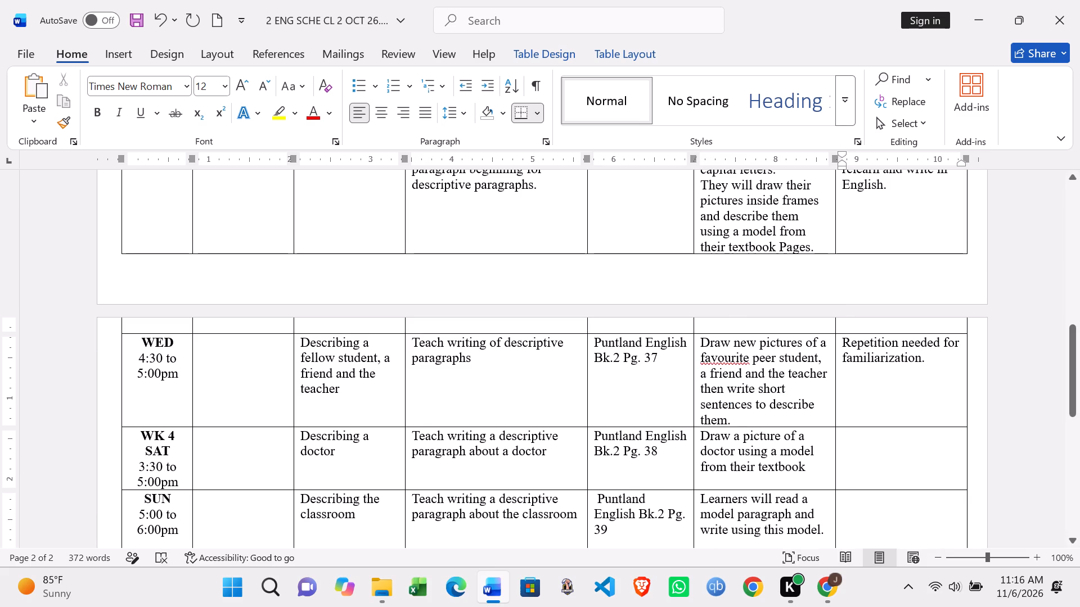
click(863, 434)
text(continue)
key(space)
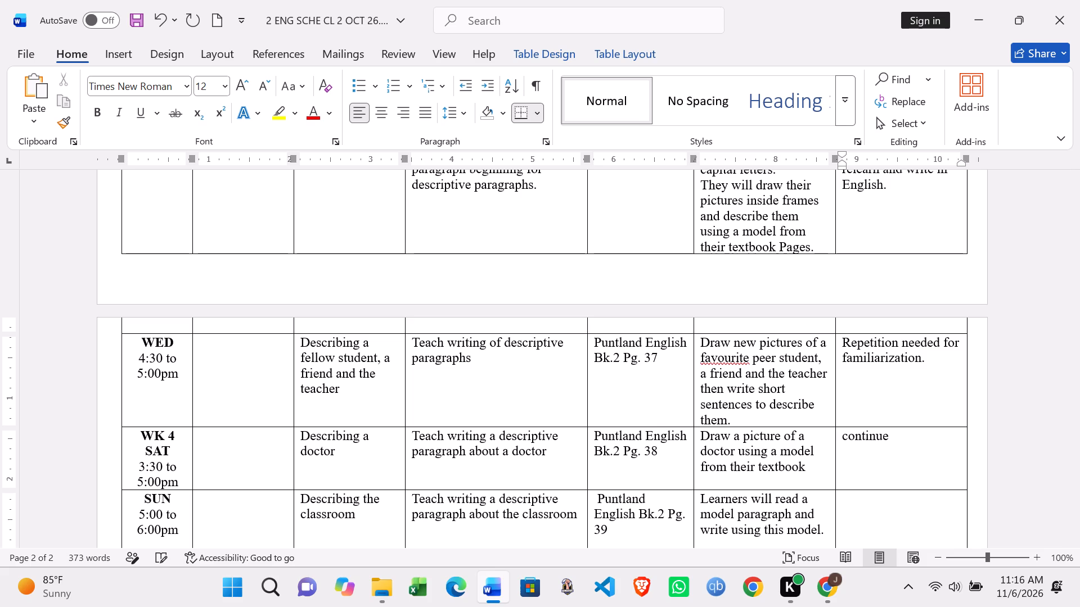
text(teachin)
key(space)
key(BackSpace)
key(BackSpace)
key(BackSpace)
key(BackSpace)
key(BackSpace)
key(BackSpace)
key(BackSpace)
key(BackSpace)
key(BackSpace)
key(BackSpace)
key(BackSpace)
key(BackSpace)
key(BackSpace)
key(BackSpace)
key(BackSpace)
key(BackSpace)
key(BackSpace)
Enter the remark "Learners were still struggling with sentence construction." for the WK 4 Saturday lesson on describing a doctor.
text(learners)
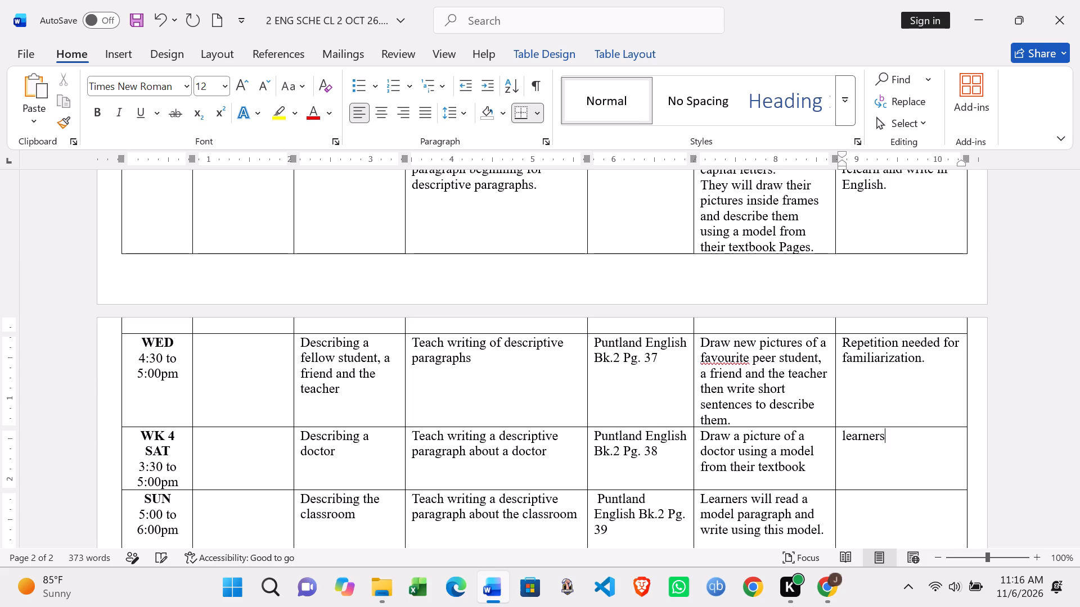
key(space)
text(were still sr)
key(BackSpace)
text(trgu)
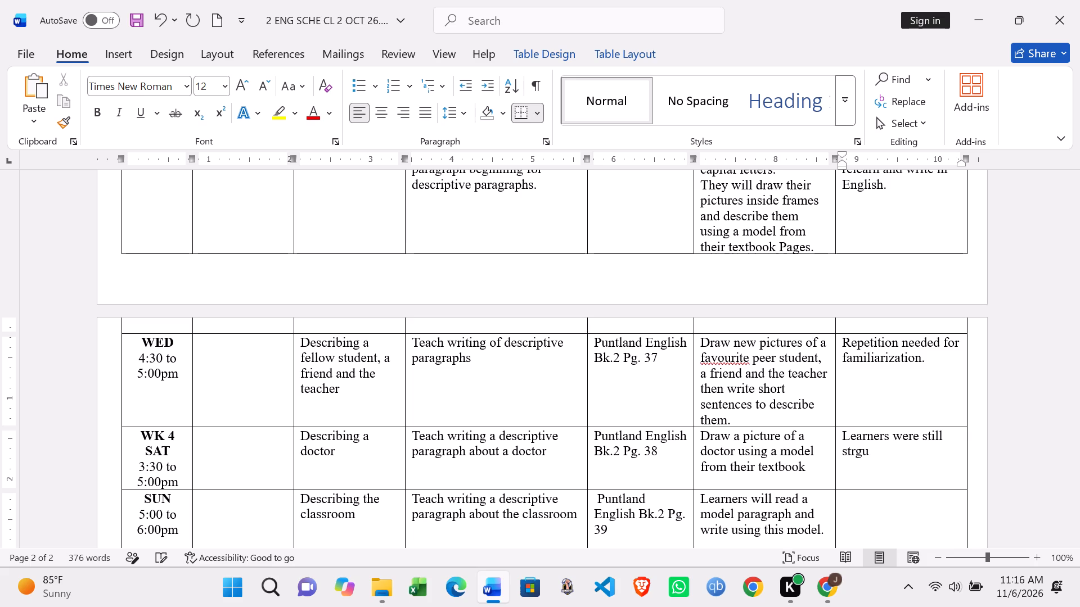
key(BackSpace)
key(BackSpace)
text(ggling)
key(space)
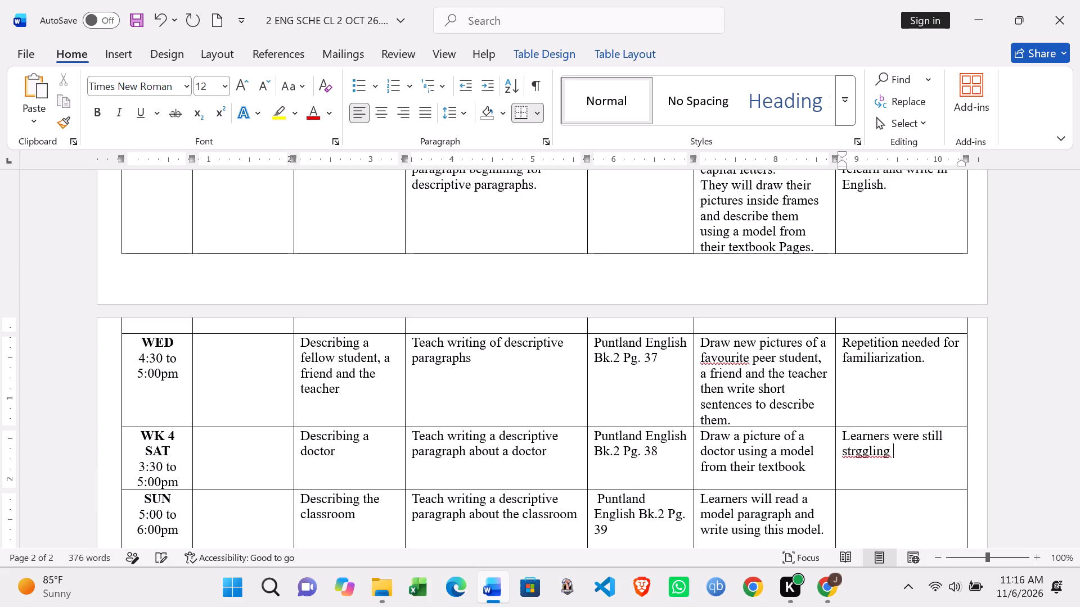
key(Left)
key(Left)
key(Left)
key(Left)
key(Left)
key(Left)
key(Left)
key(u)
key(Right)
key(Right)
key(Right)
key(Right)
key(Right)
key(Right)
key(Right)
text(with sentence con)
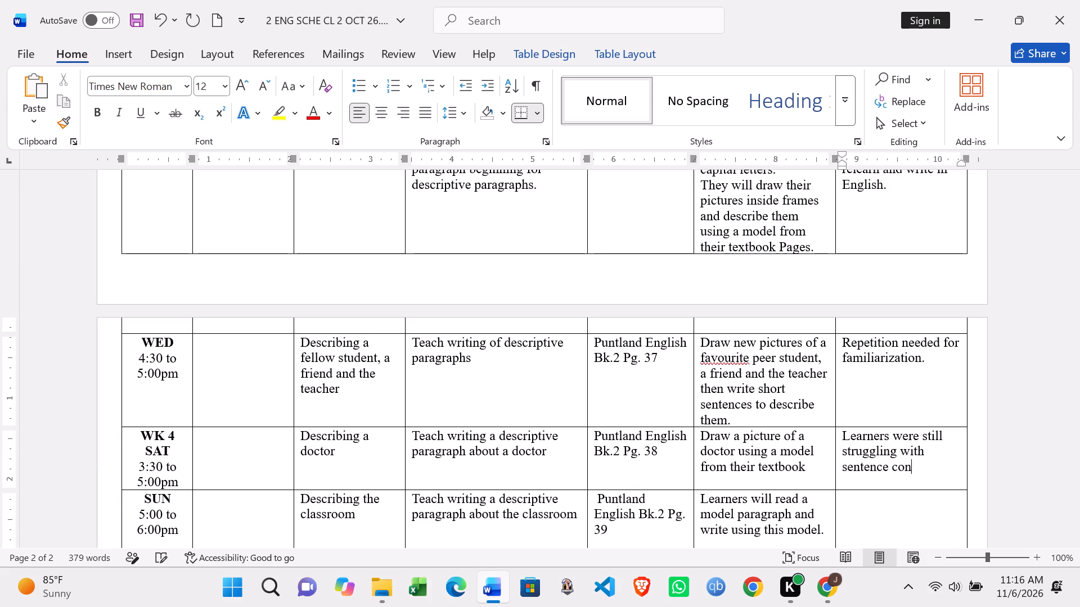
text(stract)
text(ion)
key(period)
click(927, 518)
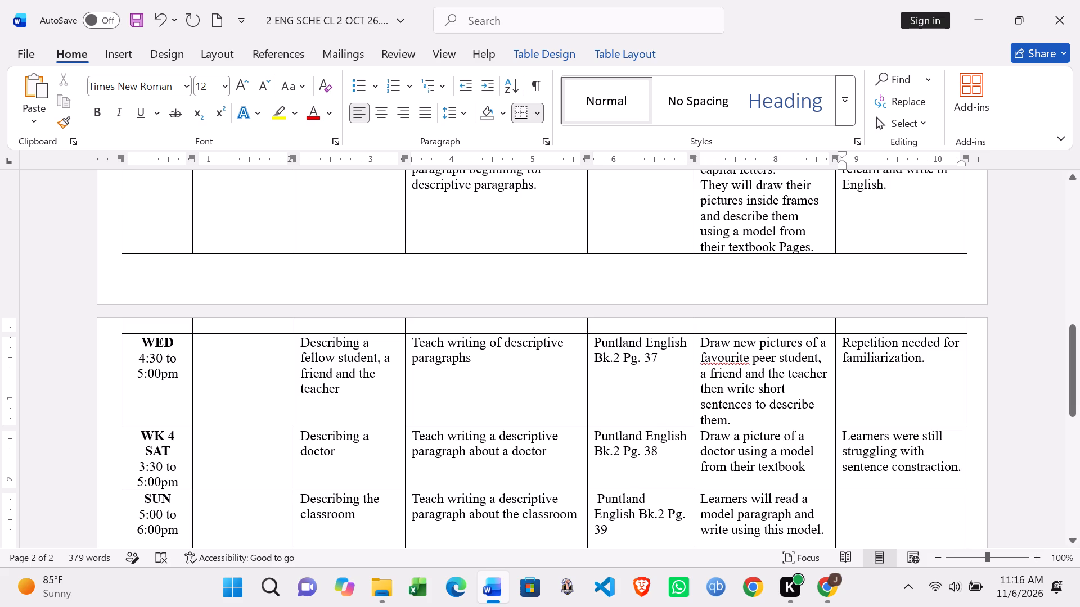
click(917, 468)
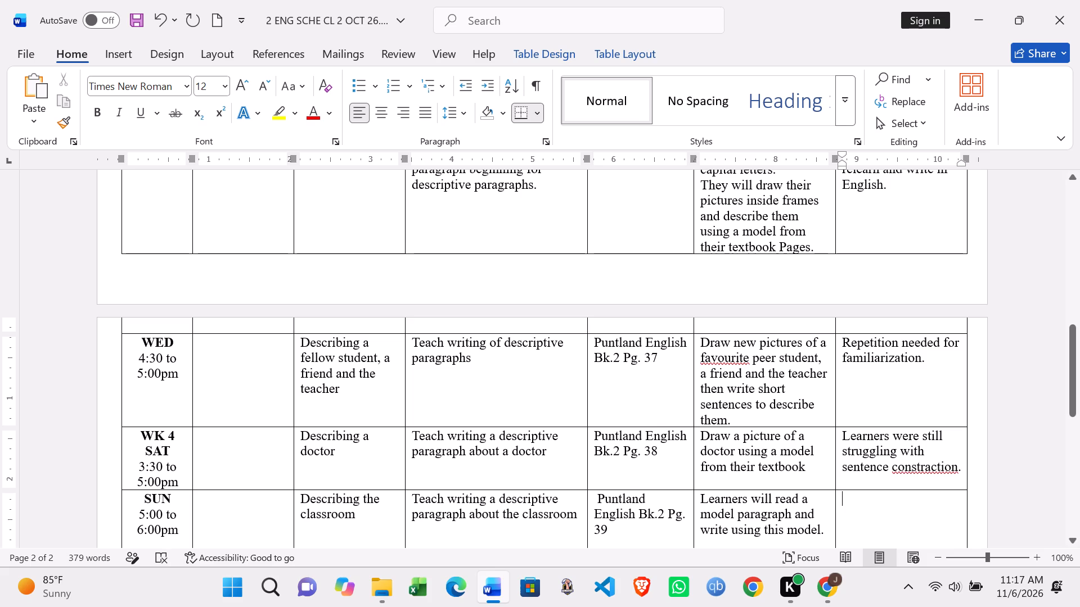
right_click(917, 468)
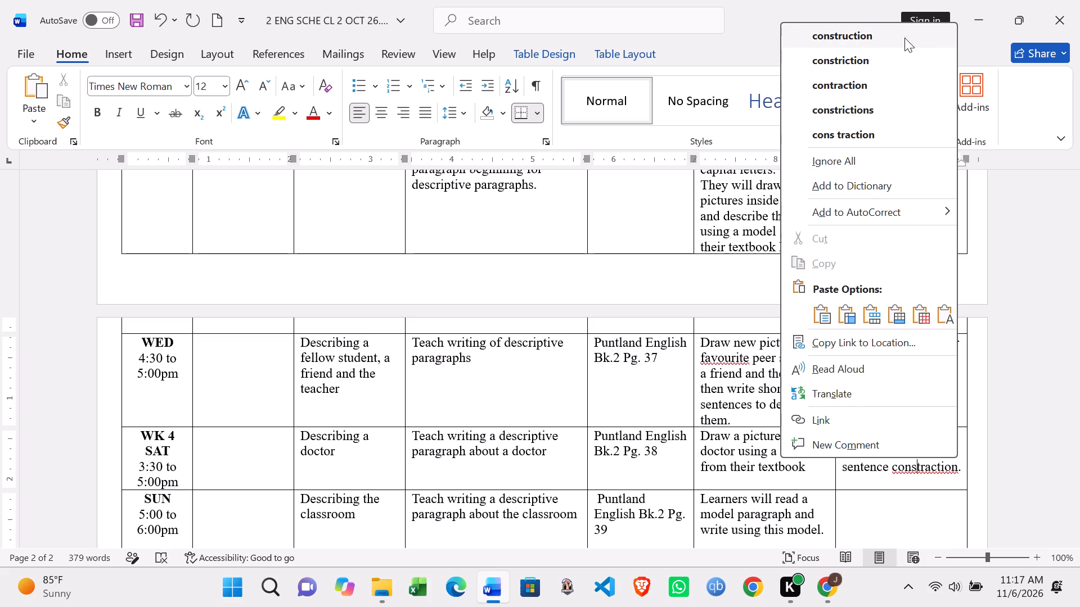
click(901, 32)
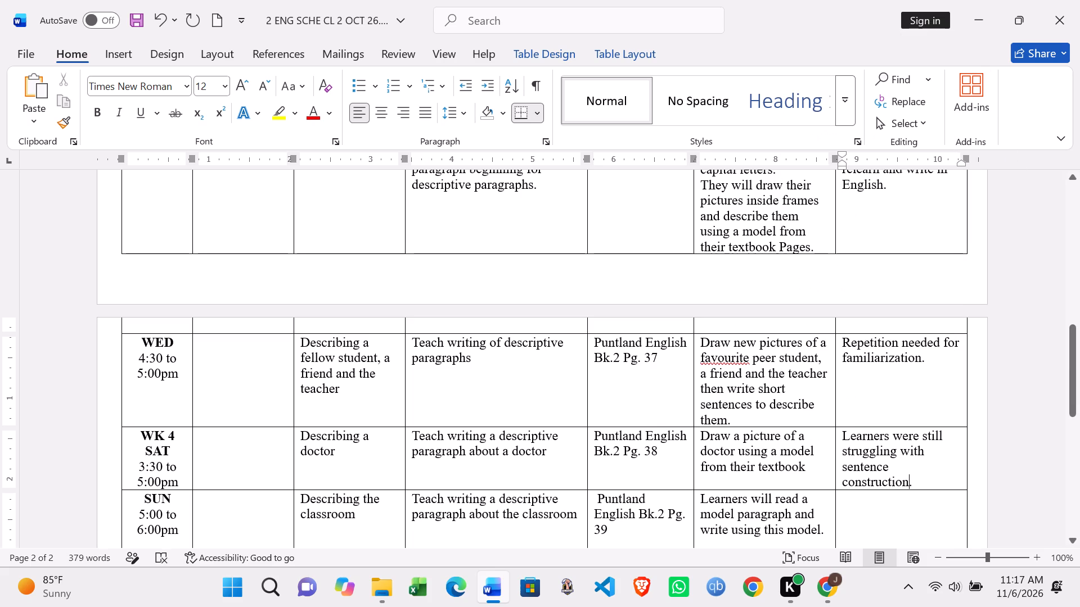
Start the remark for the WK 4 Sunday lesson on describing the classroom.
drag(1078, 350, 1078, 373)
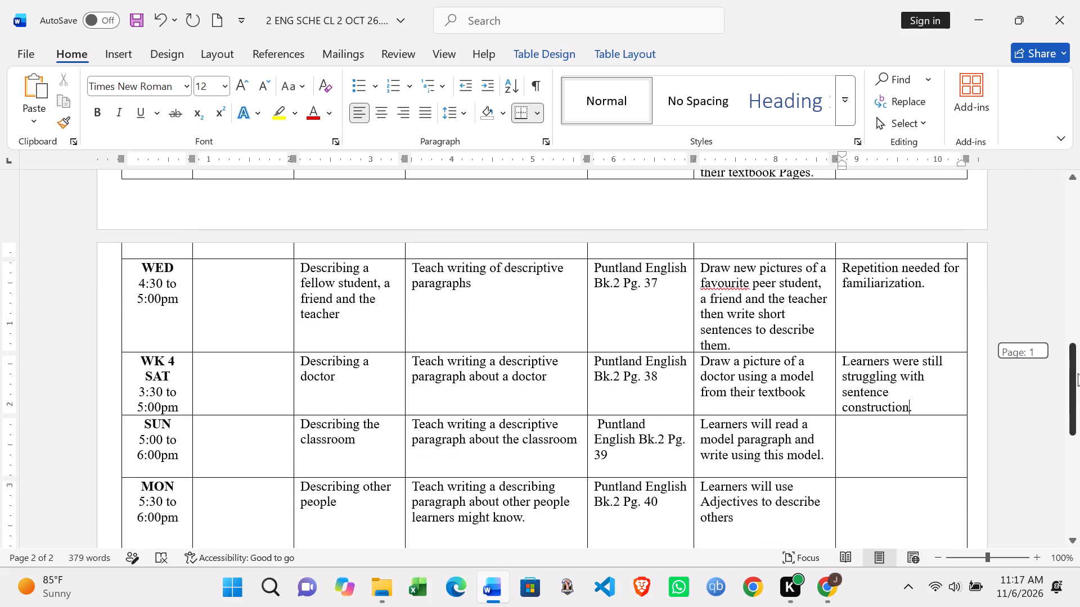
drag(1078, 373, 1075, 411)
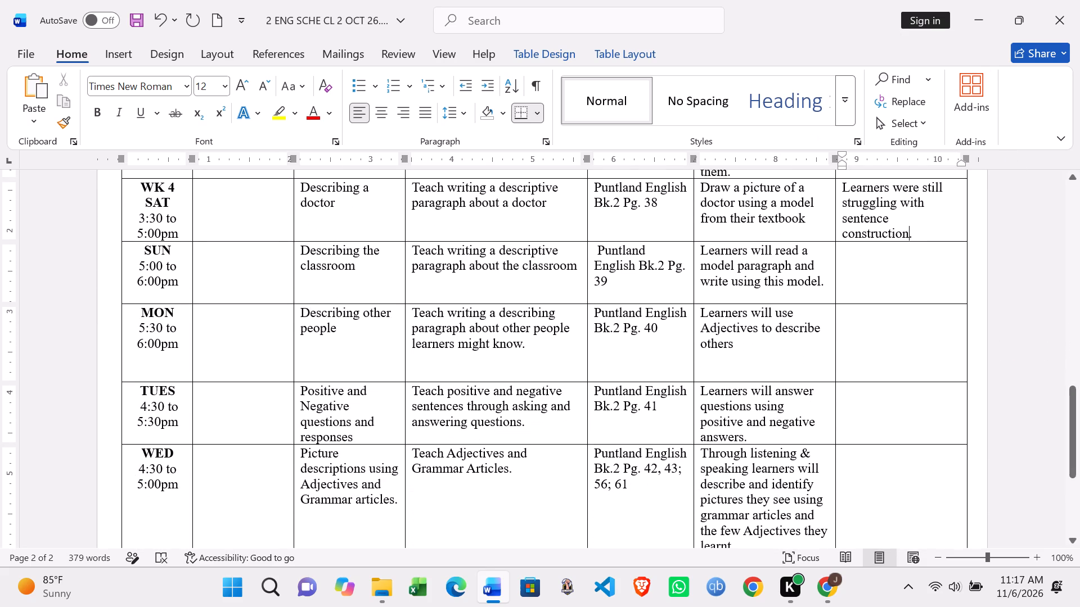
click(899, 280)
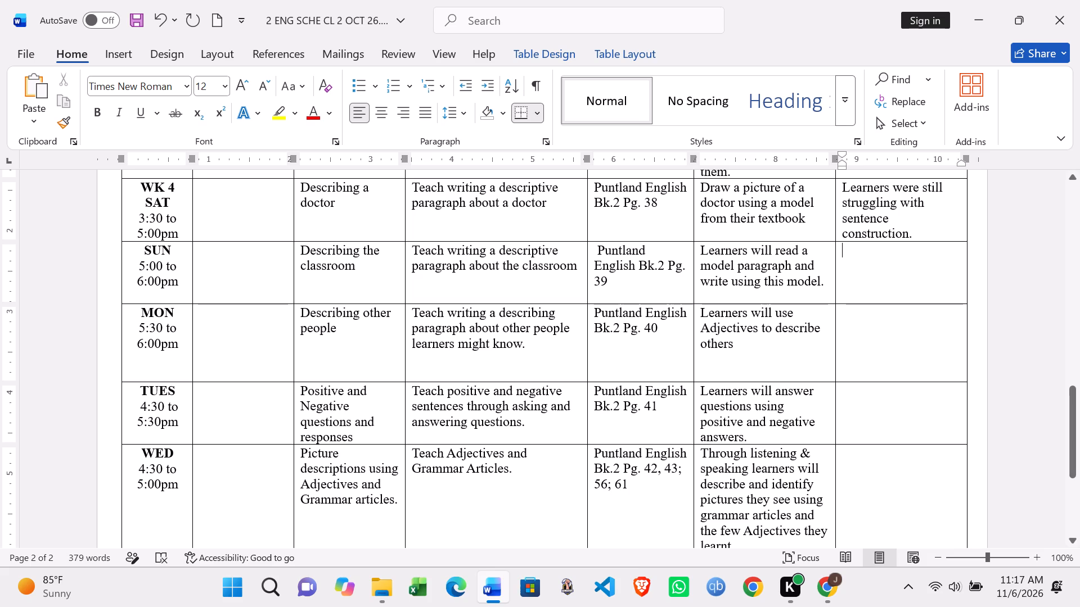
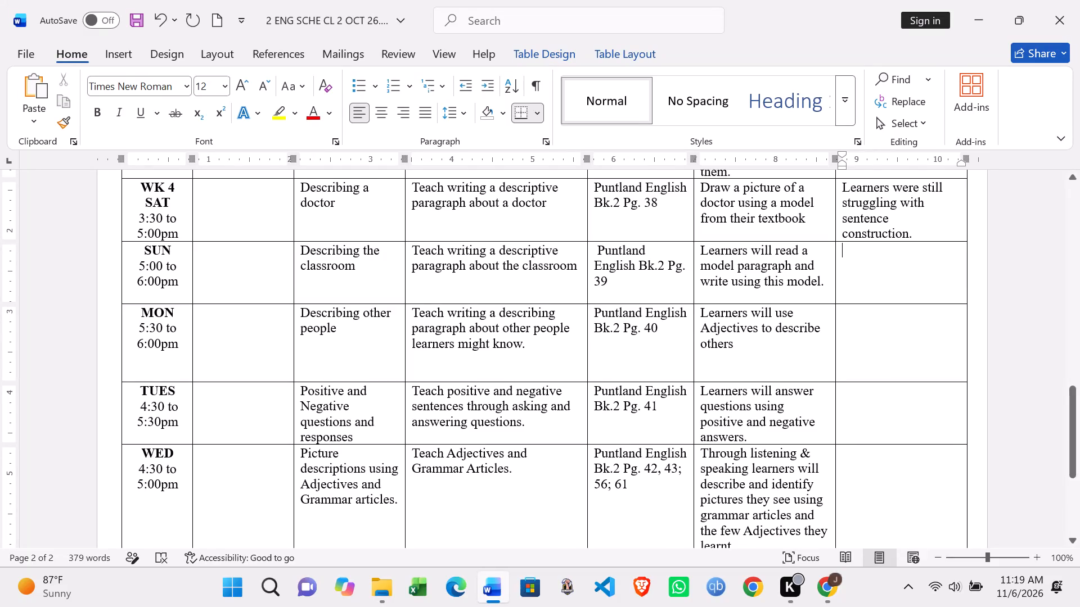
Insert "their own" between "write" and "using this model" in the WK 4 Sunday activities on describing the classroom.
click(733, 277)
text(their own)
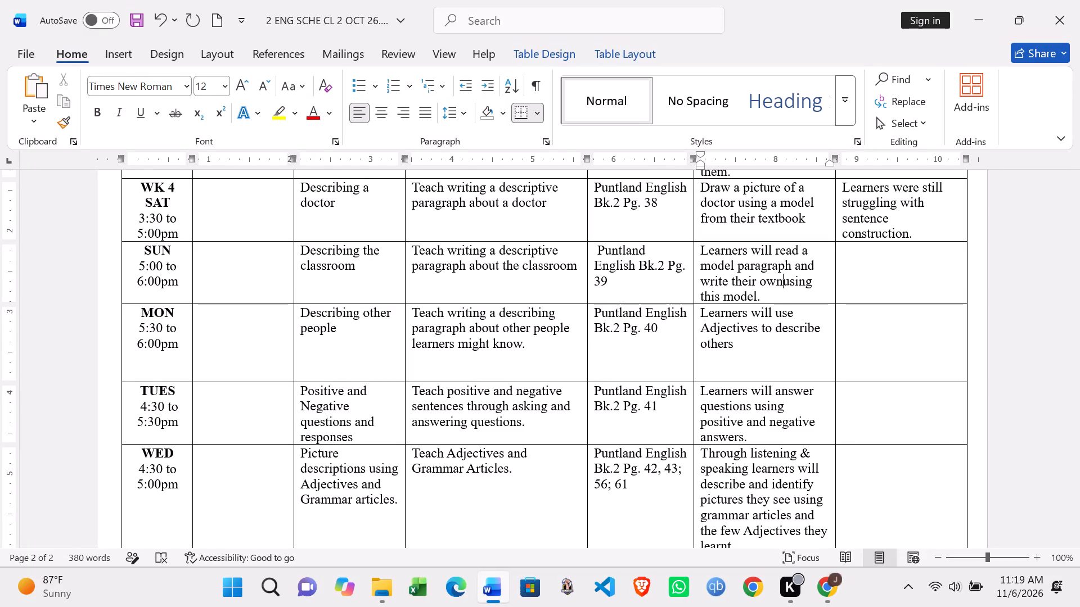
key(space)
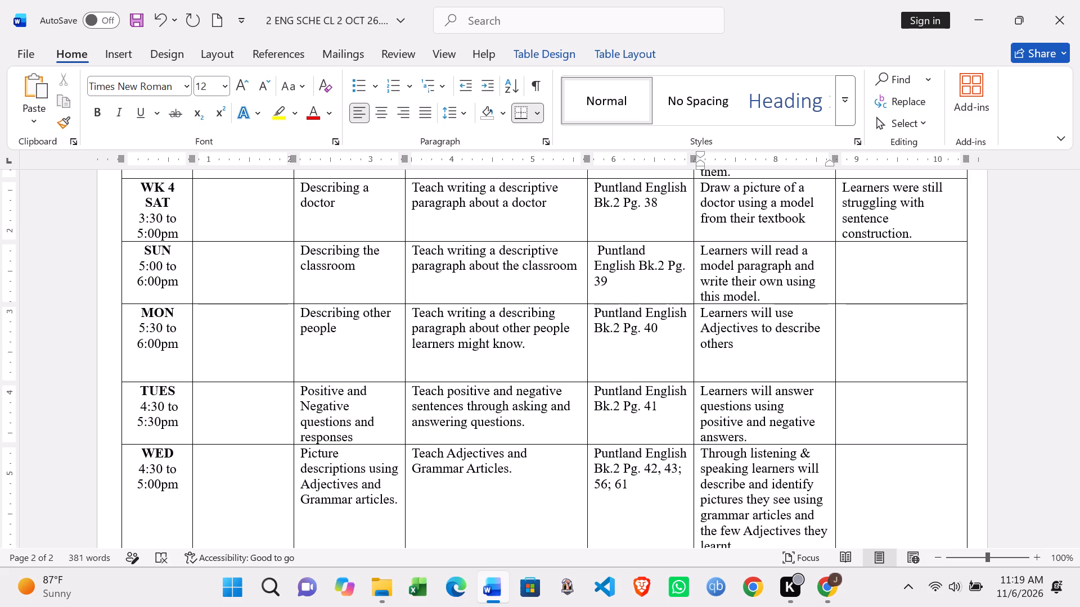
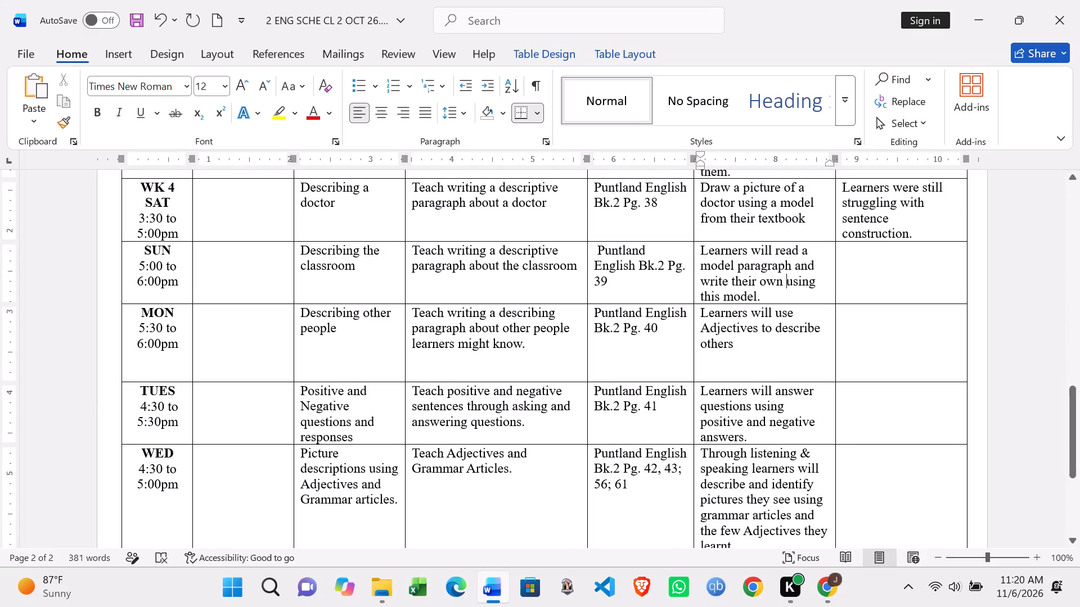
Begin the remarks entry for the WK 4 Sunday lesson on describing the classroom.
click(869, 249)
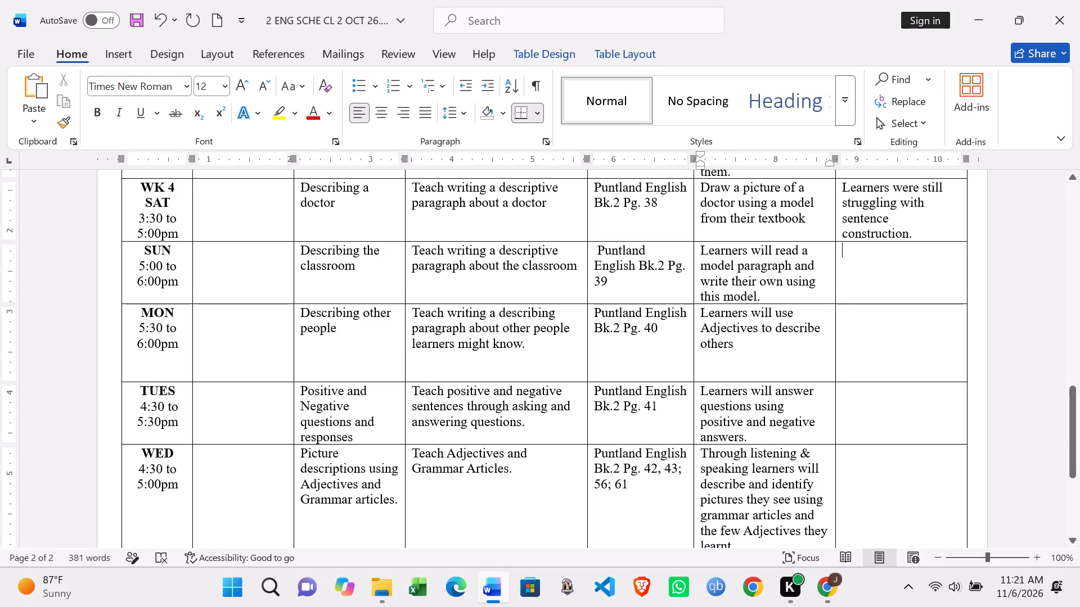
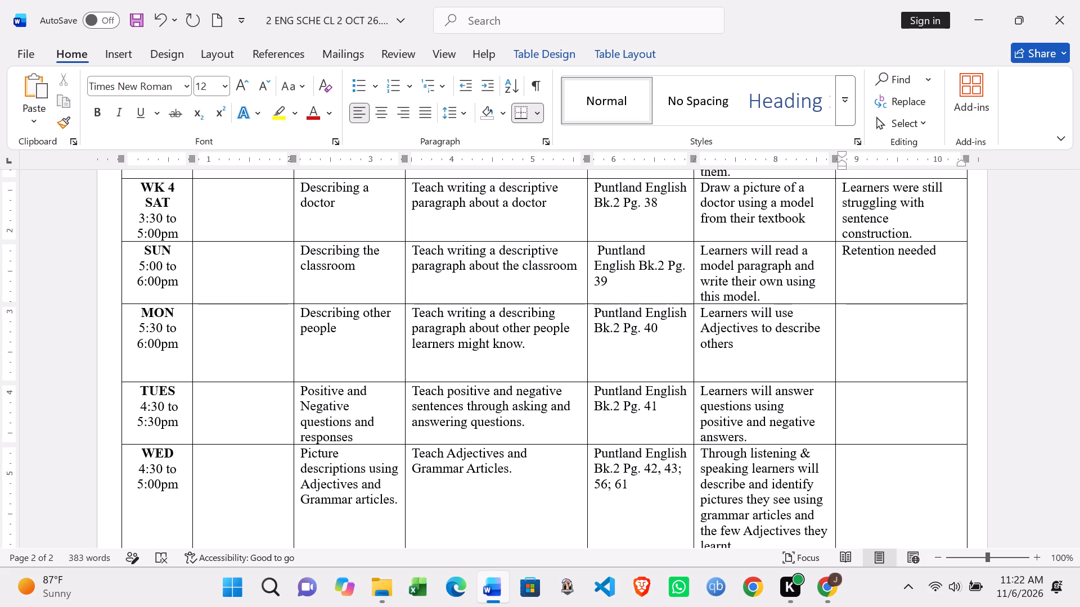
Enter "More practice needed" as the reflection for the WK 4 Monday lesson on describing other people.
click(876, 325)
click(877, 306)
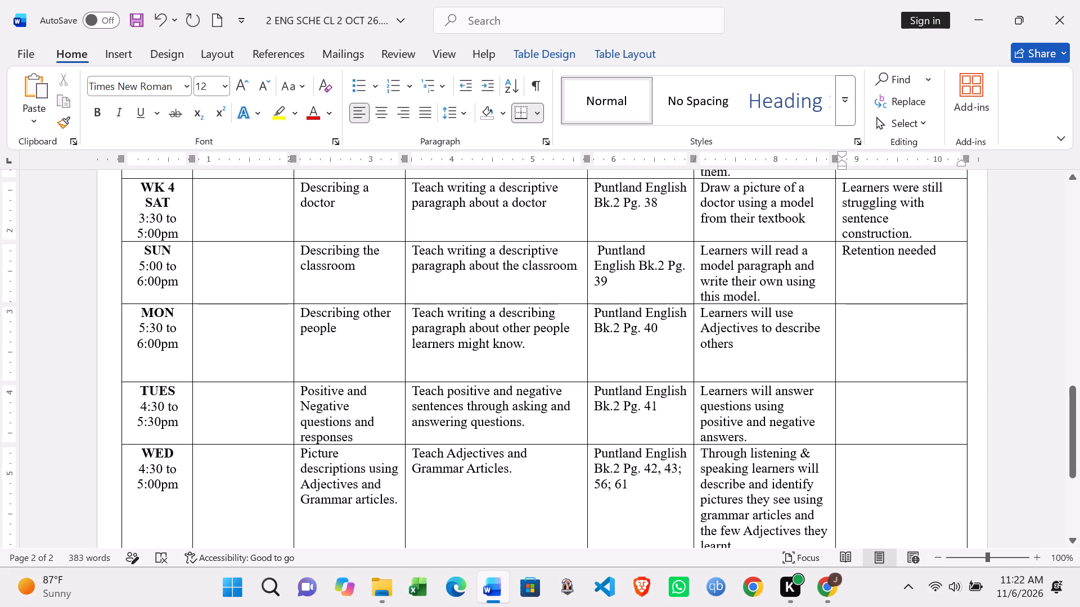
text(more)
key(space)
text(practise needed)
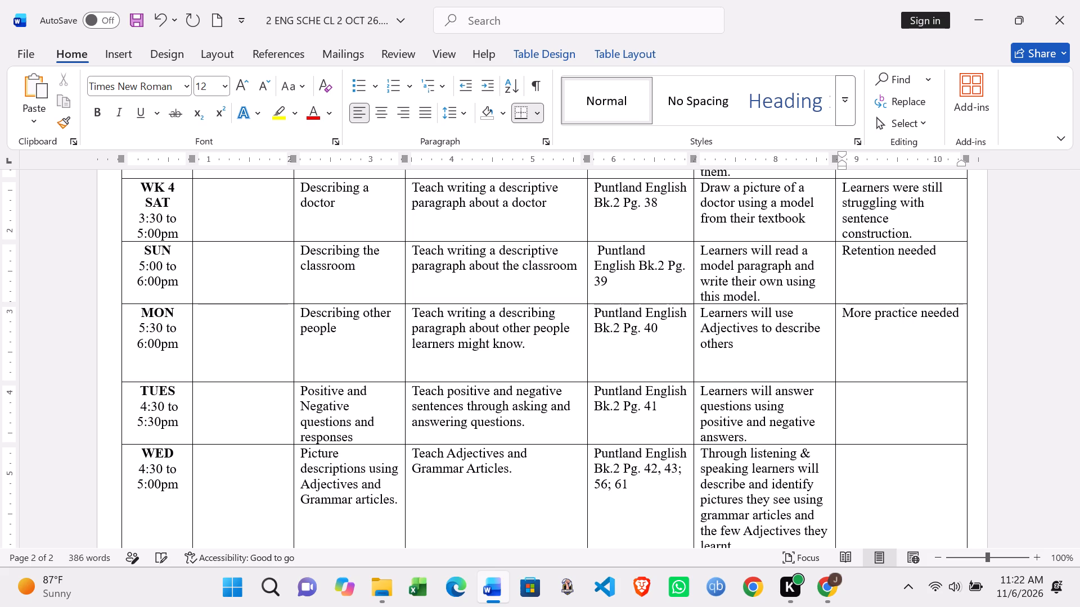
Enter "More practice needed" as the reflection for the WK 4 Tuesday lesson on positive and negative questions, correcting its spelling.
click(871, 383)
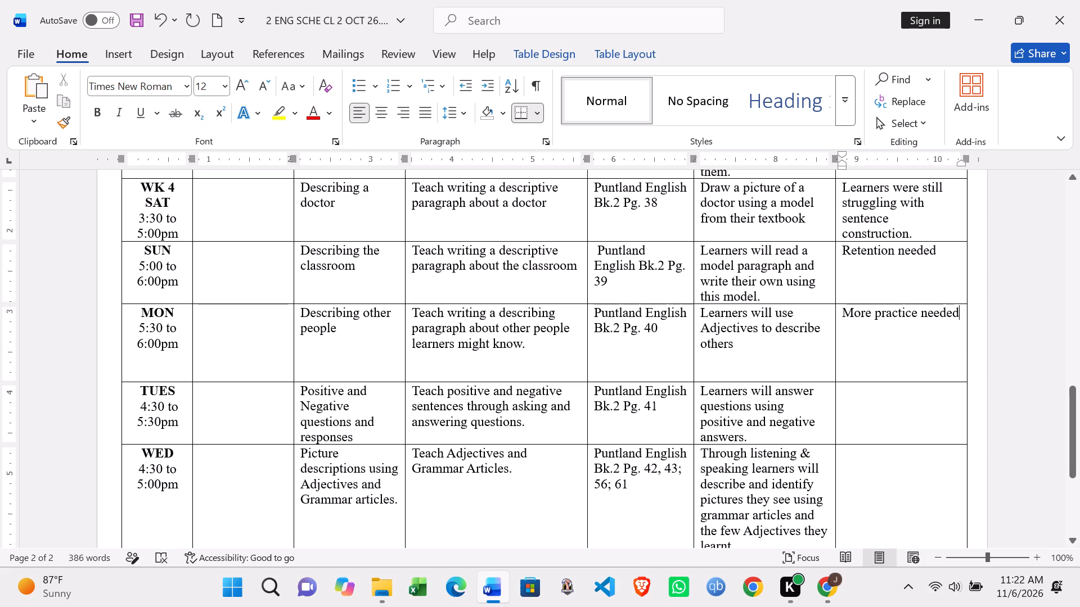
click(865, 400)
click(769, 355)
click(852, 393)
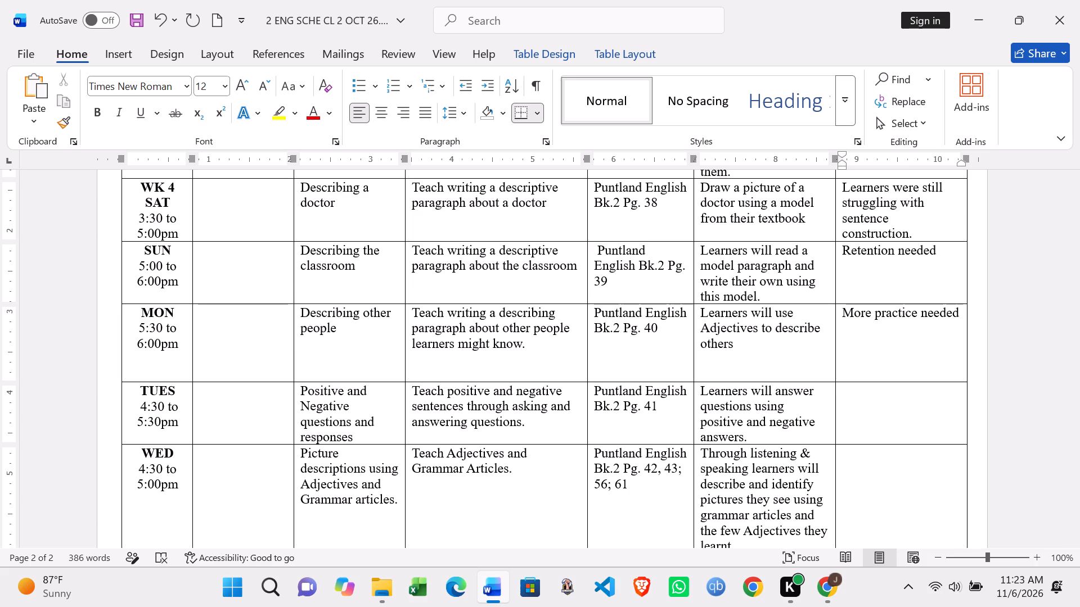
text(more practisr needed)
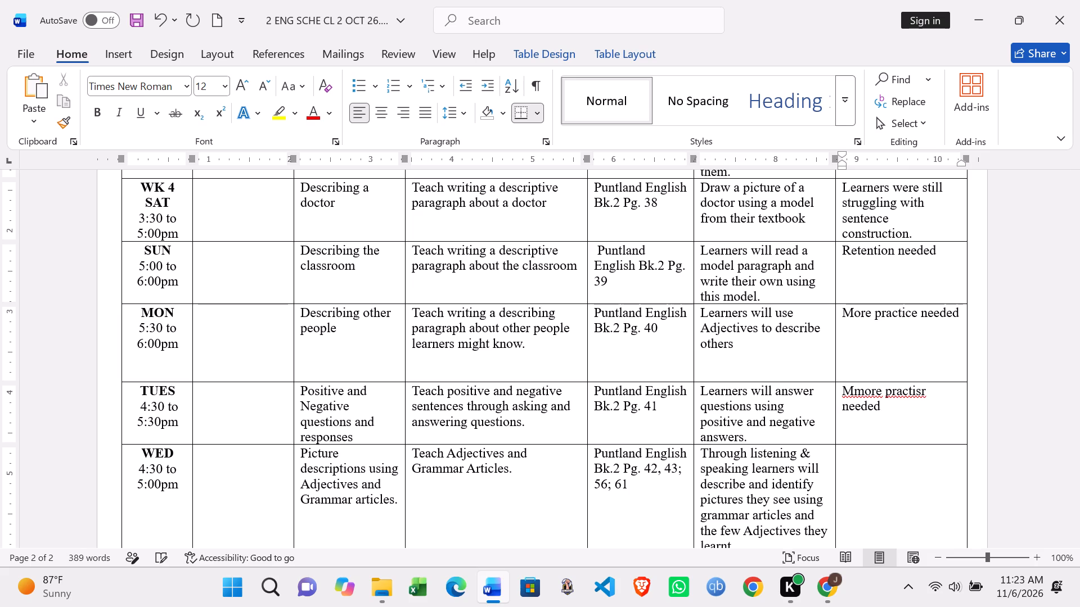
click(914, 389)
right_click(914, 389)
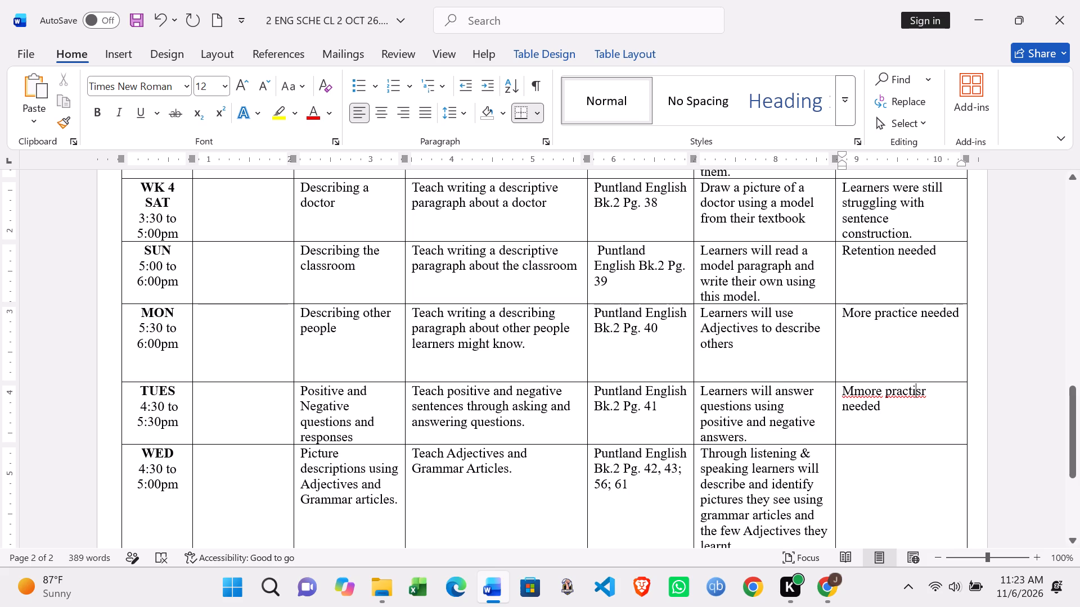
click(823, 150)
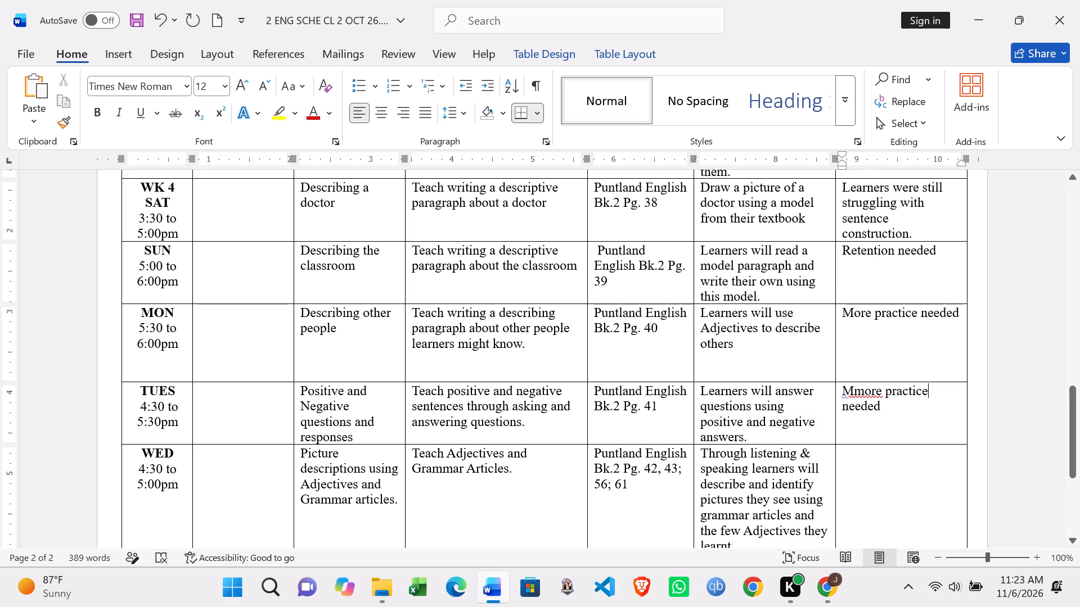
click(865, 391)
key(BackSpace)
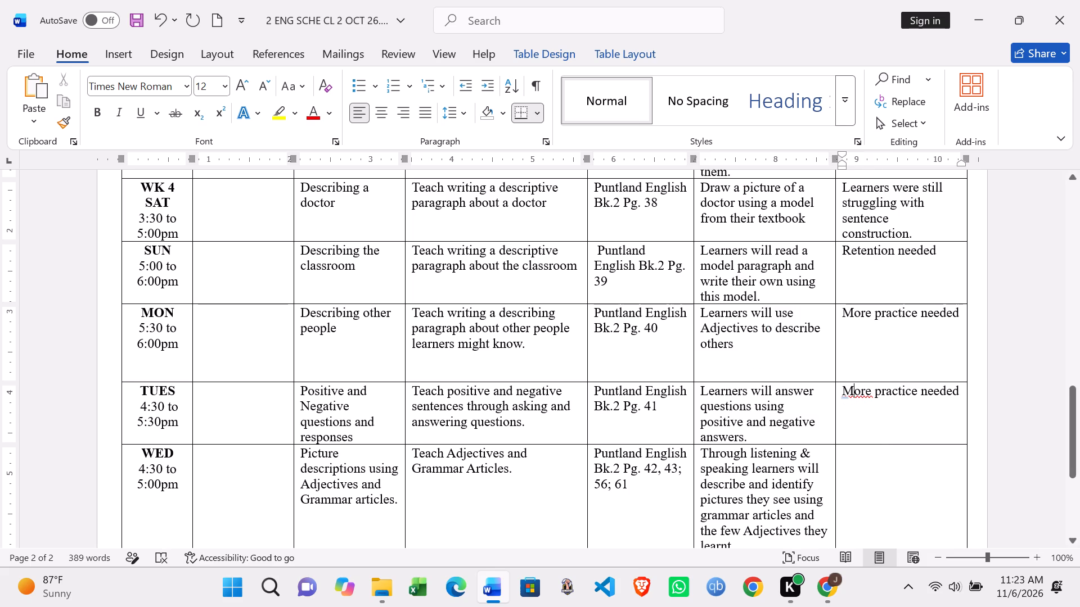
Enter "Repetition necessary" as the reflection for the WK 4 Wednesday lesson on picture descriptions.
click(860, 436)
click(861, 459)
drag(1070, 416, 1079, 430)
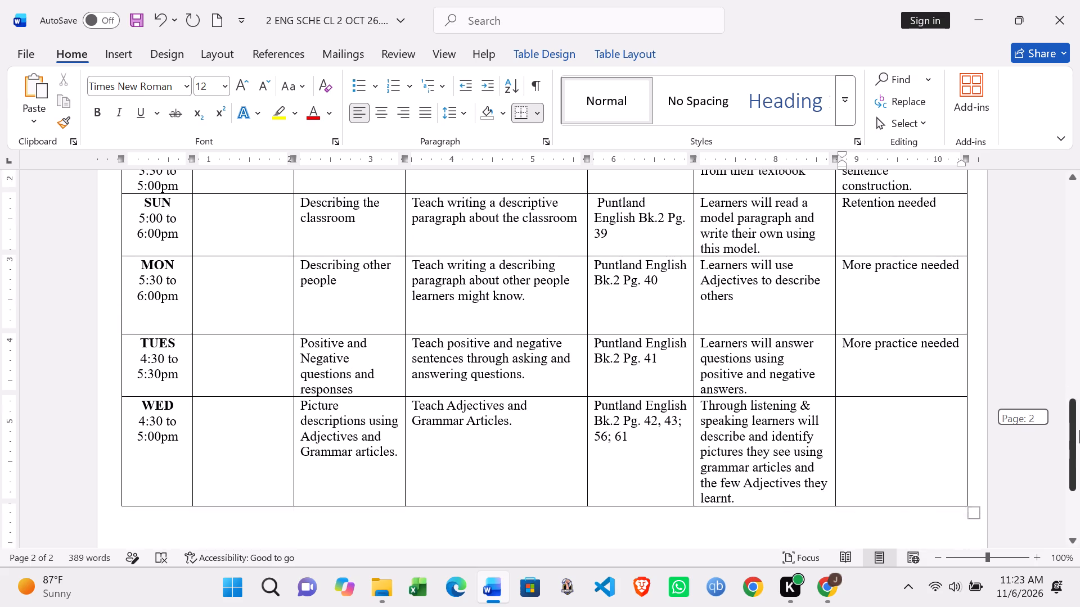
drag(1079, 430, 1079, 469)
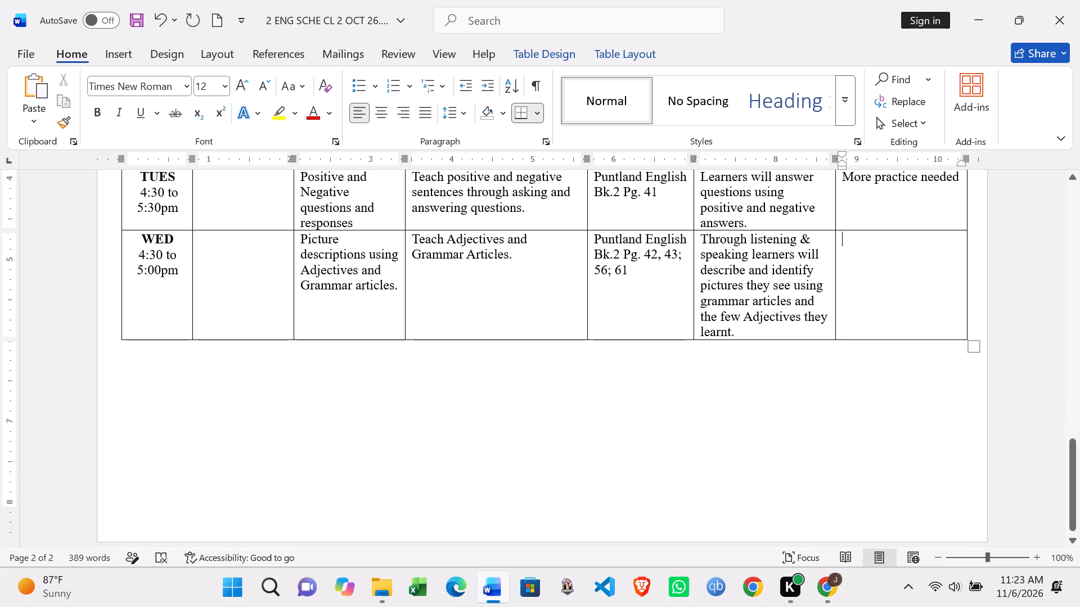
click(872, 247)
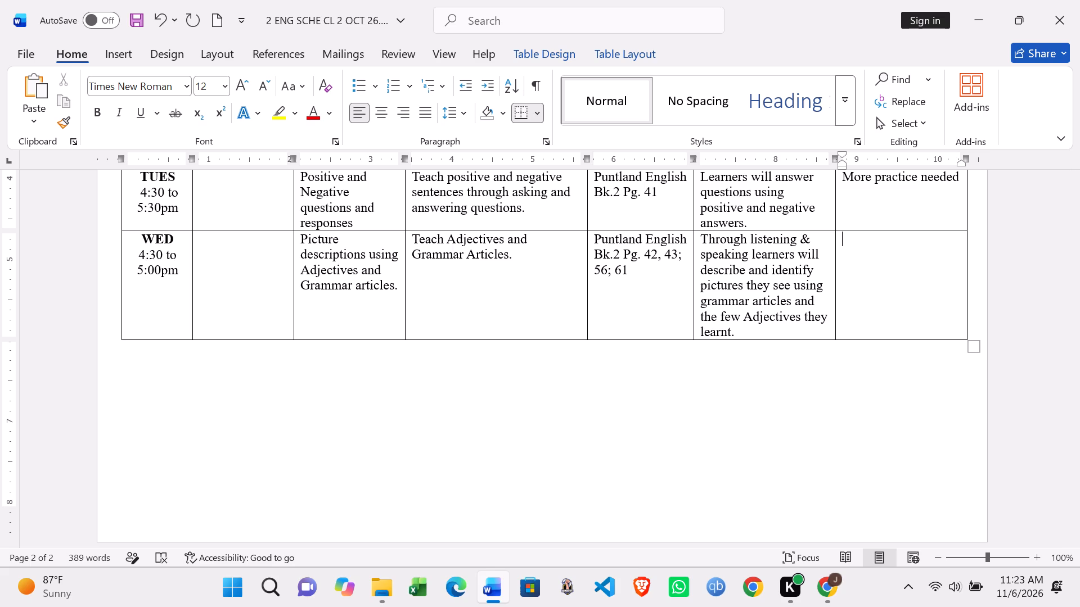
text(repetition)
key(space)
text(necessary)
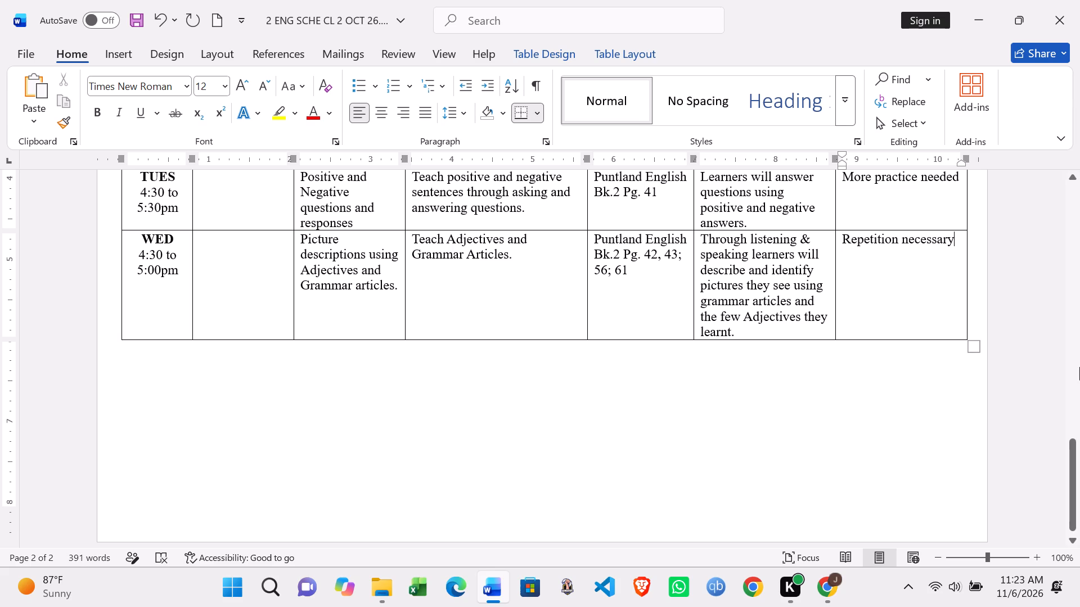
Expand the WK 4 Wednesday reflection to read "Repetition of all new concepts necessary".
drag(1072, 454, 1075, 470)
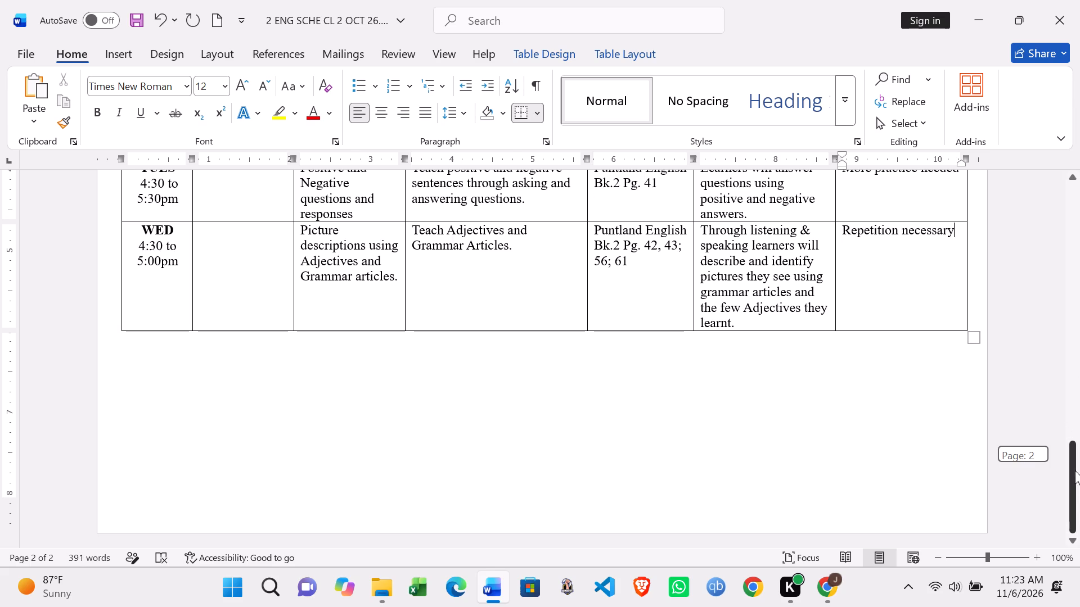
drag(1075, 470, 1028, 225)
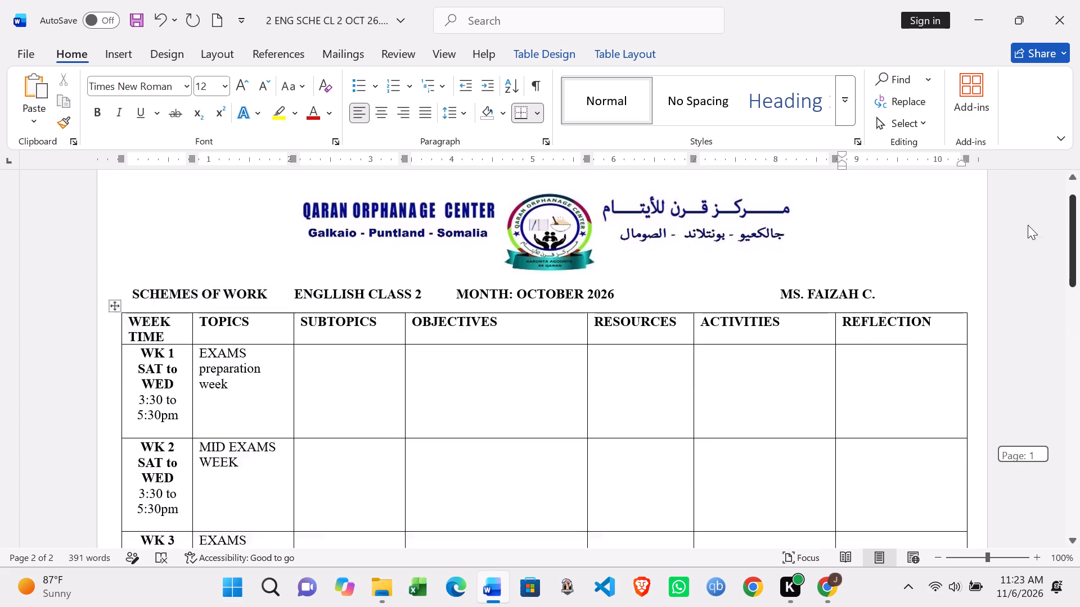
drag(1028, 225, 1057, 340)
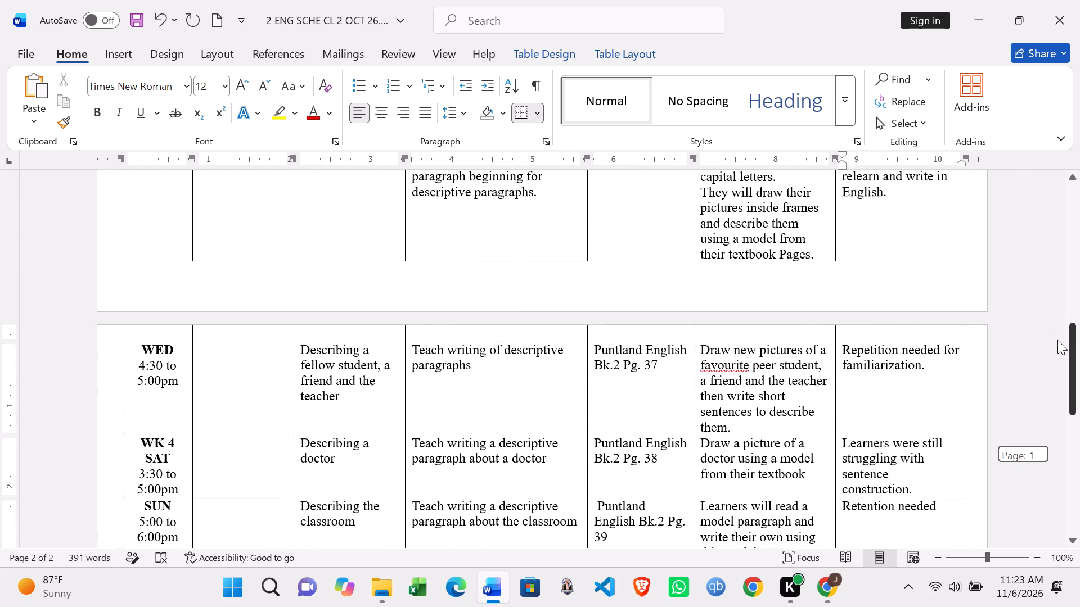
drag(1057, 340, 1078, 408)
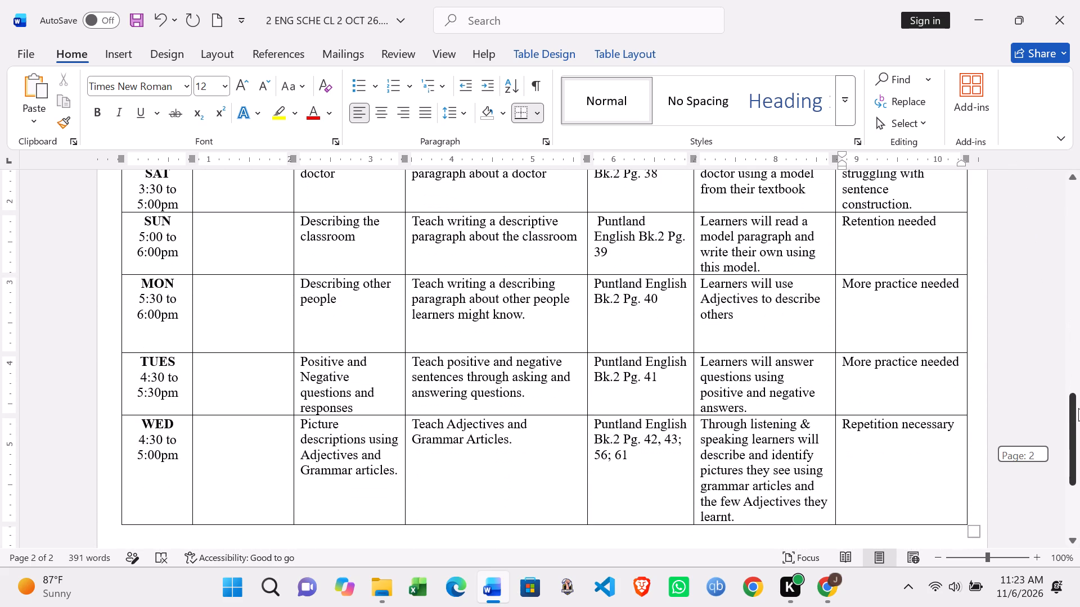
drag(1078, 408, 1078, 406)
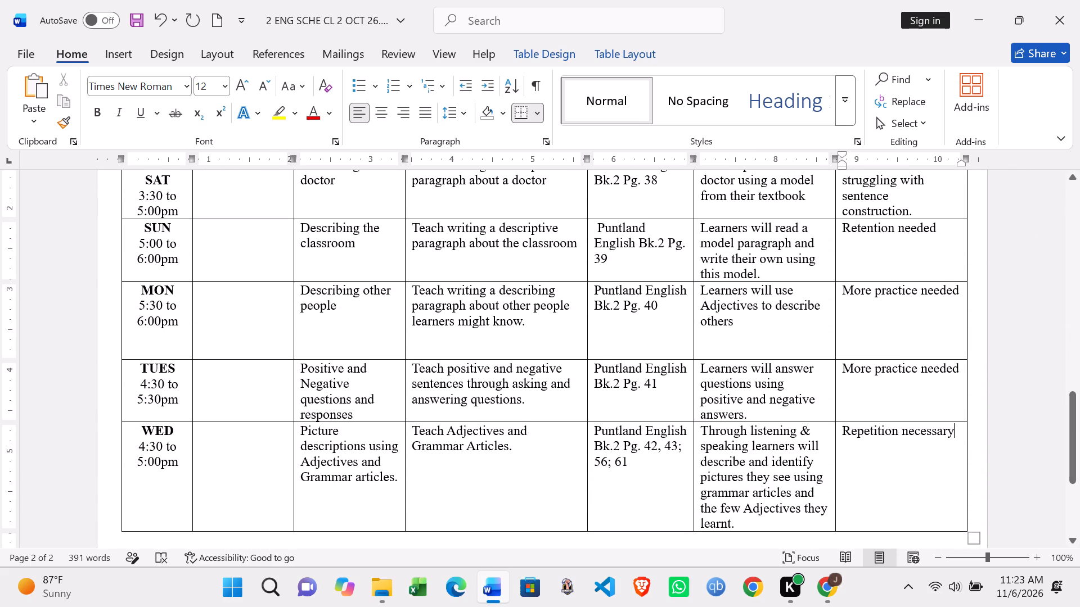
click(901, 434)
text(of all new concepts)
key(space)
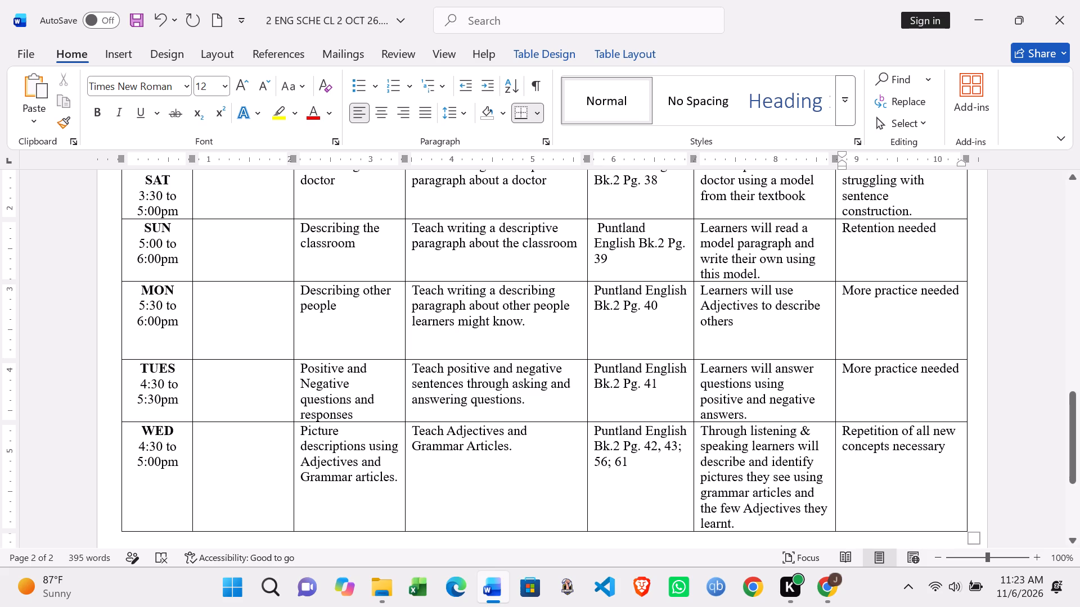
Shorten the WK 4 Monday reflection to "Practice needed".
drag(952, 362, 912, 298)
click(912, 298)
click(875, 289)
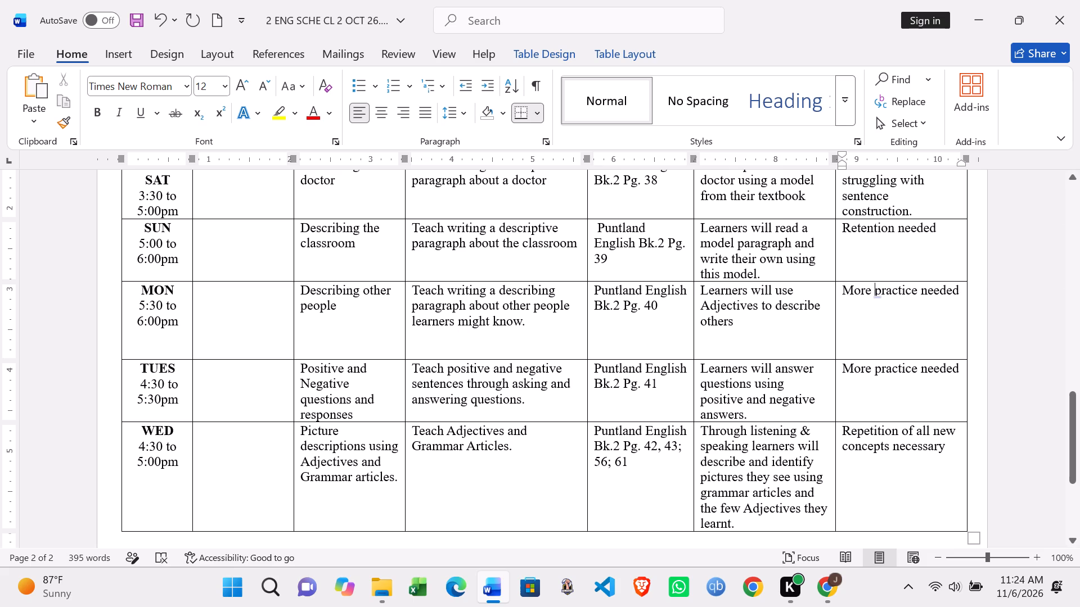
key(BackSpace)
key(BackSpace)
key(BackSpace)
key(BackSpace)
key(BackSpace)
key(Delete)
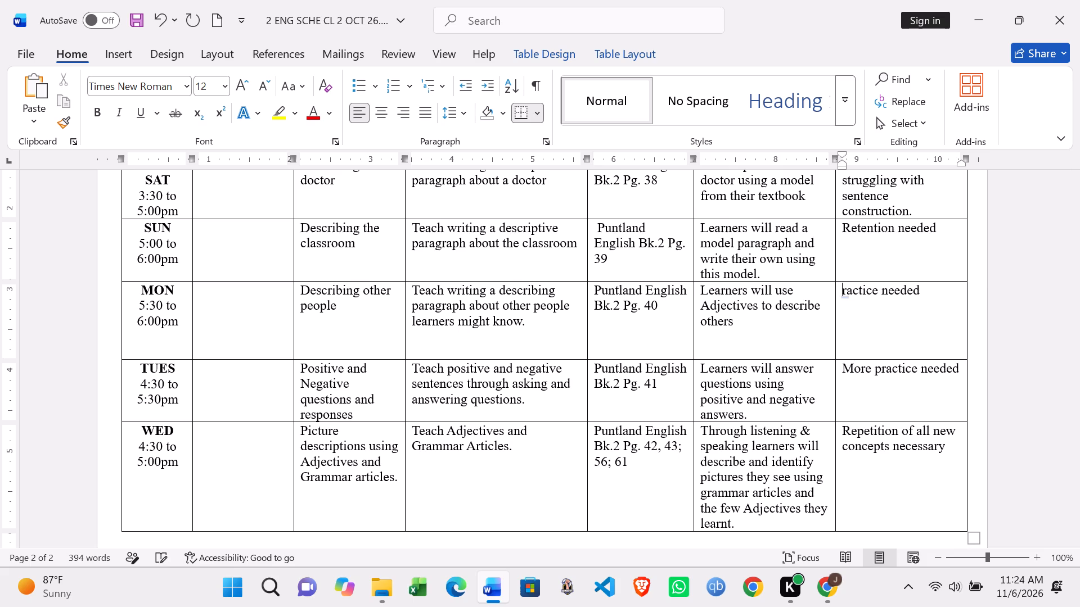
key(shift+p)
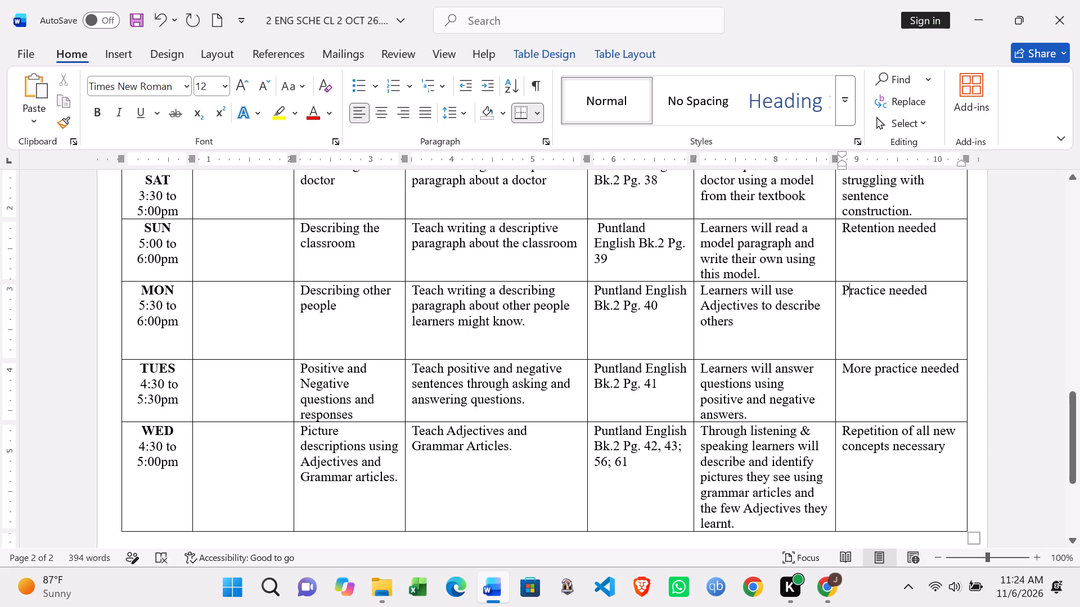
Review the October scheme's WK 4 reflections and the exam-week rows at the start of the table.
drag(1079, 423, 1073, 386)
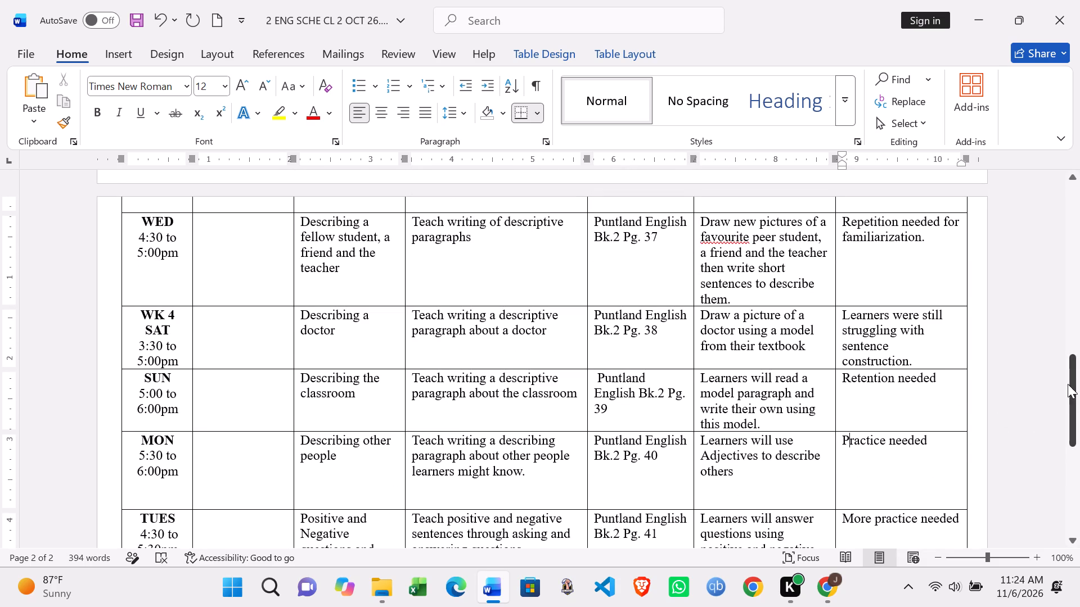
drag(1072, 388, 1079, 419)
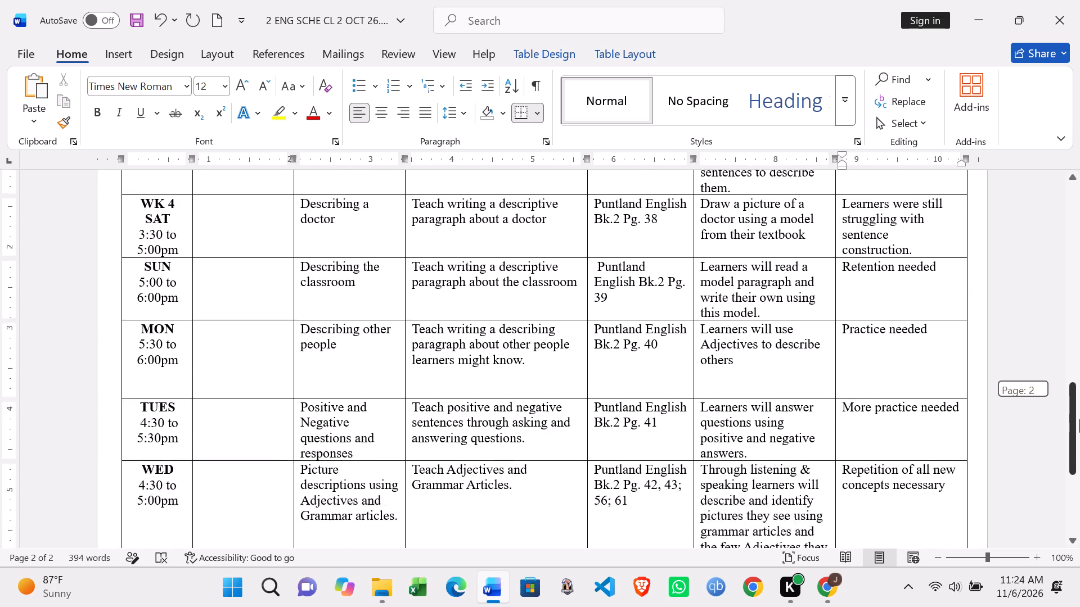
drag(1079, 419, 1054, 441)
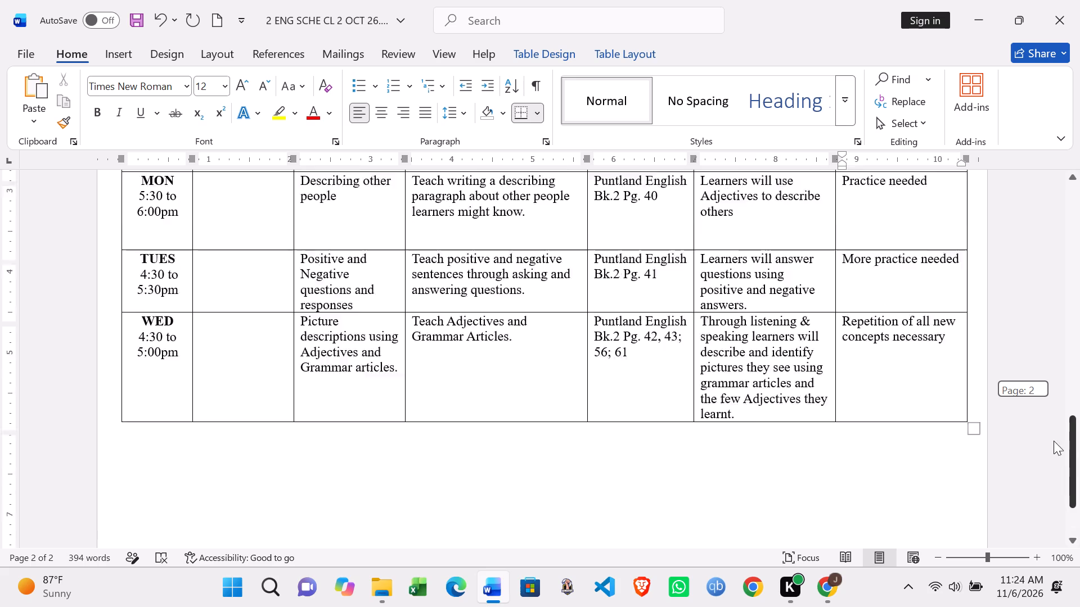
drag(1054, 441, 1002, 238)
click(1002, 238)
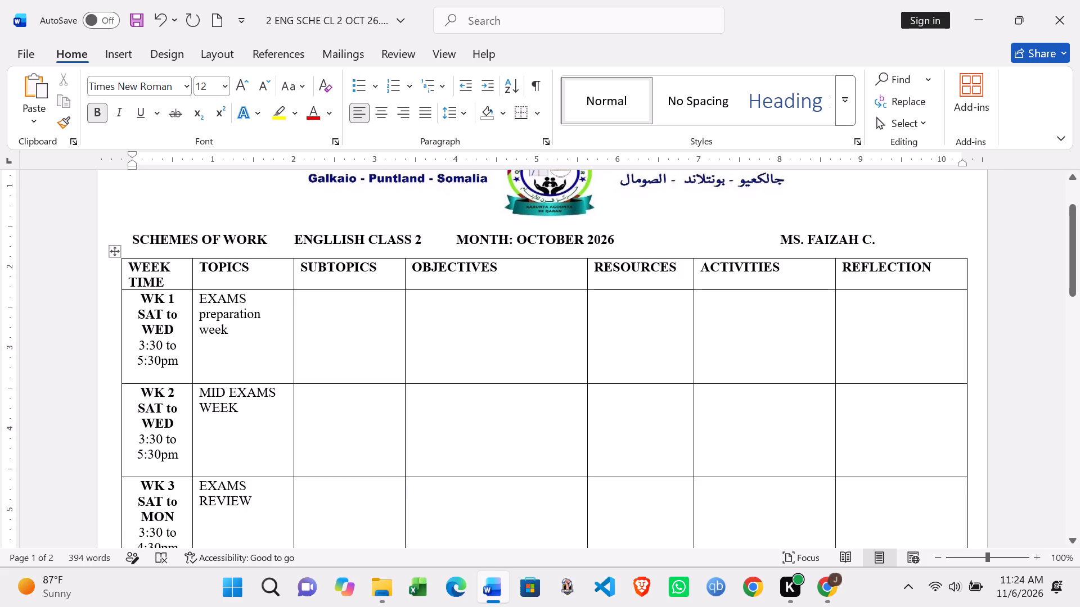
click(178, 354)
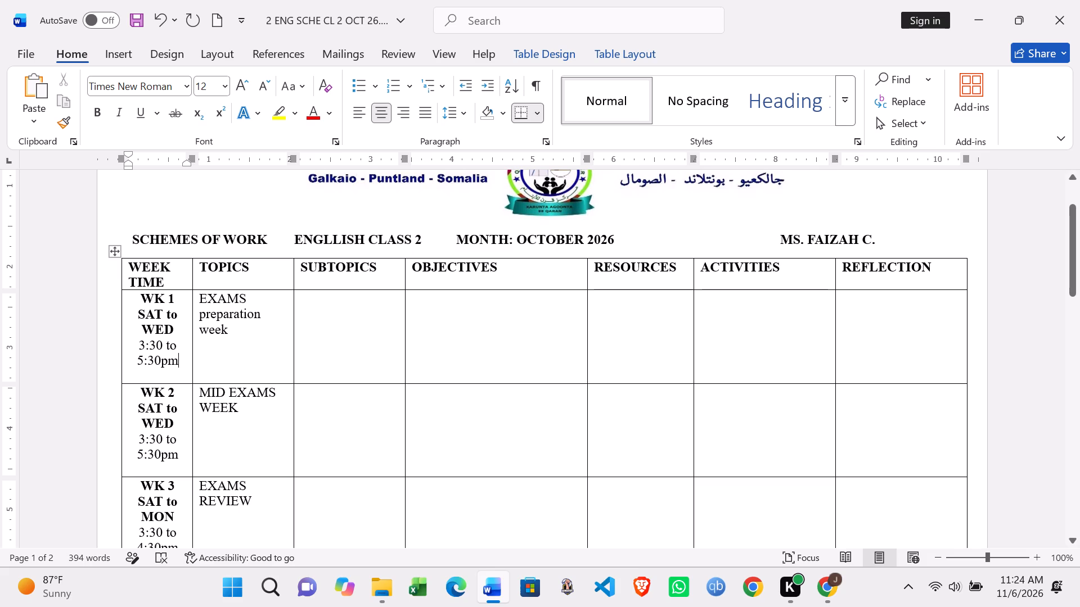
scroll(191, 319, right, 1)
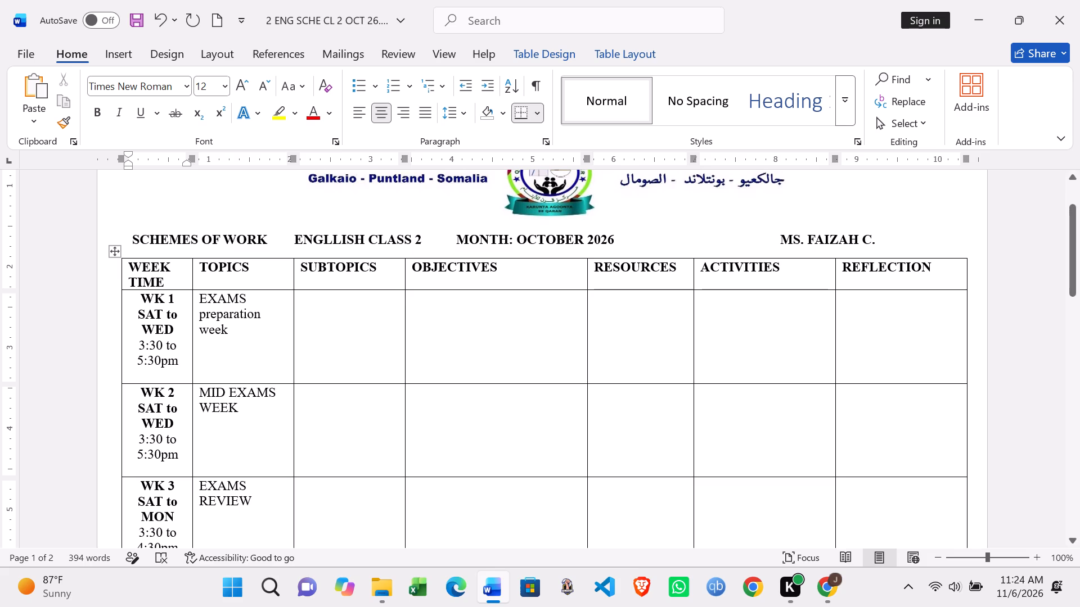
click(343, 359)
drag(343, 359, 1079, 606)
click(240, 342)
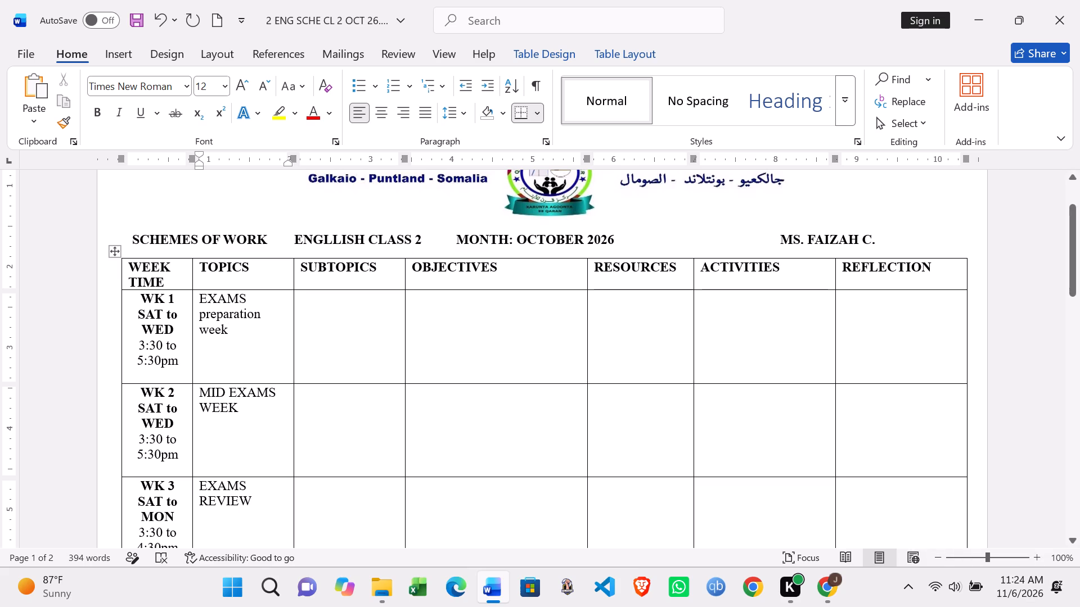
click(229, 327)
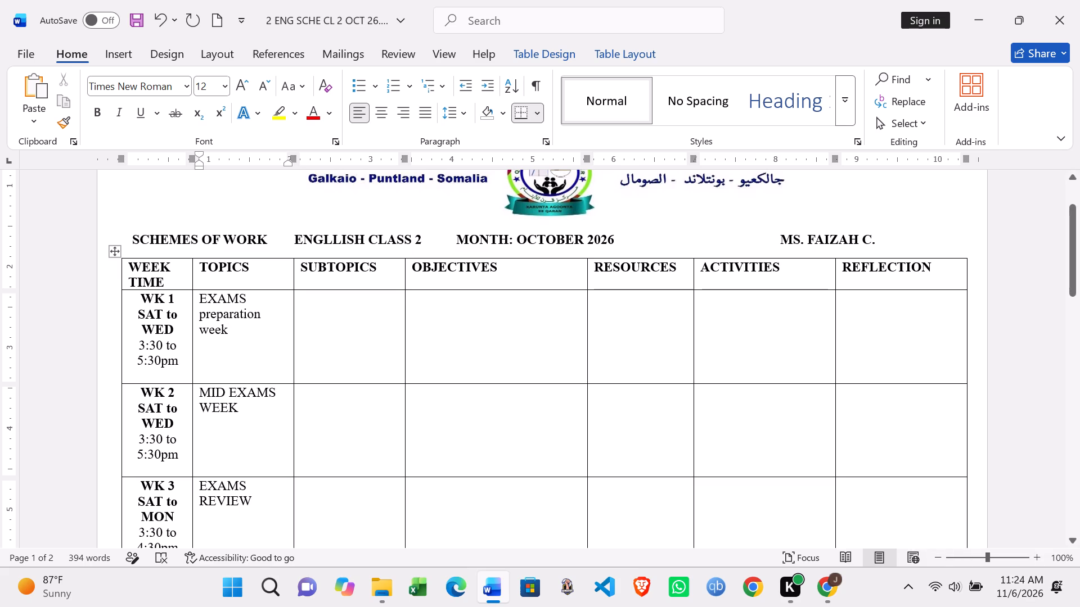
Move the "EXAMS preparation week" text from the WK 1 Topics cell into its Subtopics cell.
click(207, 287)
drag(244, 334, 214, 298)
drag(214, 298, 337, 311)
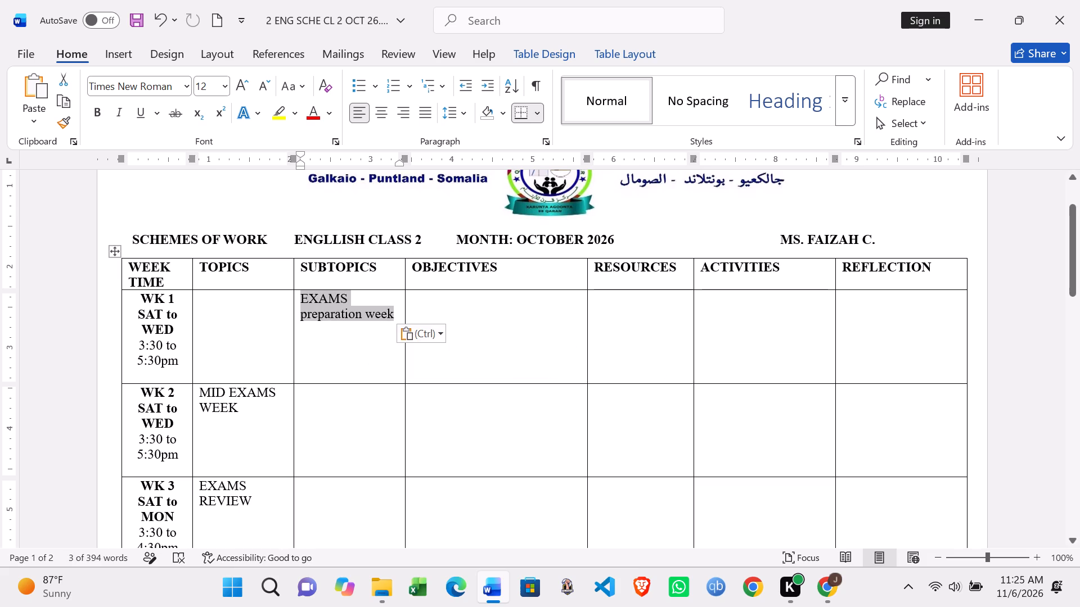
Merge the WK 1 week/time cell with the empty Topics cell beside it.
drag(185, 319, 211, 320)
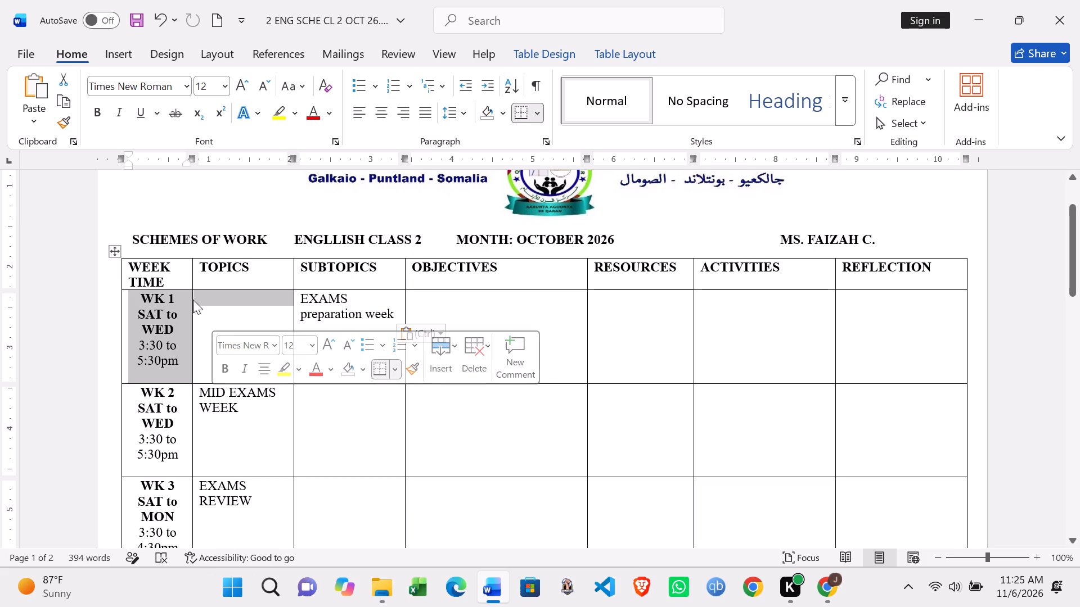
right_click(192, 299)
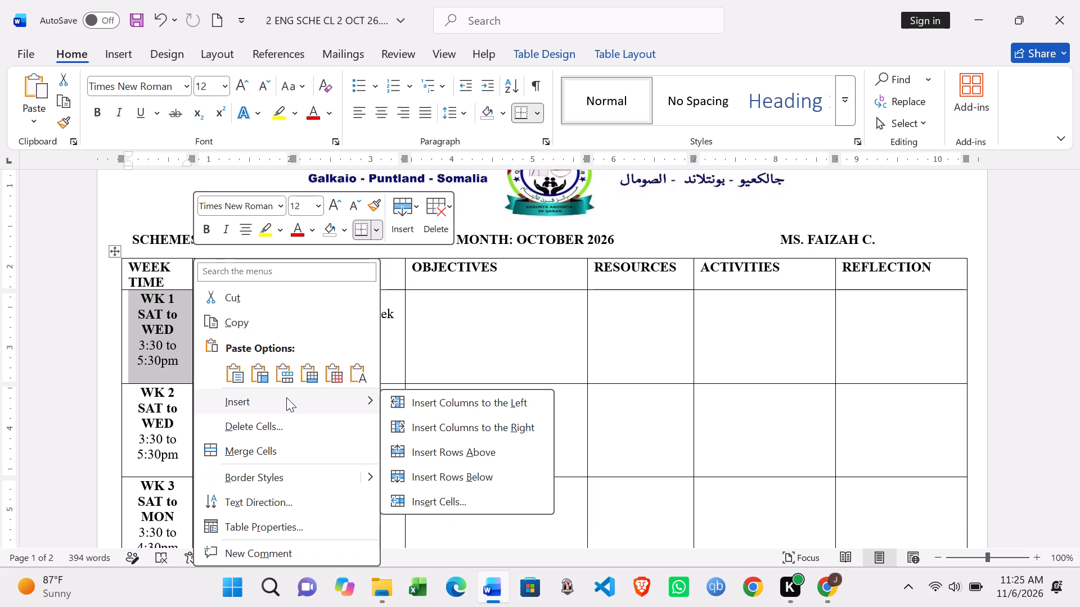
click(260, 447)
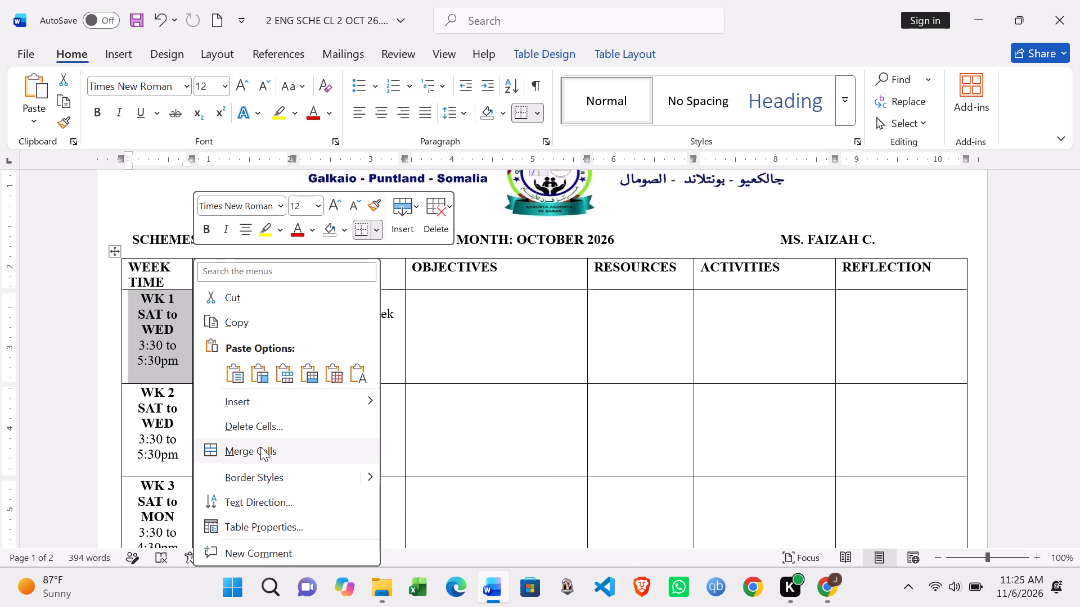
scroll(304, 424, down, 1)
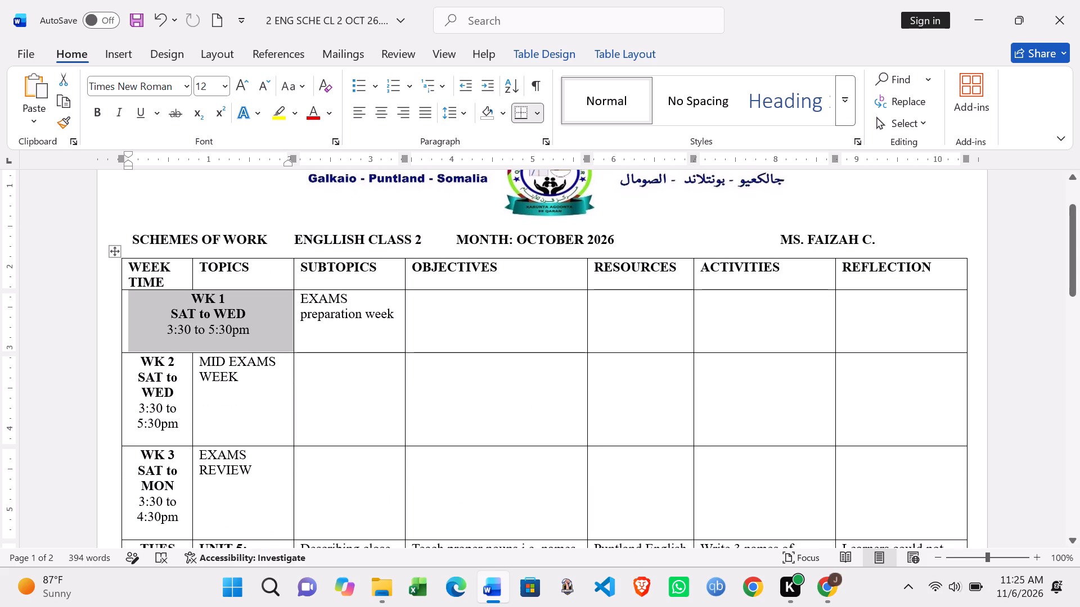
click(343, 334)
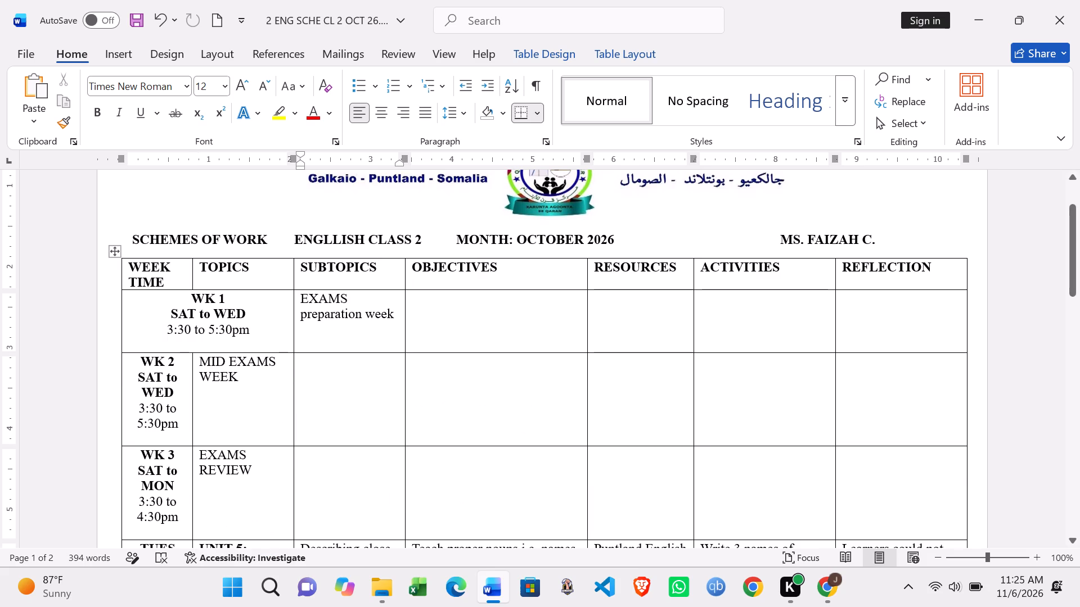
Left-align the week, days and time text in the merged WK 1 cell.
drag(172, 301, 221, 307)
scroll(176, 301, right, 1)
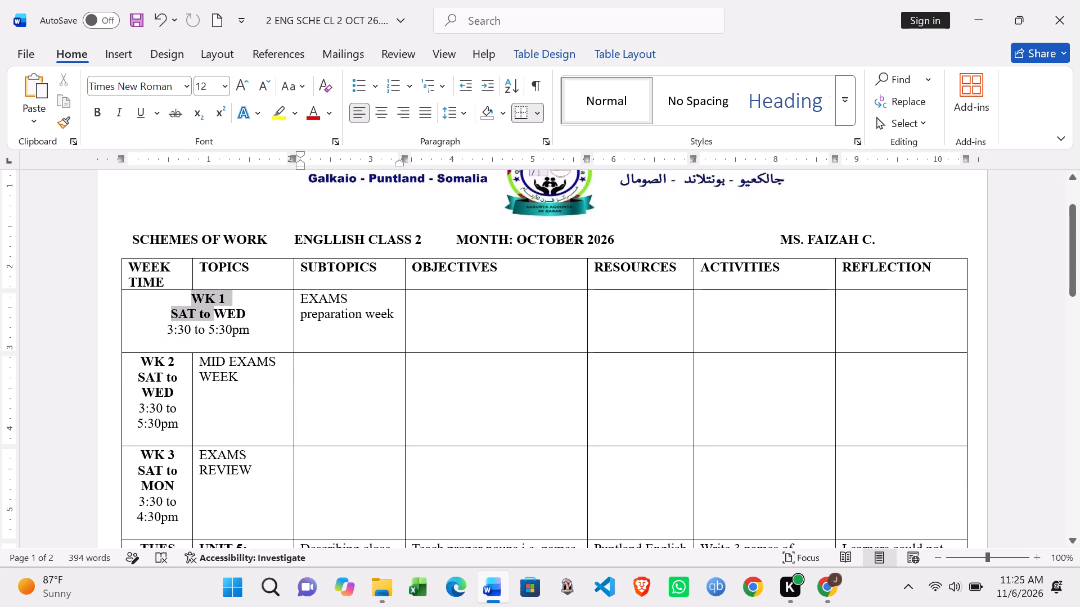
scroll(221, 307, right, 1)
drag(221, 307, 256, 330)
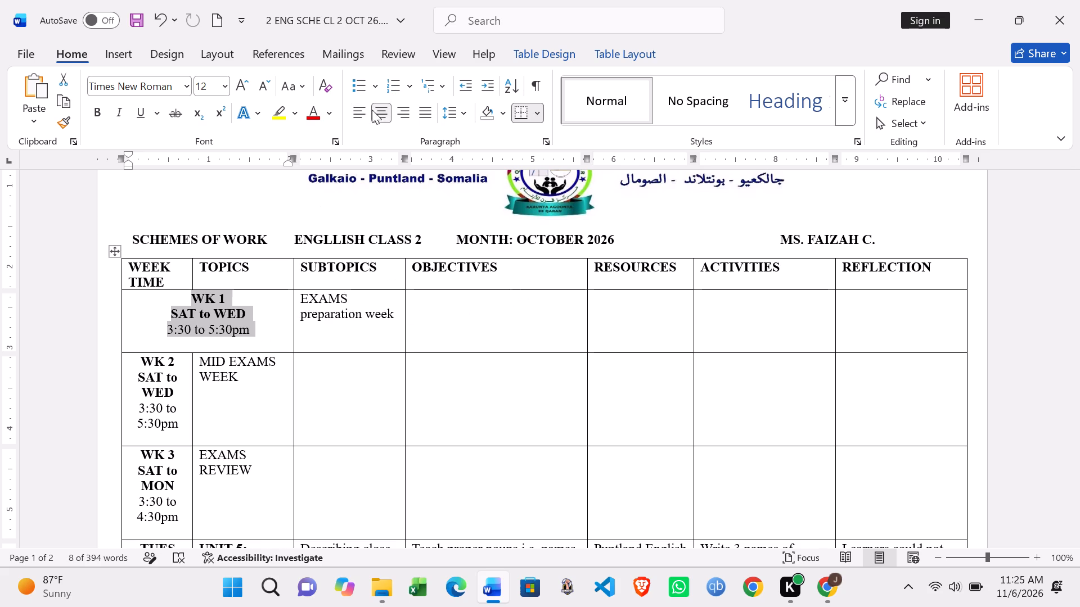
click(354, 110)
scroll(354, 120, up, 1)
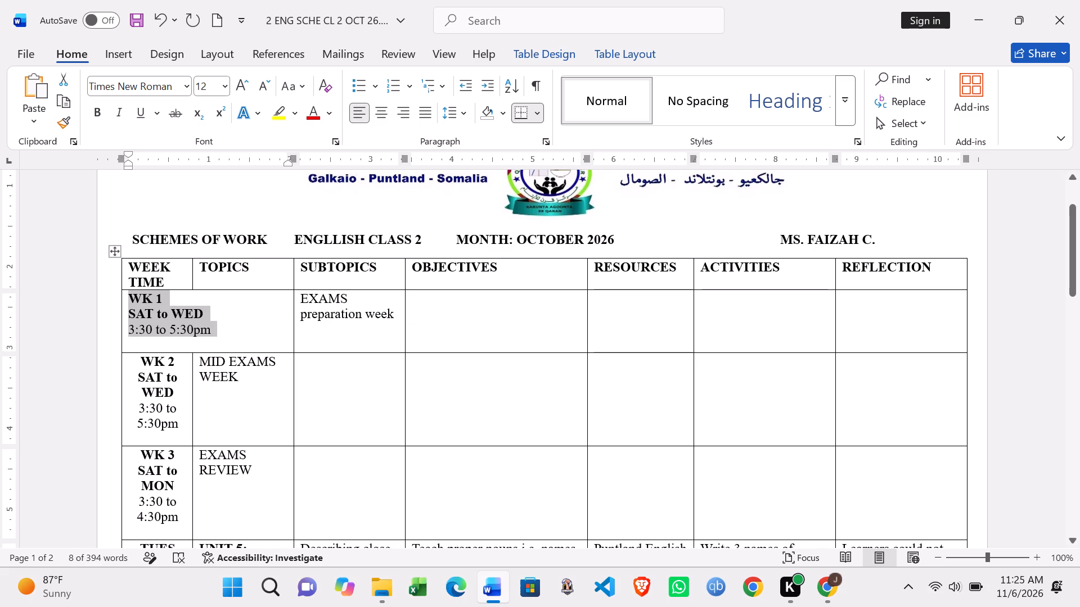
scroll(330, 309, up, 1)
scroll(309, 301, left, 1)
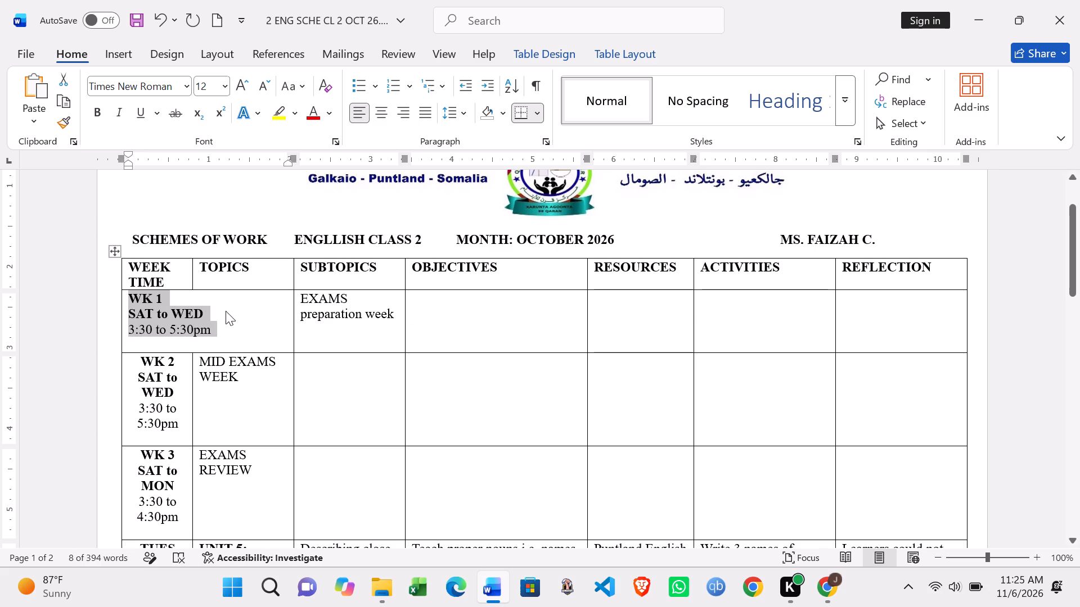
Join the WK 1 time onto the "SAT to WED" line and widen the column slightly so it fits on one line.
click(226, 311)
click(226, 311)
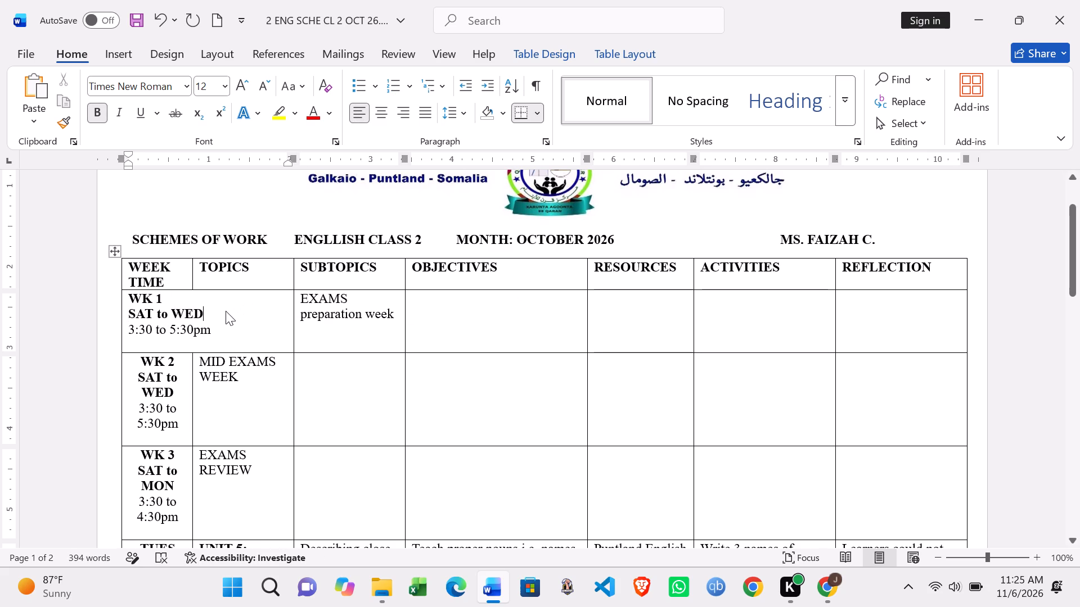
key(Delete)
key(space)
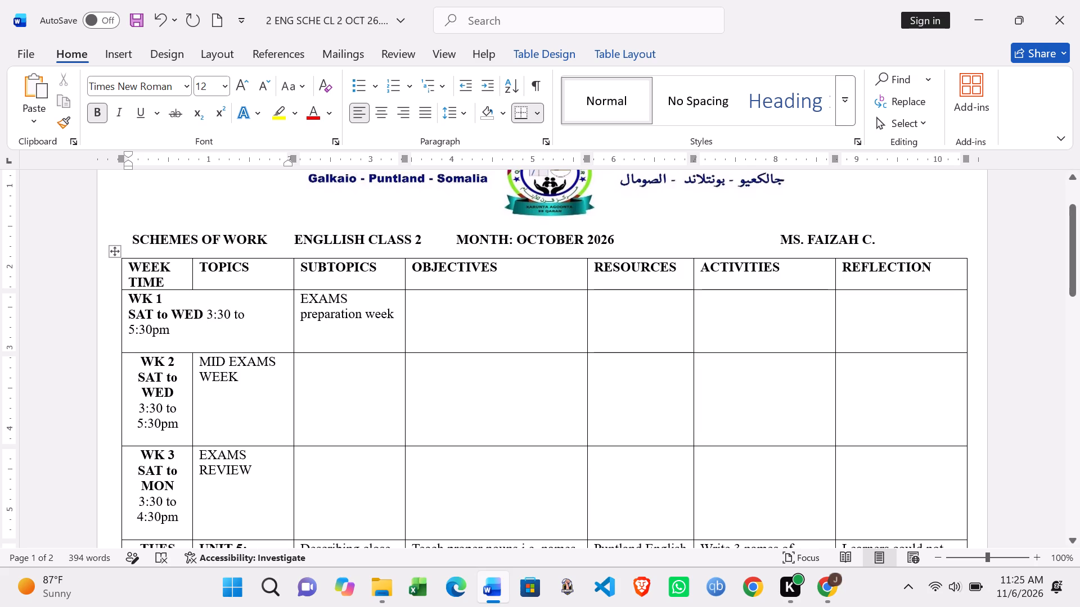
drag(294, 320, 299, 320)
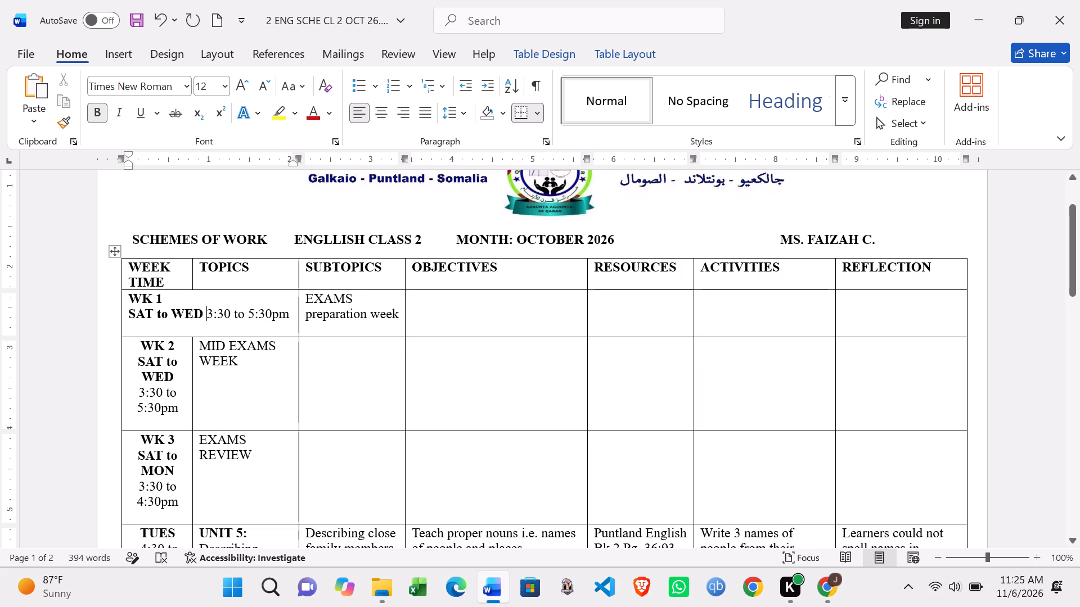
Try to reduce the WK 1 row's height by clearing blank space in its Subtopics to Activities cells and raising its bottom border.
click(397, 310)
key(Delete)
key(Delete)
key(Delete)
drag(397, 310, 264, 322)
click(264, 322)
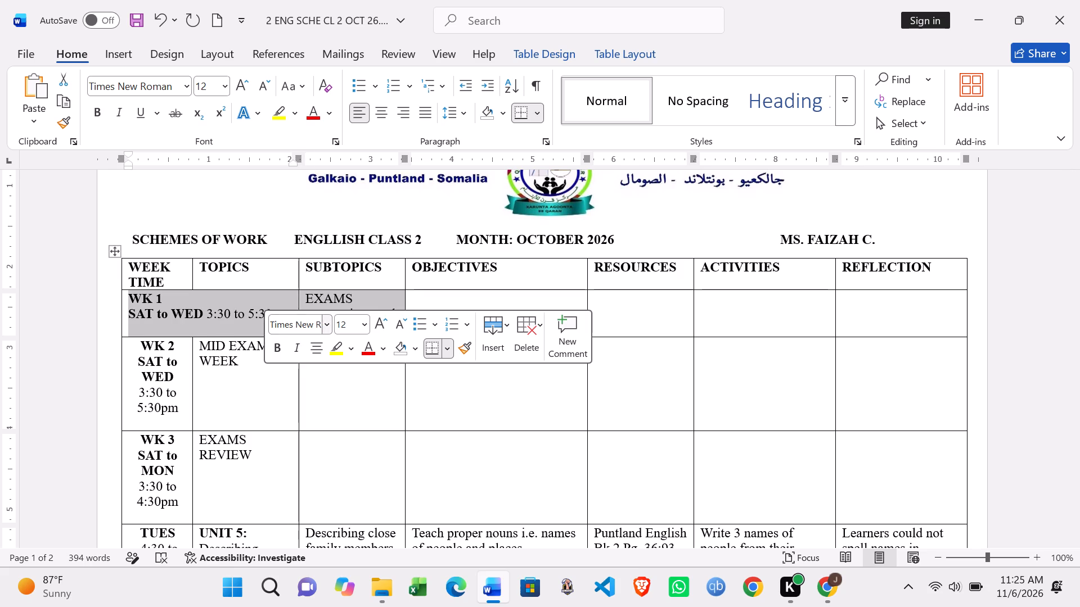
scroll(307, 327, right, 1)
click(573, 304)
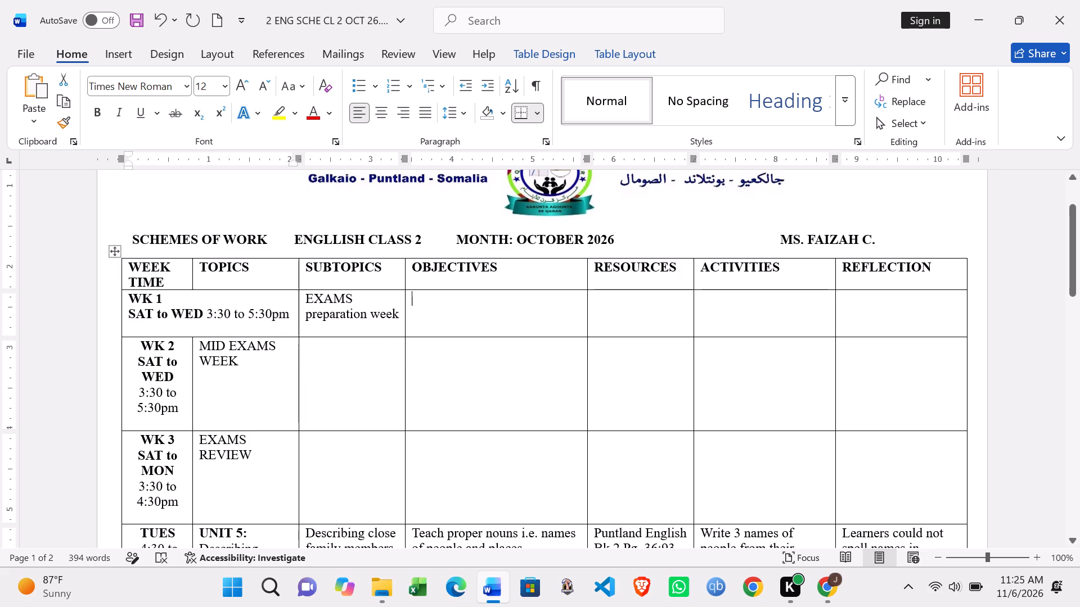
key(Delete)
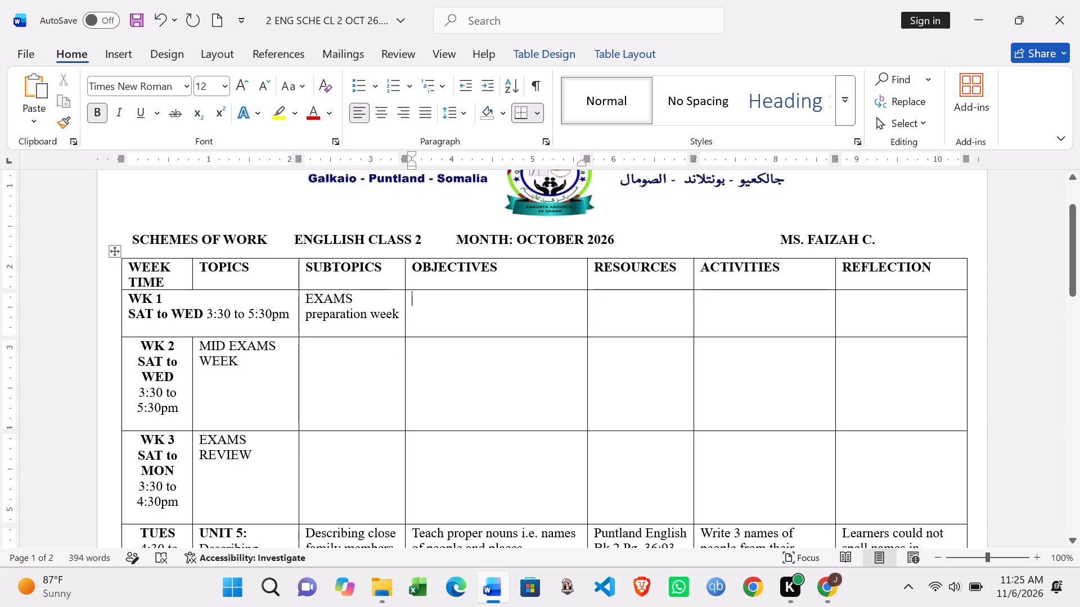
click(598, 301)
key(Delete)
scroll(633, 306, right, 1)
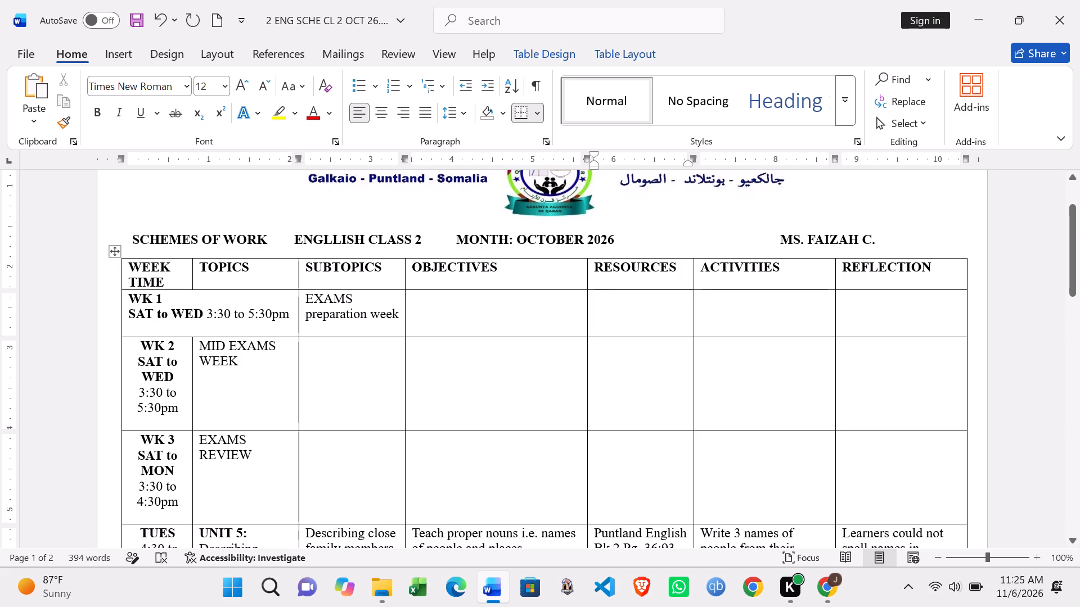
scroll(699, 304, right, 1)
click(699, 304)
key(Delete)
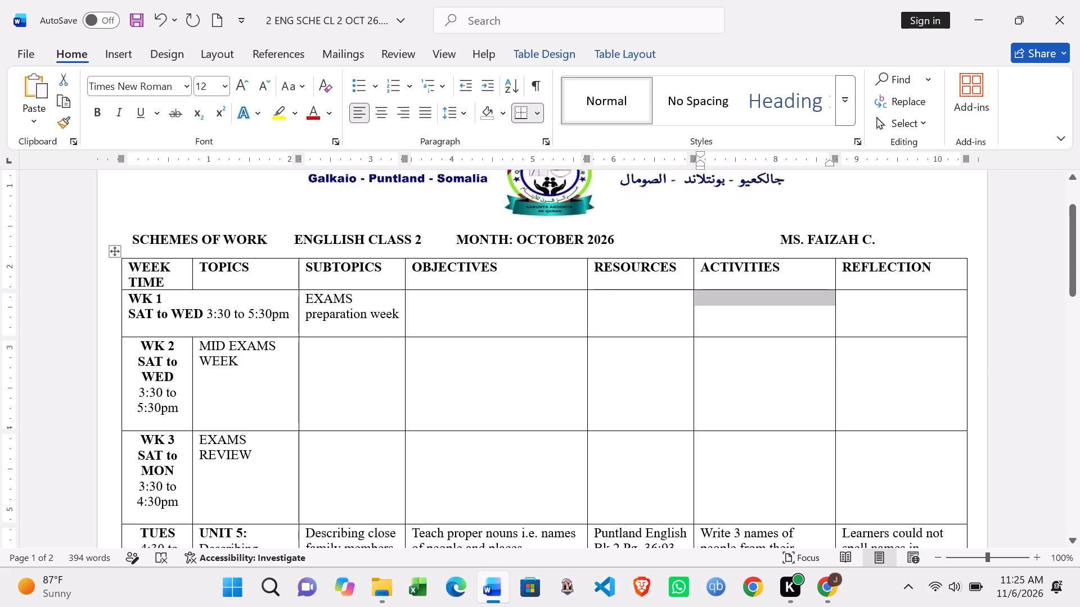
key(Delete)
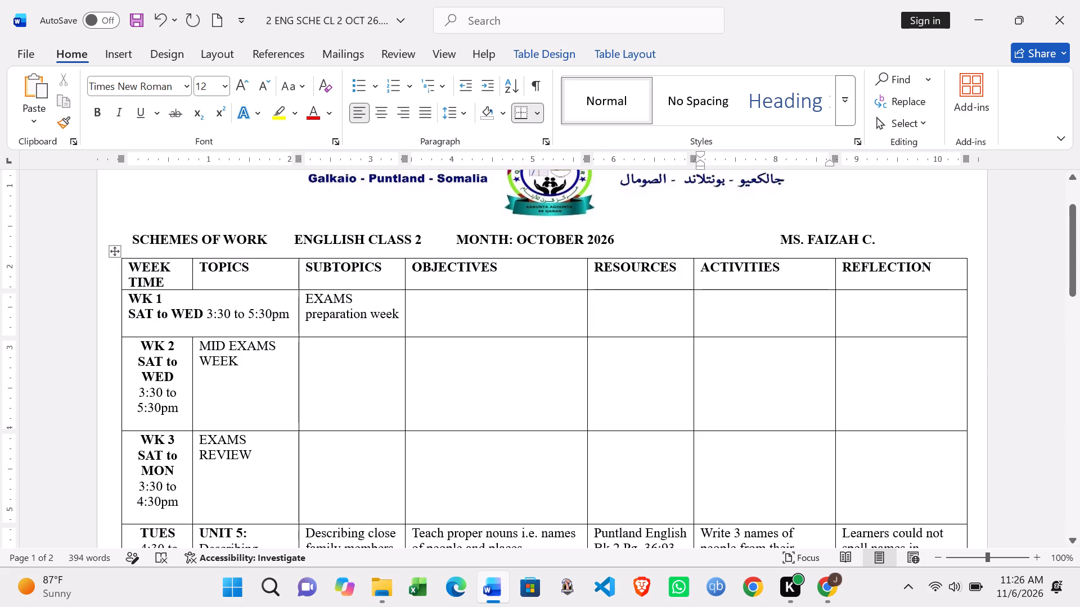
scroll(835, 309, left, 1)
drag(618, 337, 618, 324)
Delete the empty line after "3:30 to 5:30pm" in the merged WK 1 cell.
scroll(618, 337, left, 3)
scroll(530, 333, left, 1)
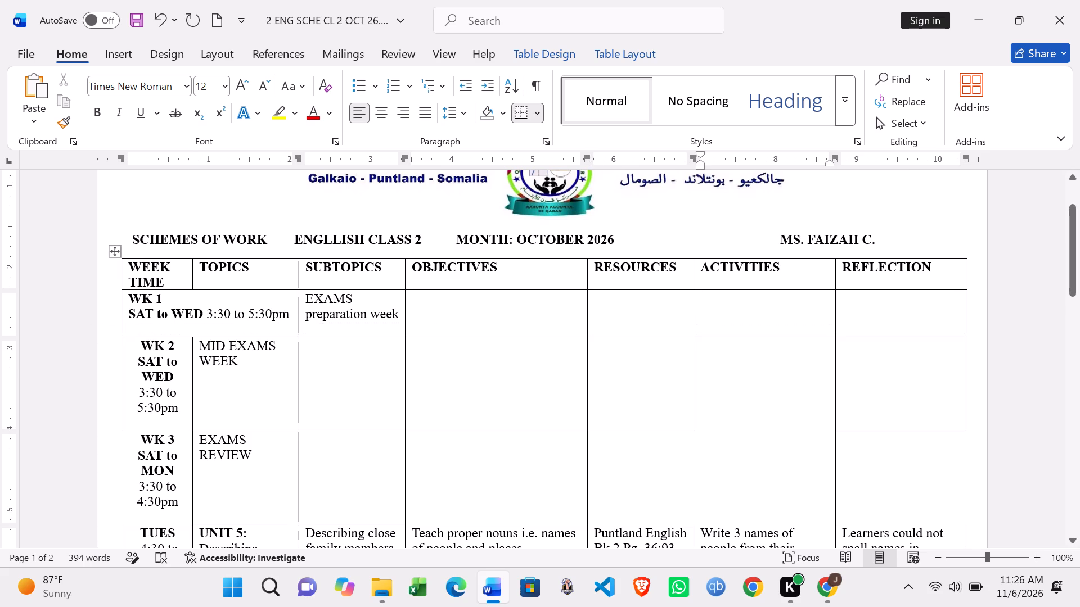
click(286, 312)
key(Delete)
key(Delete)
key(Delete)
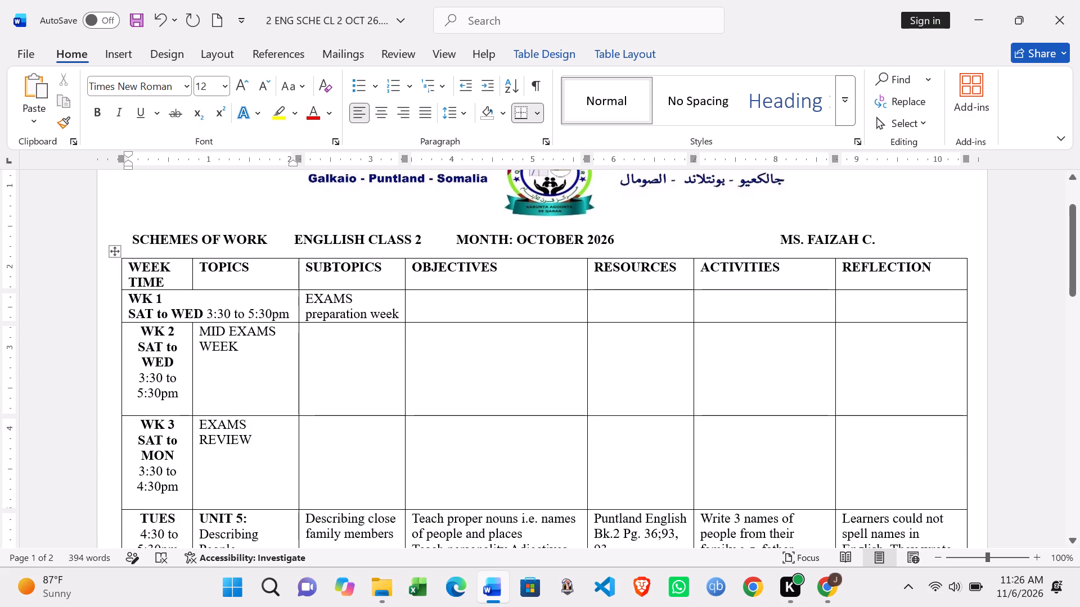
Insert a new table row directly below the WK 1 row.
scroll(221, 377, right, 2)
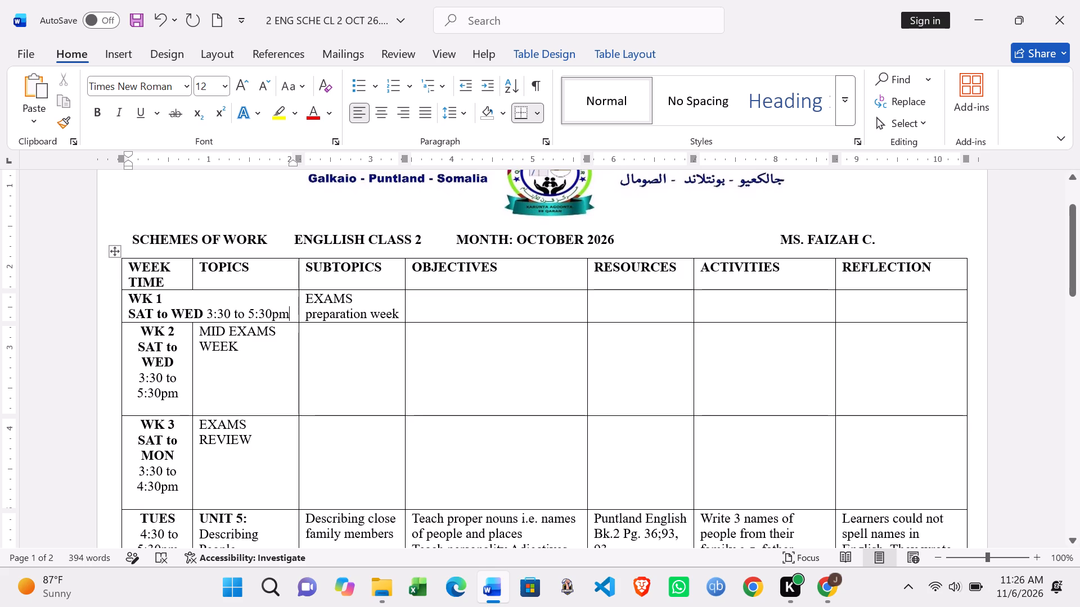
scroll(969, 314, right, 1)
click(969, 314)
key(Return)
Move the WK 2 week, days and time text into the wide first cell of the new row below WK 1.
scroll(969, 314, left, 1)
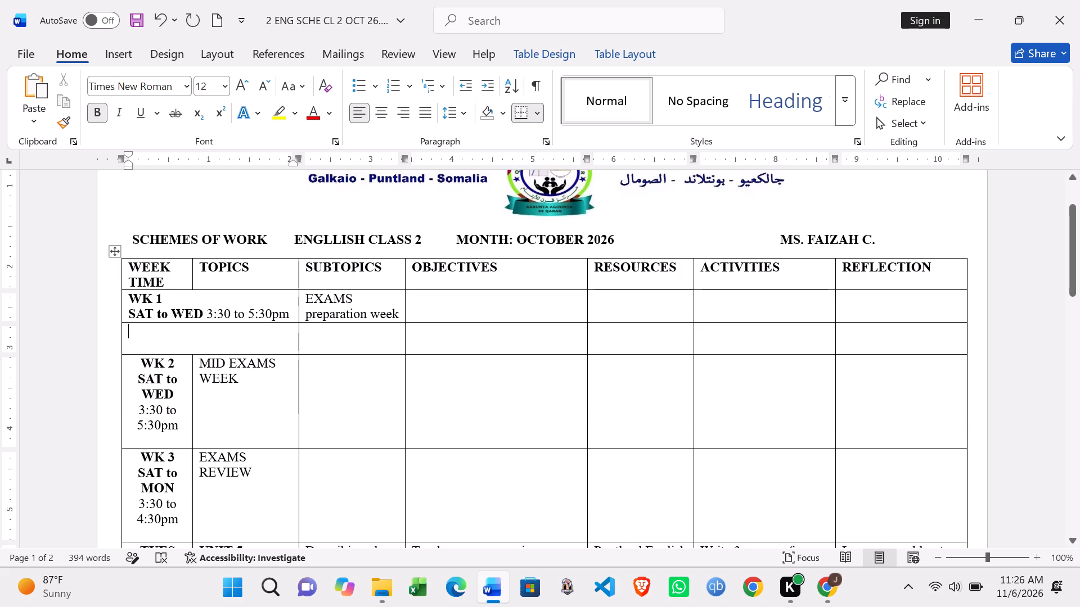
scroll(594, 339, left, 1)
drag(176, 424, 151, 361)
drag(151, 361, 137, 339)
scroll(205, 343, down, 1)
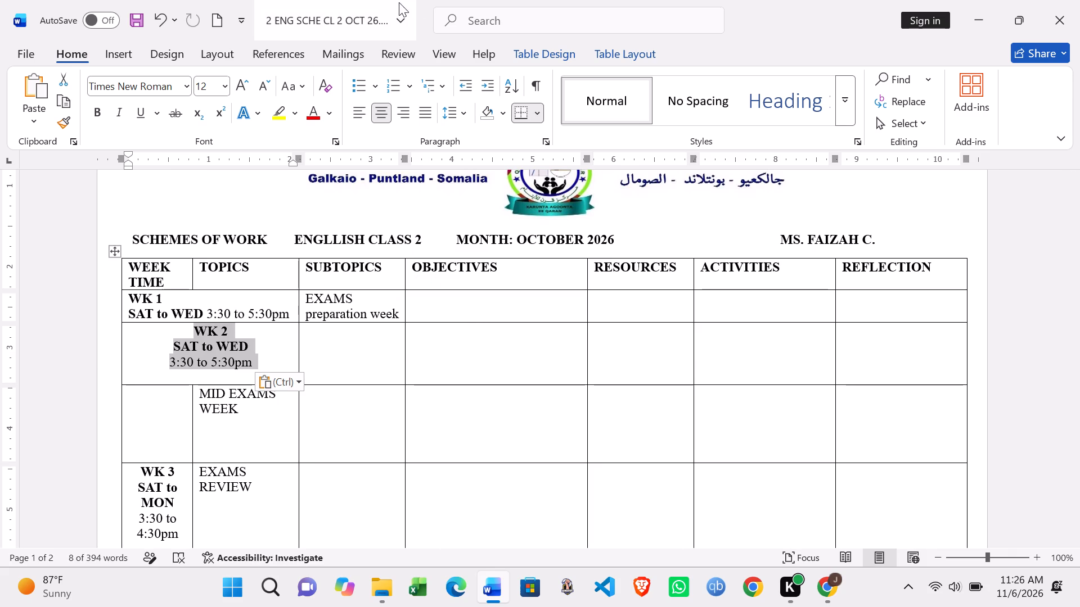
Left-align the moved WK 2 text and join its time onto the "SAT to WED" line.
scroll(399, 12, up, 1)
click(367, 118)
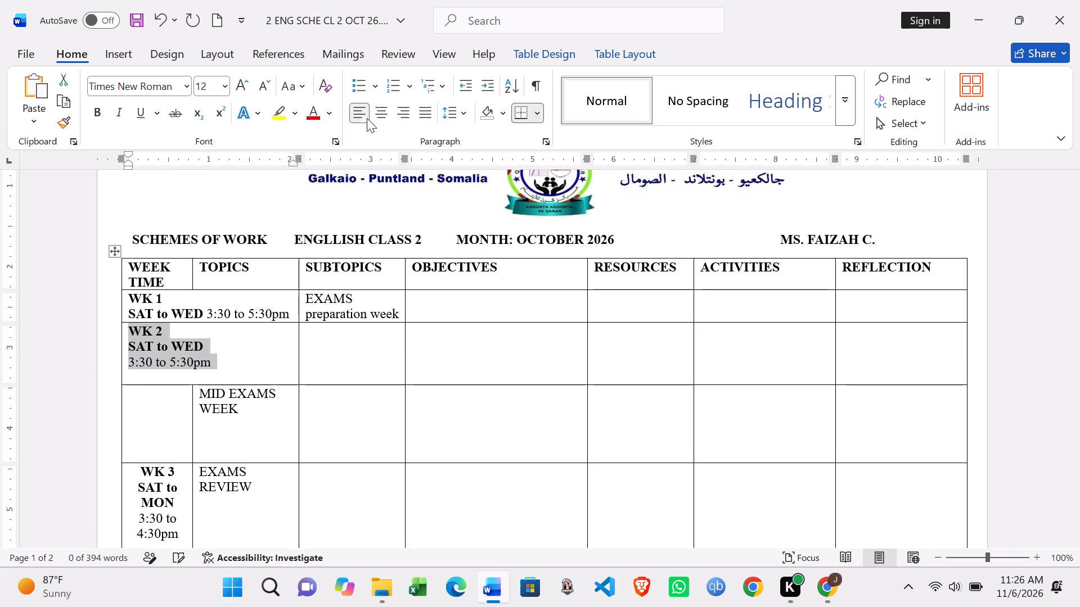
click(226, 338)
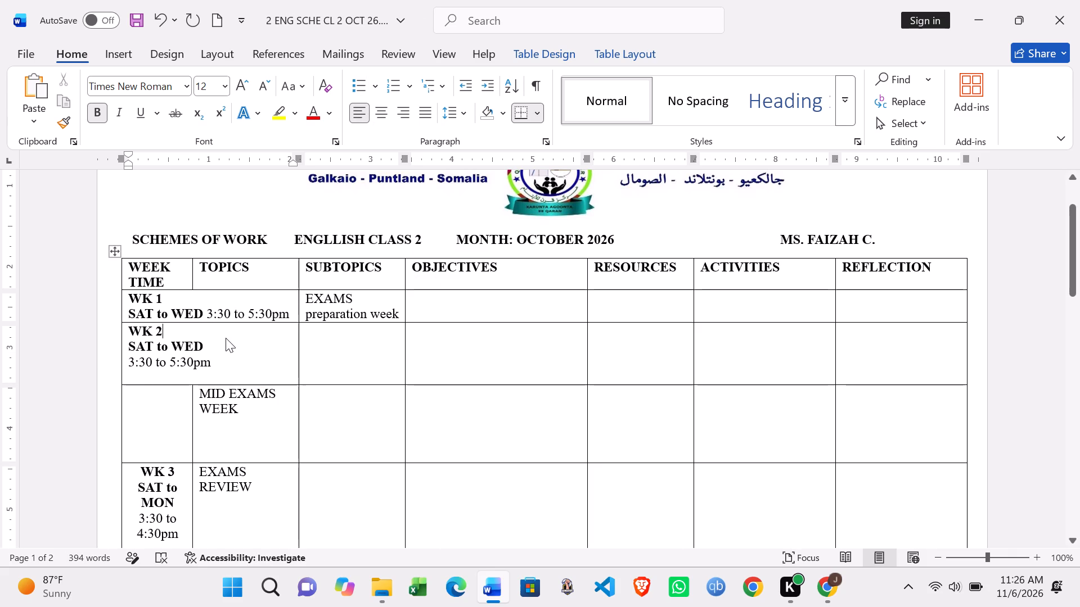
click(219, 348)
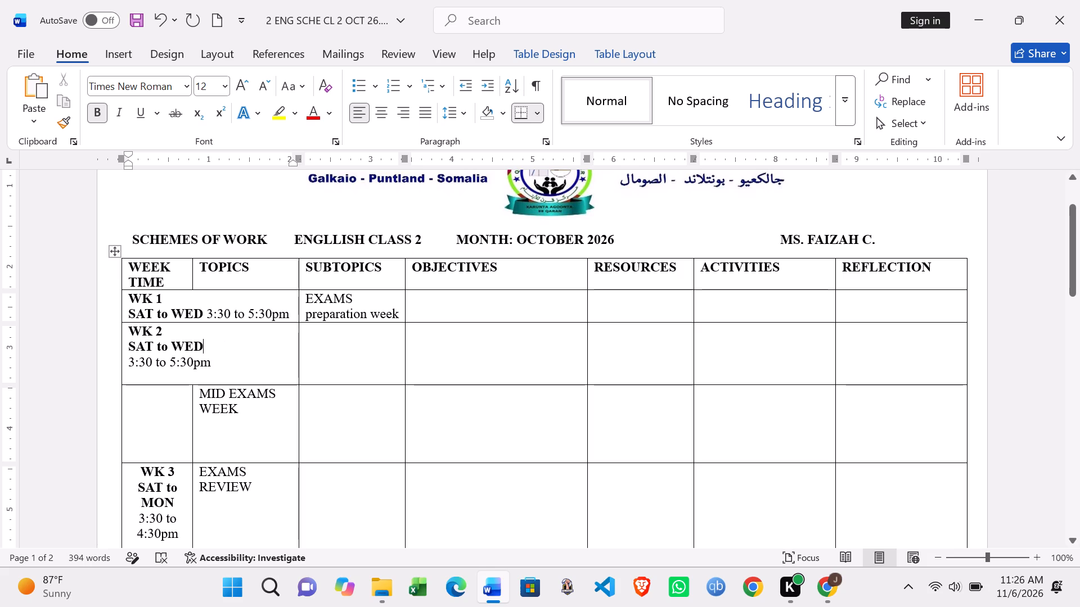
key(space)
key(Delete)
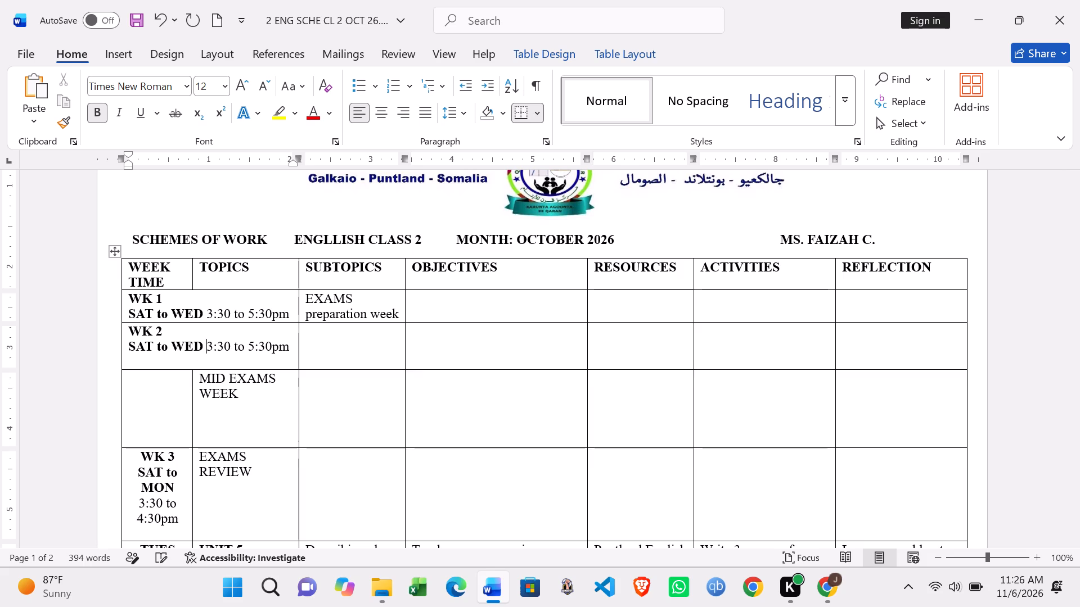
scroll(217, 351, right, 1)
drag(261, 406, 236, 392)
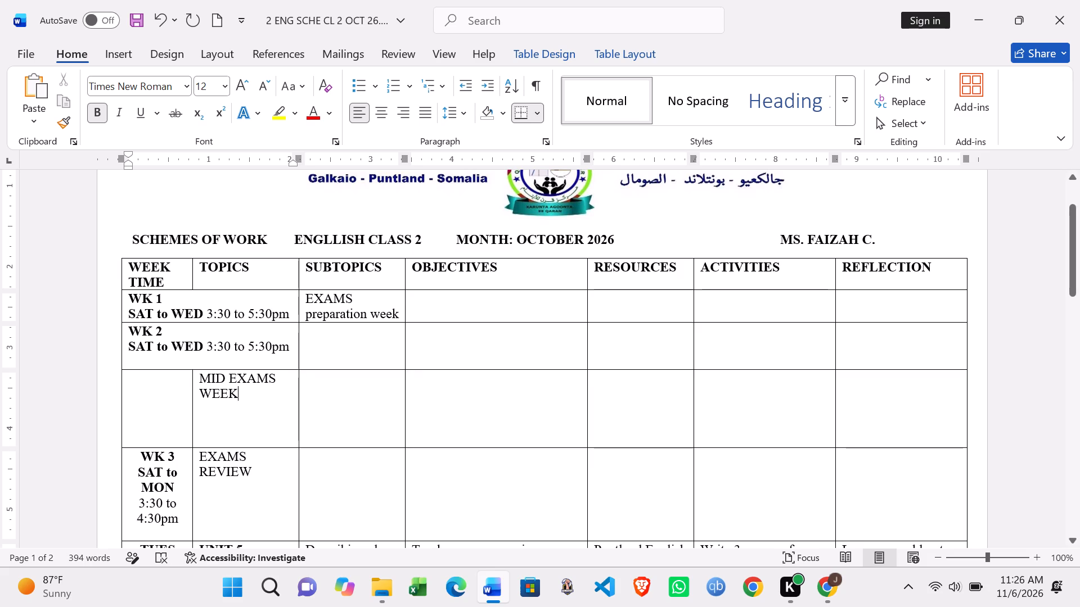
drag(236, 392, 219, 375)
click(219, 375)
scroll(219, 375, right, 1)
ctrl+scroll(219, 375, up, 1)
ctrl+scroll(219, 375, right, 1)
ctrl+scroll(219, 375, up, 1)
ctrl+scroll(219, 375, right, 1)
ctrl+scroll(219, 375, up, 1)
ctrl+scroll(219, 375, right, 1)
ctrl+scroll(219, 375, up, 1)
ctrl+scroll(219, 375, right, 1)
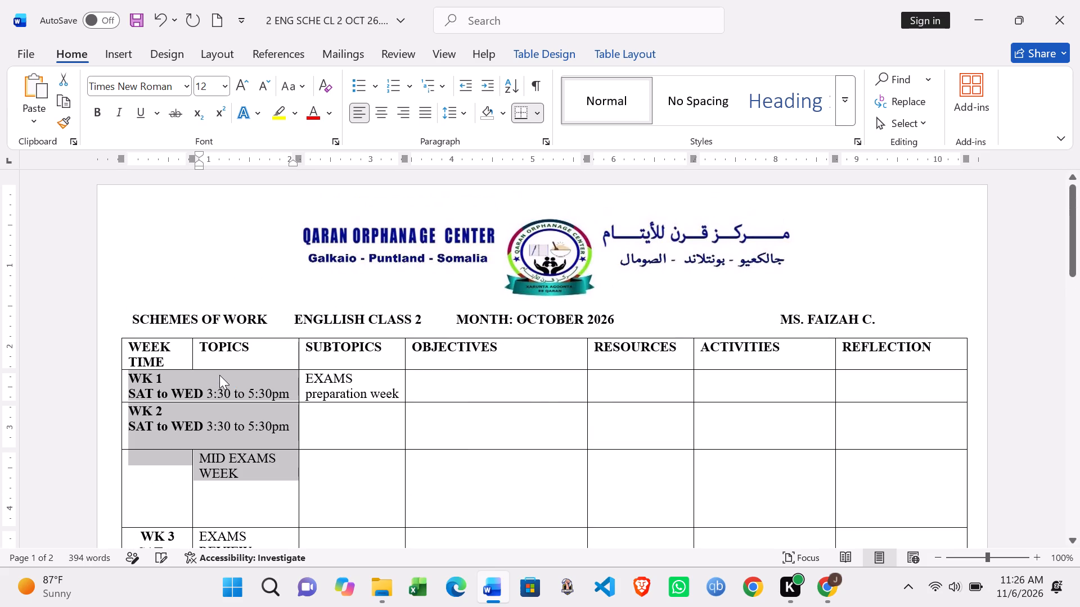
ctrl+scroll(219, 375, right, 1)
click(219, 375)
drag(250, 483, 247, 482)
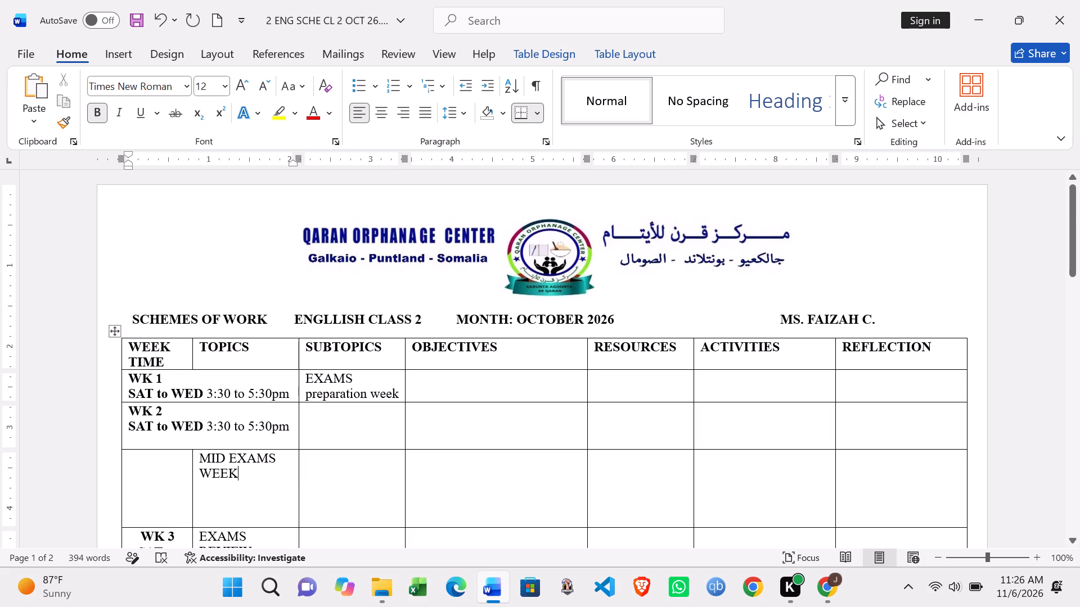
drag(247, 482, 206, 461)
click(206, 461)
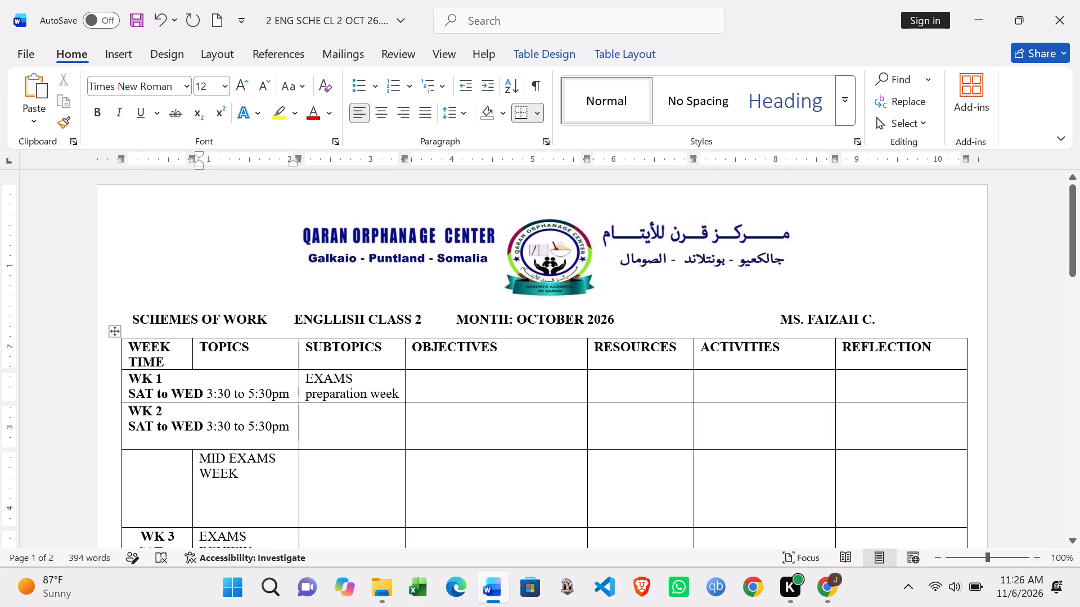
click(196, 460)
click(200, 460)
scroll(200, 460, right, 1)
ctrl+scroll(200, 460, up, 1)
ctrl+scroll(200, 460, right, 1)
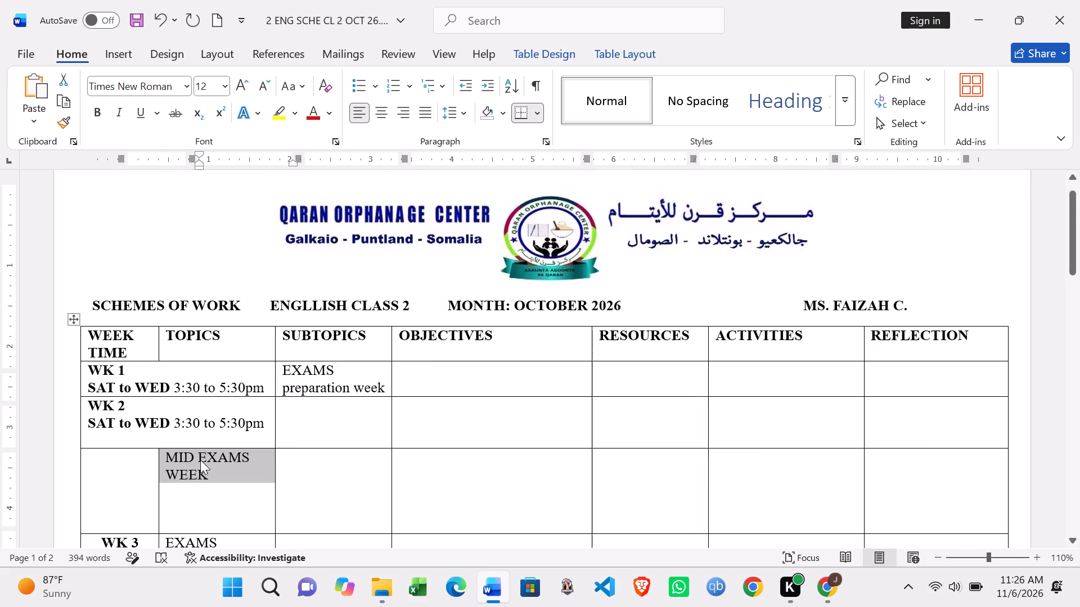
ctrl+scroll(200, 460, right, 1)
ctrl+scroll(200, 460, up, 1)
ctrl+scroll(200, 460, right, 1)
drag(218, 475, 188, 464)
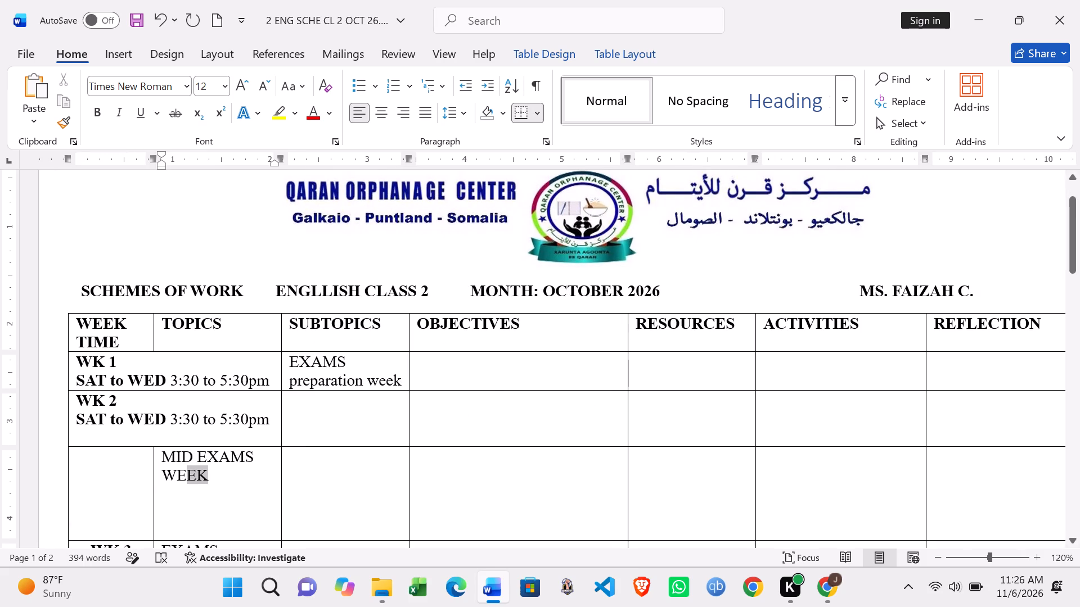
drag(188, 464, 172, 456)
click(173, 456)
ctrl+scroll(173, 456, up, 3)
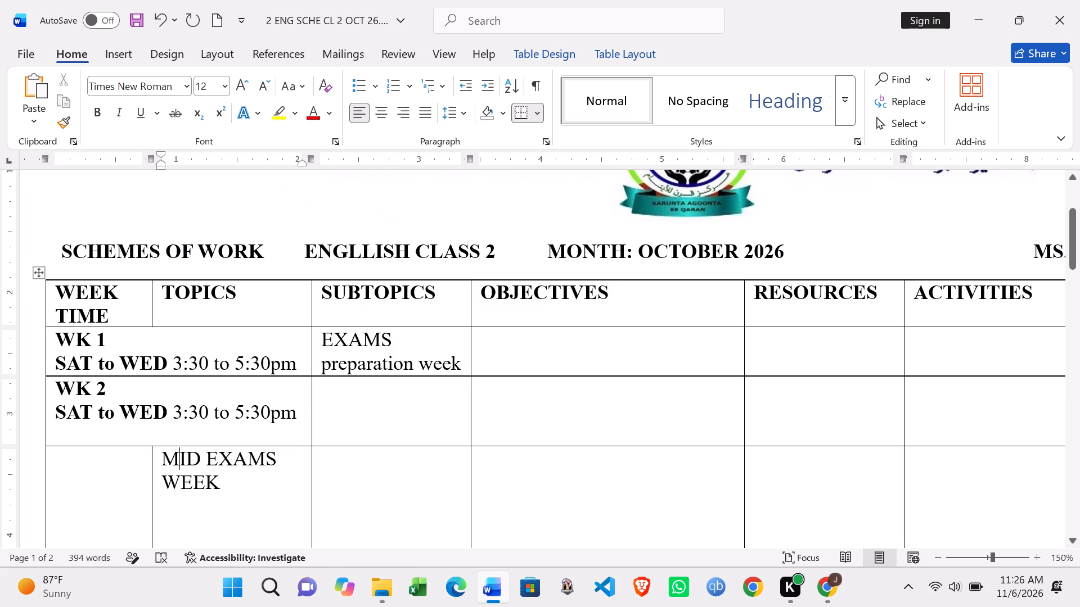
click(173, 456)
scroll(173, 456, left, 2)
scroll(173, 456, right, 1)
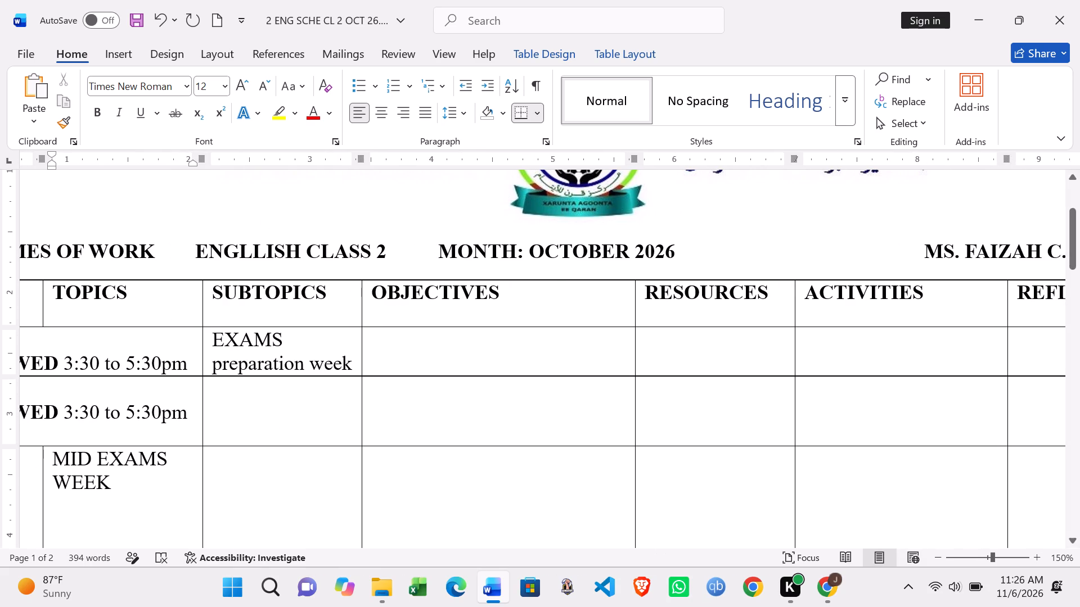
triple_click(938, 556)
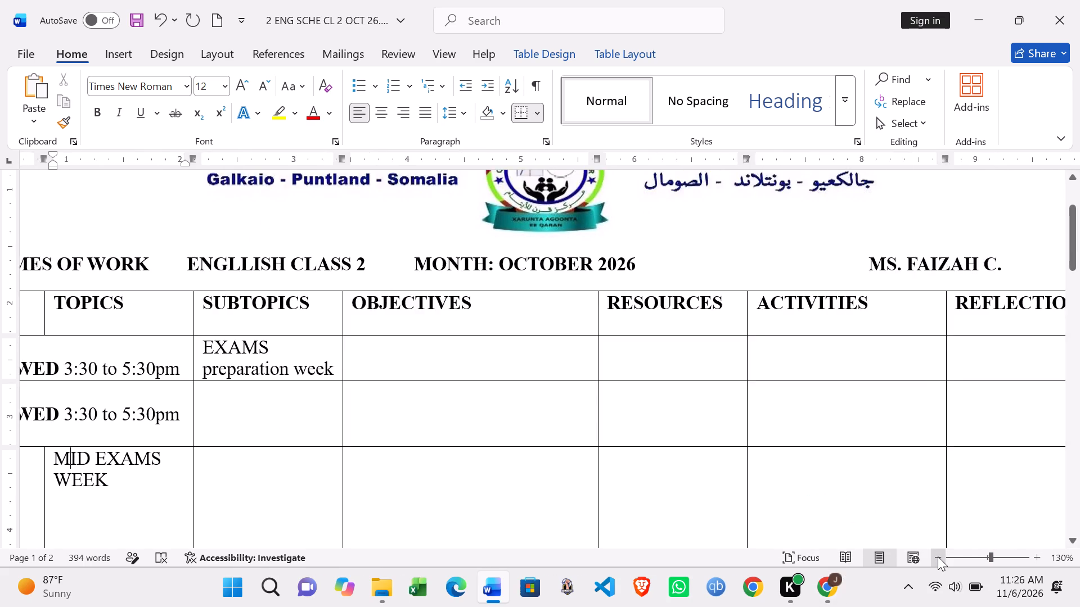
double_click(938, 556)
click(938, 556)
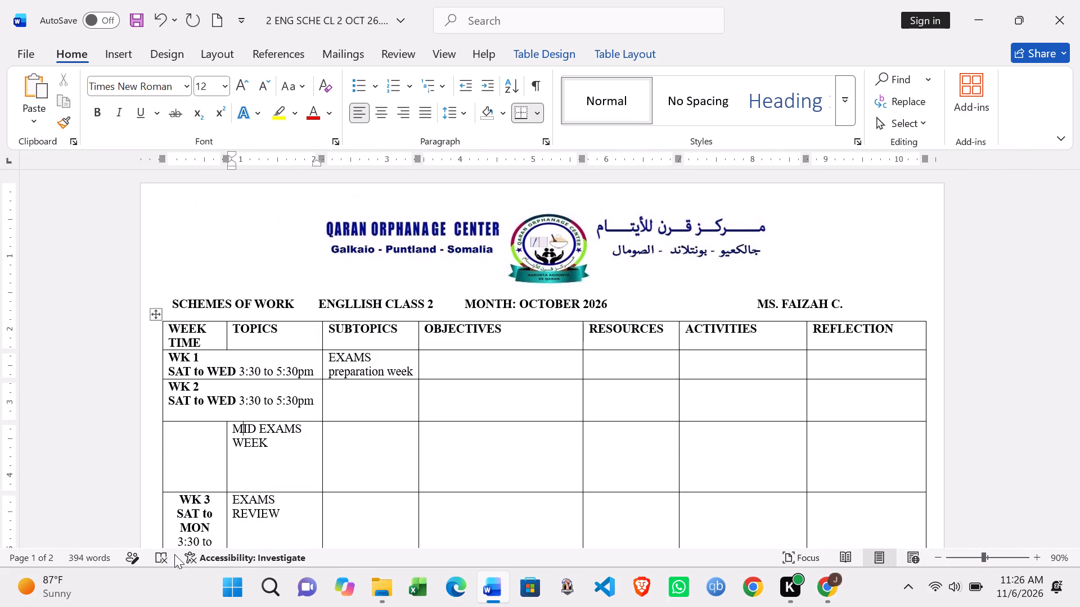
Move the "MID EXAMS WEEK" text into the Subtopics cell of the WK 2 row.
drag(287, 450, 236, 424)
drag(244, 429, 342, 392)
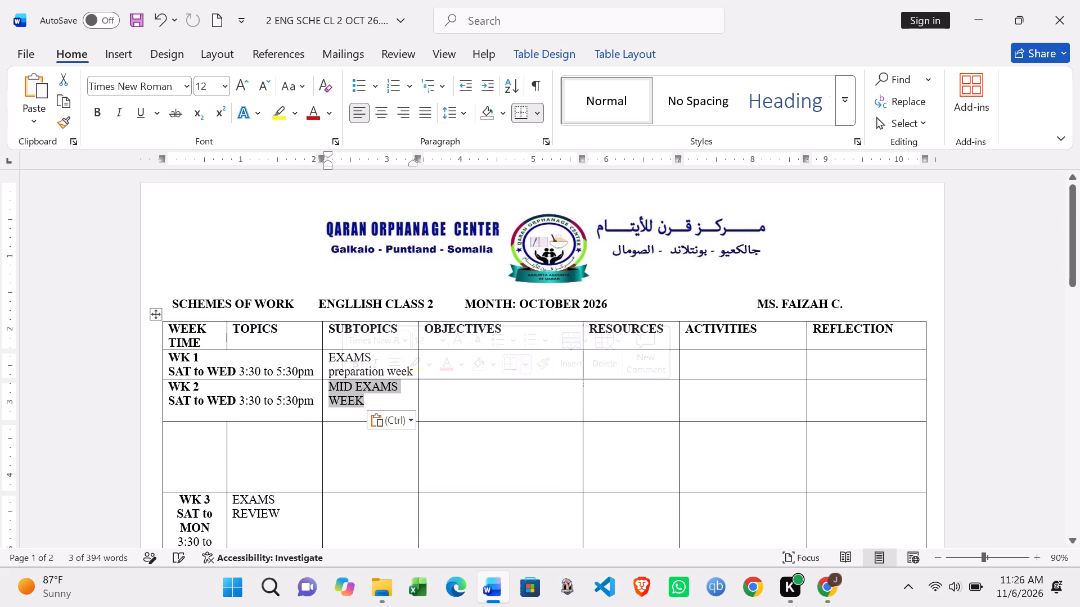
Insert a new table row directly below the WK 2 row.
click(844, 401)
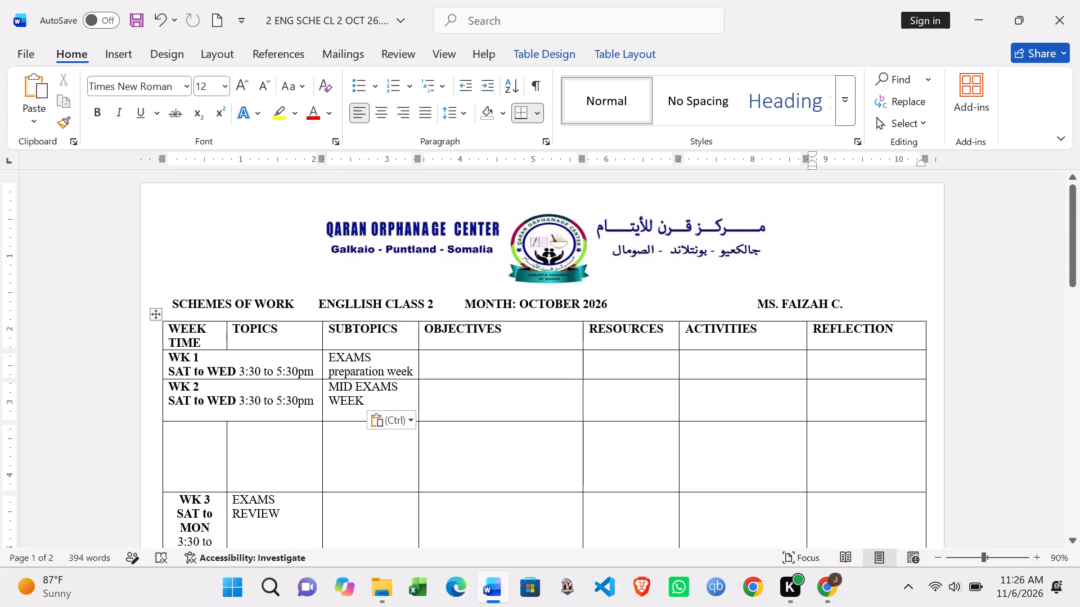
click(935, 390)
key(Return)
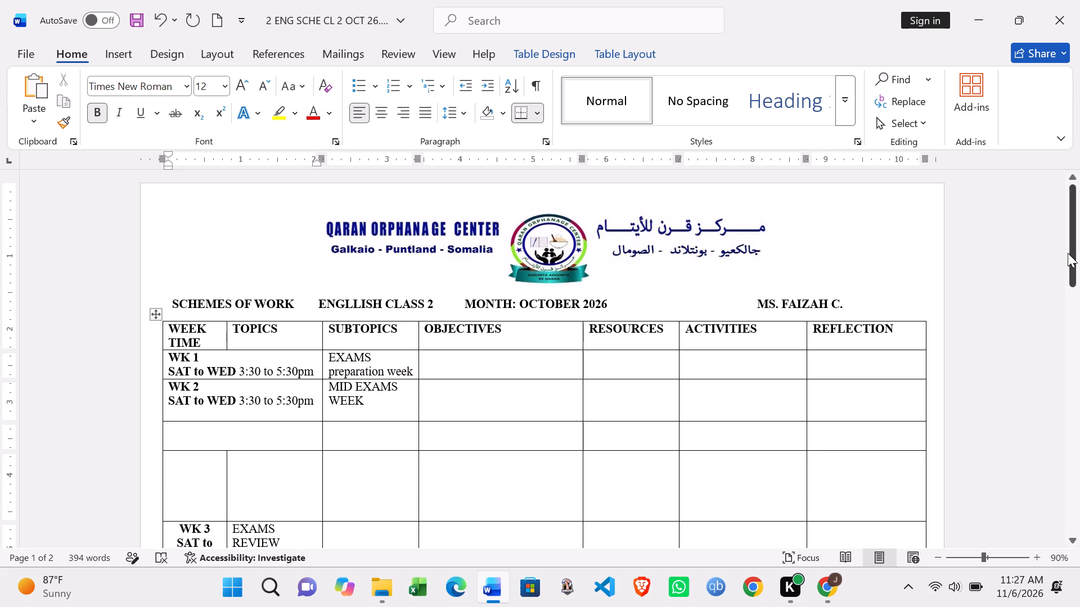
Move the WK 3 week, days and time text into the wide first cell of the new row below WK 2.
drag(1068, 253, 1079, 292)
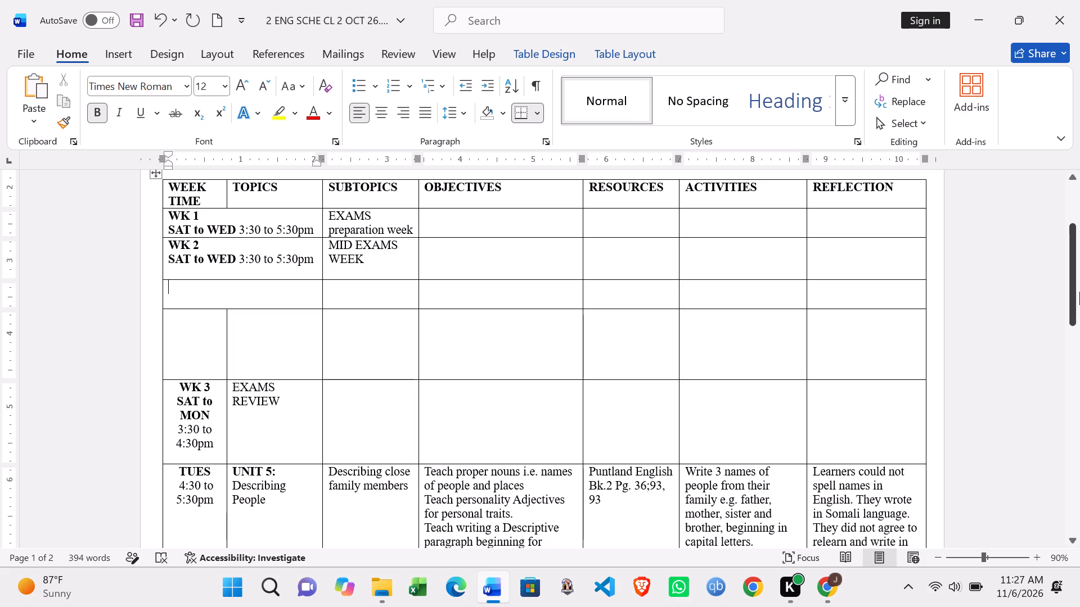
click(1079, 292)
scroll(975, 328, left, 1)
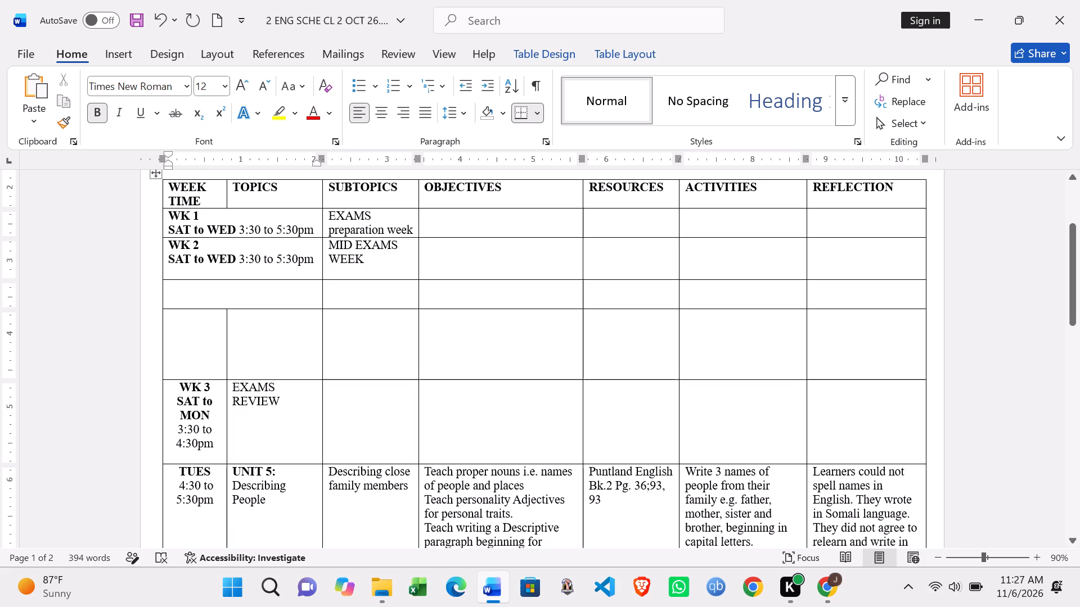
drag(209, 444, 184, 391)
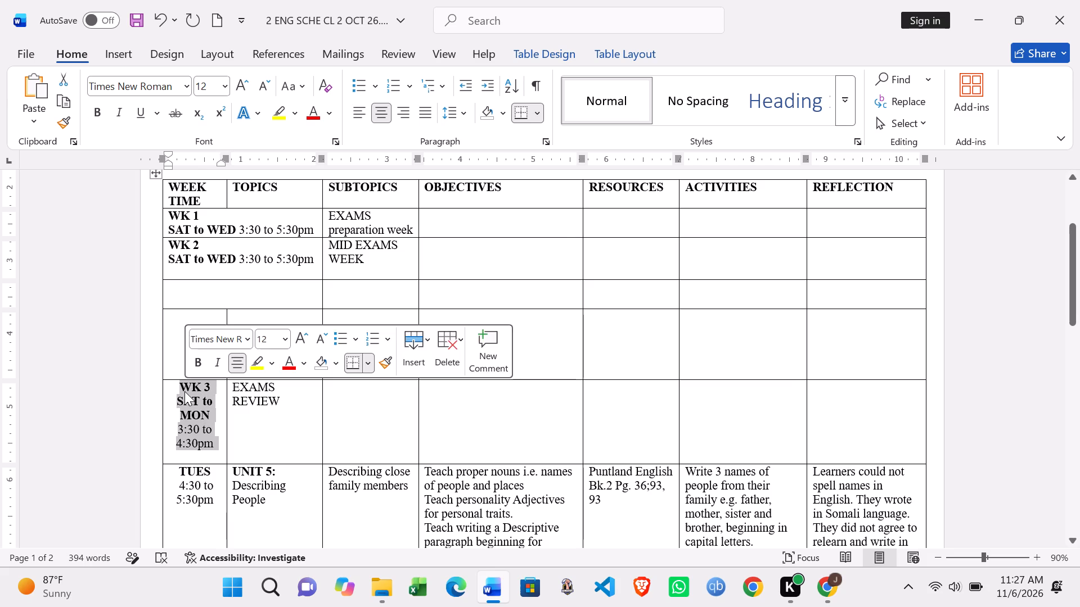
drag(184, 391, 184, 307)
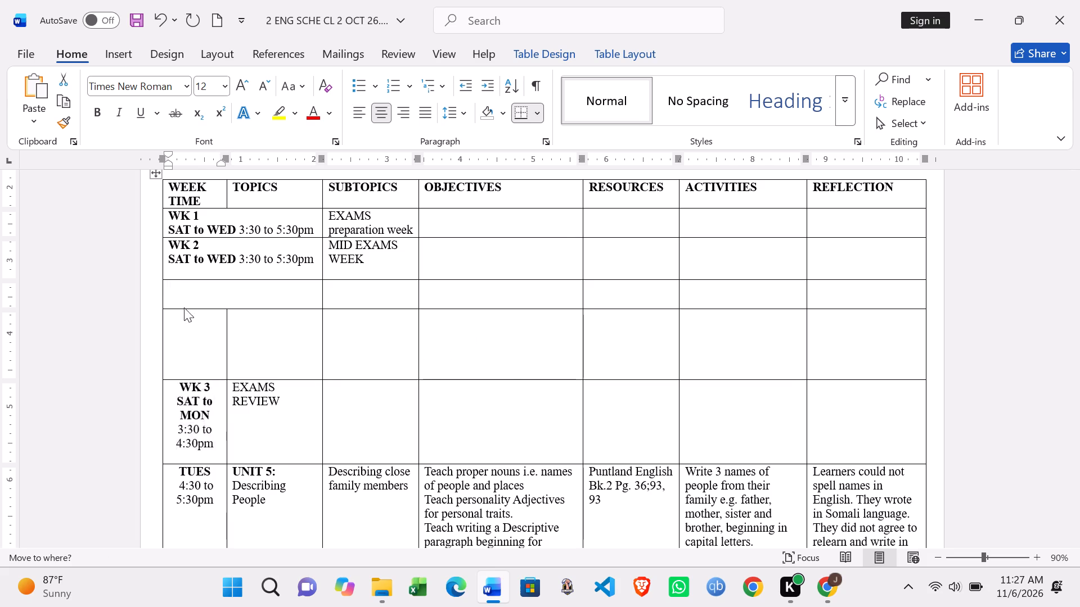
Left-align the moved WK 3 text and join its time onto the "SAT to MON" line.
click(355, 114)
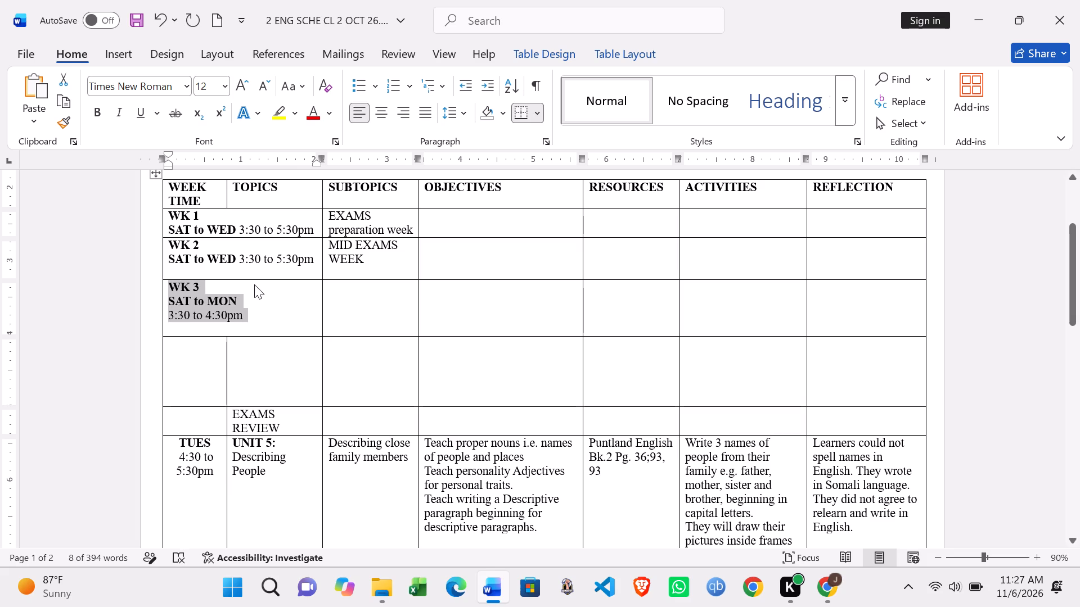
click(254, 284)
click(240, 300)
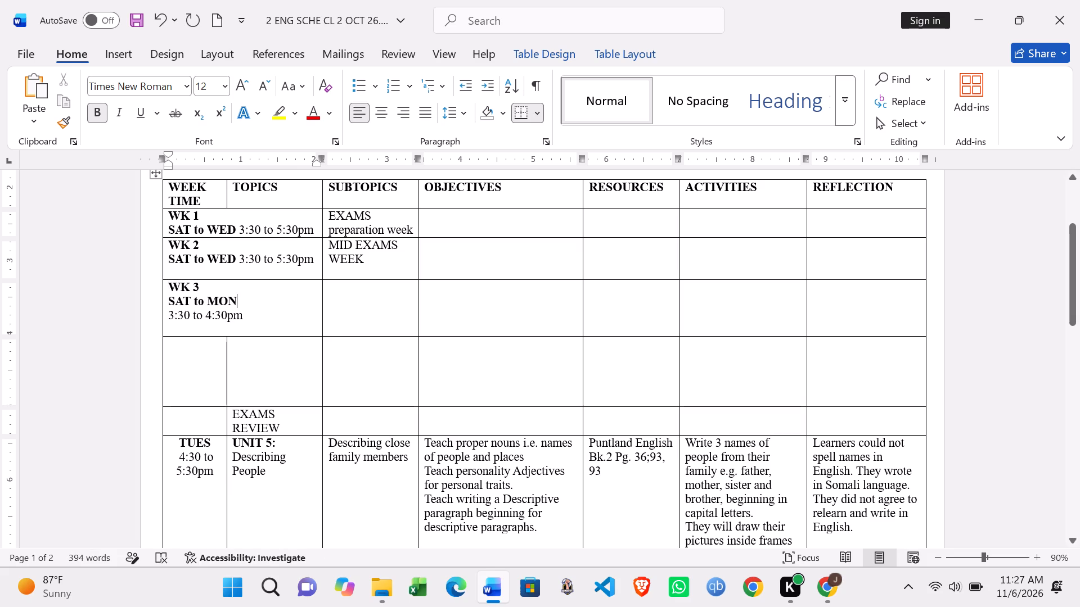
key(space)
key(Delete)
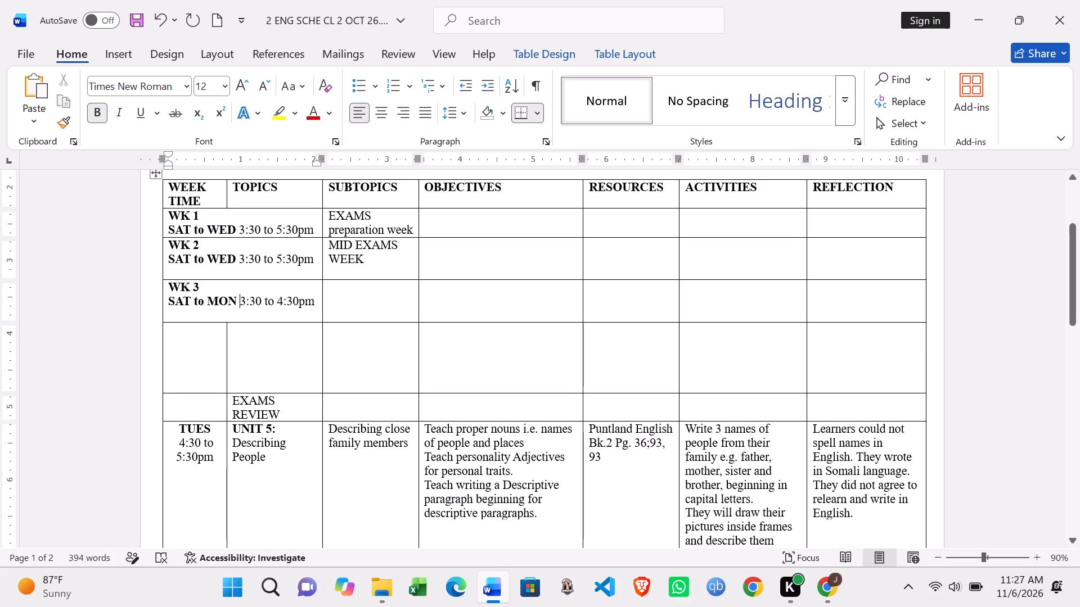
Move the "EXAMS REVIEW" text into the Subtopics cell of the WK 3 row.
drag(293, 413, 251, 397)
drag(251, 397, 374, 307)
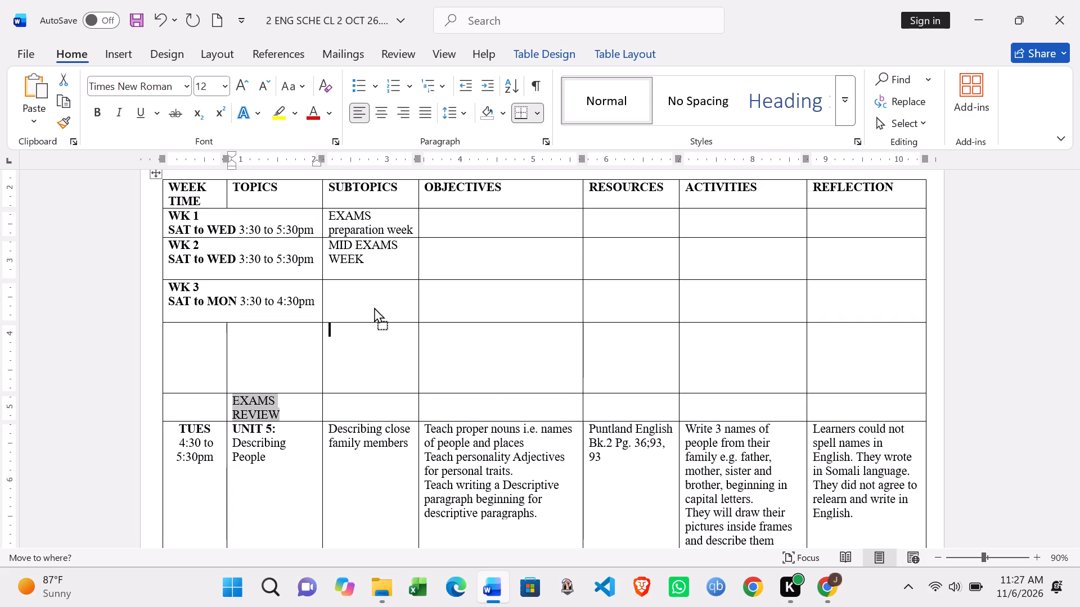
drag(374, 307, 383, 301)
Delete the two empty rows between the WK 3 row and the TUES row.
scroll(292, 336, left, 1)
drag(208, 328, 222, 329)
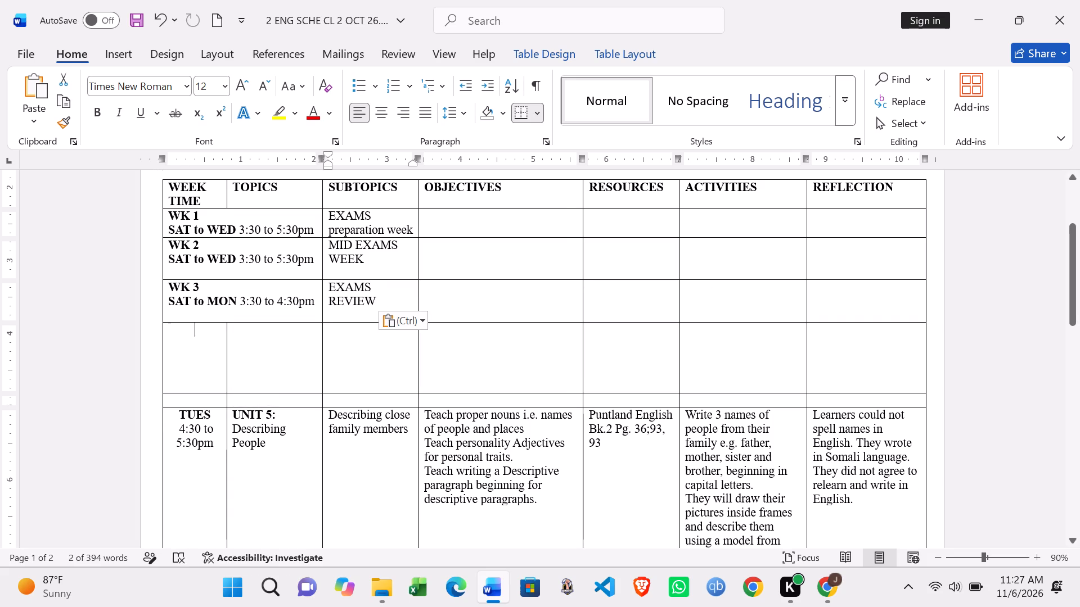
drag(222, 329, 286, 407)
double_click(286, 407)
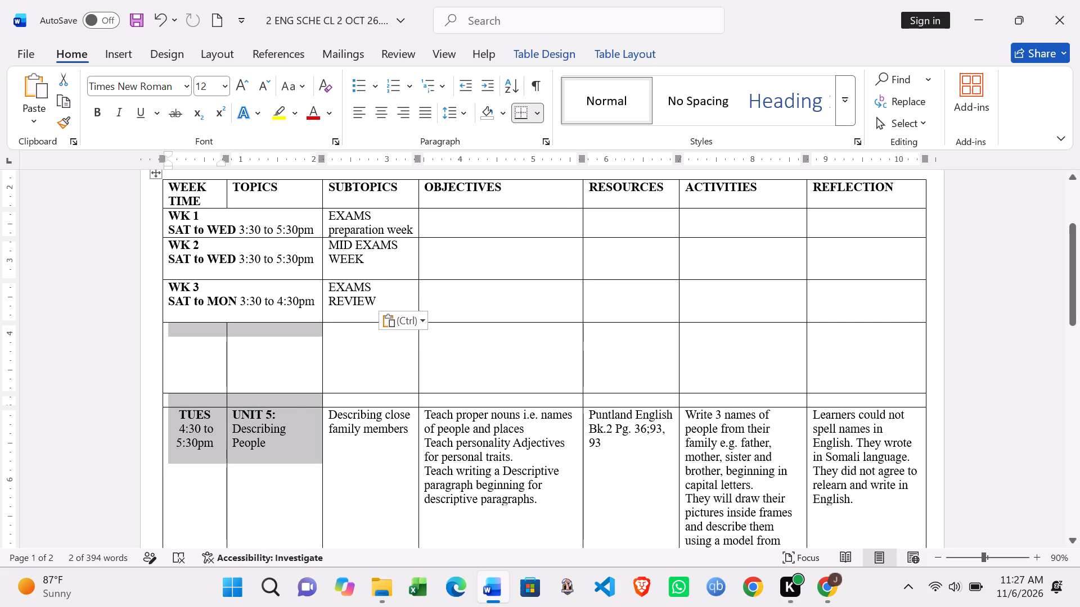
click(286, 398)
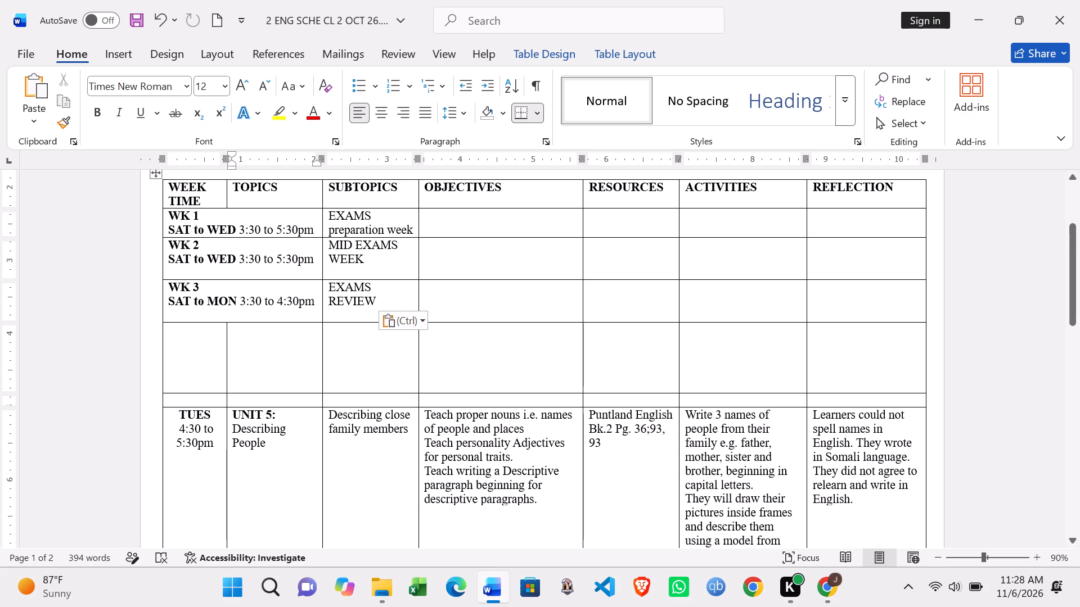
drag(206, 356, 241, 385)
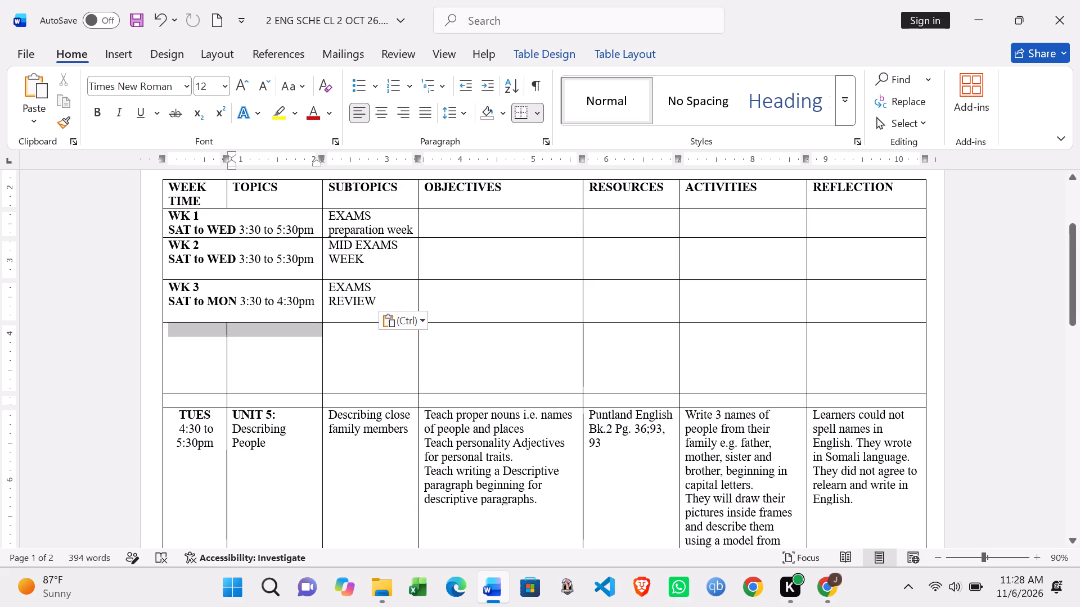
drag(241, 385, 247, 398)
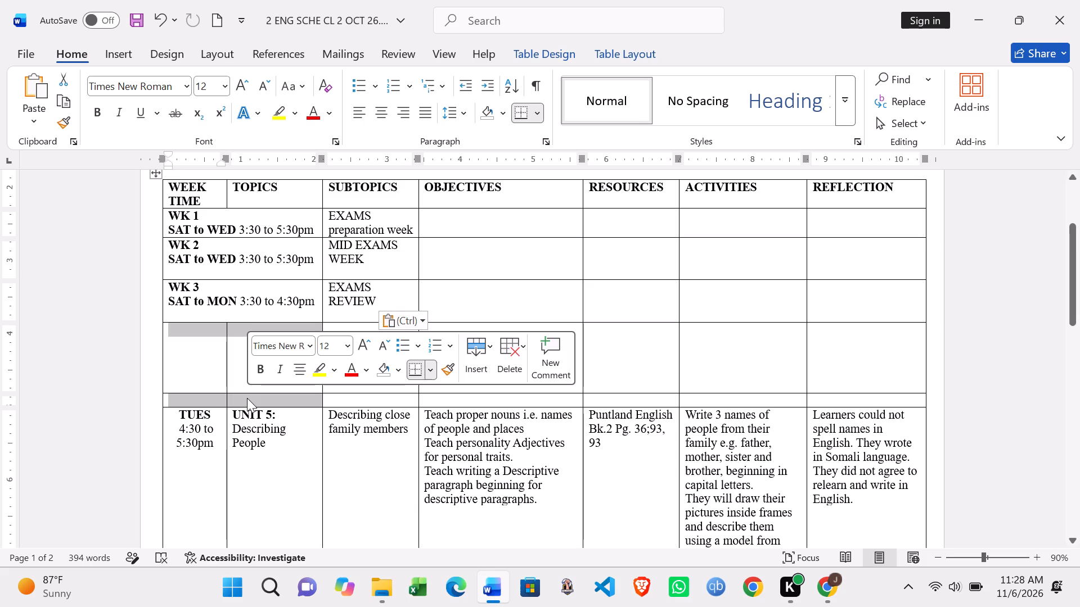
right_click(247, 398)
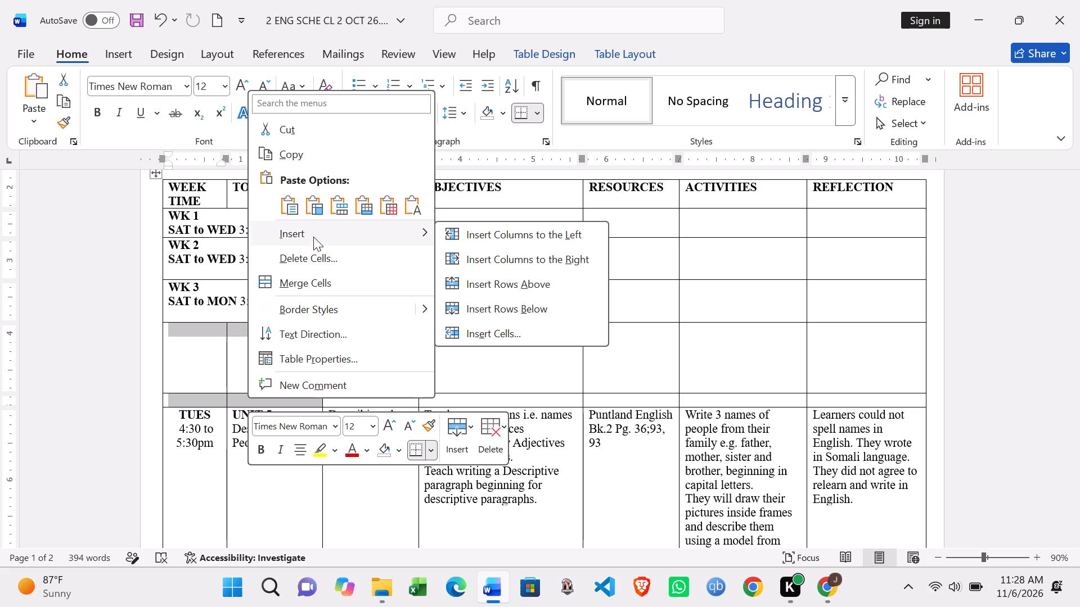
click(310, 255)
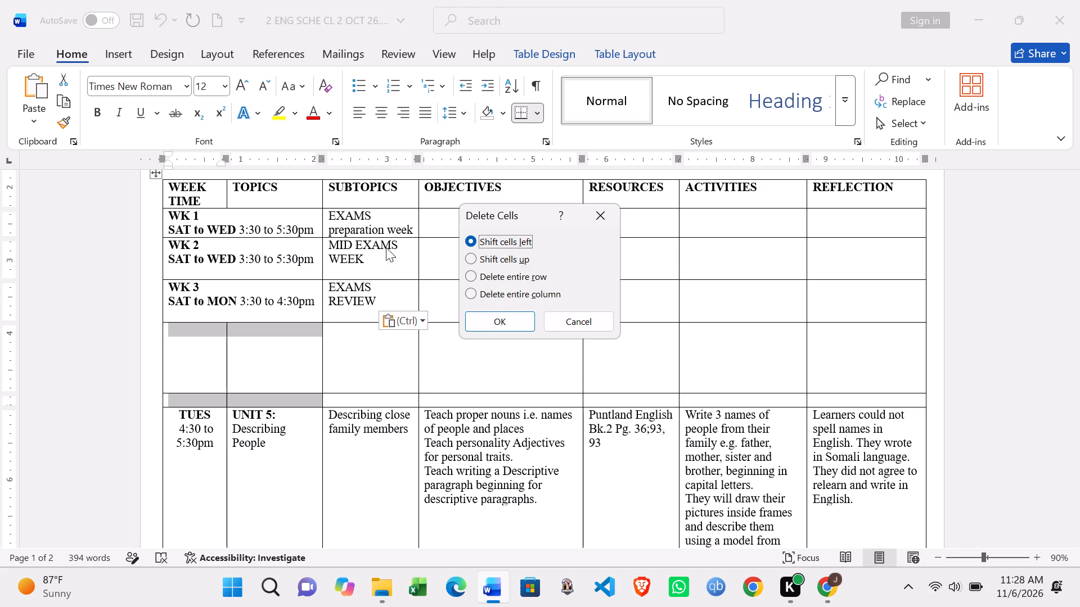
click(480, 274)
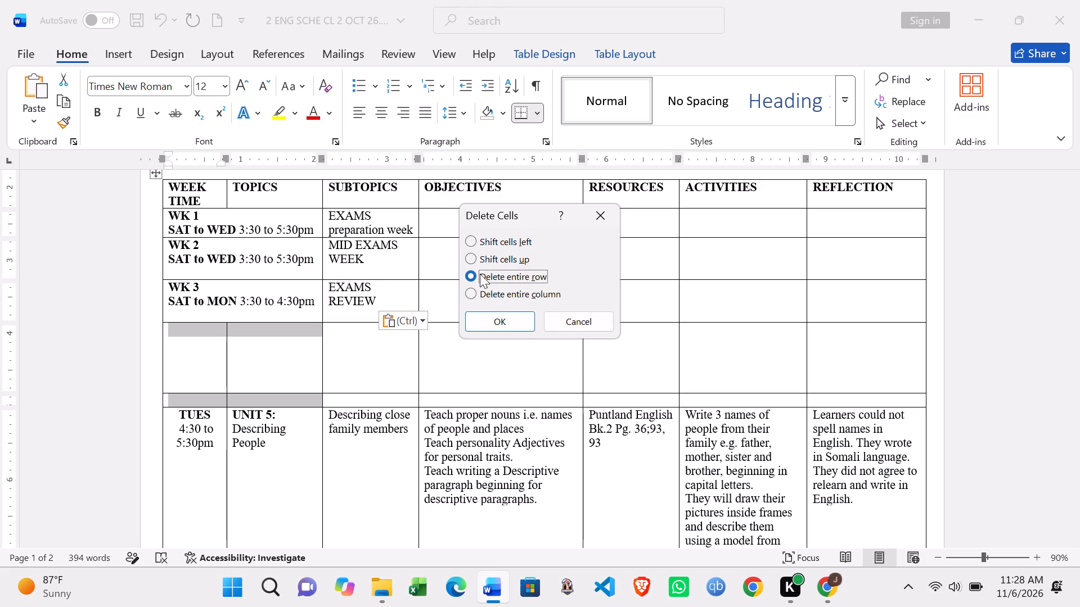
click(486, 316)
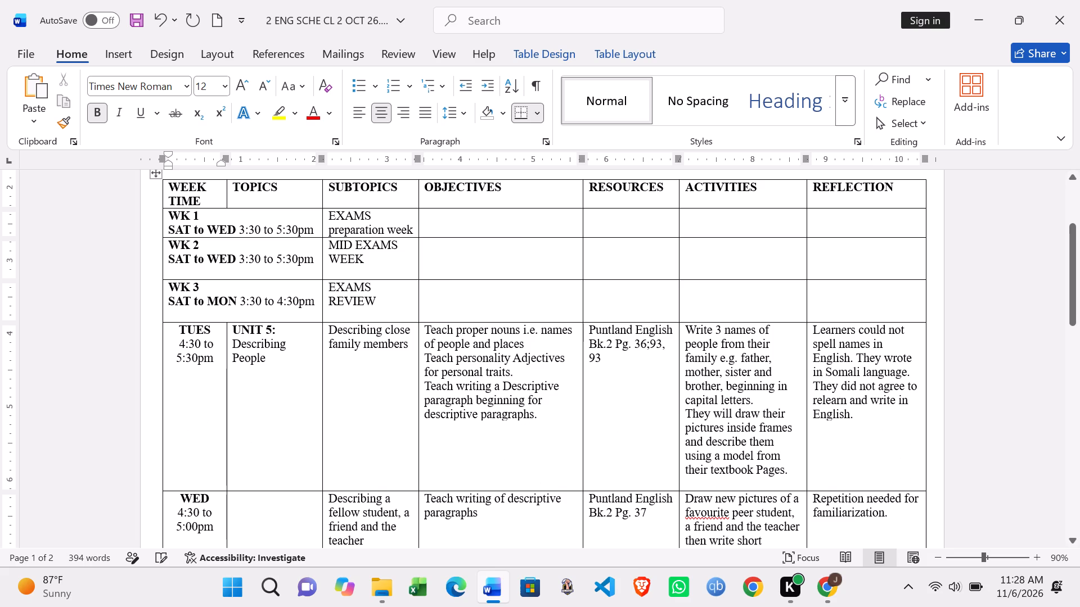
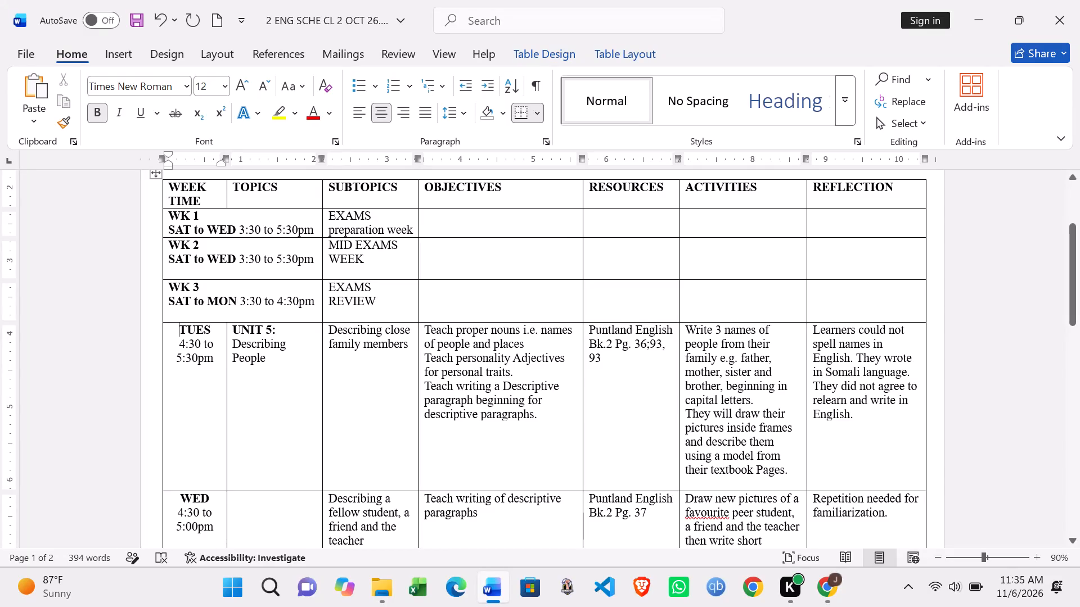
Remove the trailing blank line from the WK 2 and WK 3 week cells so both rows shrink.
click(314, 261)
key(Delete)
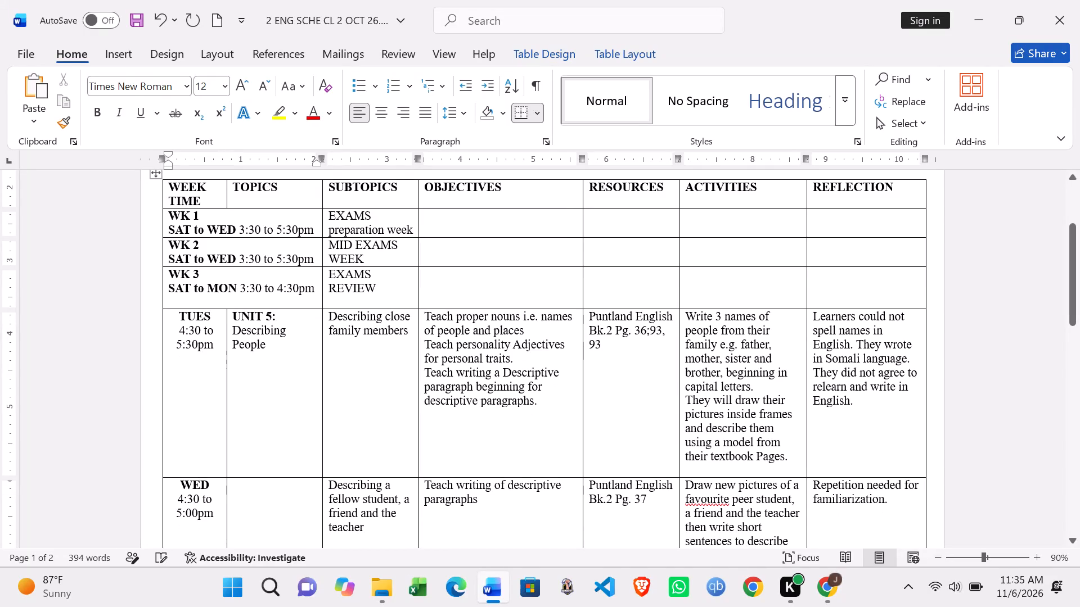
click(316, 285)
key(Delete)
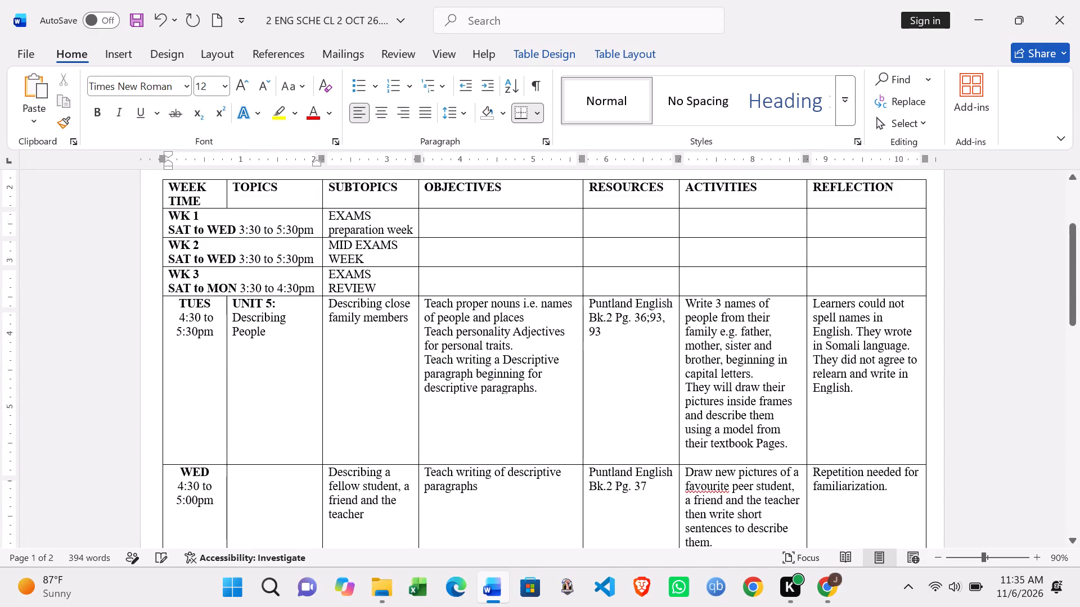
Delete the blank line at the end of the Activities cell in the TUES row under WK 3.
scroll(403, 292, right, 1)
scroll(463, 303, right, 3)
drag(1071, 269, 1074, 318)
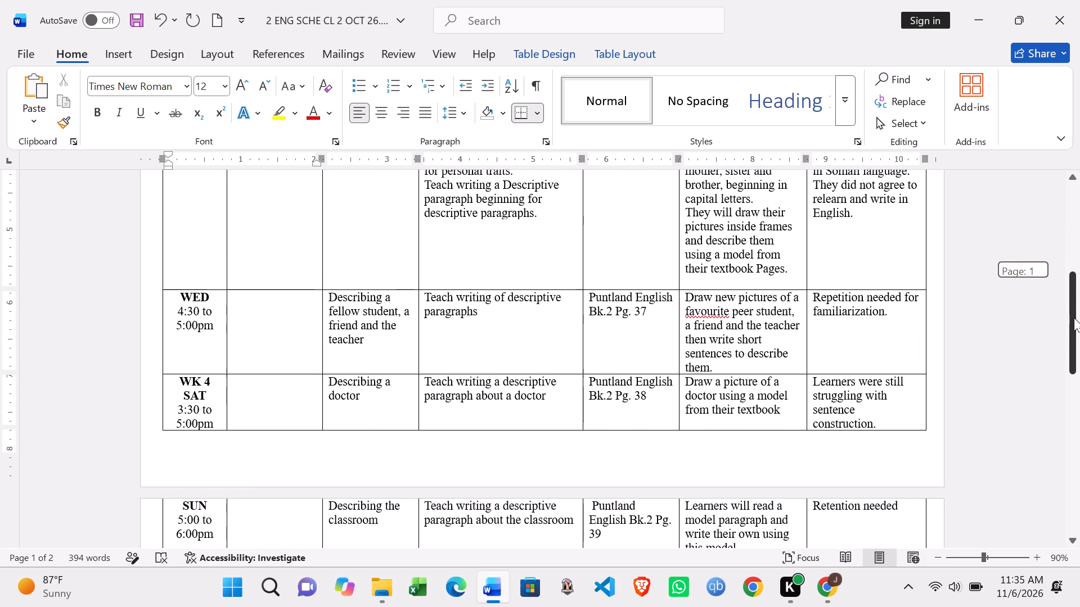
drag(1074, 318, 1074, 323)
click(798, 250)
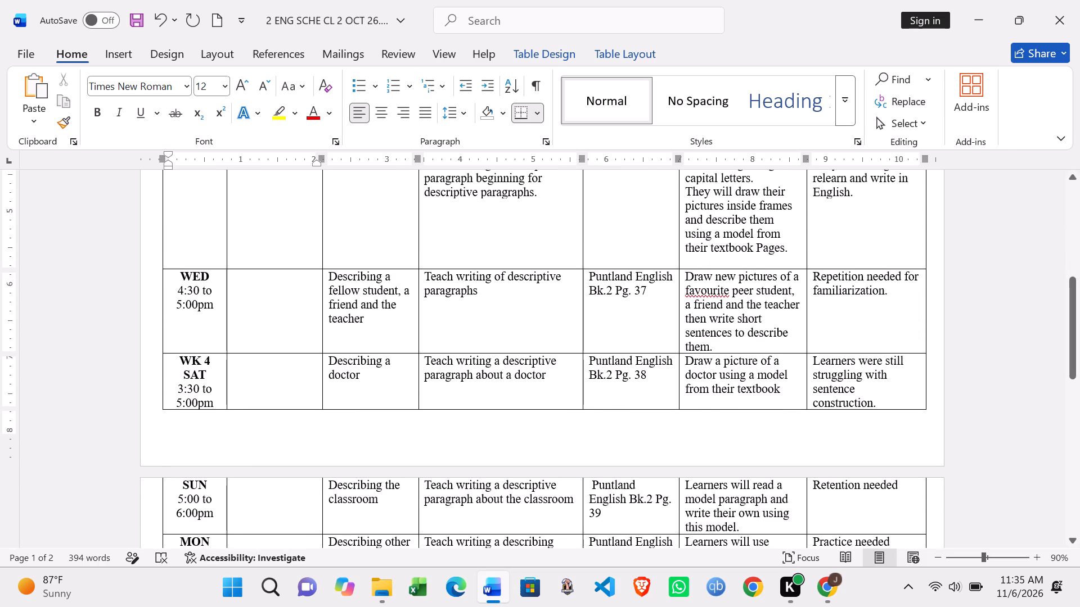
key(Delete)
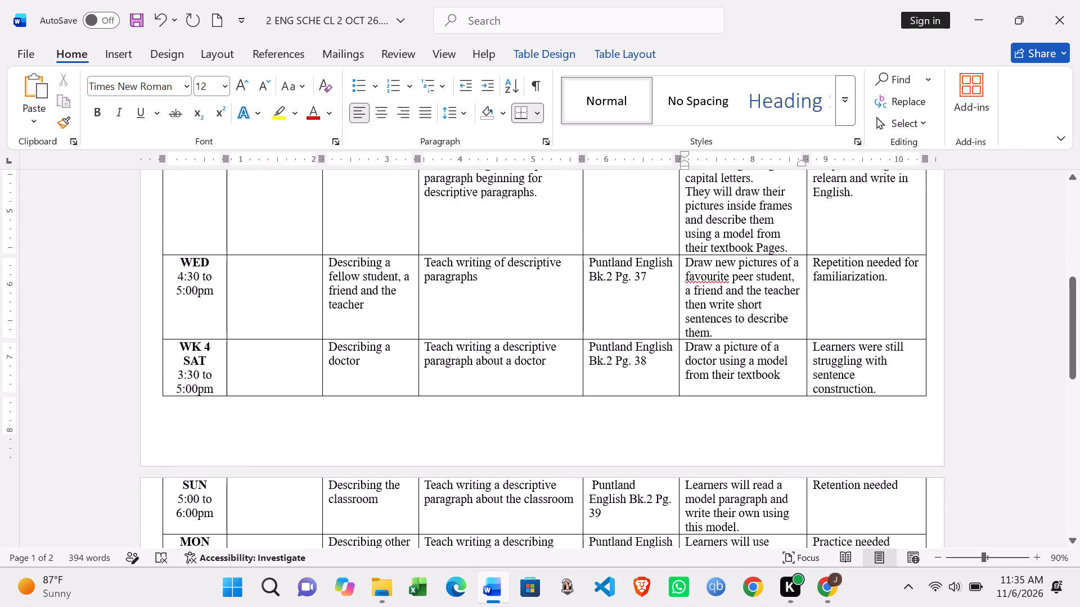
Add two blank lines below the reflection text in the WK 4 SAT row.
click(908, 391)
key(Return)
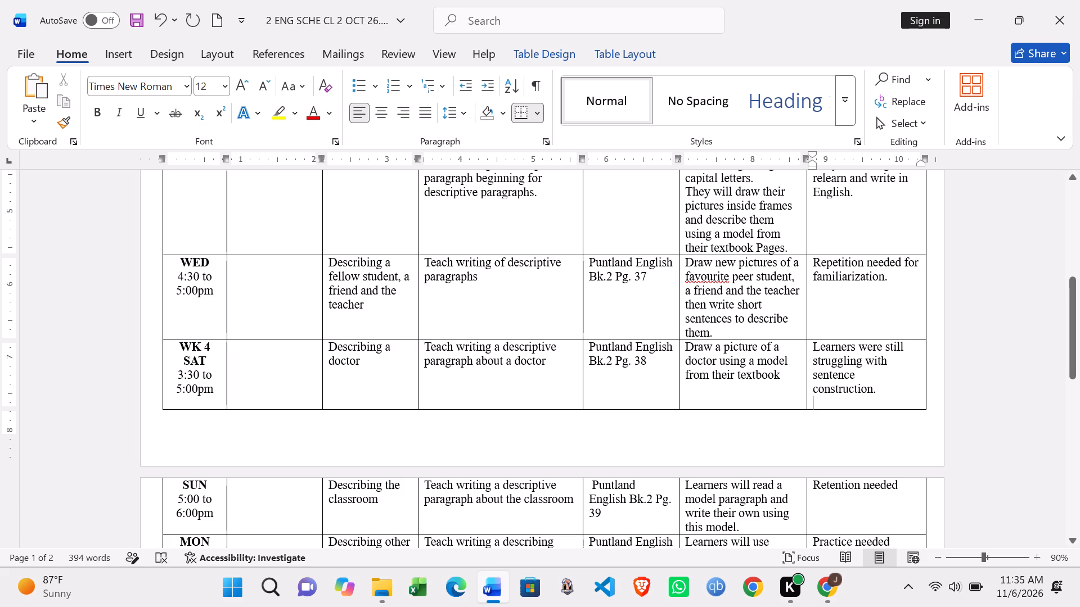
key(Return)
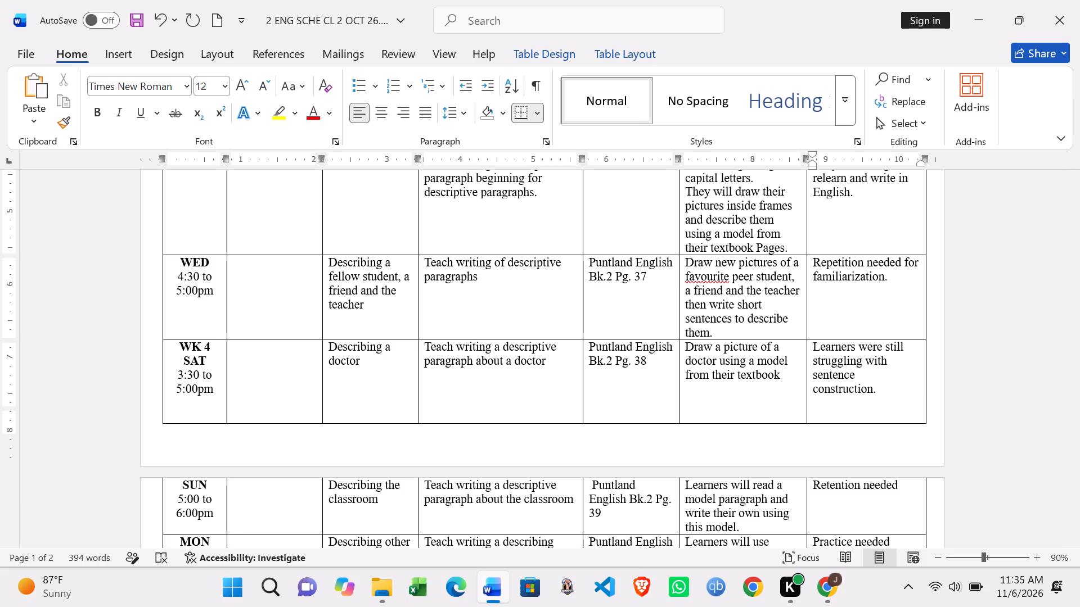
key(Return)
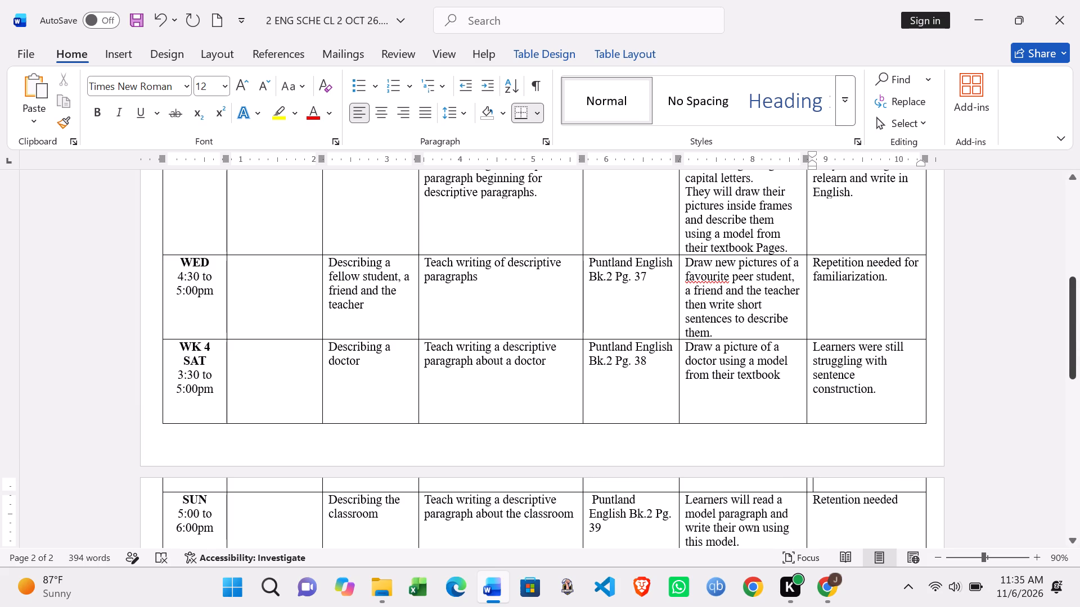
click(898, 411)
key(Delete)
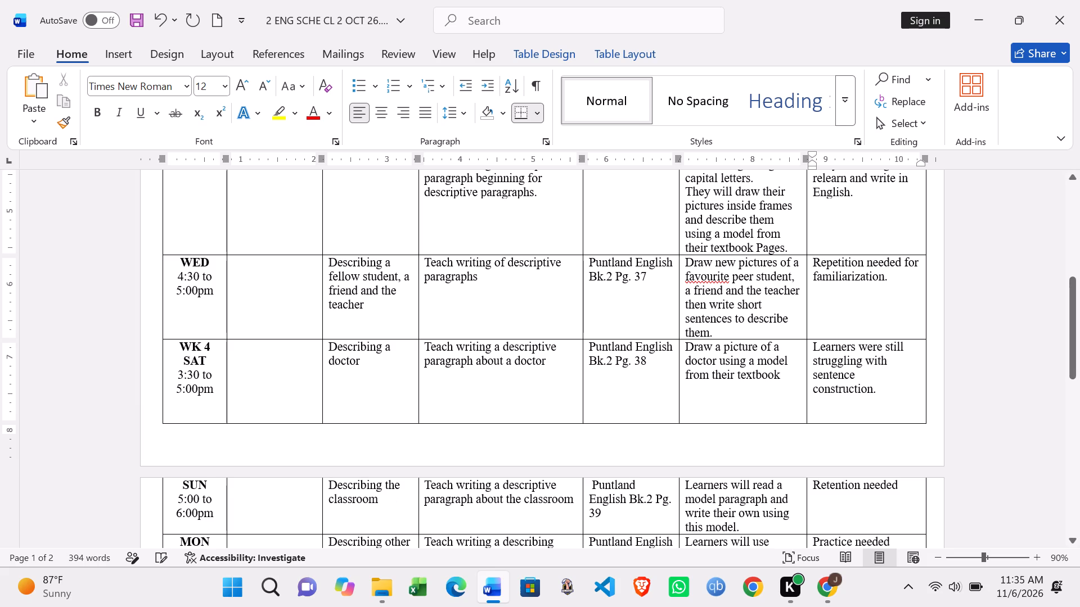
Add one blank line at the end of the Activities cells in the WED and TUES rows above WK 4.
click(764, 329)
key(Return)
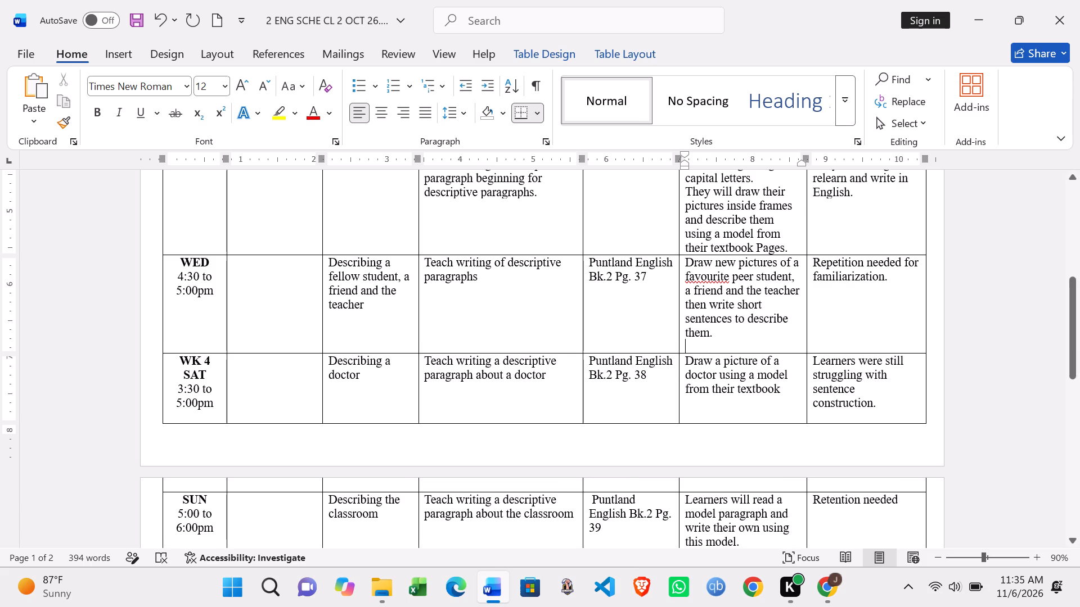
click(791, 251)
key(Return)
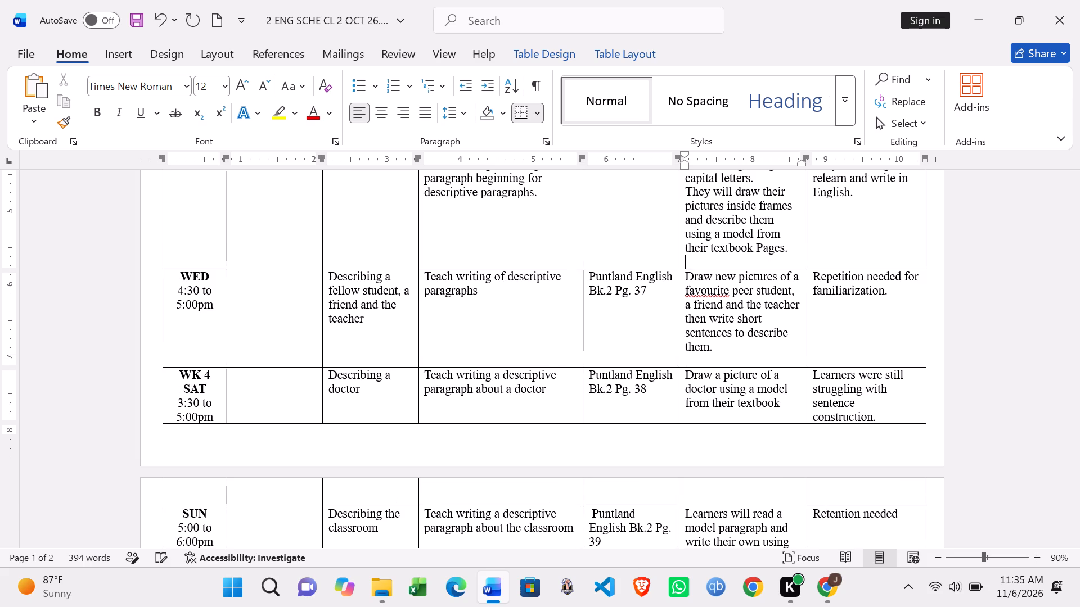
Remove one blank line below the reflection text in the WK 4 SAT row.
click(890, 415)
key(Delete)
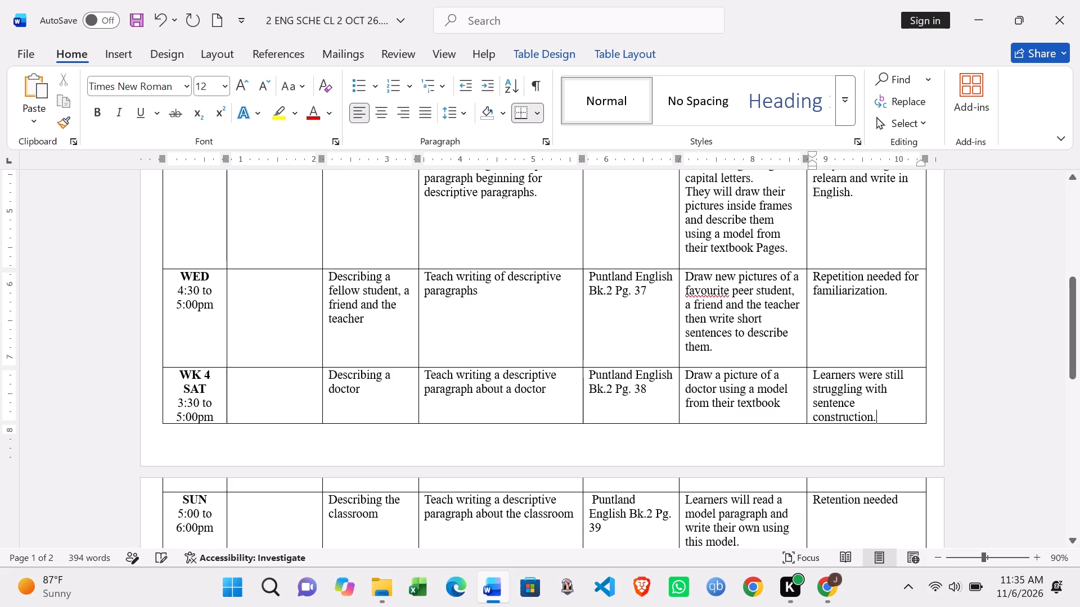
Save the October Class 2 English scheme document.
drag(1073, 355, 1061, 434)
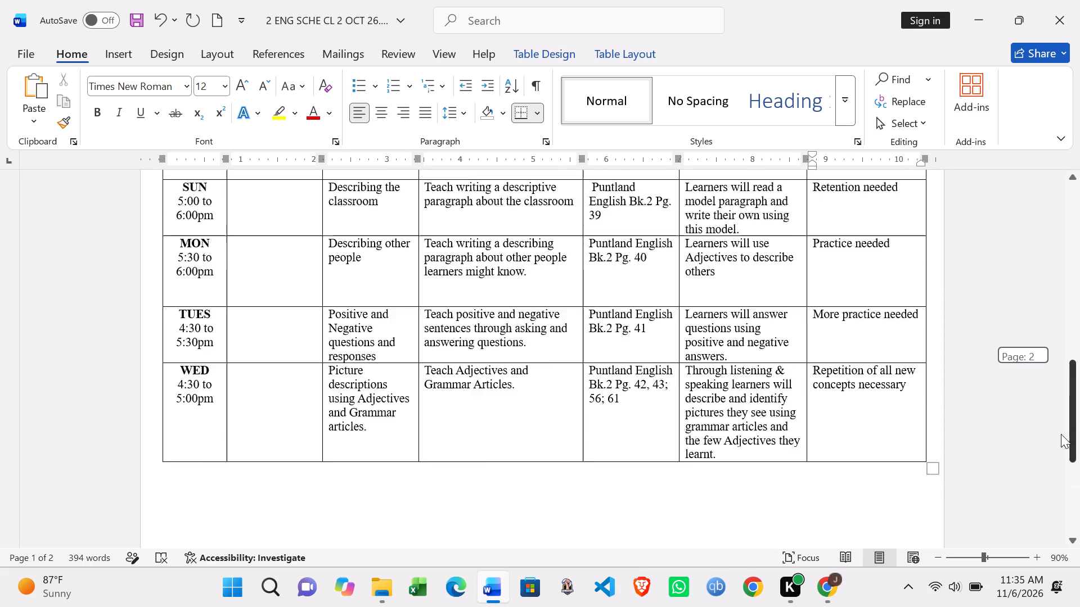
drag(1061, 434, 1034, 325)
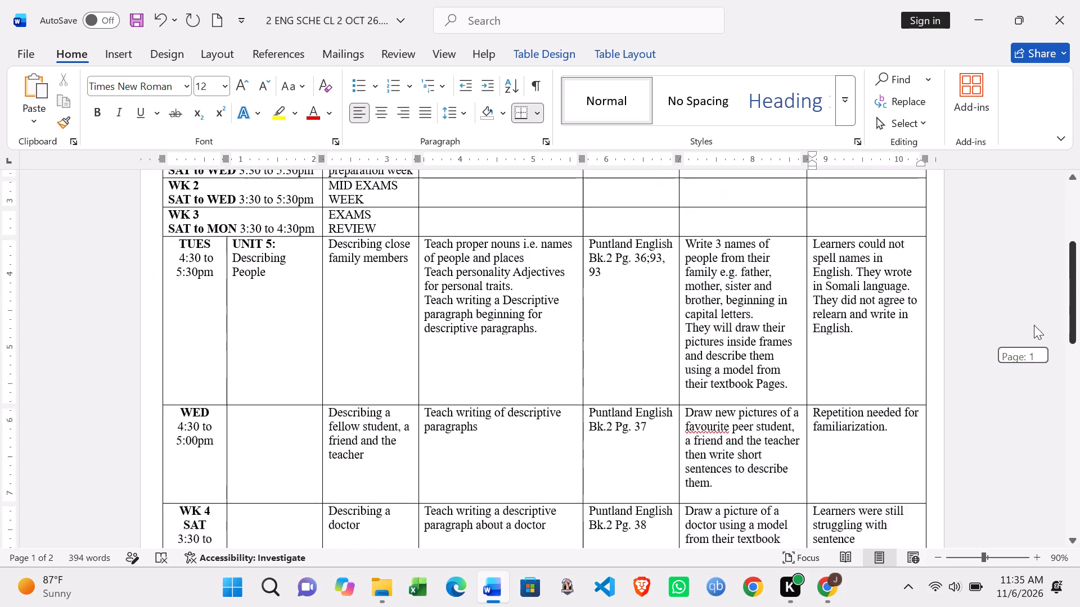
drag(1034, 325, 1039, 397)
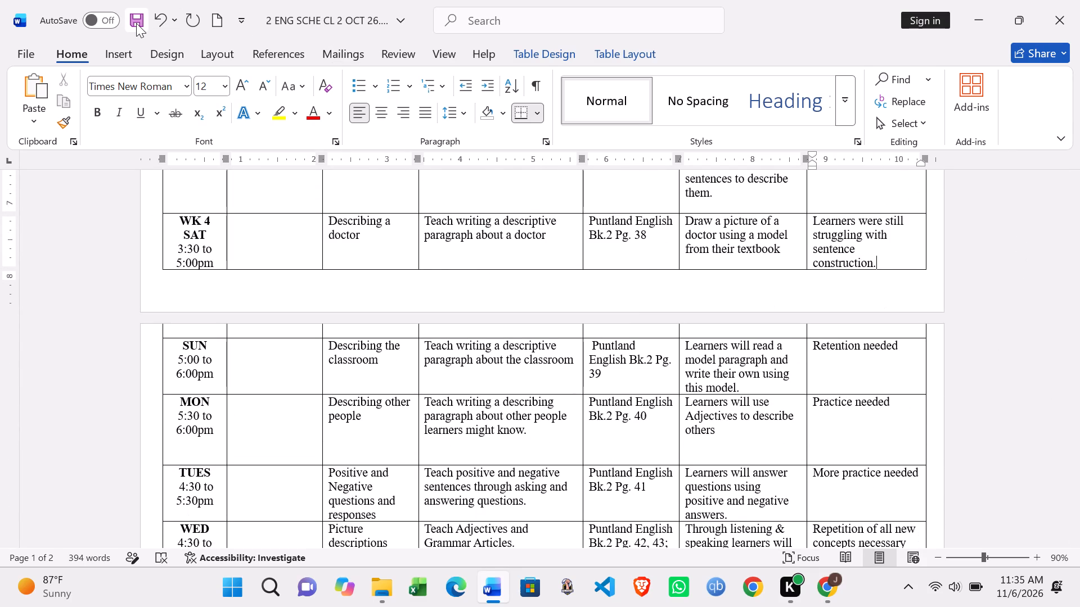
click(136, 23)
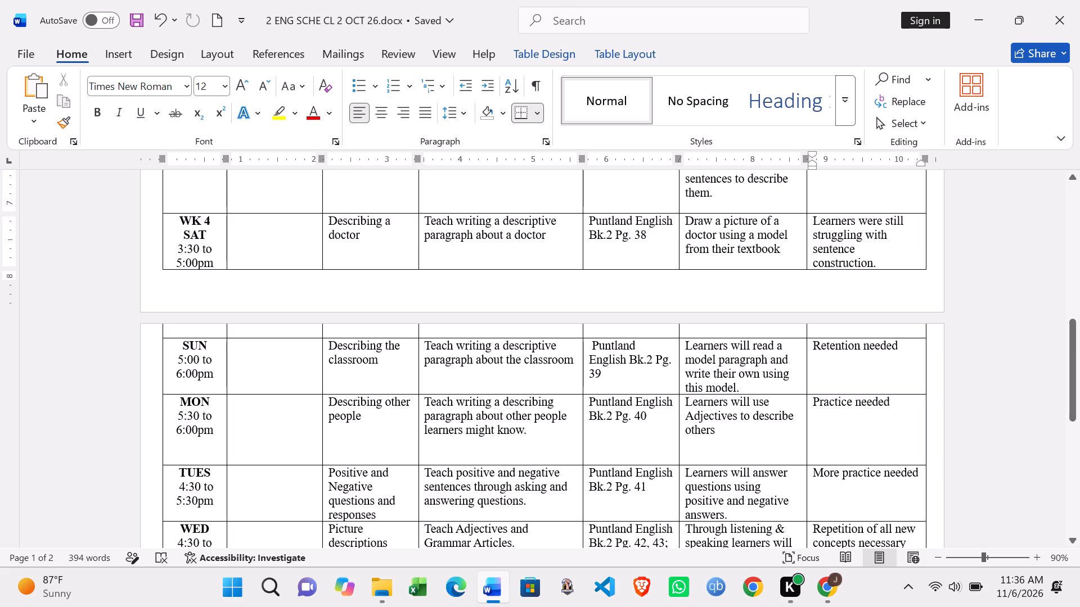
Review the October scheme's layout from the header and exam-week rows to the last row on page 2.
drag(1071, 384, 1068, 290)
scroll(1071, 378, down, 1)
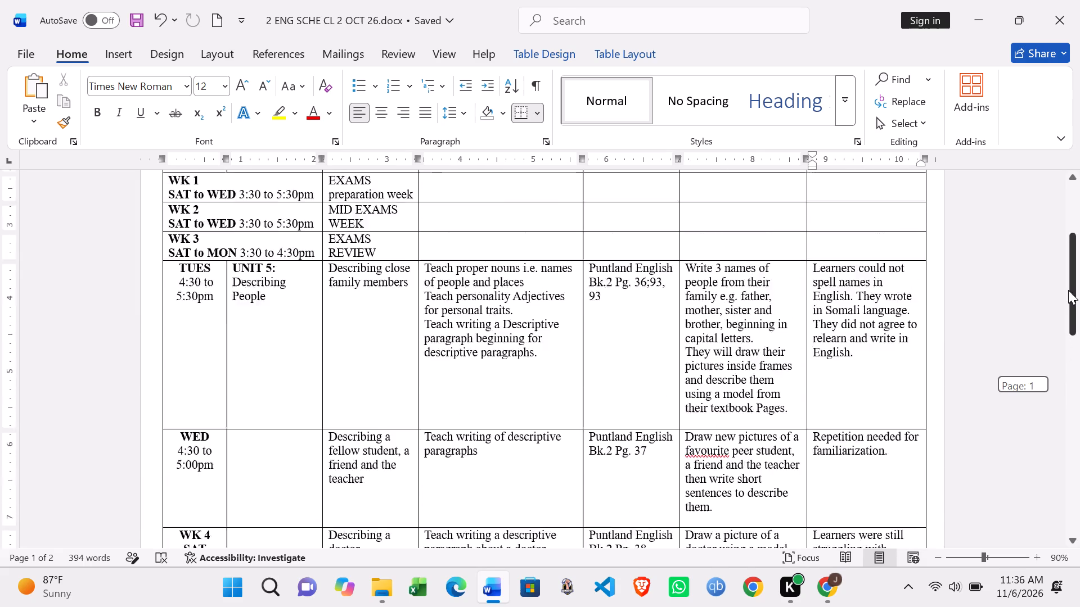
scroll(1068, 290, down, 1)
drag(1068, 290, 1067, 261)
scroll(1067, 261, down, 2)
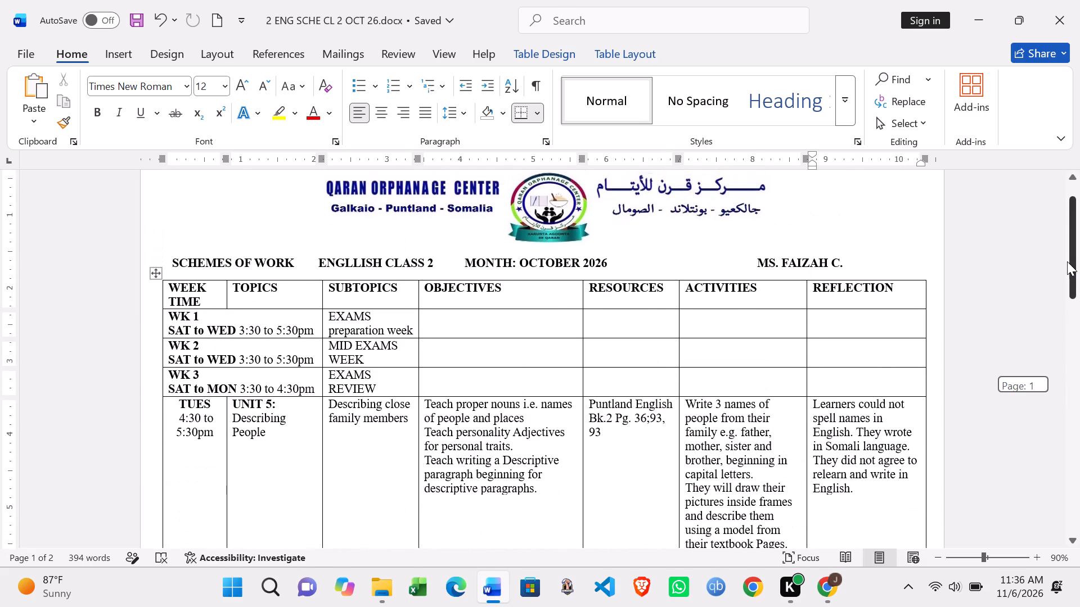
drag(1067, 261, 1051, 443)
scroll(1067, 261, down, 1)
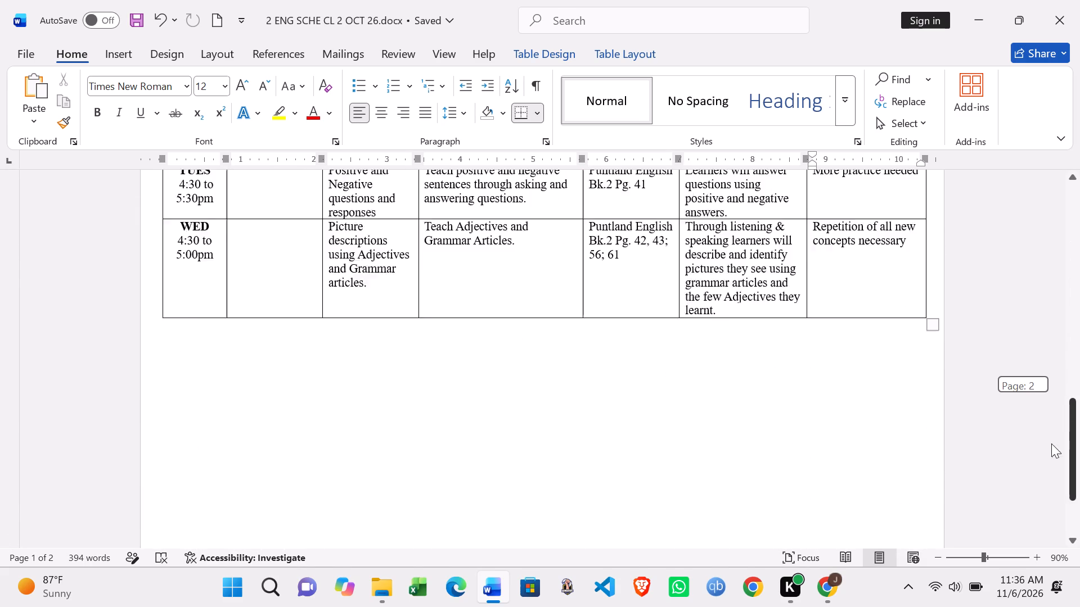
scroll(1051, 443, down, 1)
drag(1051, 443, 1022, 263)
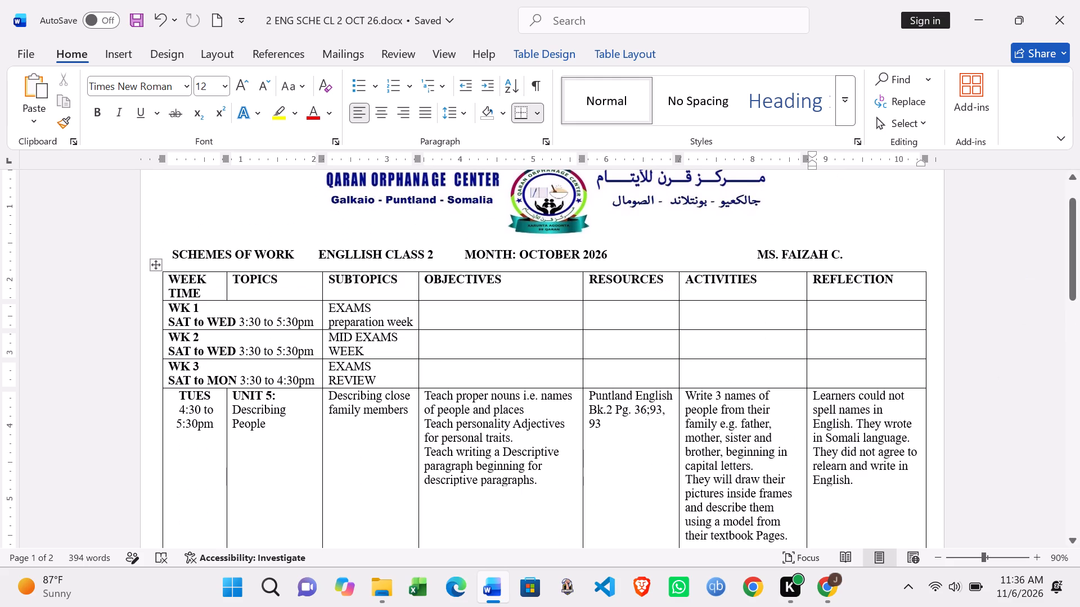
Close the October Class 2 English scheme document.
click(1055, 19)
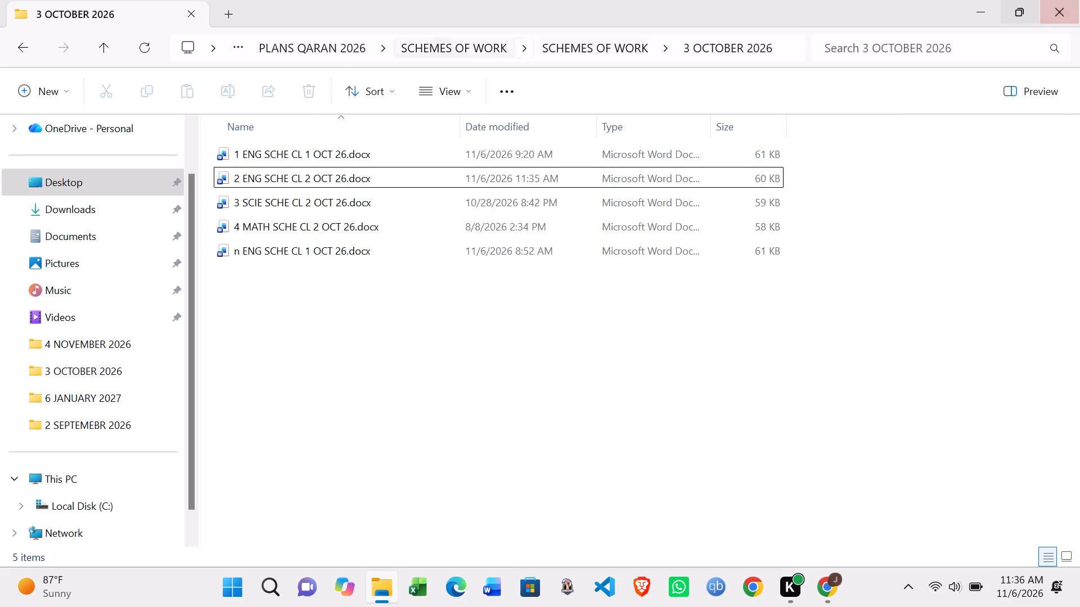
Move the file "n ENG SCHE CL 1 OCT 26.docx" from the 3 OCTOBER 2026 folder to its parent SCHEMES OF WORK folder.
click(348, 248)
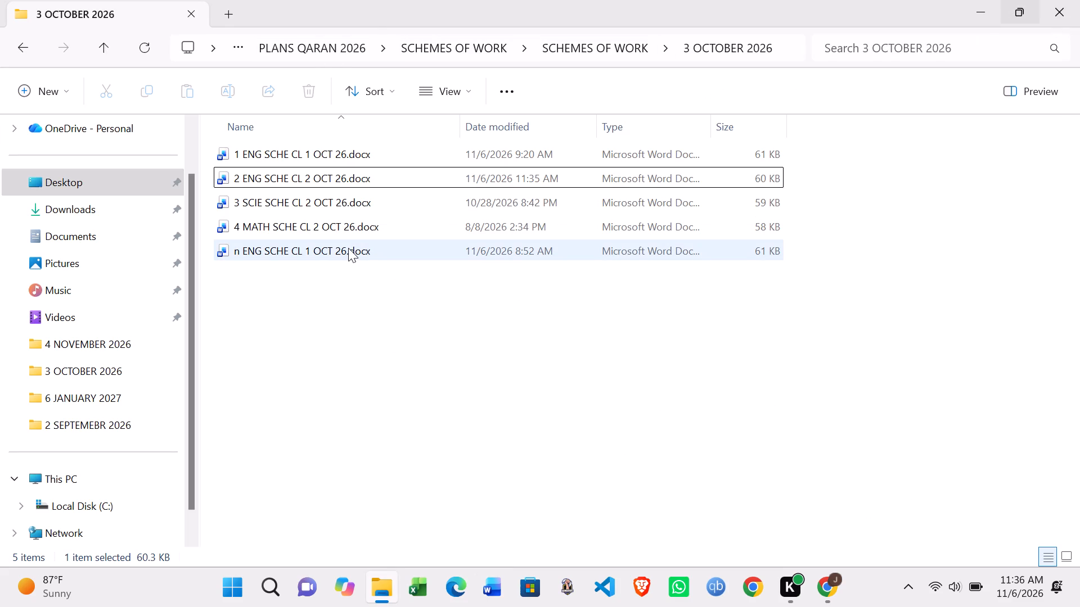
right_click(348, 248)
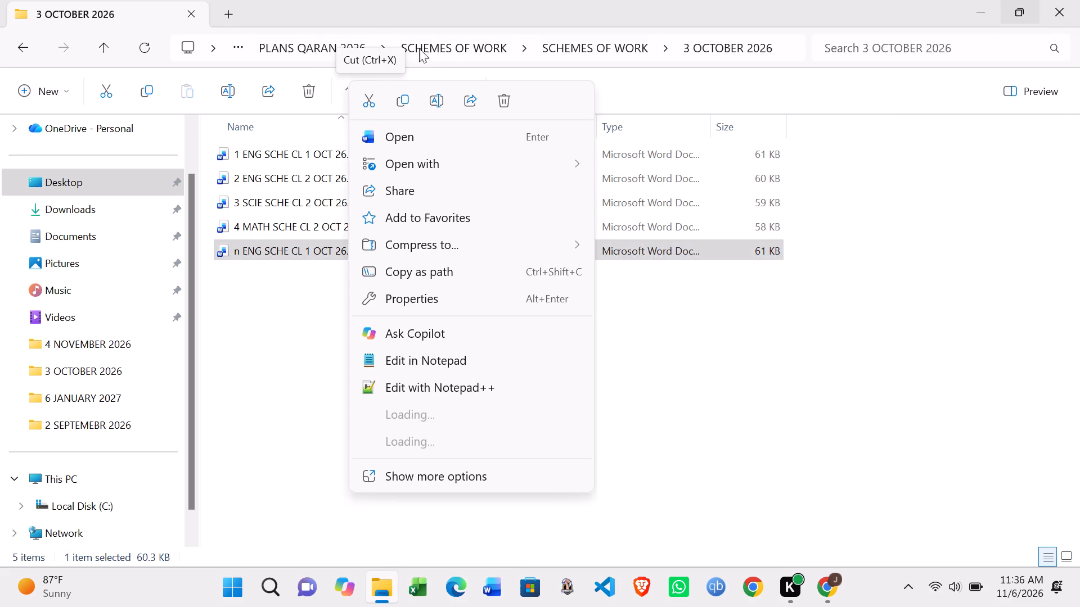
click(371, 97)
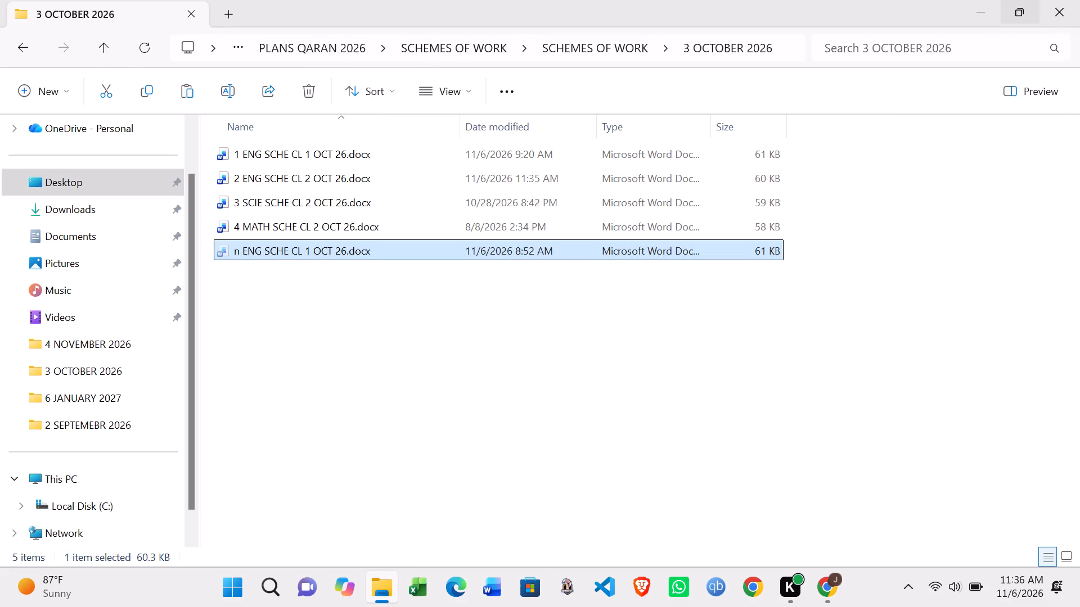
click(103, 51)
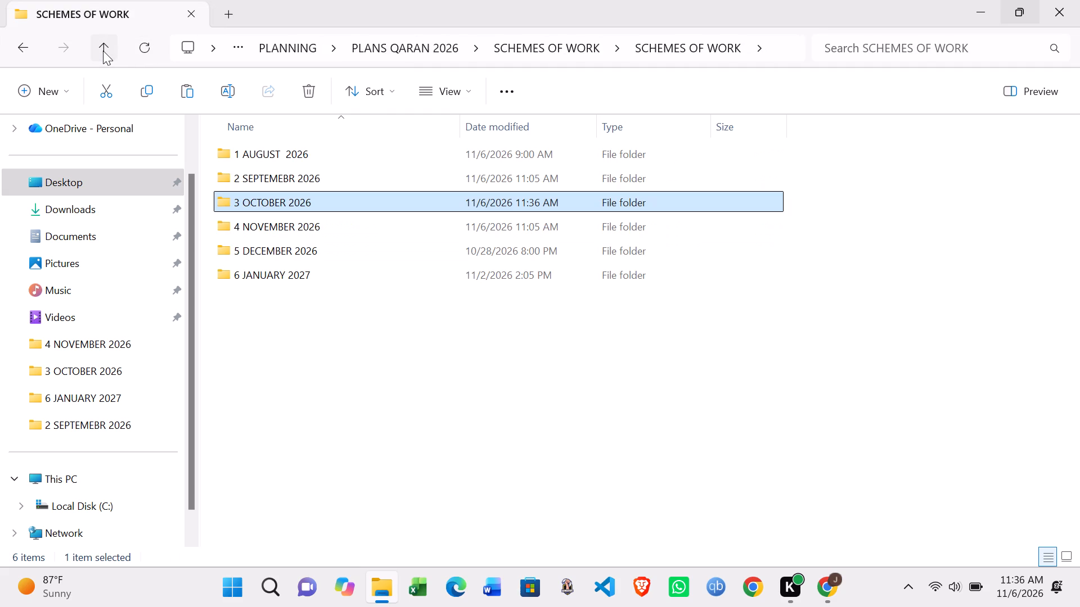
click(271, 330)
right_click(271, 330)
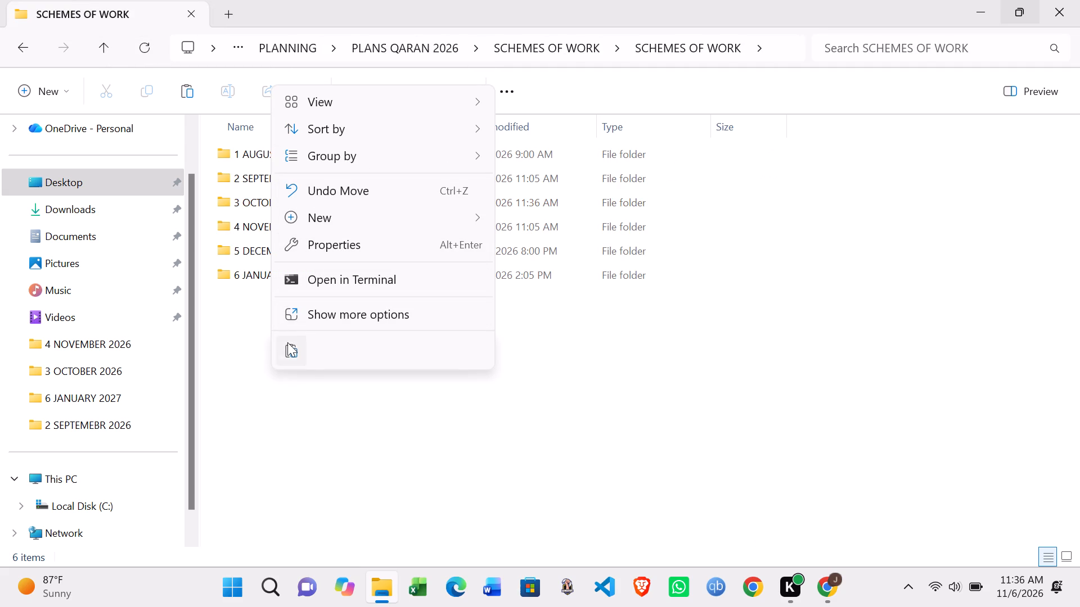
click(287, 345)
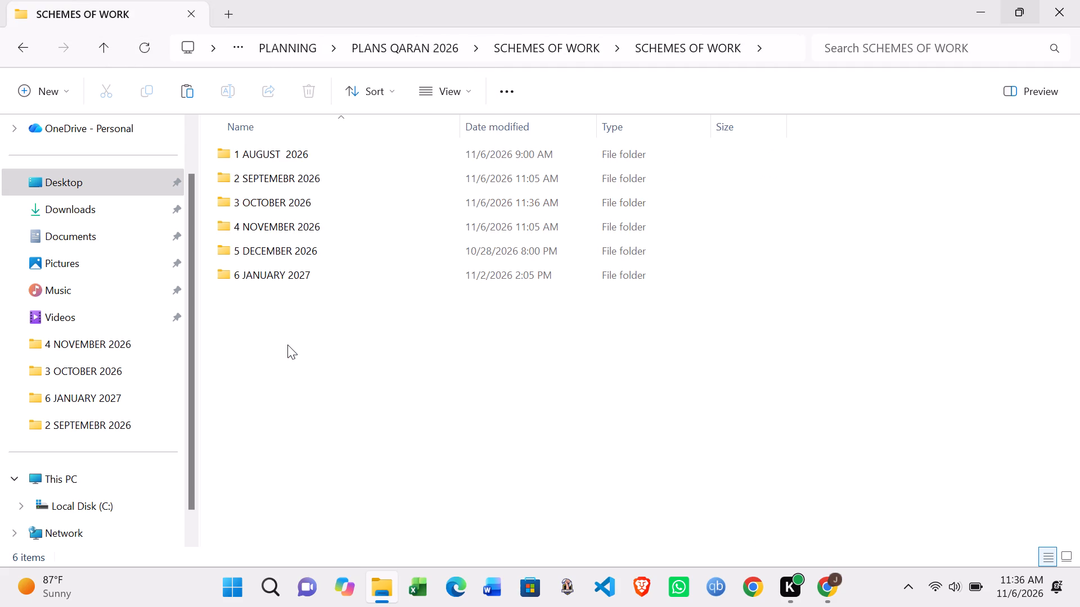
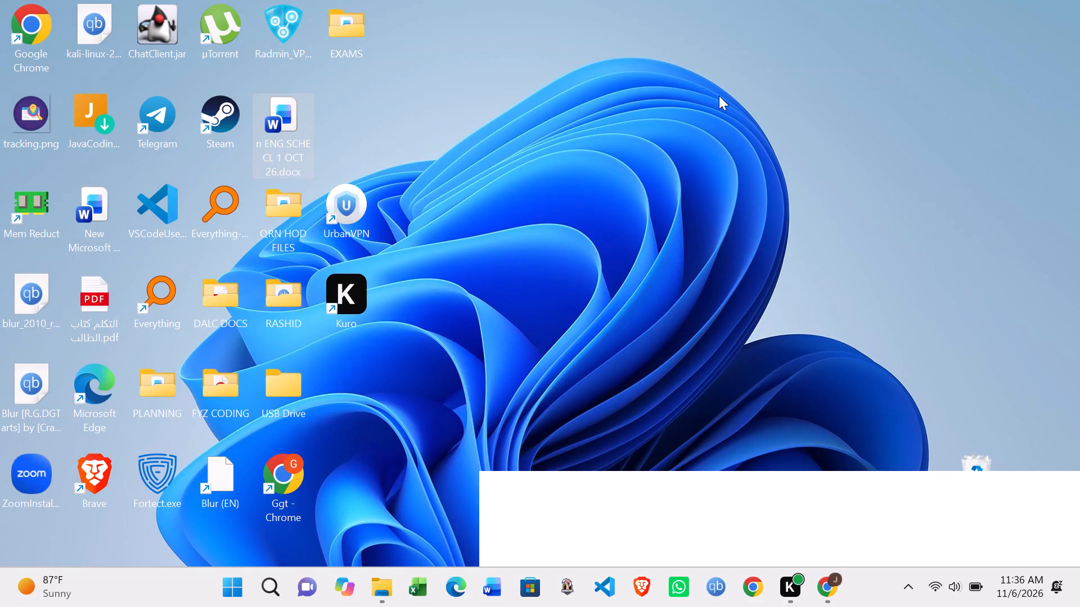
Move the file "n ENG SCHE CL 1 OCT 26.docx" from the desktop into the SCHEMES OF WORK folder.
scroll(673, 133, up, 1)
scroll(645, 442, left, 1)
scroll(557, 460, left, 1)
double_click(384, 574)
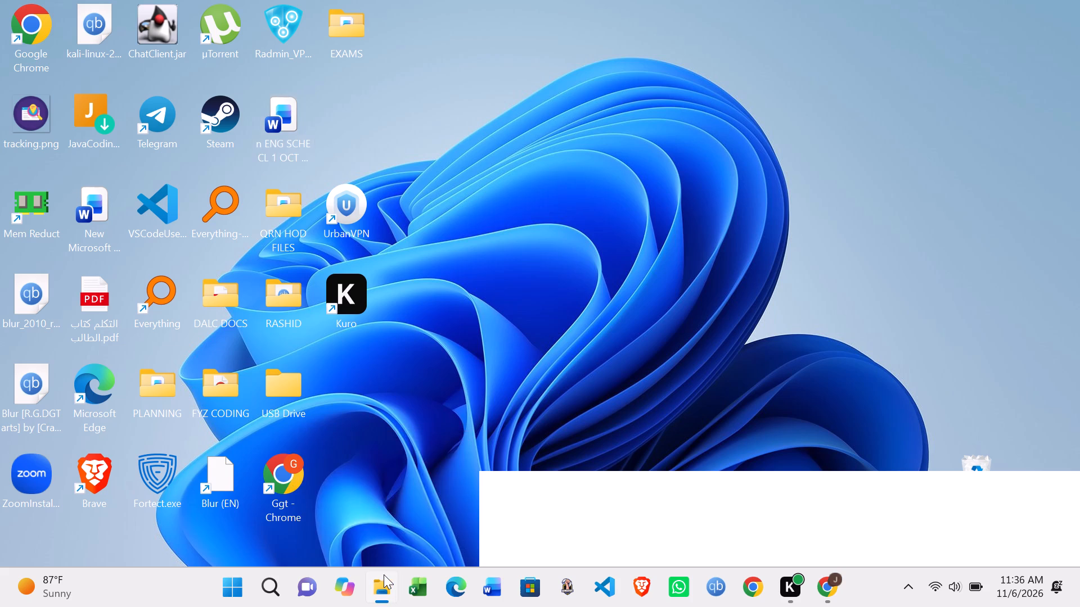
scroll(369, 551, down, 1)
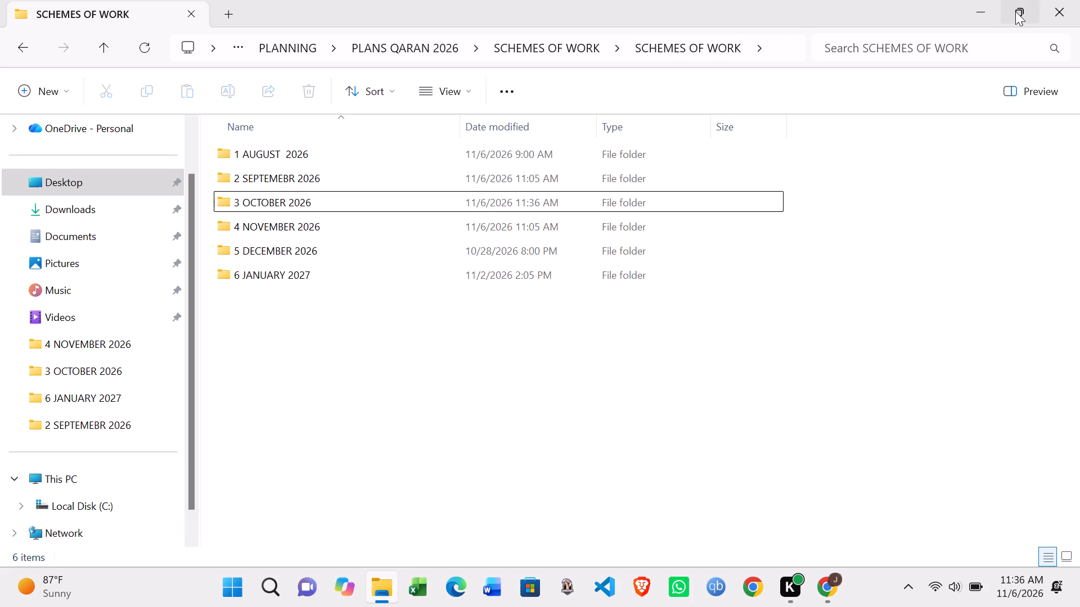
click(1020, 12)
scroll(982, 14, left, 2)
scroll(348, 129, up, 1)
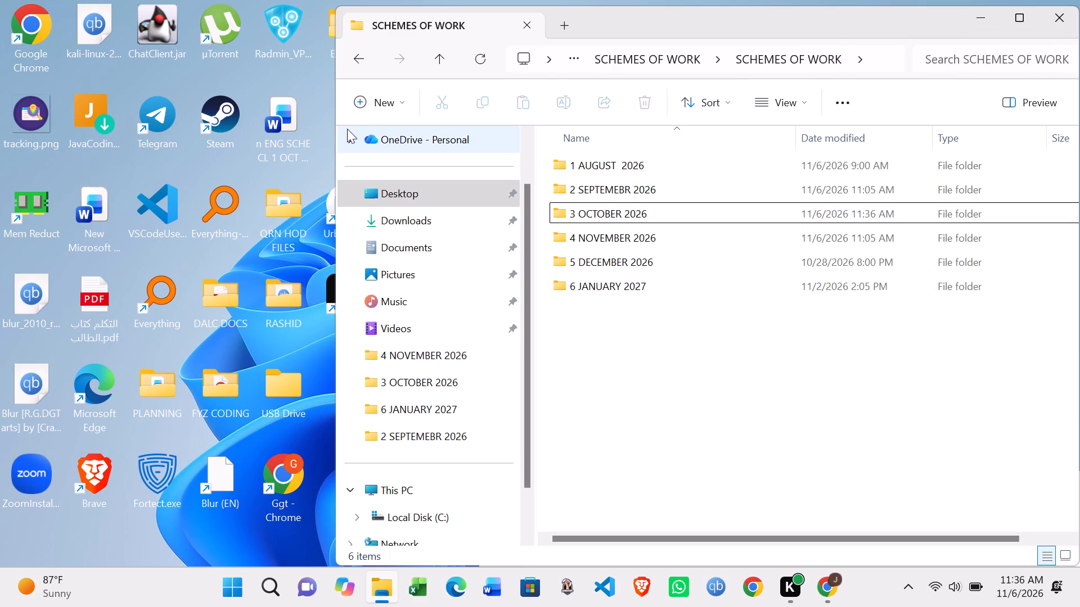
scroll(347, 129, up, 1)
drag(269, 118, 595, 343)
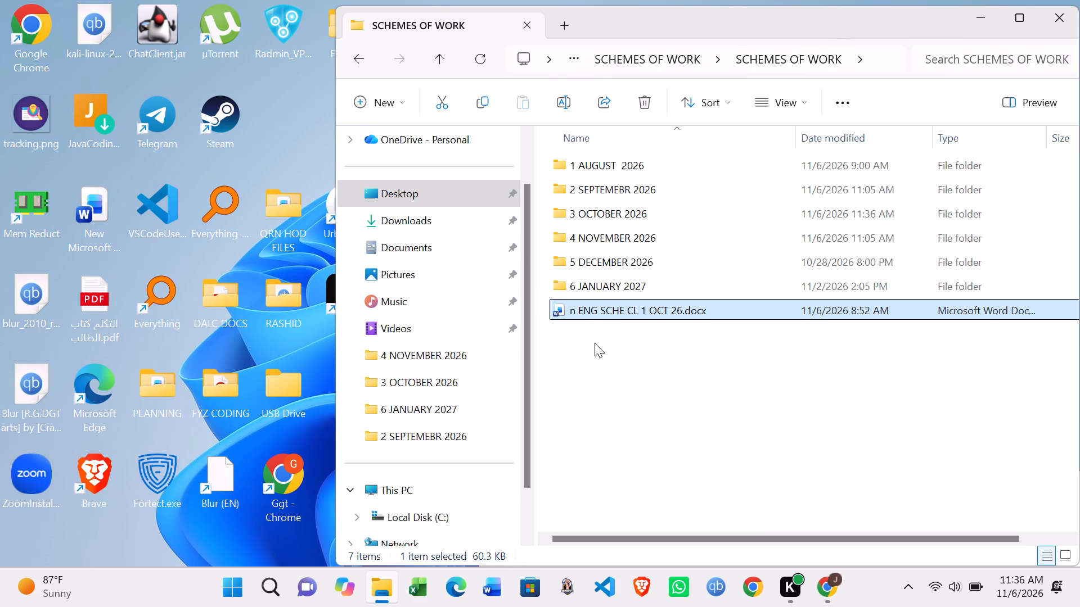
Open "1 ENG SCHE CL 1 NOV 26.docx" from the 4 NOVEMBER 2026 folder.
double_click(600, 242)
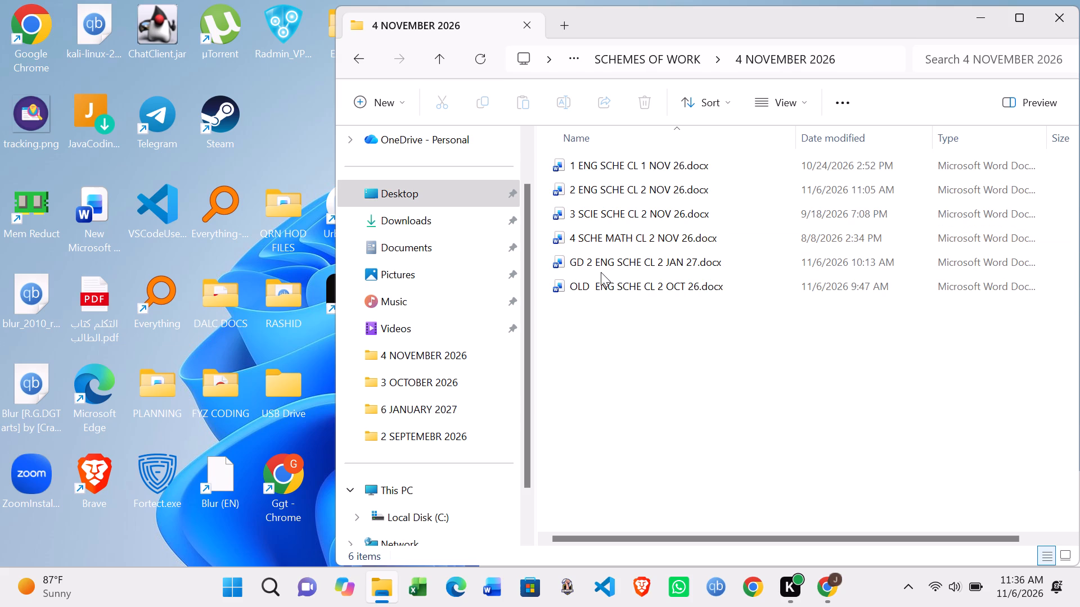
scroll(601, 268, down, 1)
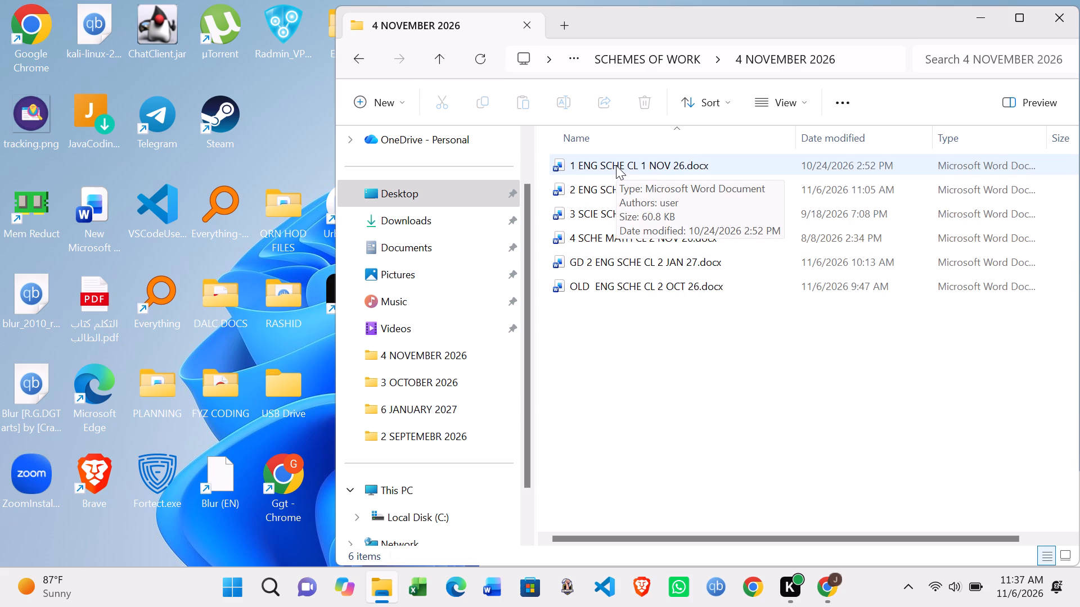
scroll(616, 165, down, 1)
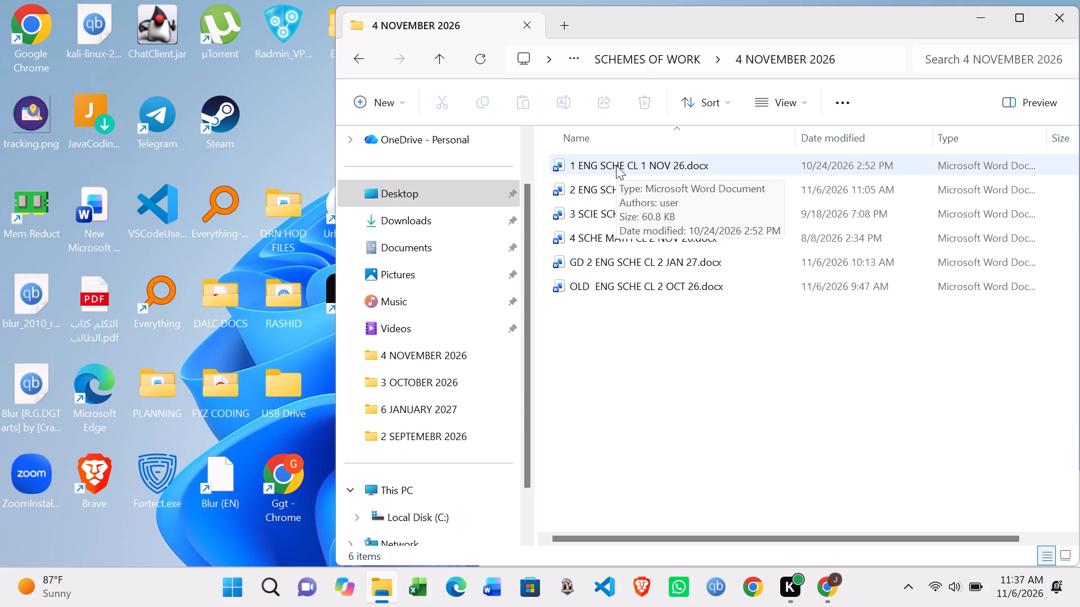
double_click(616, 165)
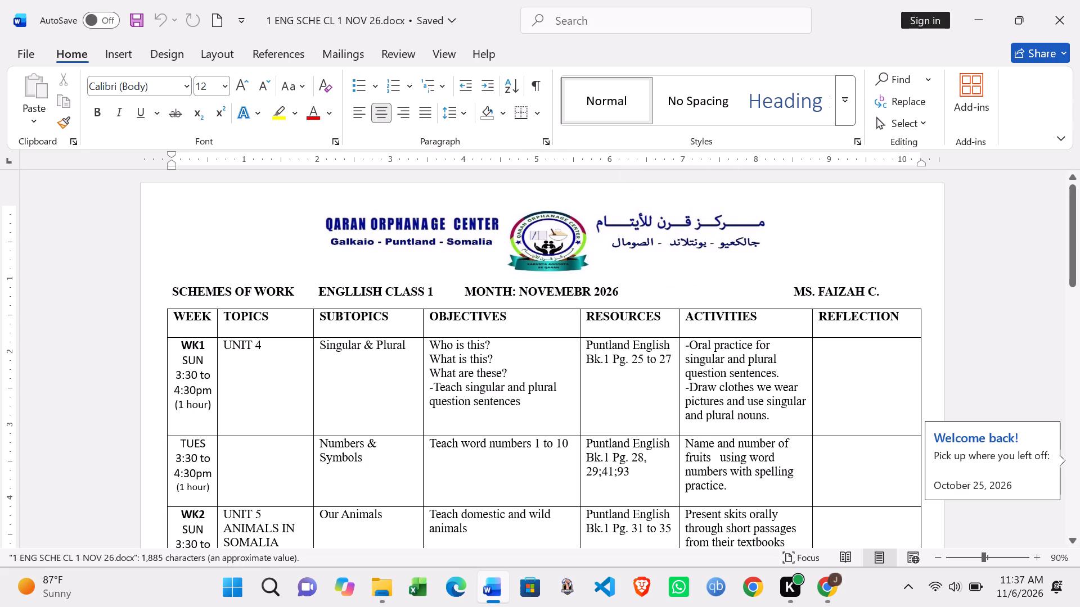
Review the November Class 1 English scheme's weekly rows and page references, and shrink its window beside the file list.
click(1012, 284)
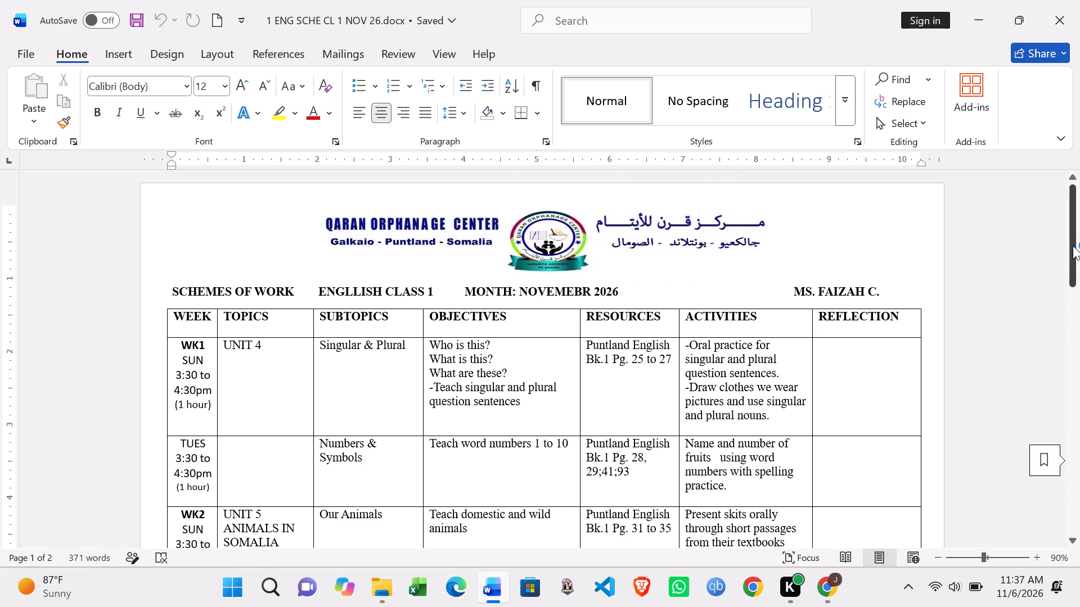
drag(1073, 246, 1079, 334)
scroll(1074, 250, up, 1)
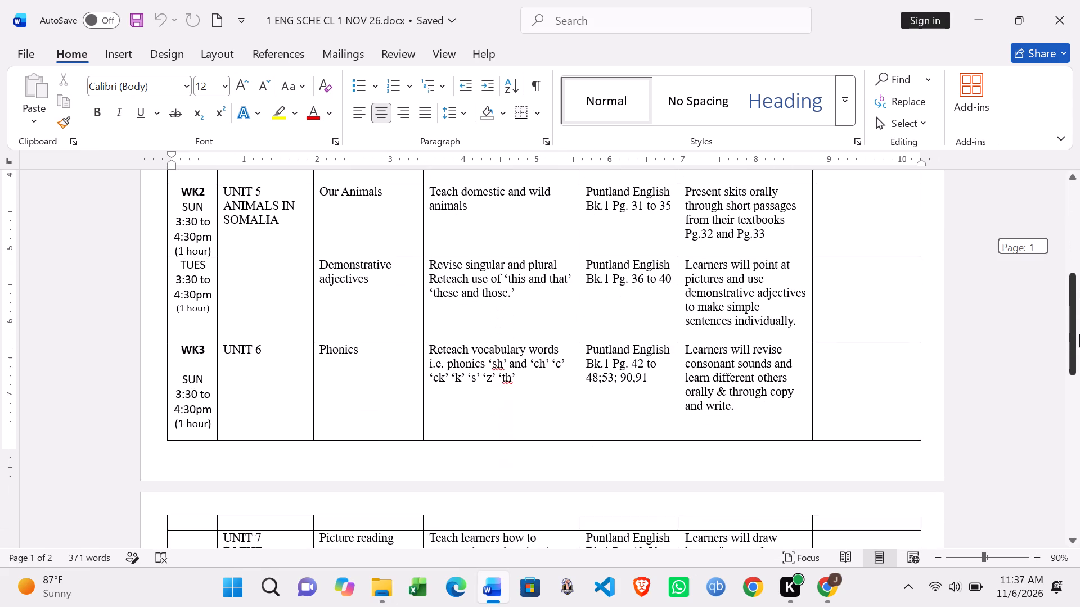
drag(1079, 334, 1024, 289)
scroll(1079, 339, down, 1)
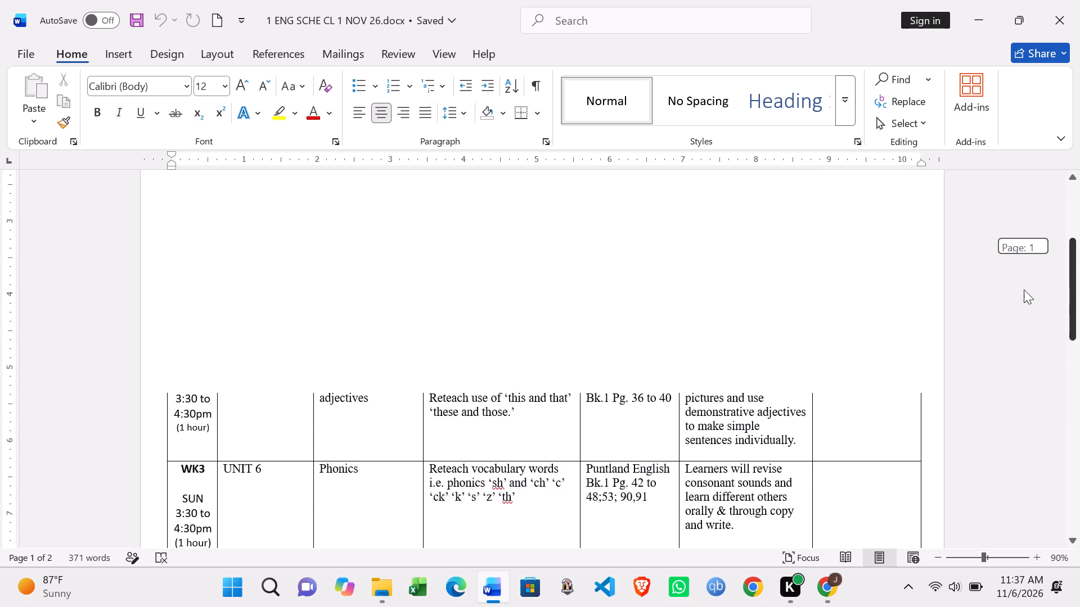
scroll(1024, 289, down, 1)
drag(1024, 289, 1009, 216)
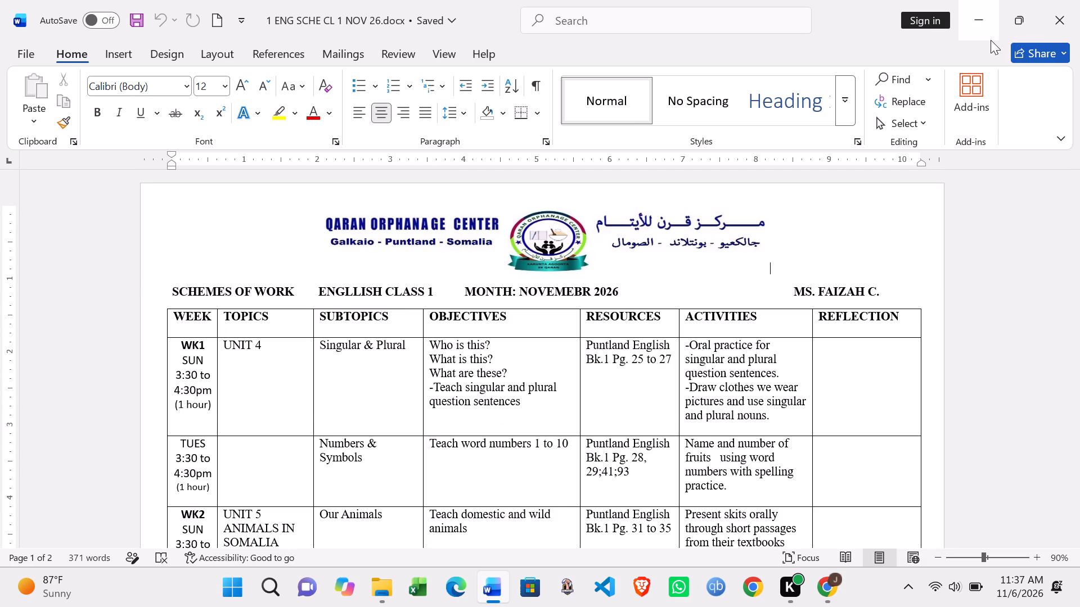
click(1024, 13)
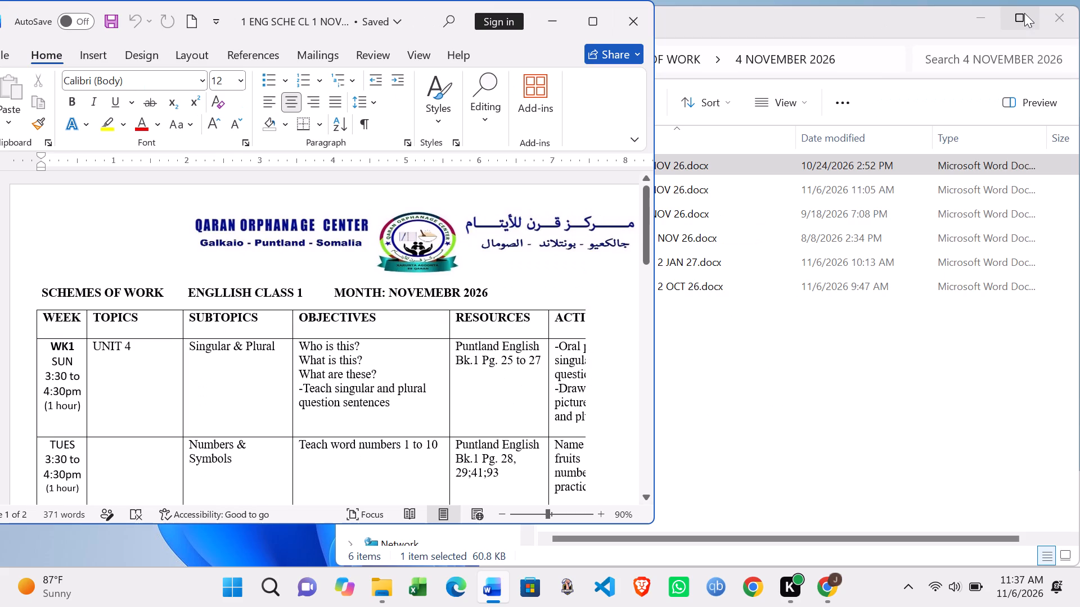
Open "1 ENG SCHE CL 1 OCT 26.docx" from the 3 OCTOBER 2026 folder.
click(775, 394)
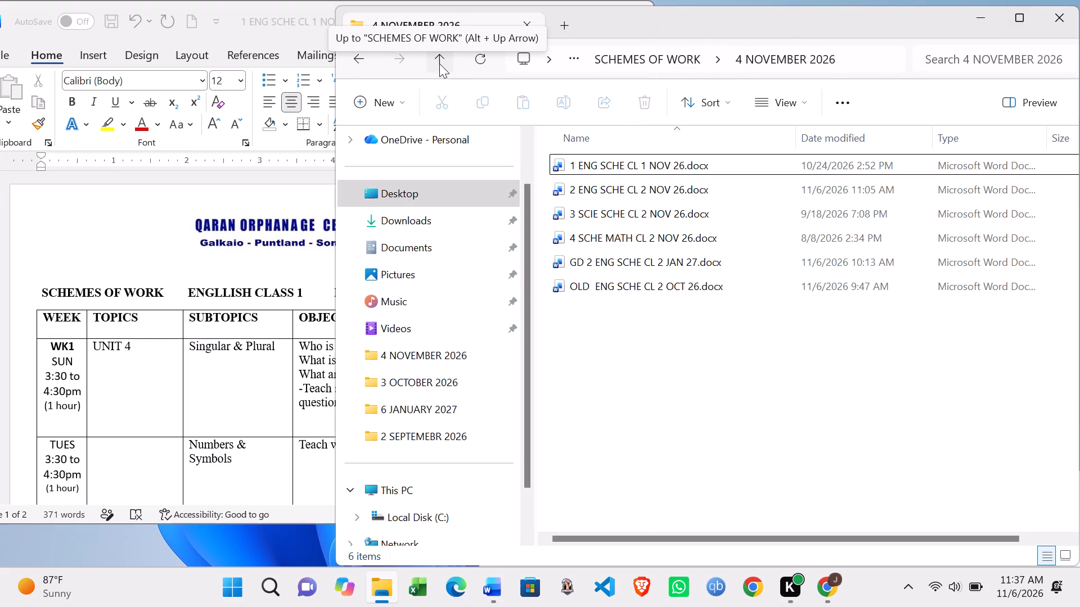
click(439, 64)
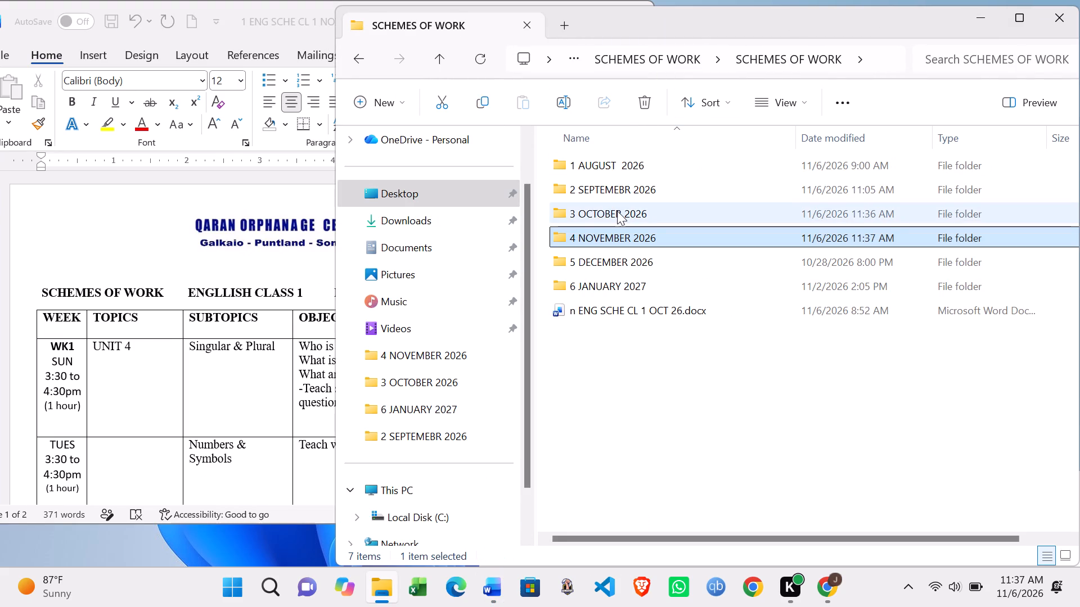
double_click(617, 211)
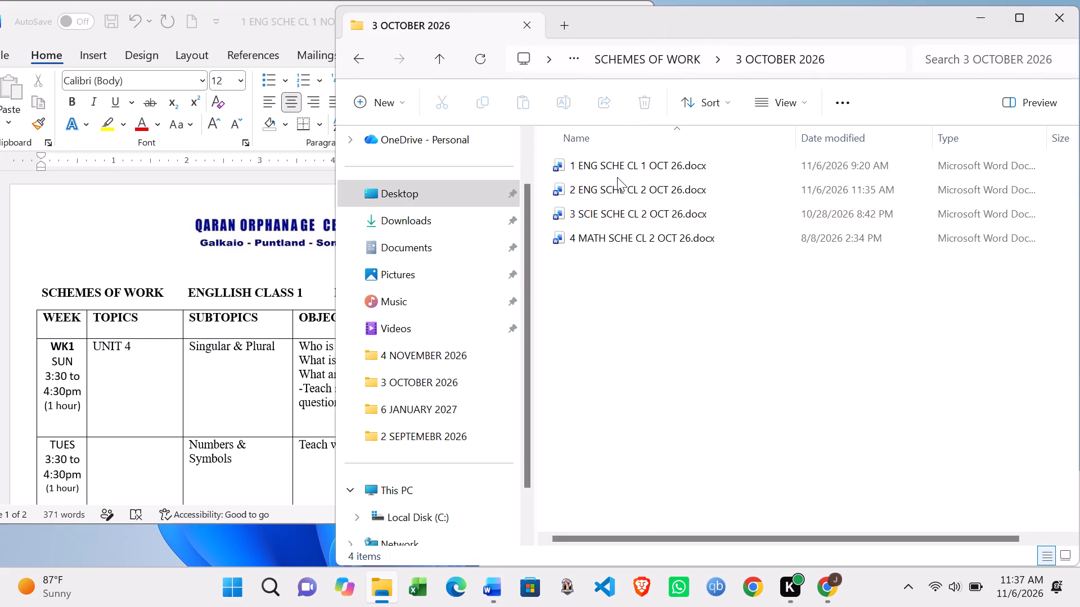
double_click(617, 169)
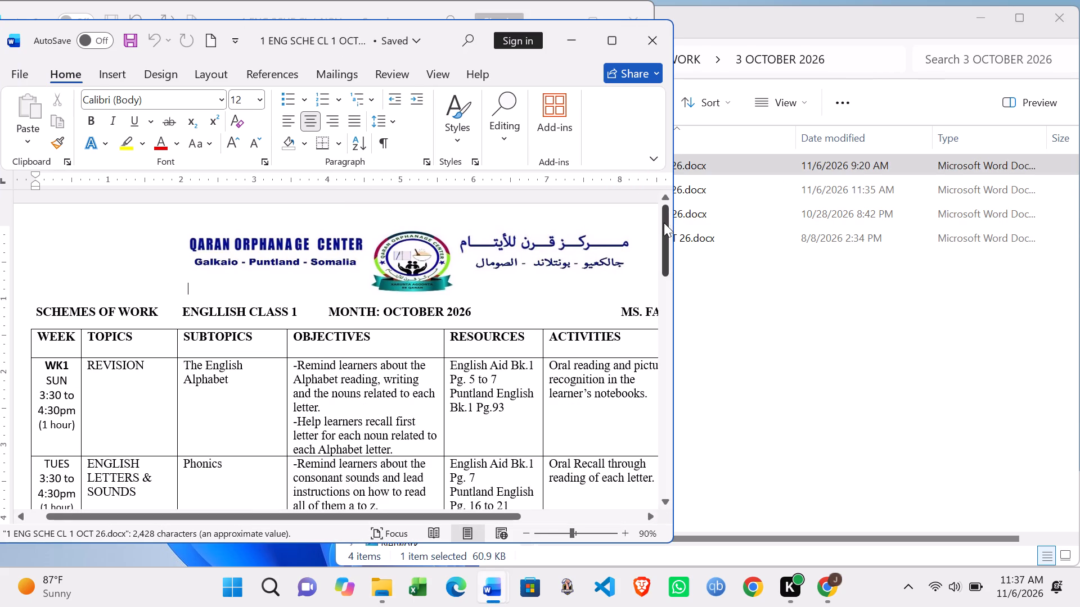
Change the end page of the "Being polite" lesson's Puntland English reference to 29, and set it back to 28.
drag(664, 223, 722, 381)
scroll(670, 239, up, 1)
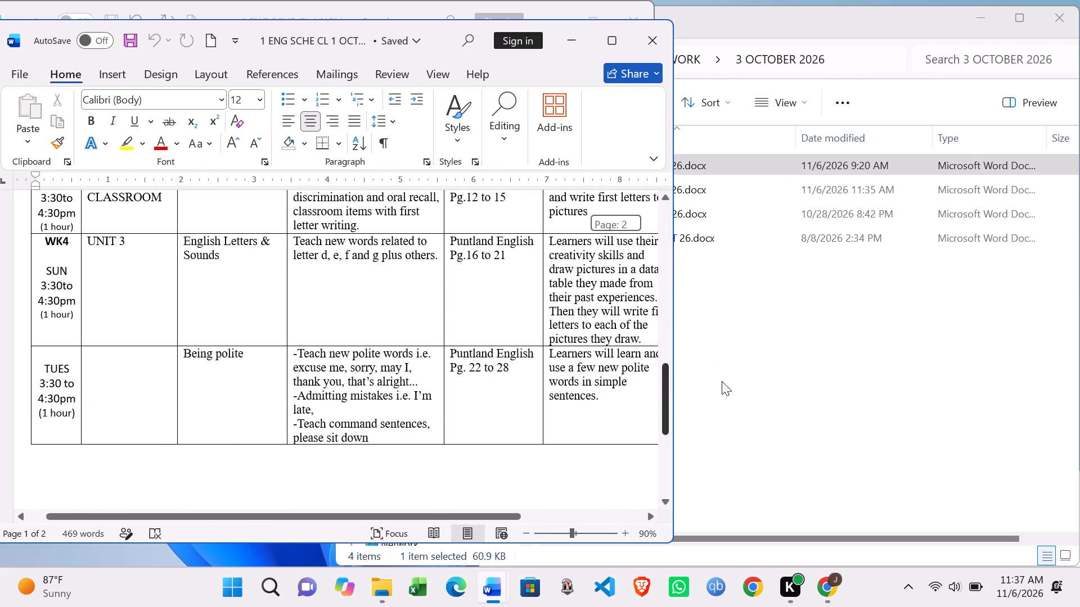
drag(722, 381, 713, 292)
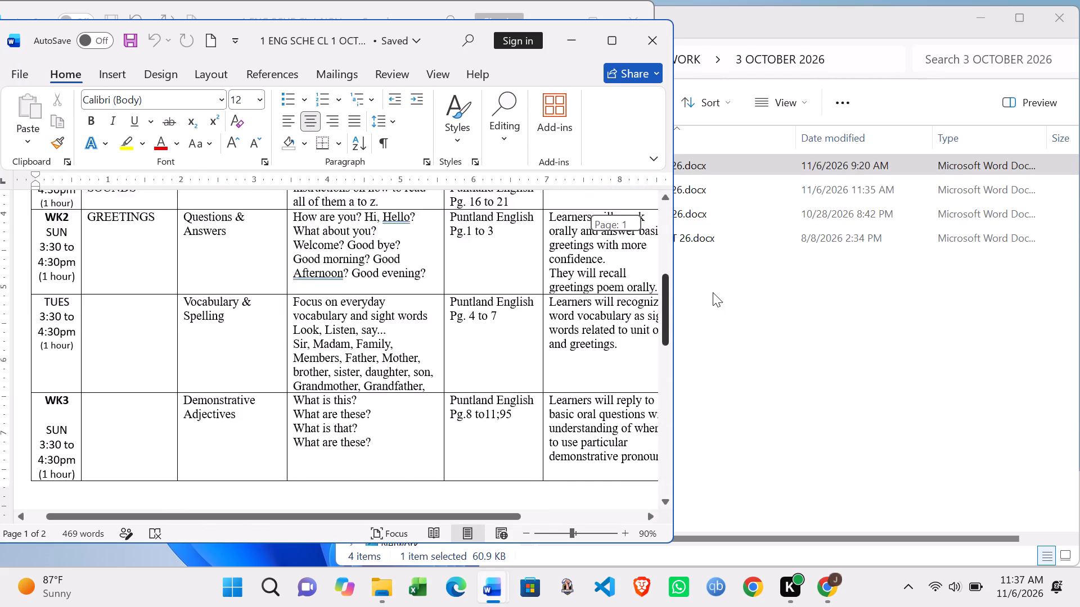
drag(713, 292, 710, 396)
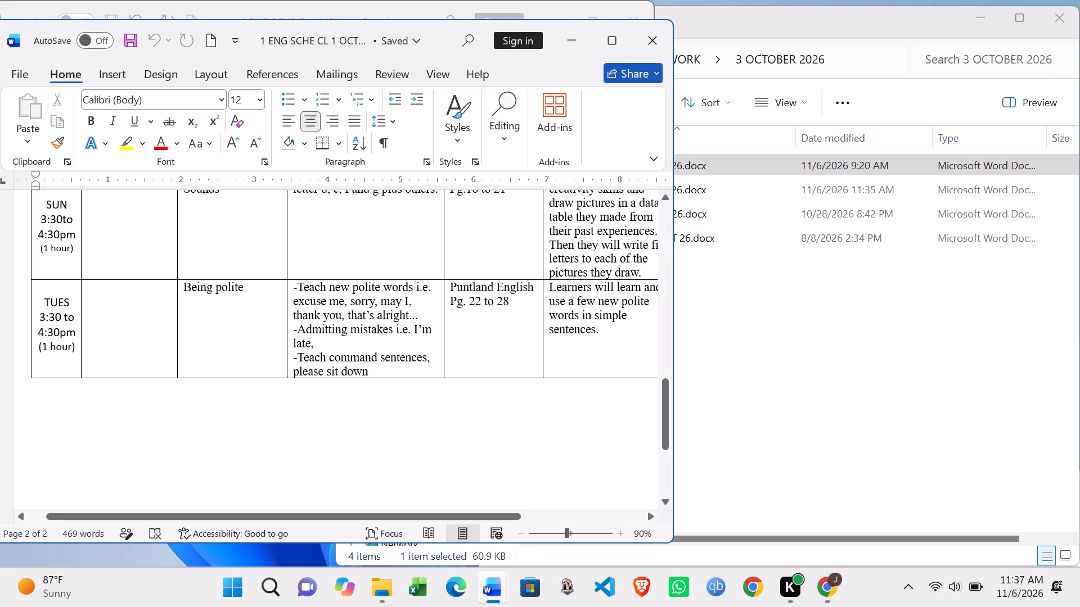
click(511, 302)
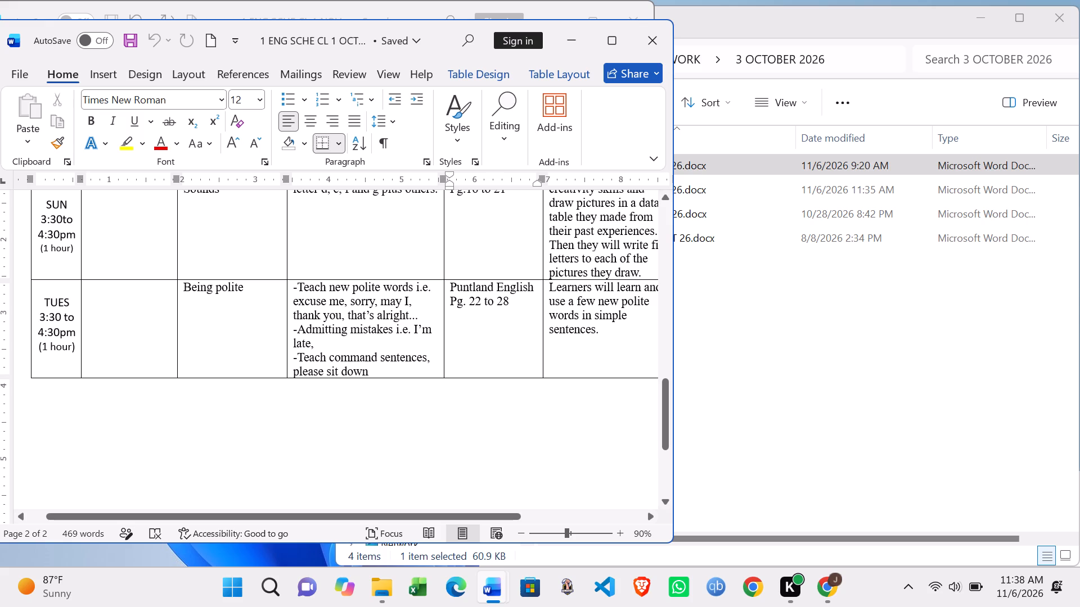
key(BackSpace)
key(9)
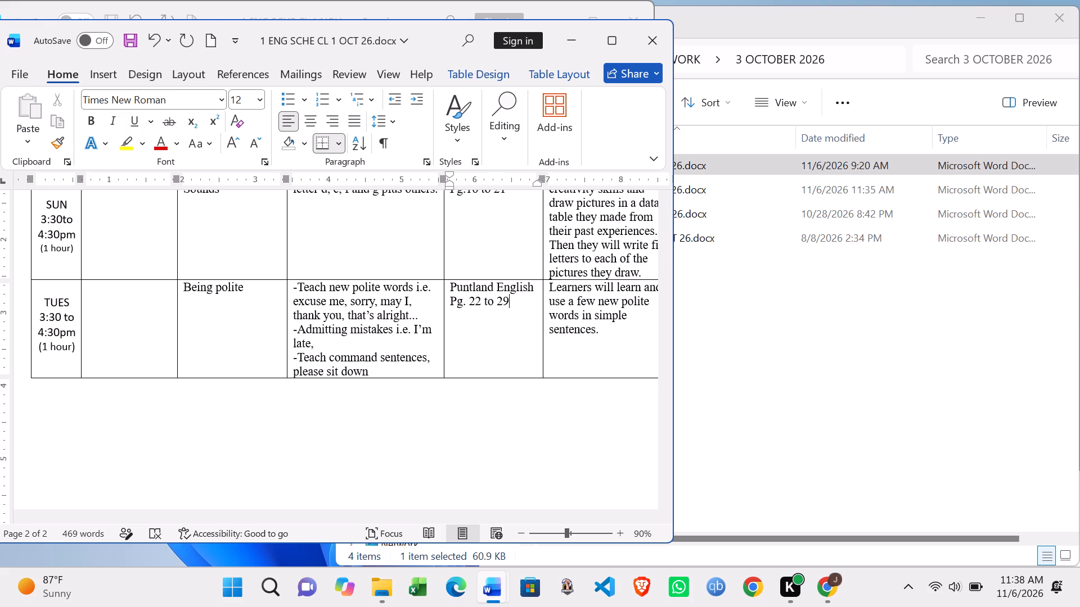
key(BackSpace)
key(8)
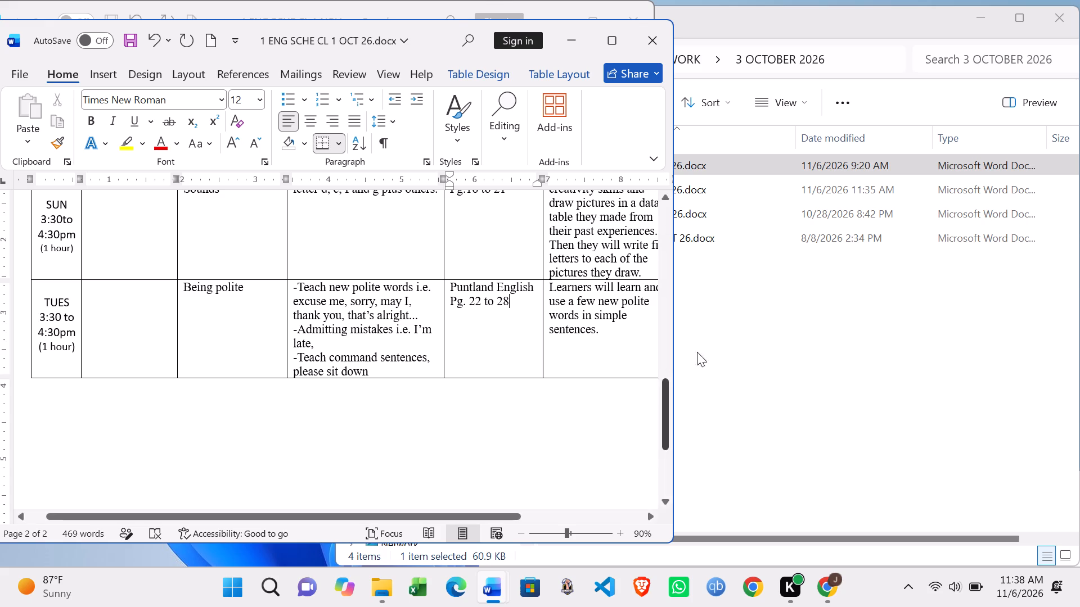
Check the November Class 1 English scheme, and review the October scheme from its last row back up to week 1.
click(413, 7)
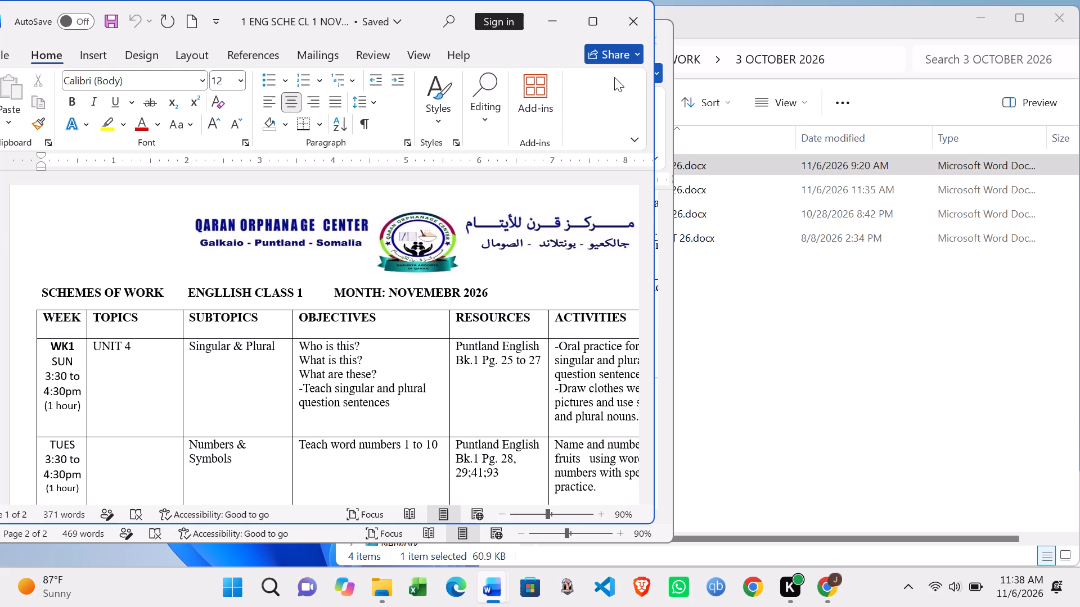
click(671, 150)
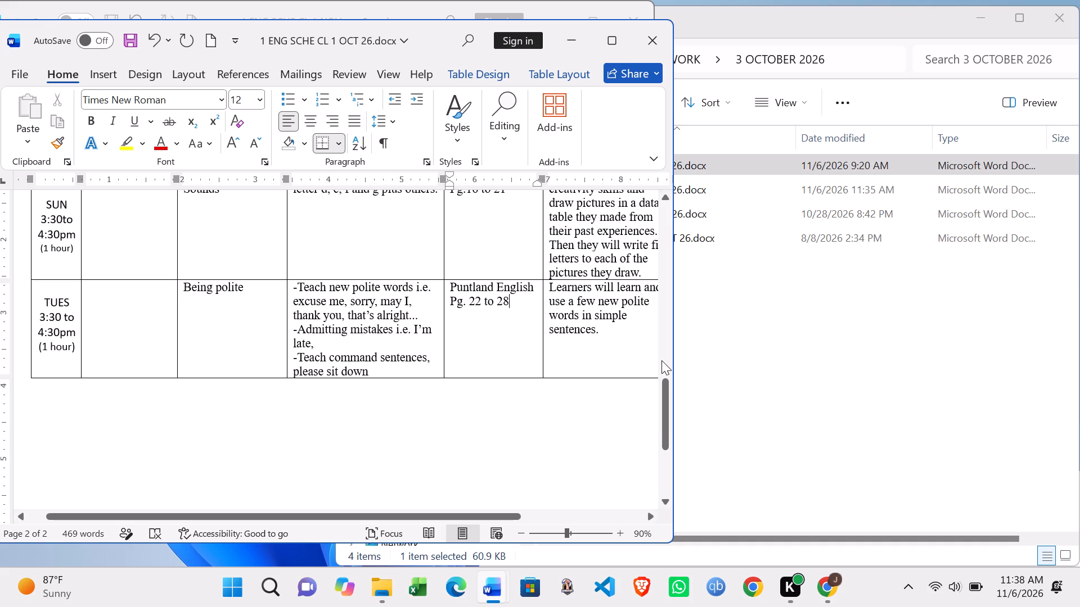
click(619, 49)
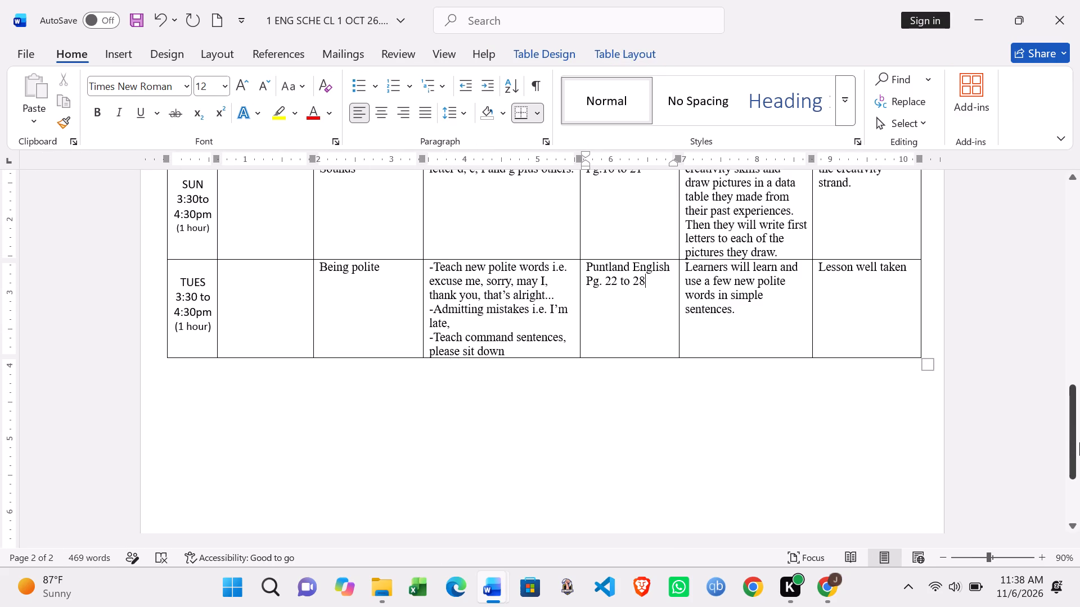
drag(1066, 430, 1072, 347)
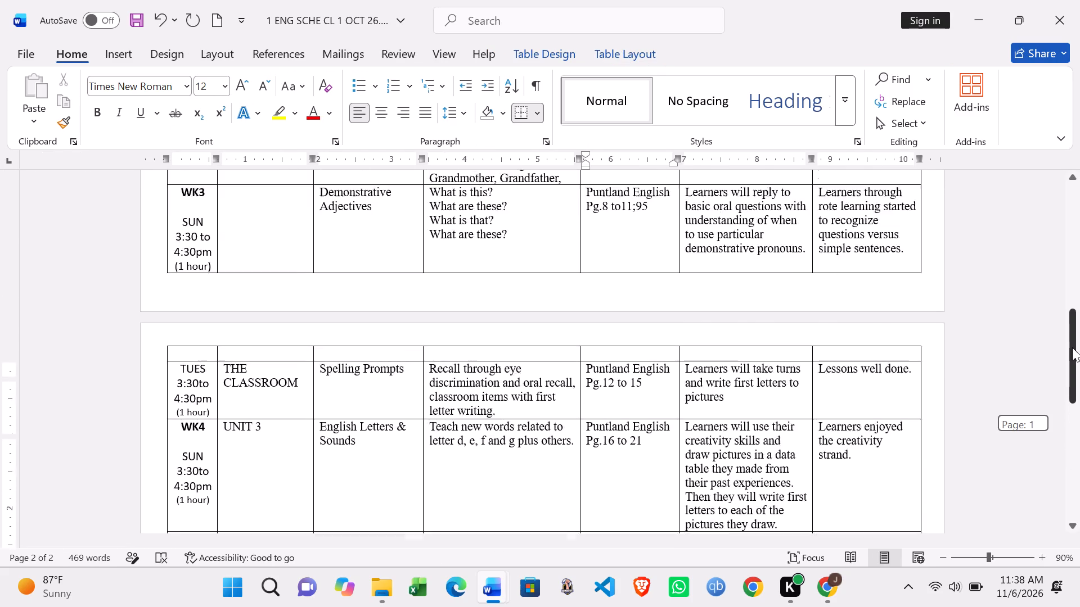
drag(1072, 347, 1073, 246)
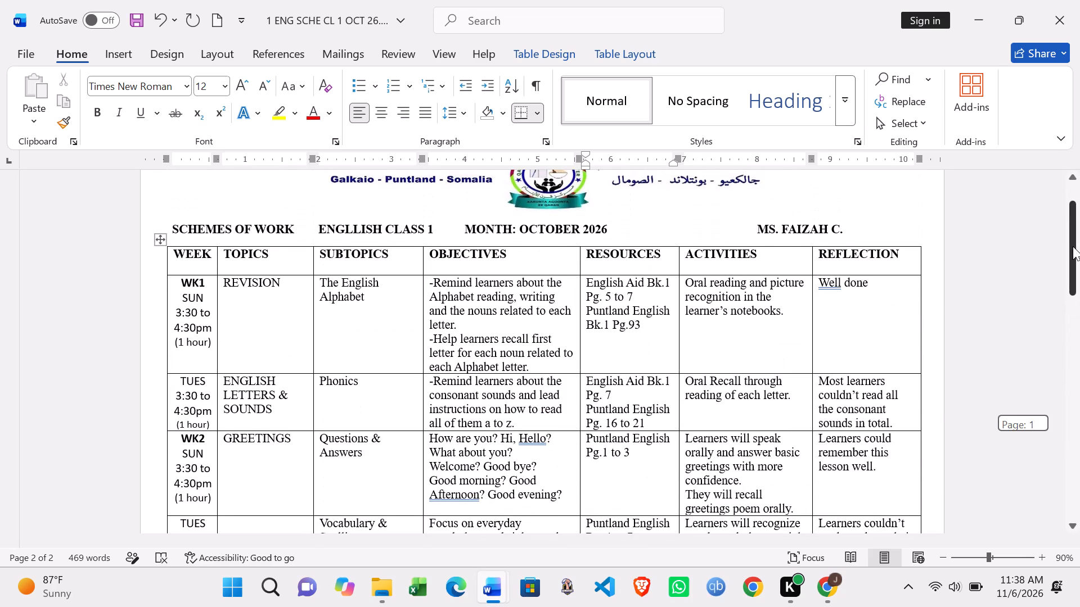
drag(1073, 246, 1078, 273)
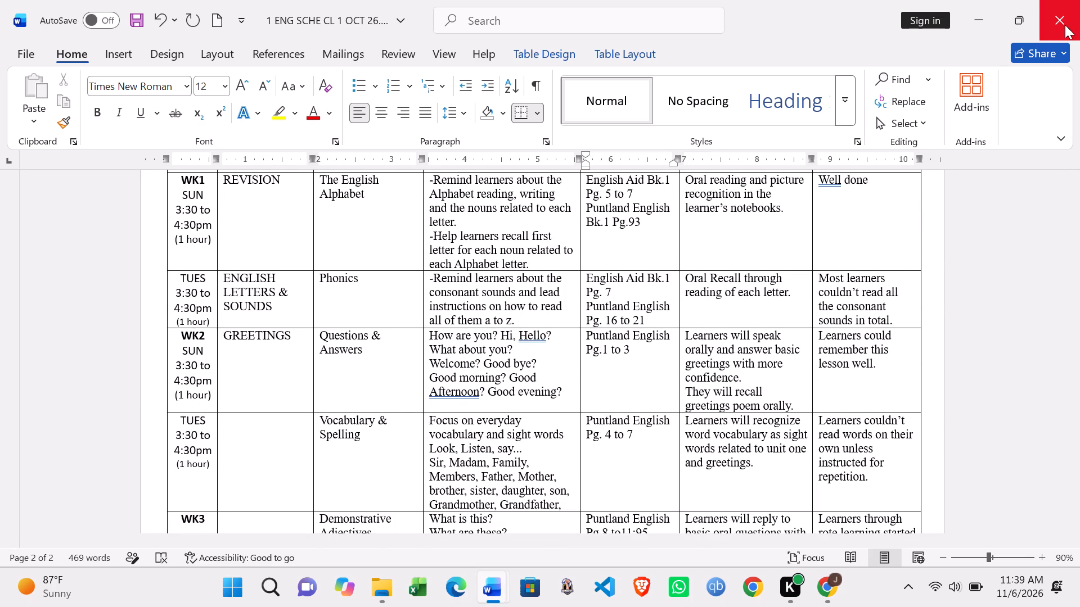
Close the October Class 1 English scheme document, saving its changes.
click(1065, 25)
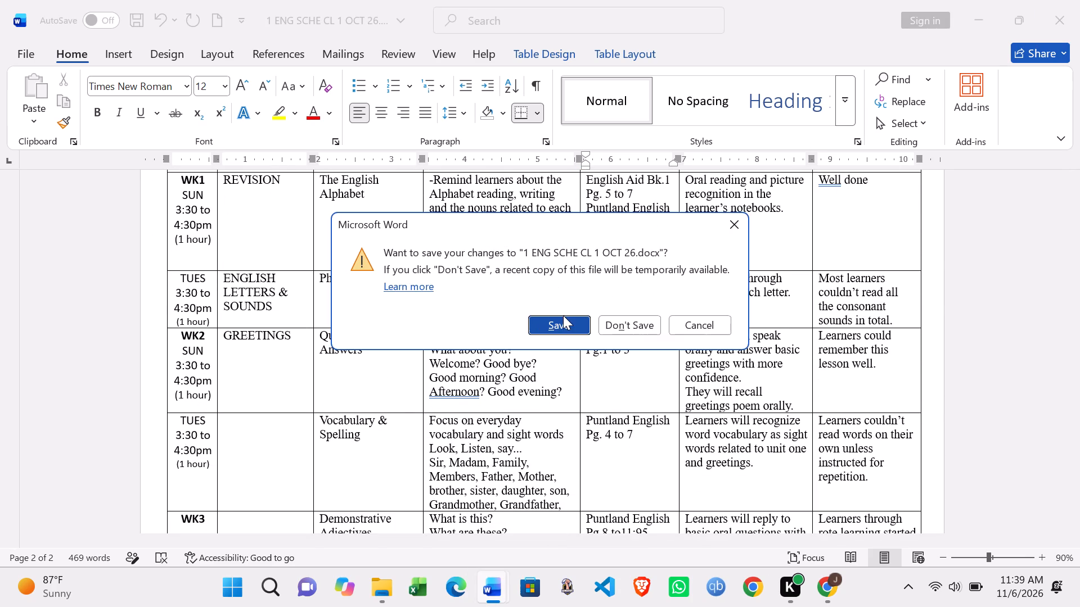
click(561, 330)
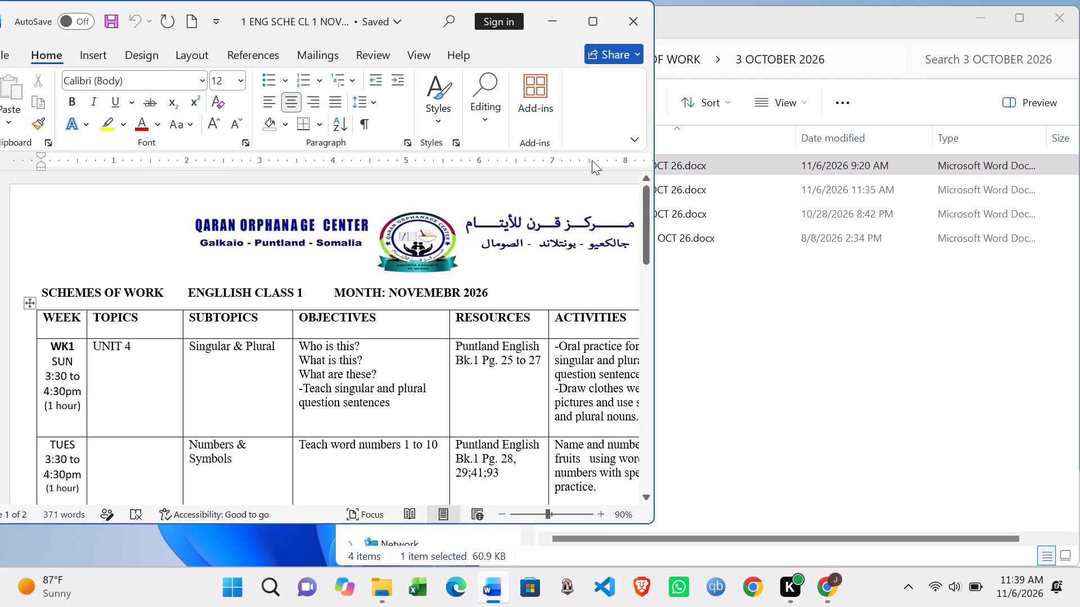
Maximize the November Class 1 English scheme and review its lessons from week 1 through week 4.
click(594, 24)
click(594, 24)
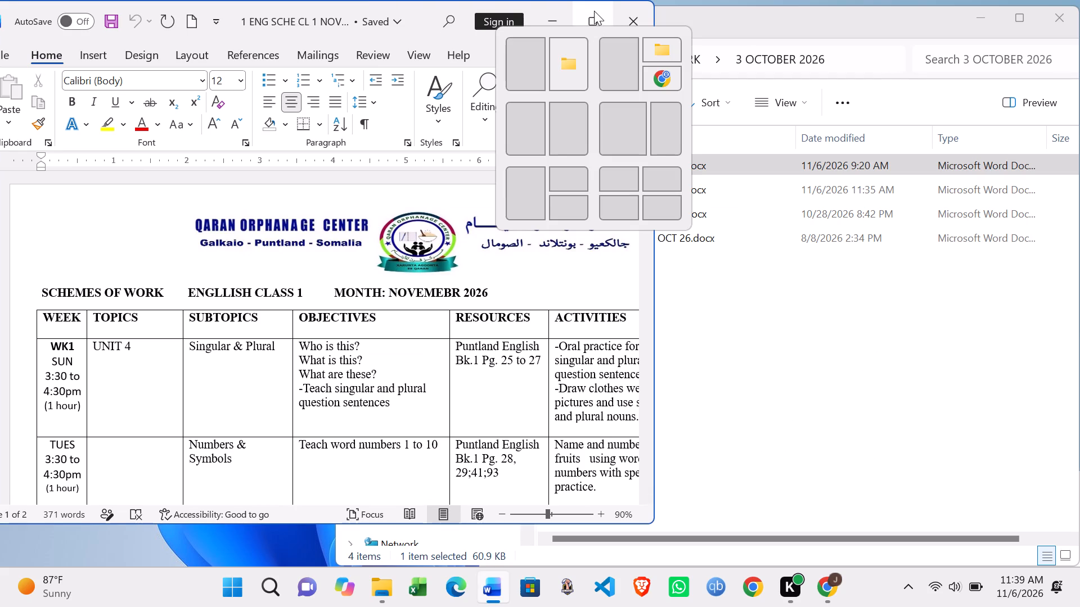
click(589, 20)
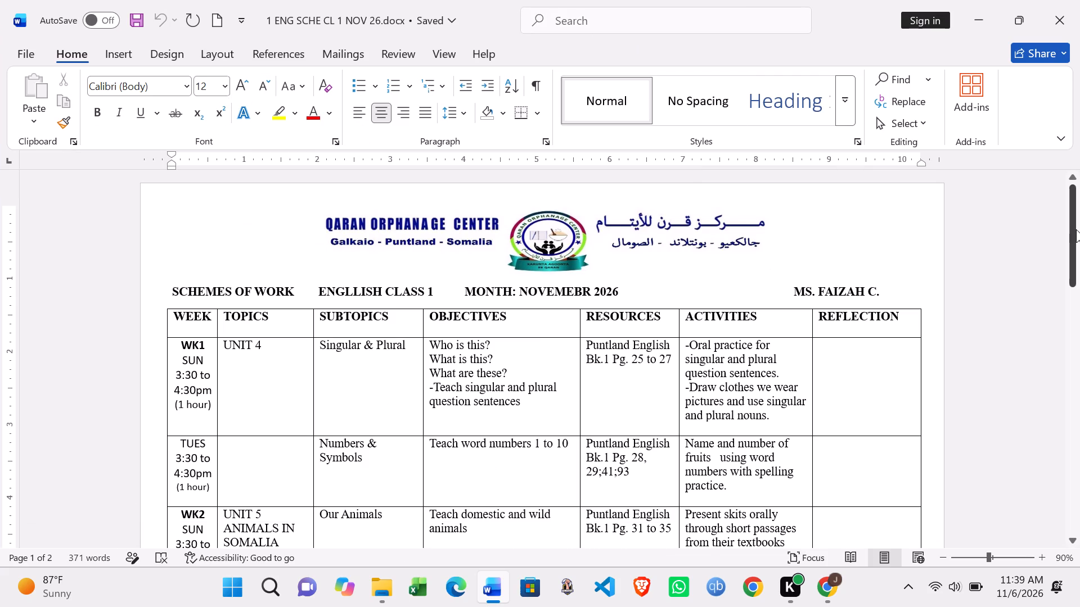
drag(1076, 229, 1079, 387)
scroll(1076, 234, up, 1)
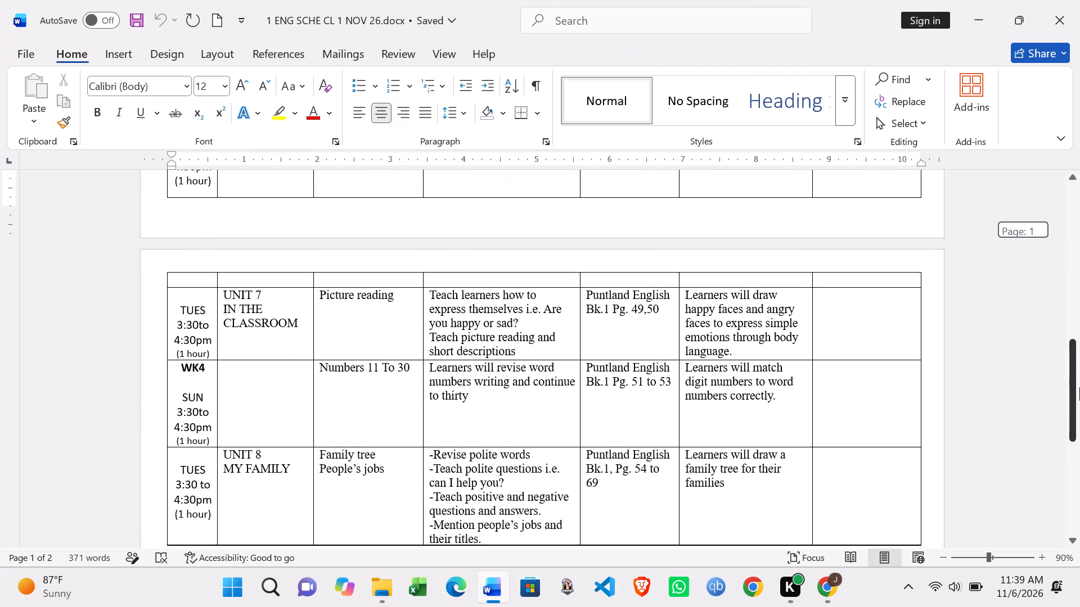
scroll(1079, 387, up, 1)
drag(1079, 387, 1079, 410)
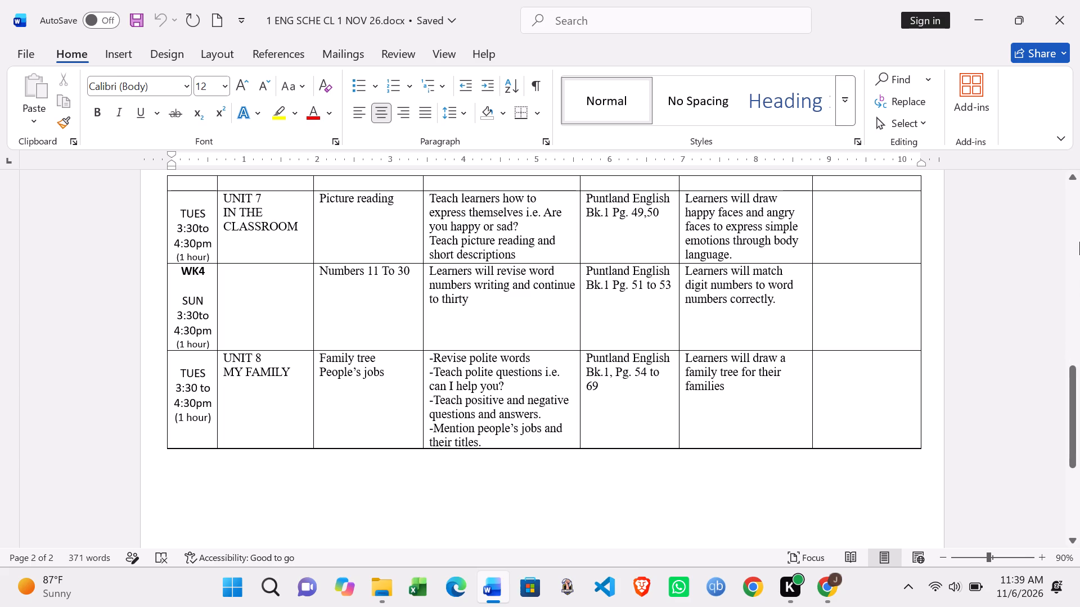
triple_click(1072, 179)
triple_click(1072, 179)
triple_click(1072, 179)
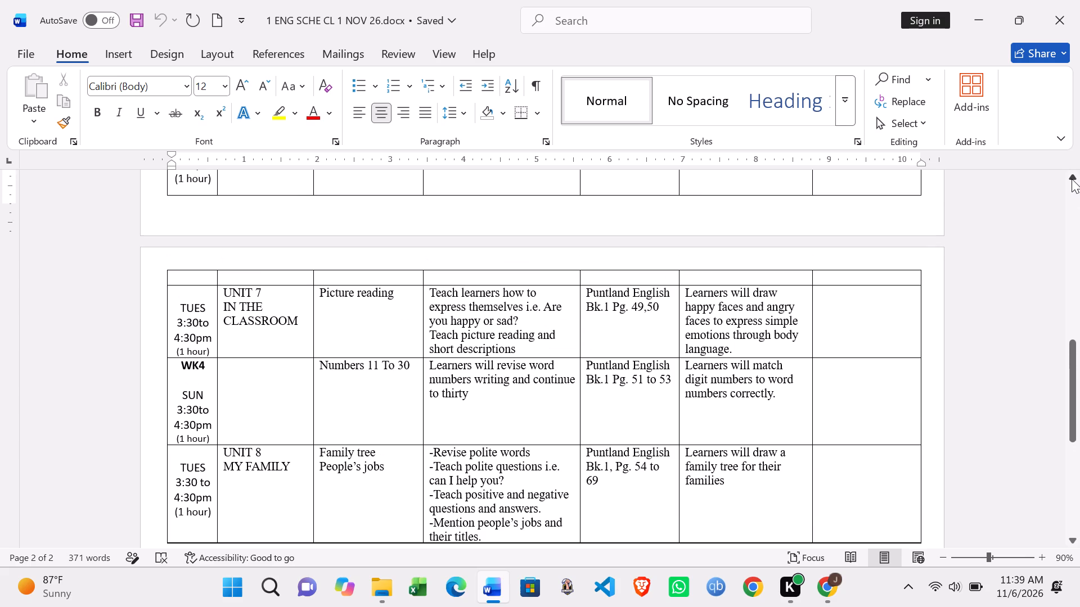
click(1072, 179)
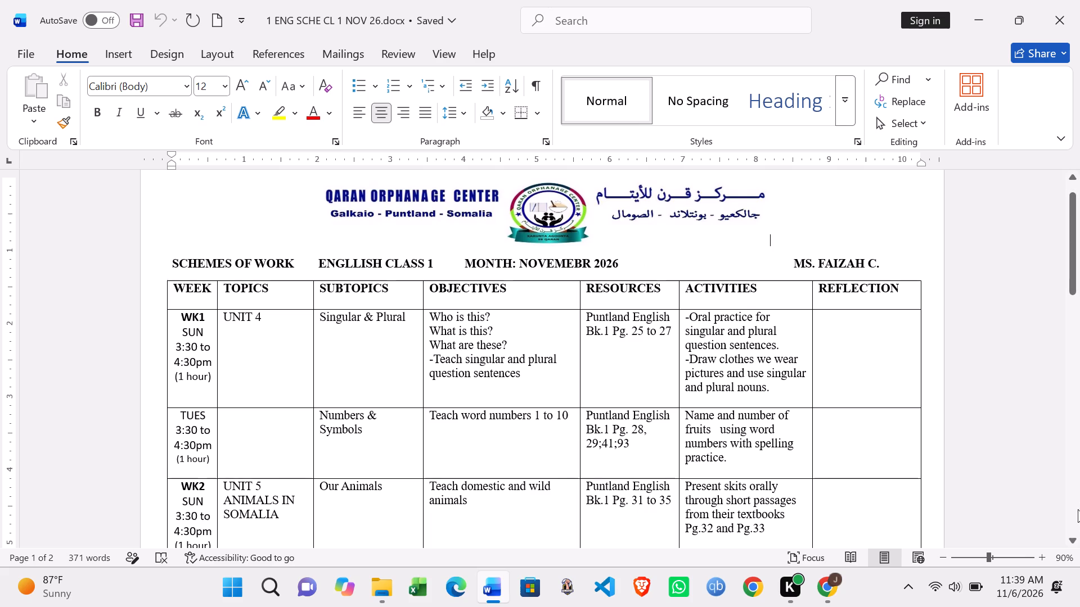
click(1072, 539)
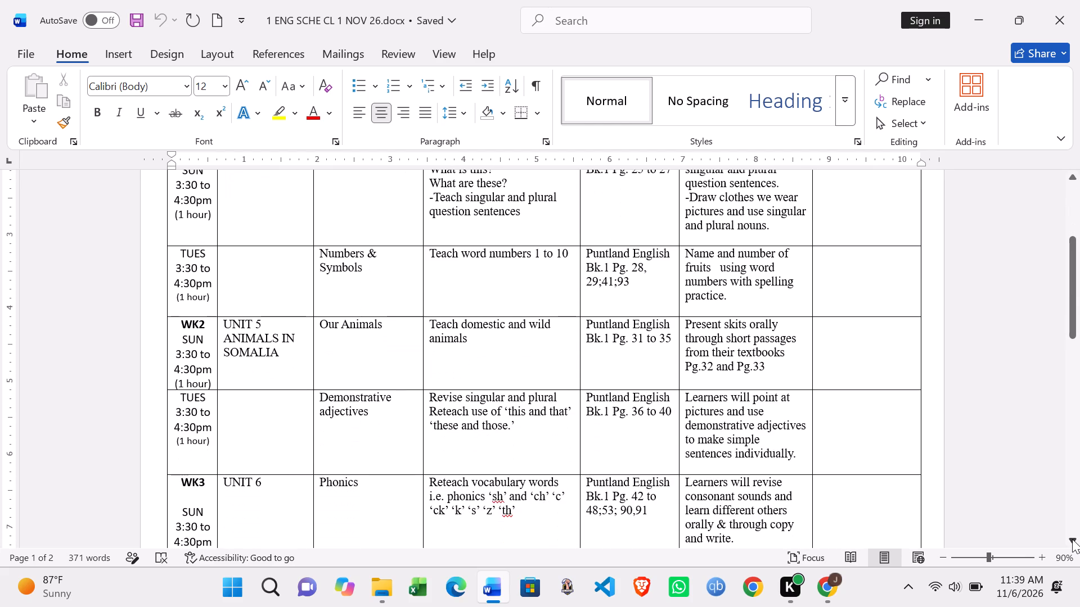
click(1072, 539)
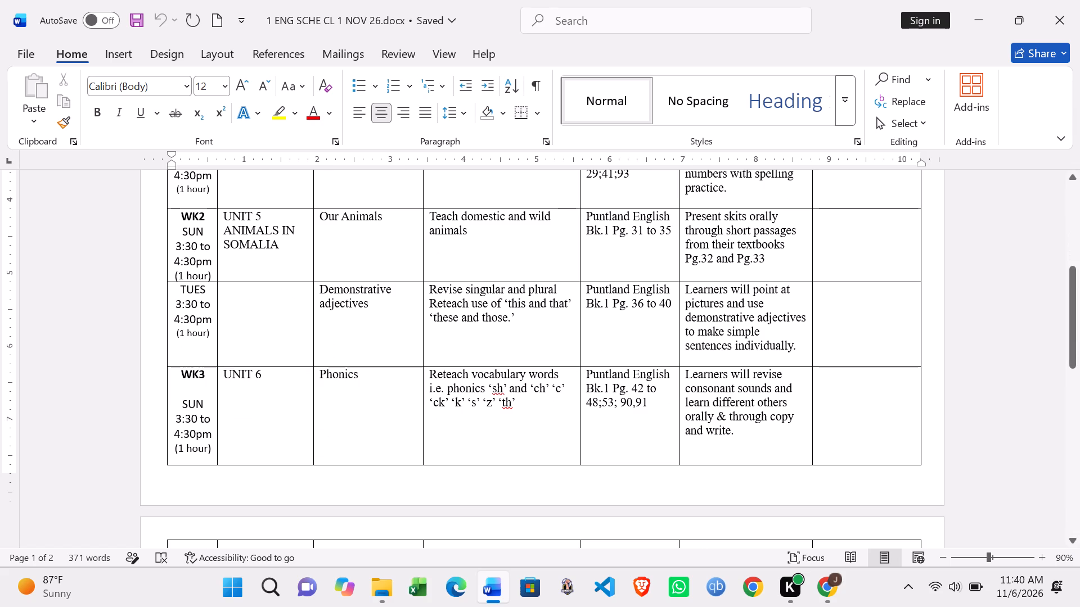
drag(1075, 354, 1070, 296)
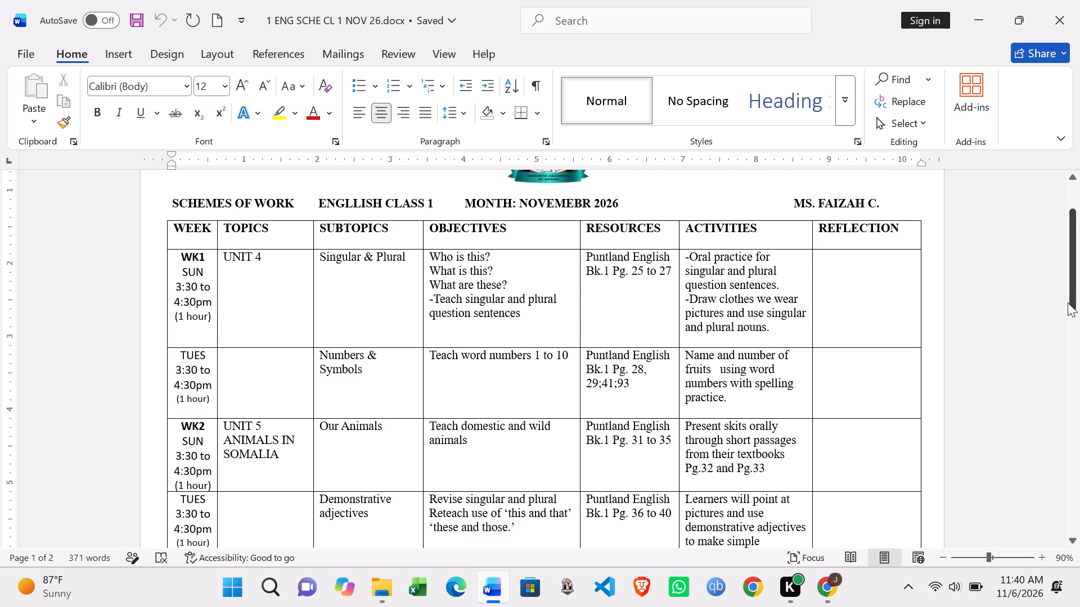
drag(1068, 302, 1068, 303)
drag(1068, 303, 1079, 368)
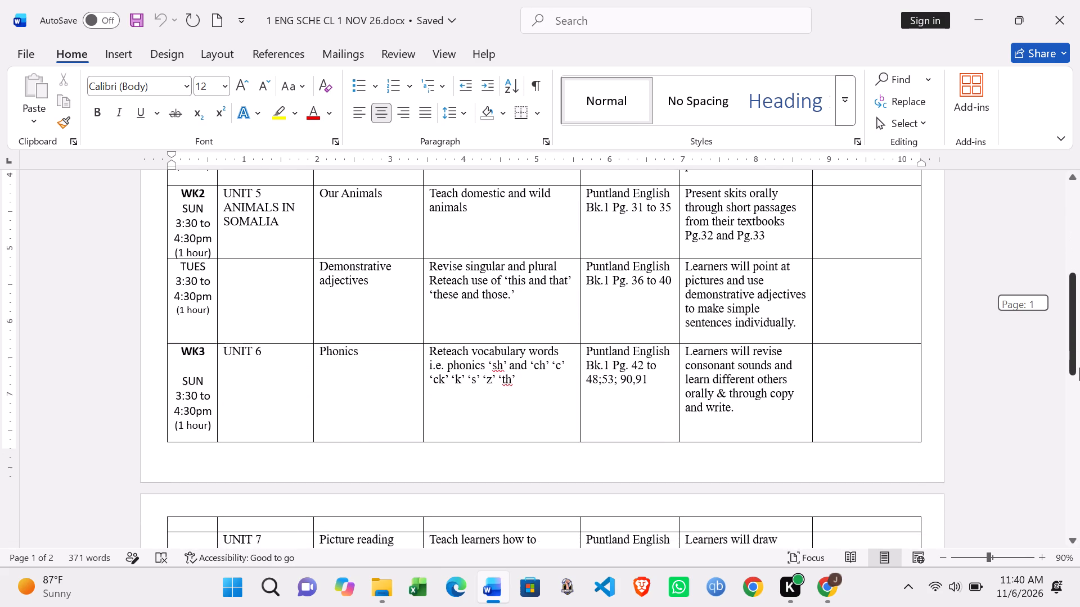
drag(1079, 368, 1079, 416)
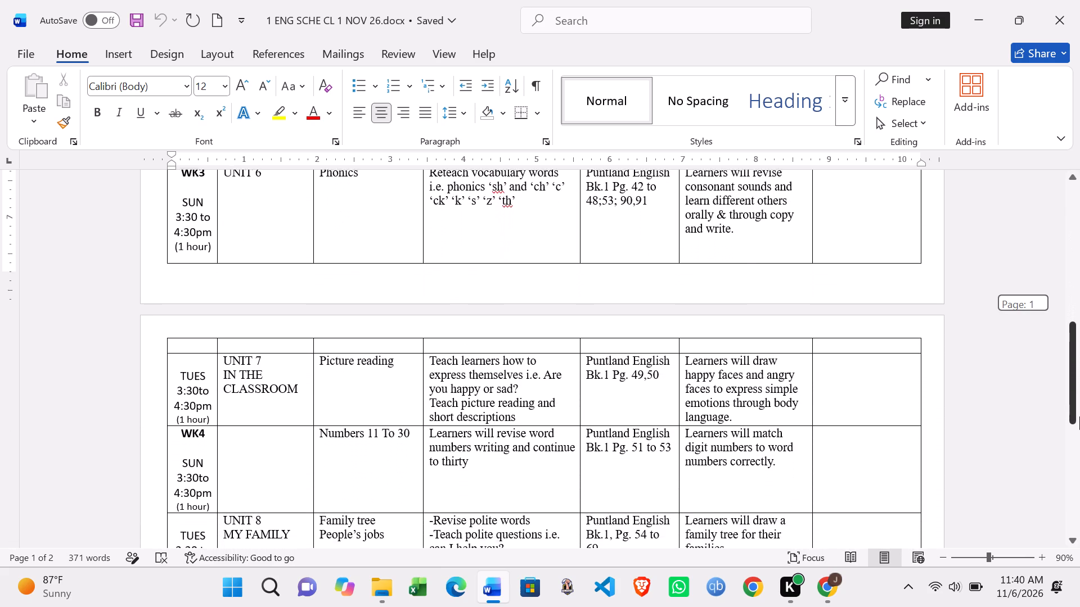
drag(1079, 416, 1079, 464)
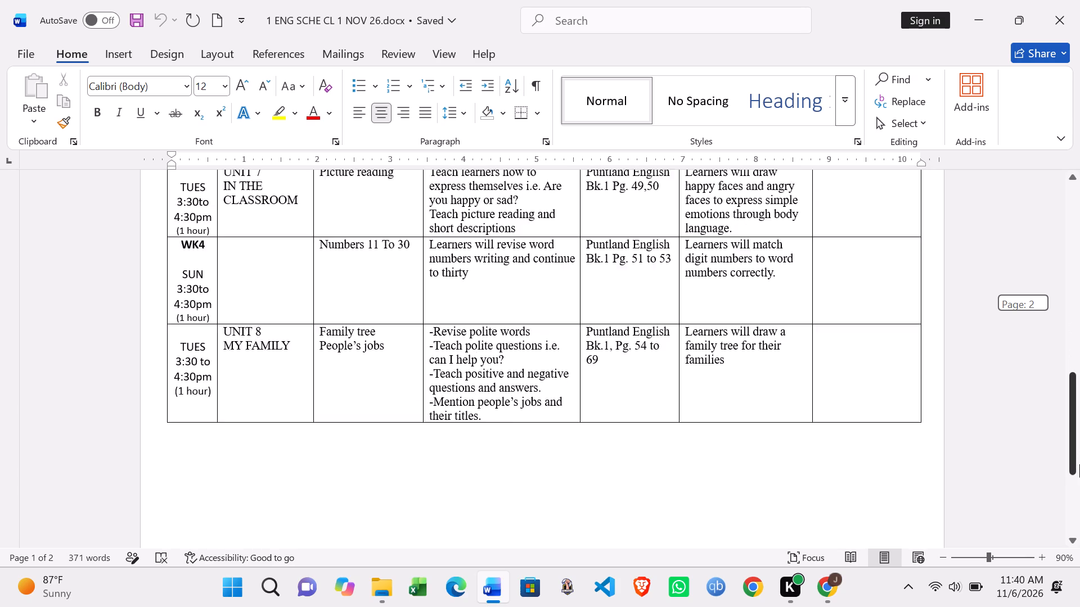
drag(1079, 464, 1078, 431)
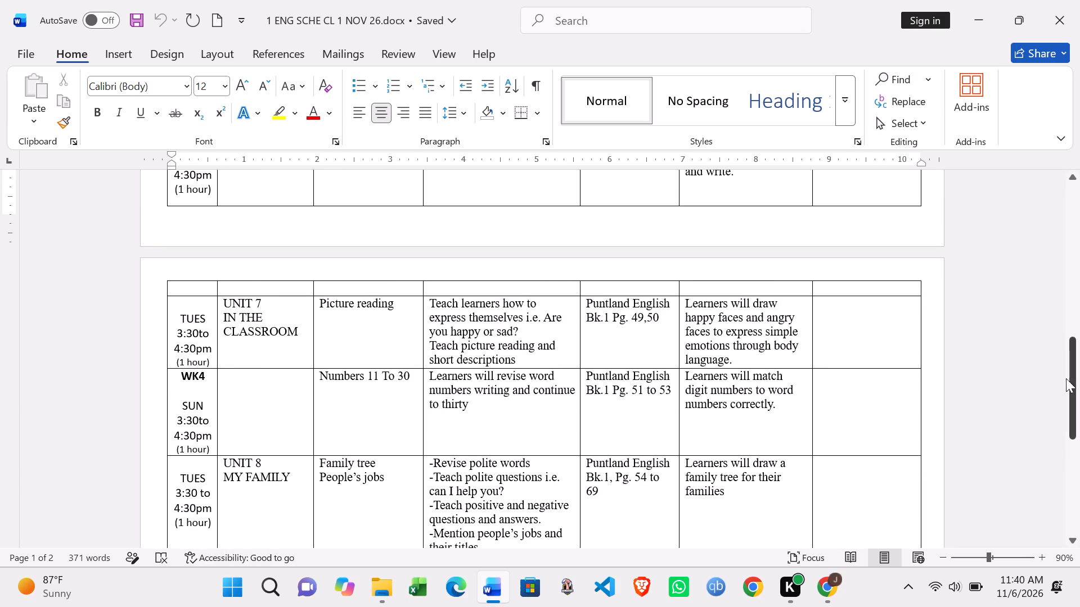
drag(1075, 390, 1079, 370)
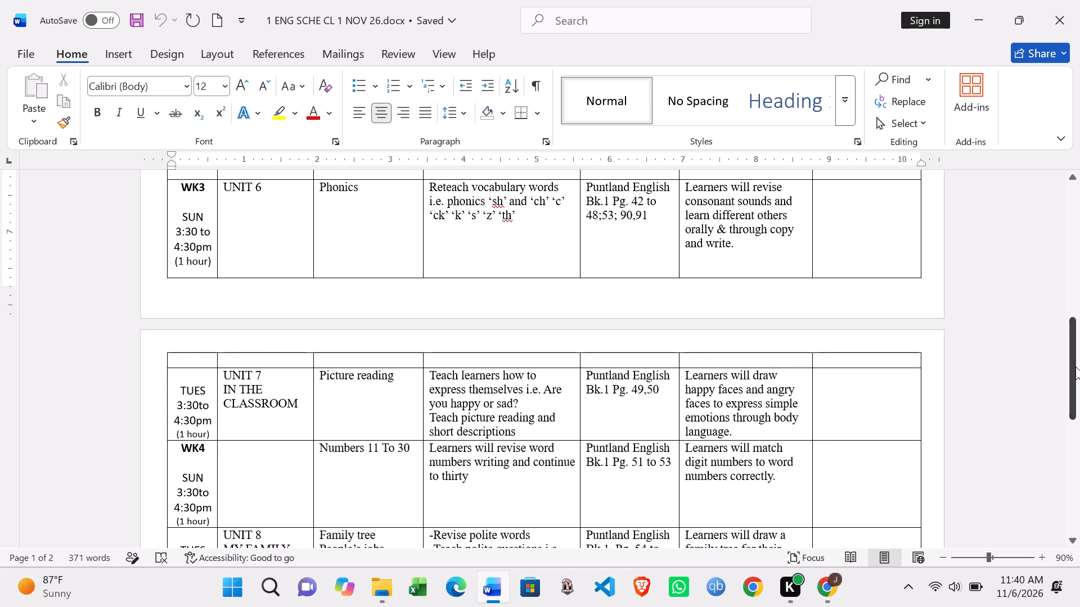
drag(1075, 366, 1079, 477)
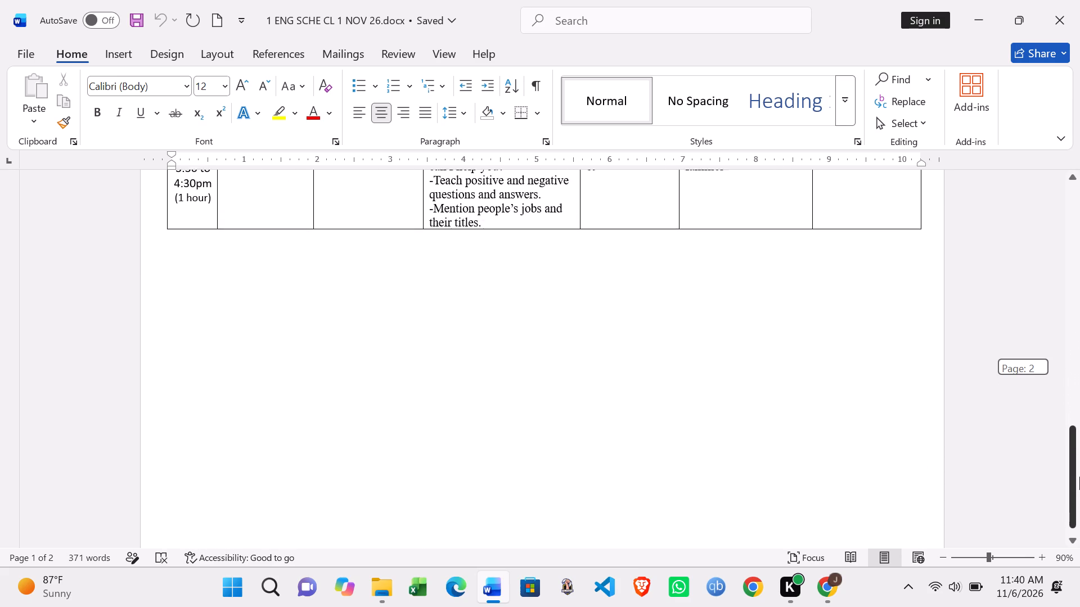
drag(1079, 477, 1048, 291)
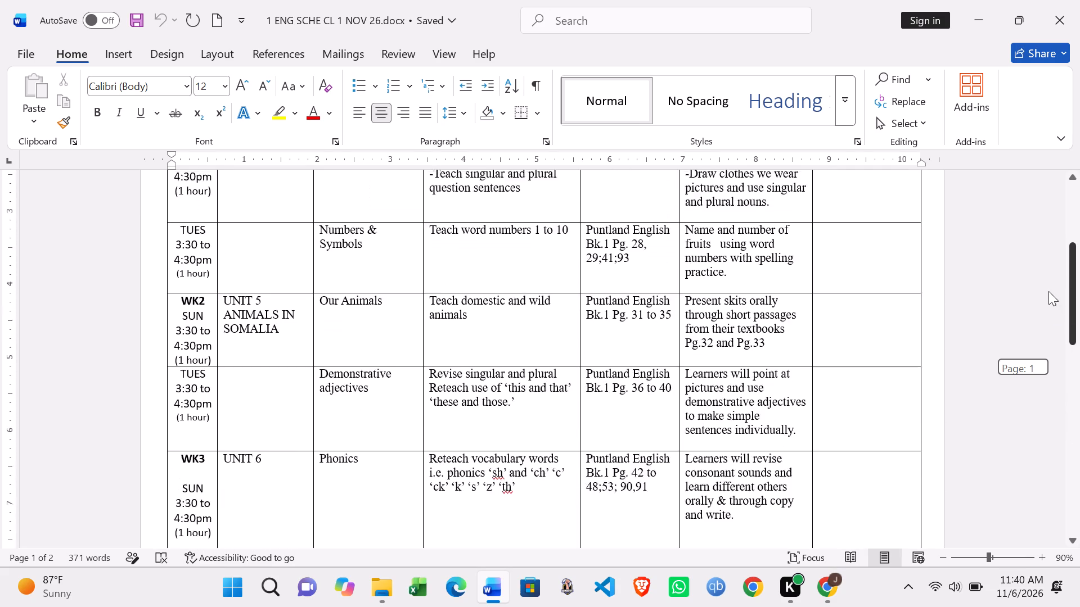
Enter "Repetition needed" in non-bold text as the reflection for the week 1 Sunday "Singular & Plural" lesson.
drag(1048, 291, 1052, 265)
click(844, 255)
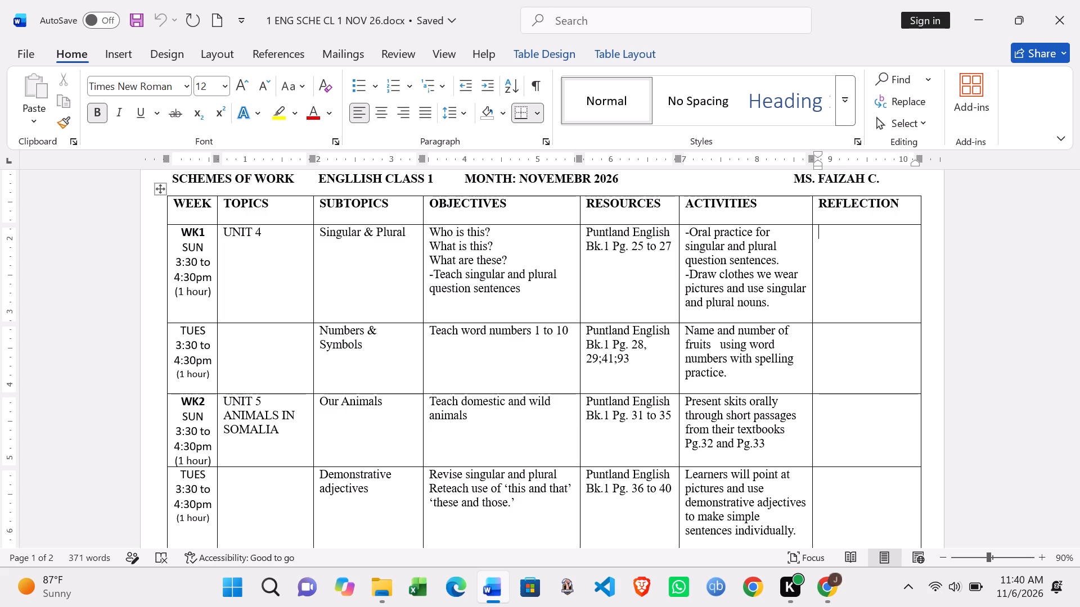
text(prac)
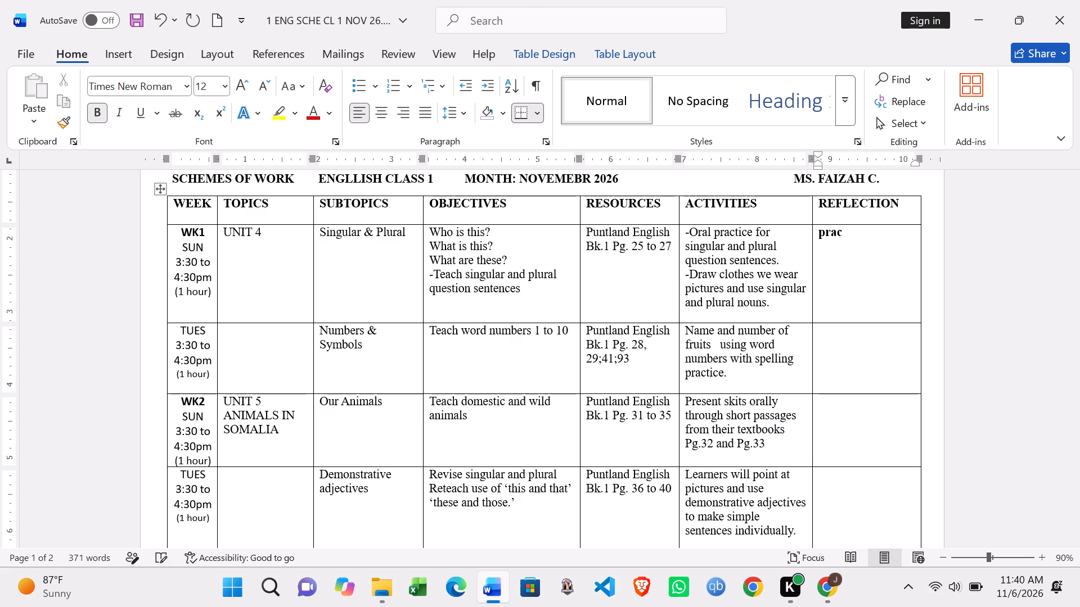
key(BackSpace)
key(BackSpace)
key(BackSpace)
key(BackSpace)
click(94, 119)
text(repititio)
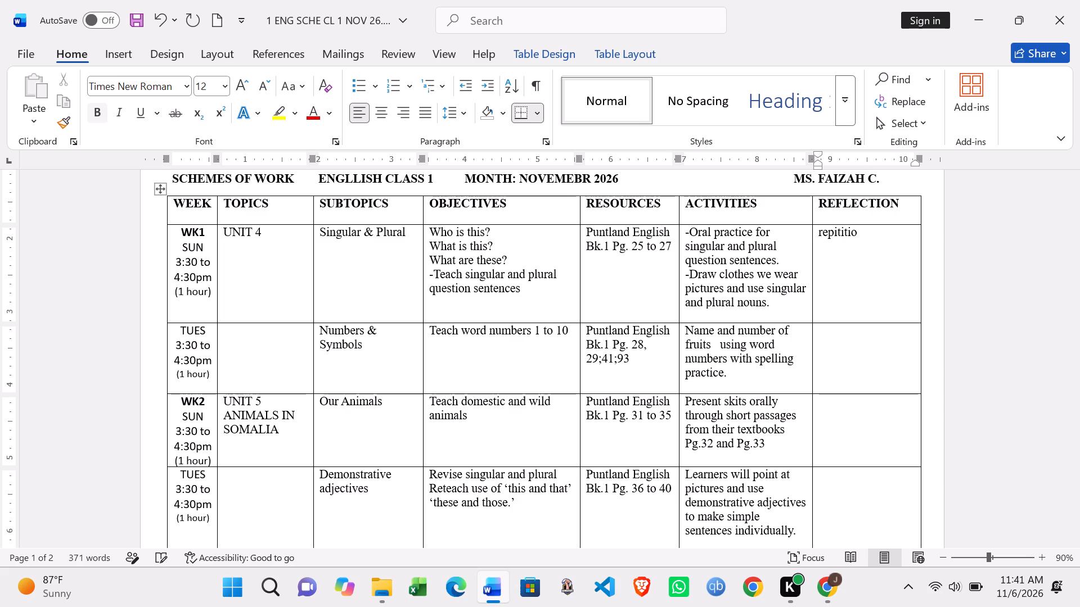
text(n needed)
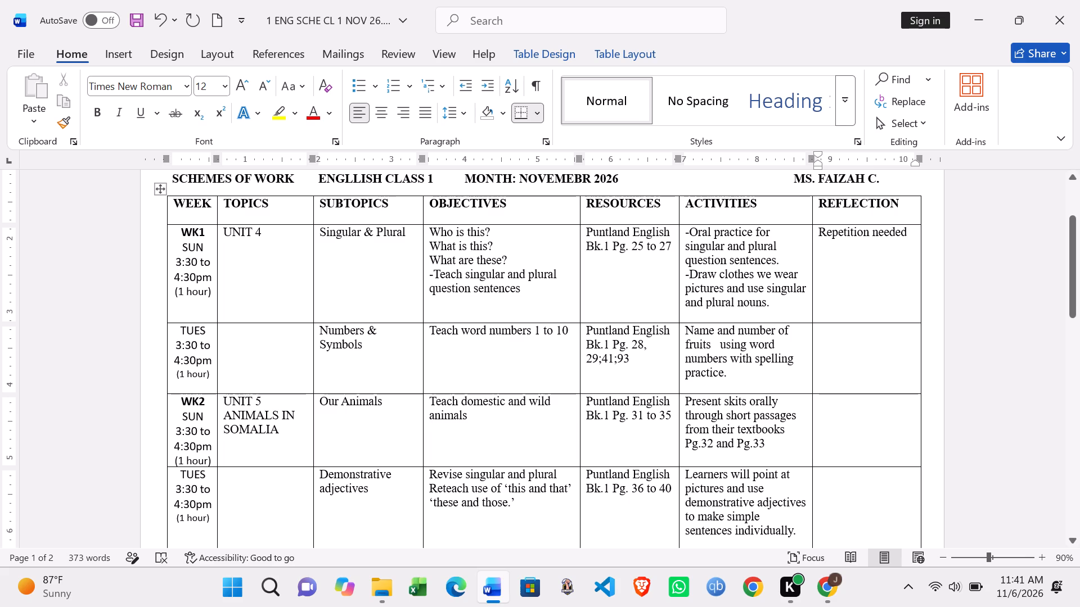
Fill in the reflections "Practice needed" for week 1 Tuesday and "Retention necessary" for week 2 Sunday.
click(824, 342)
text(practise needed)
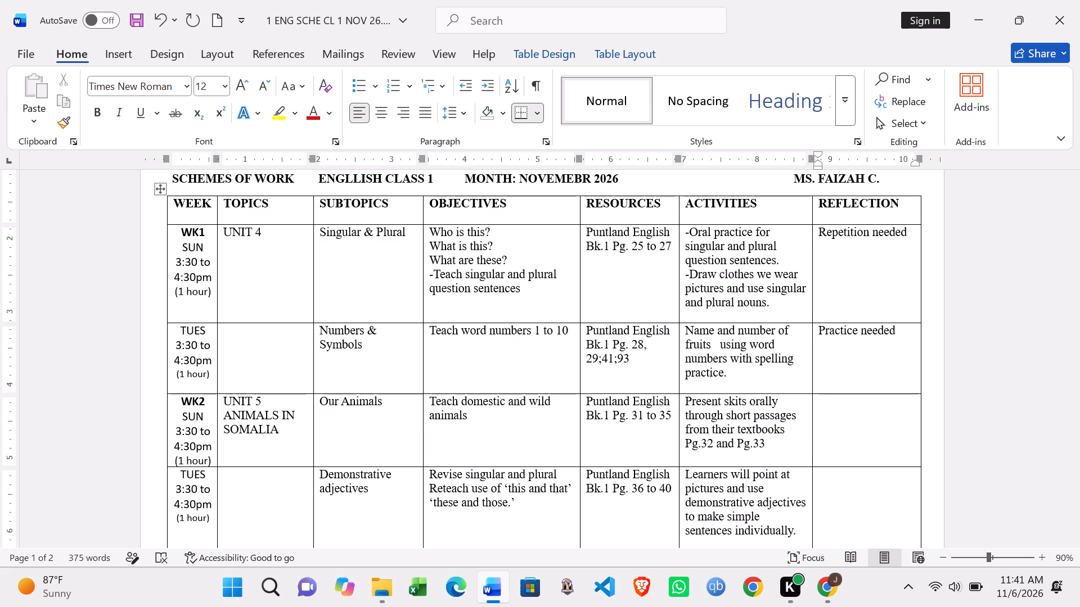
click(838, 419)
text(retention)
key(space)
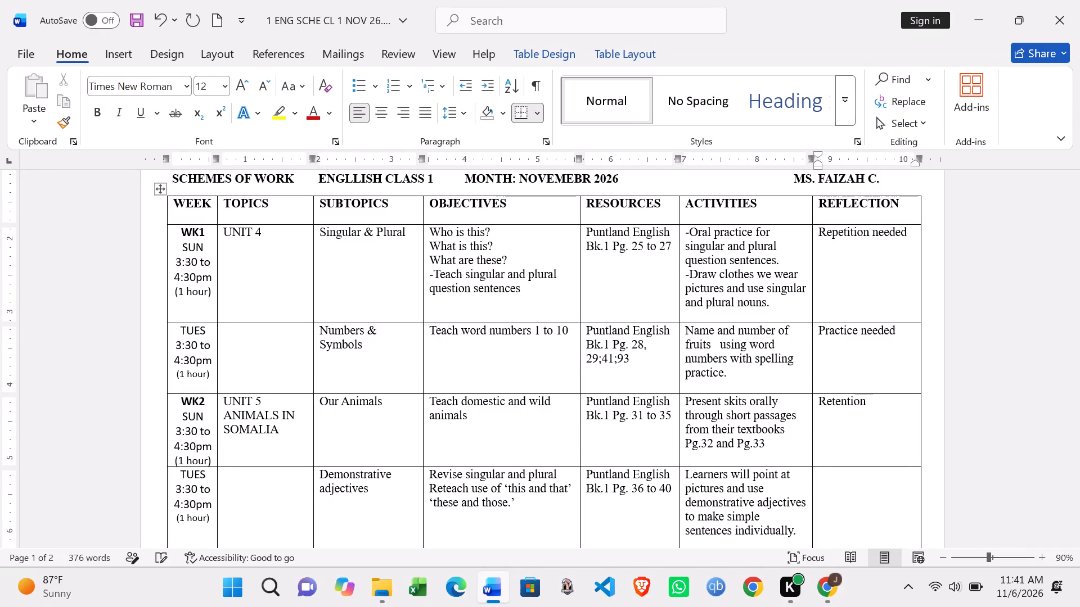
text(necessary)
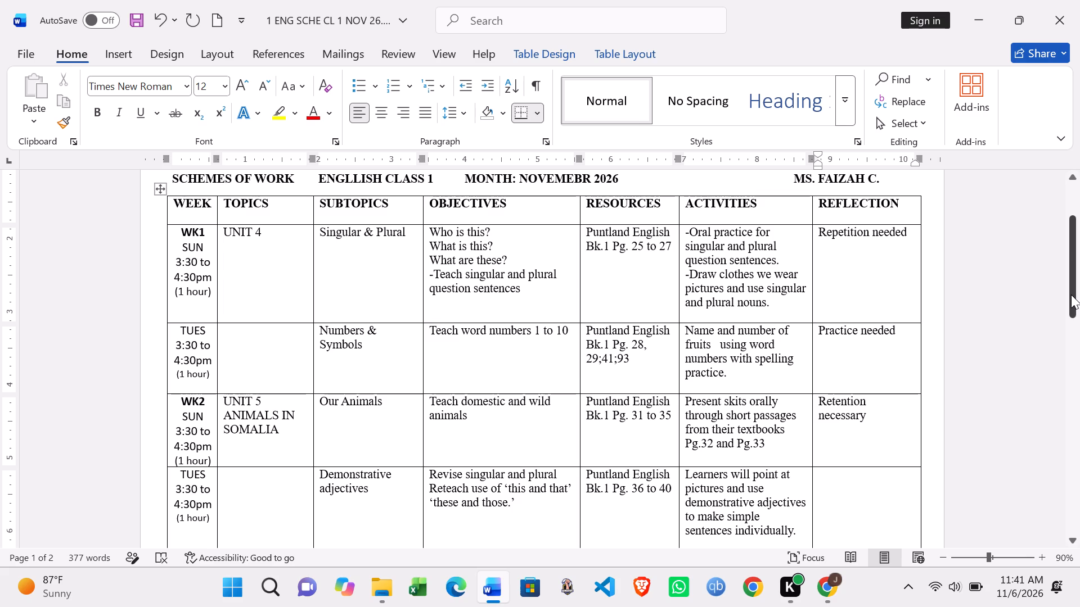
Enter "Retention of content needed" as the reflection for the week 2 Tuesday "Demonstrative adjectives" lesson.
drag(1071, 295, 1079, 355)
click(852, 269)
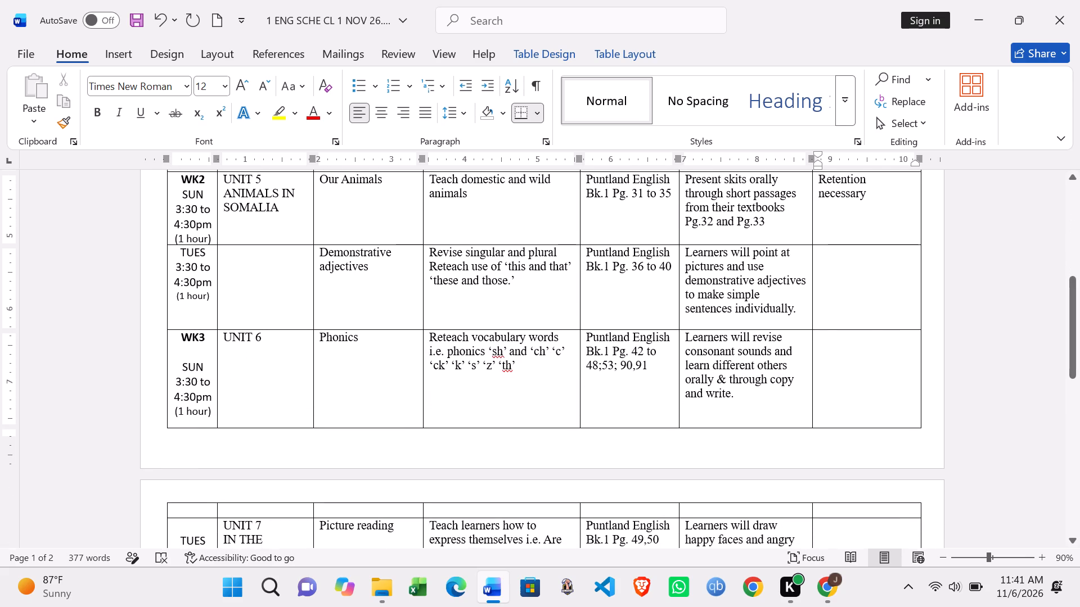
key(m)
key(BackSpace)
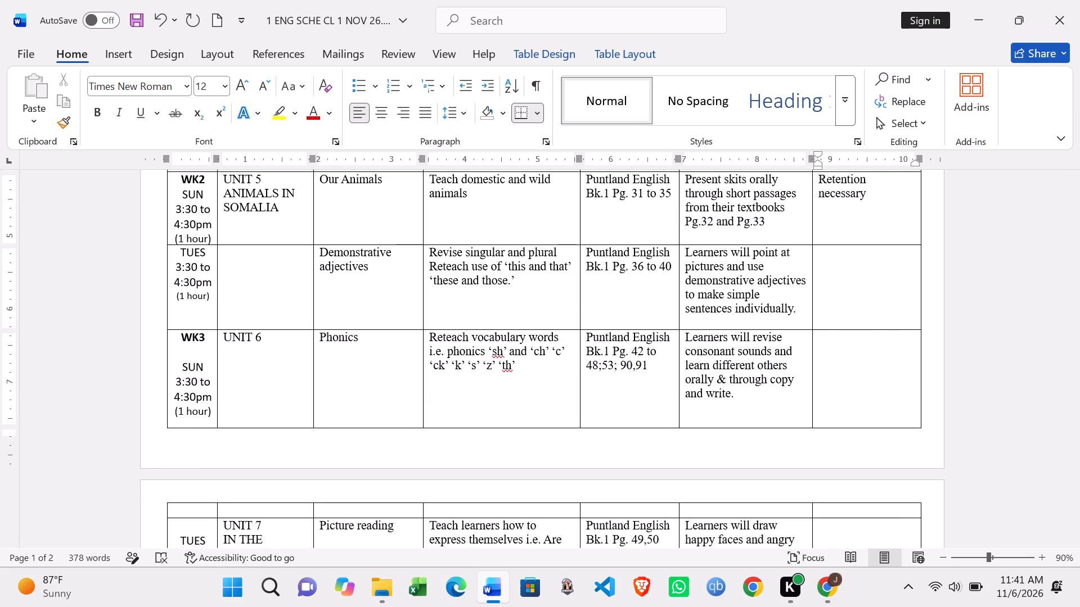
text(retentio)
text(n of cont)
text(ent needed)
Remove the extra blank line from the reflection cell of the week 3 Sunday "Phonics" lesson.
click(858, 351)
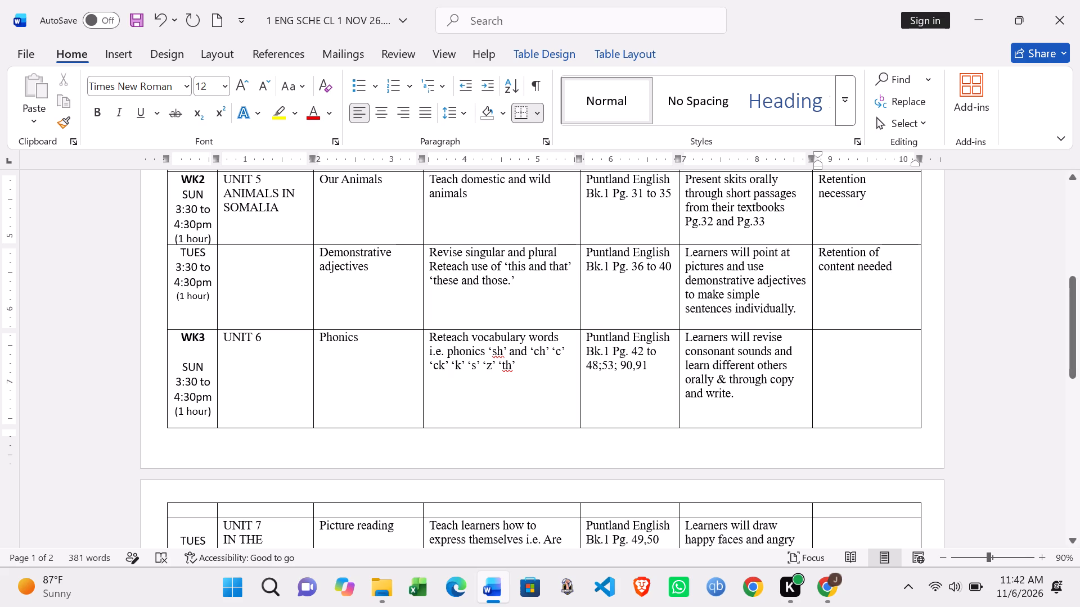
key(BackSpace)
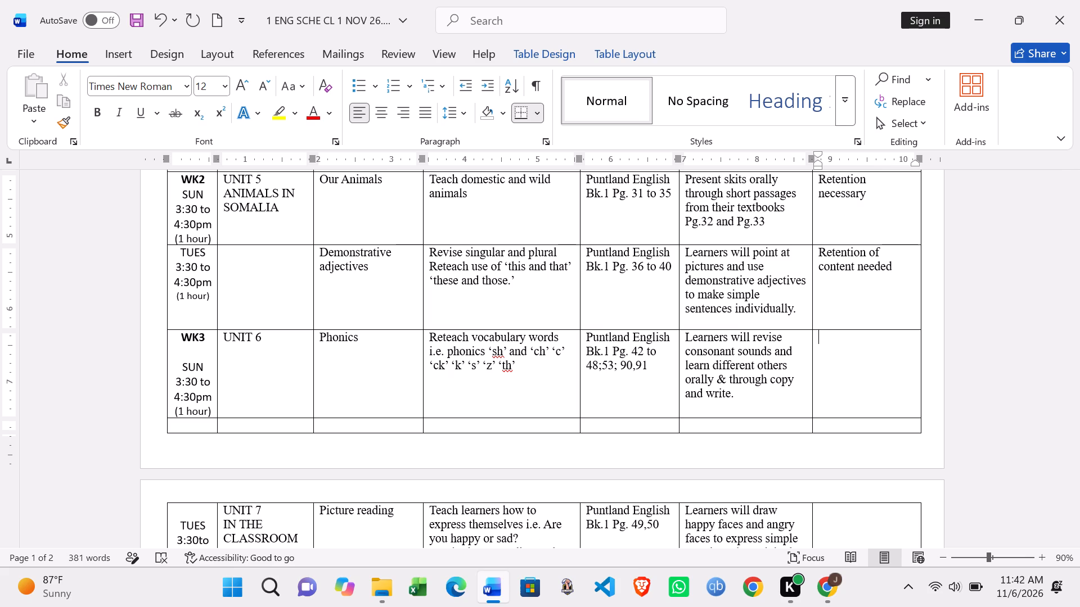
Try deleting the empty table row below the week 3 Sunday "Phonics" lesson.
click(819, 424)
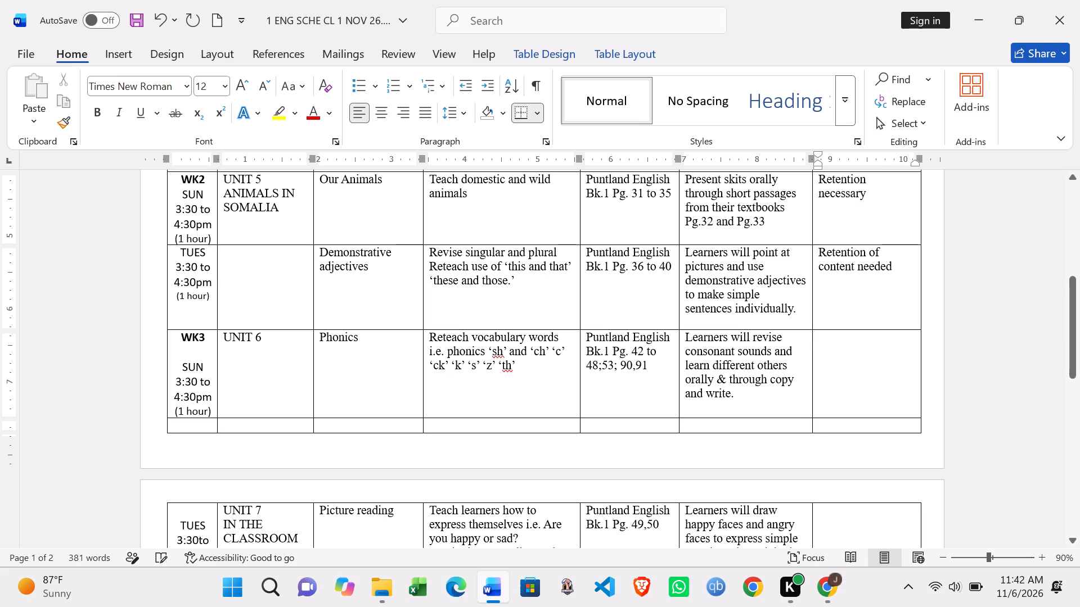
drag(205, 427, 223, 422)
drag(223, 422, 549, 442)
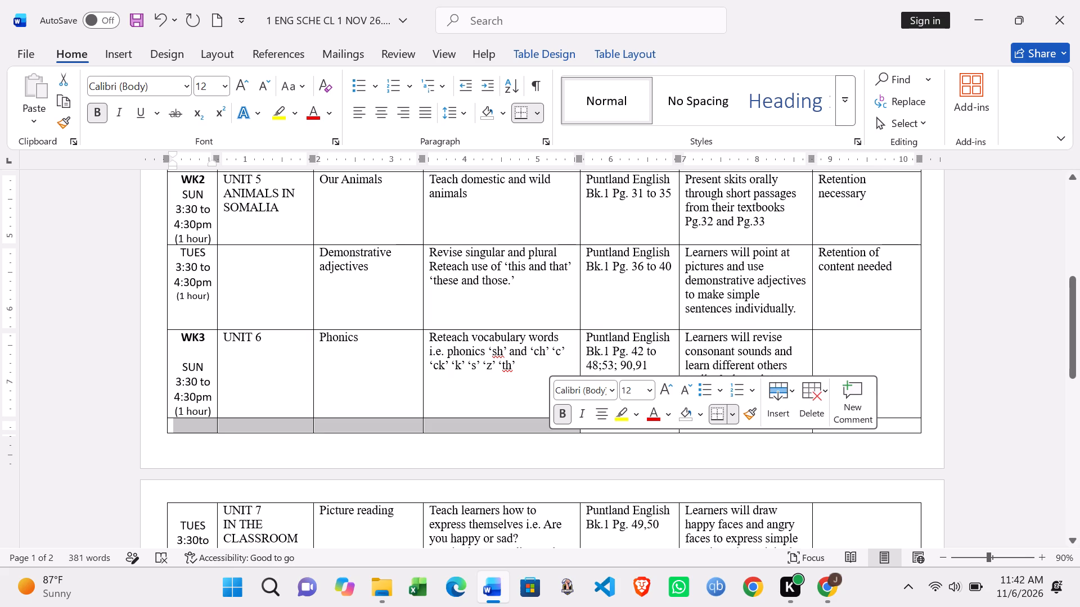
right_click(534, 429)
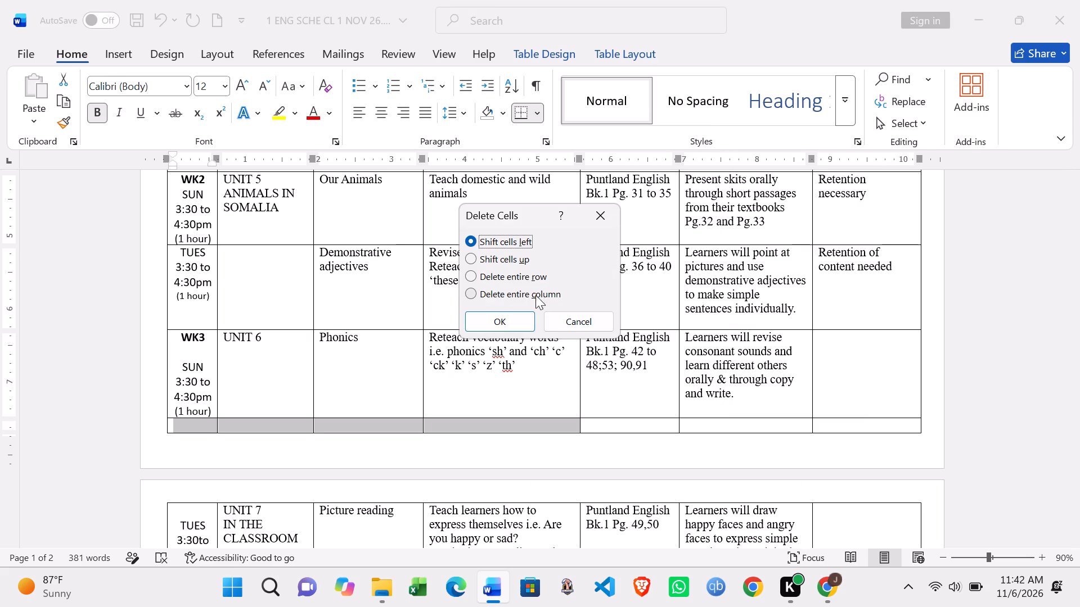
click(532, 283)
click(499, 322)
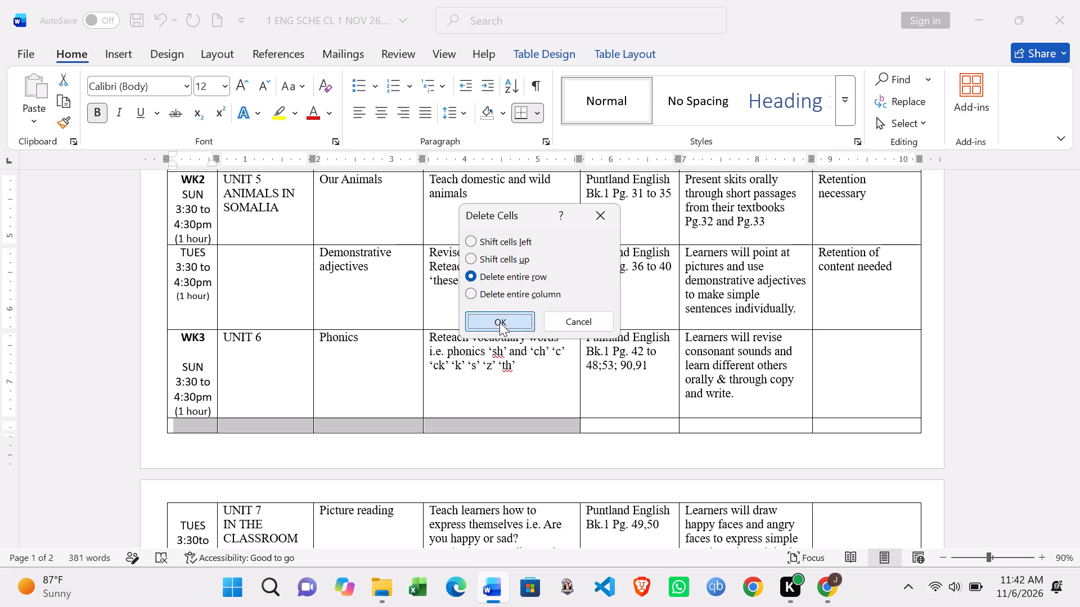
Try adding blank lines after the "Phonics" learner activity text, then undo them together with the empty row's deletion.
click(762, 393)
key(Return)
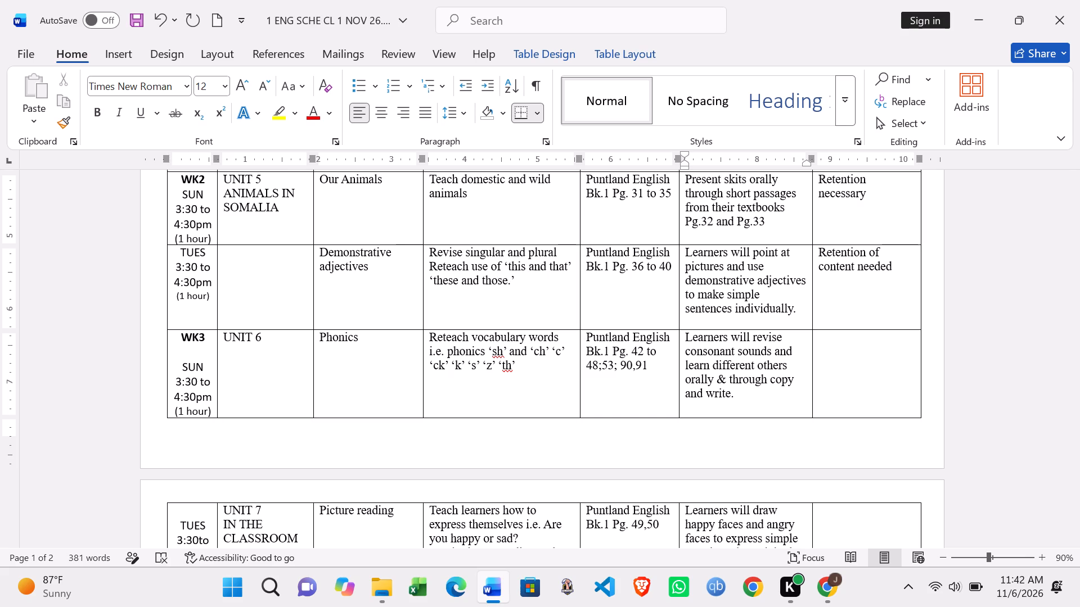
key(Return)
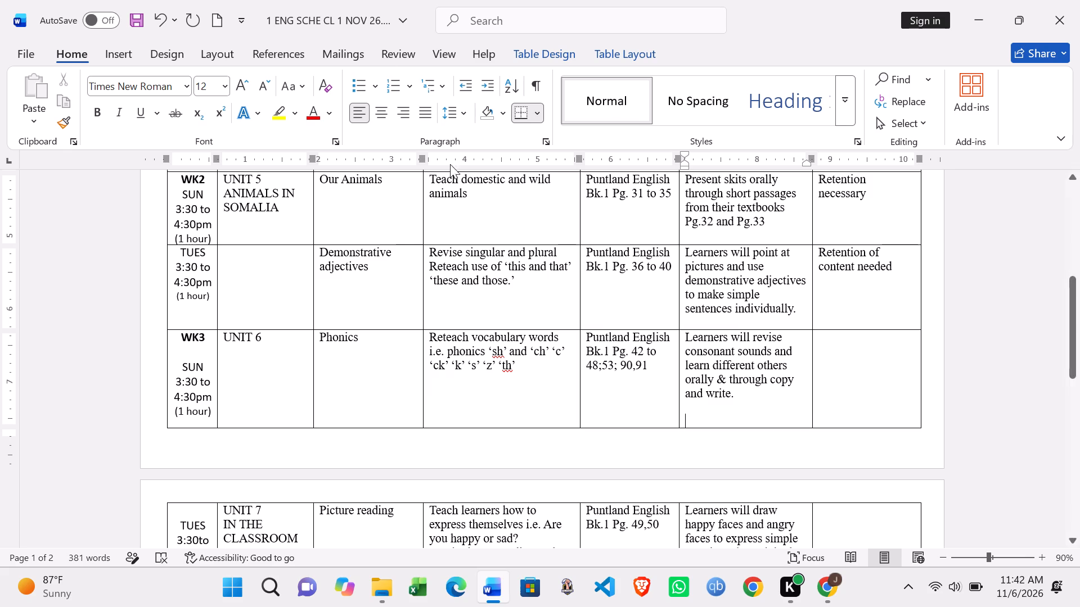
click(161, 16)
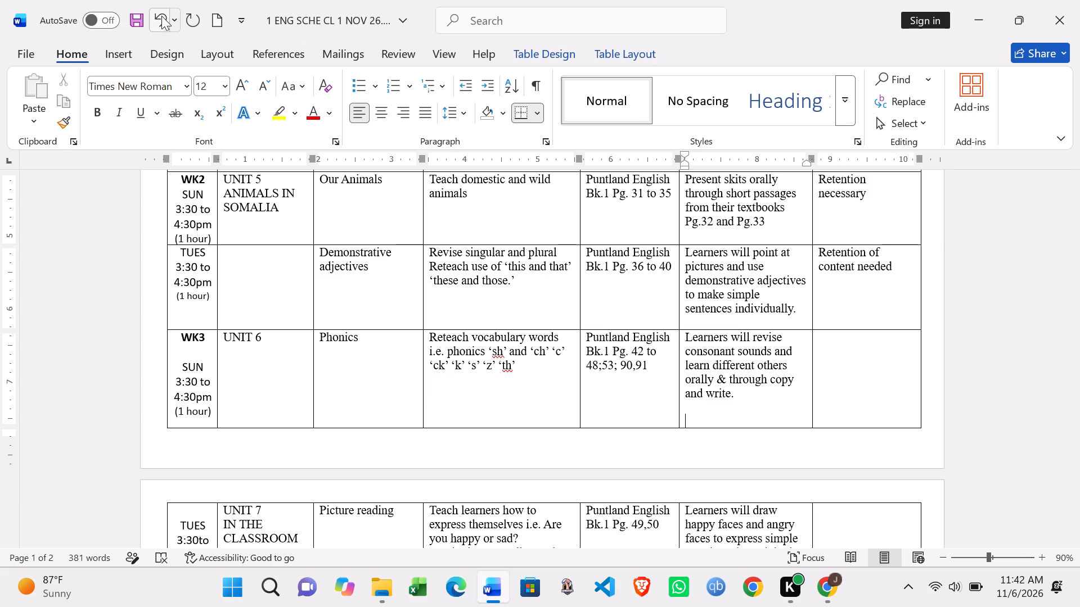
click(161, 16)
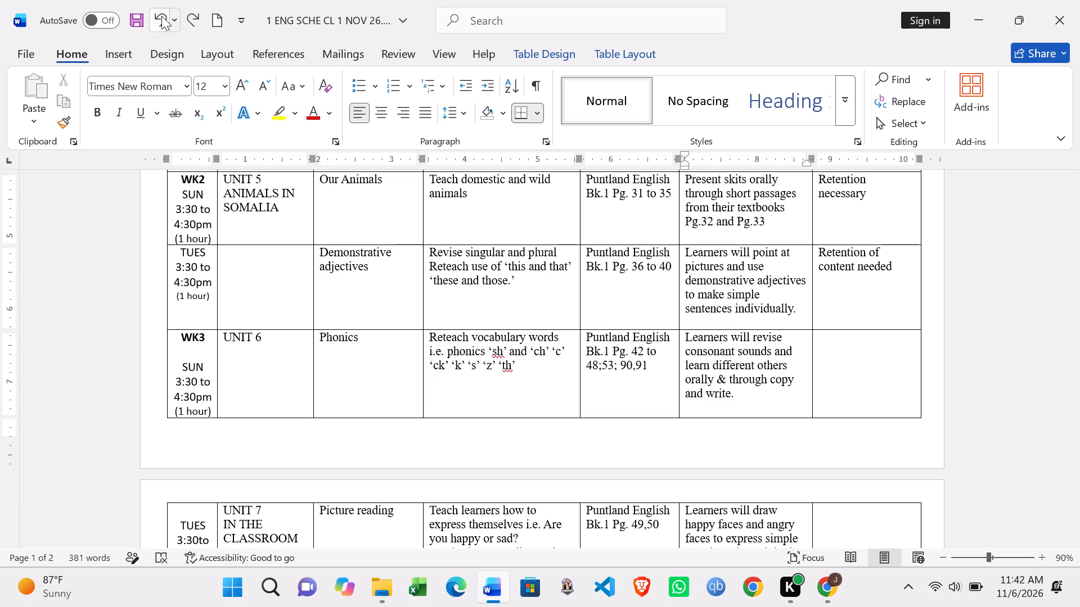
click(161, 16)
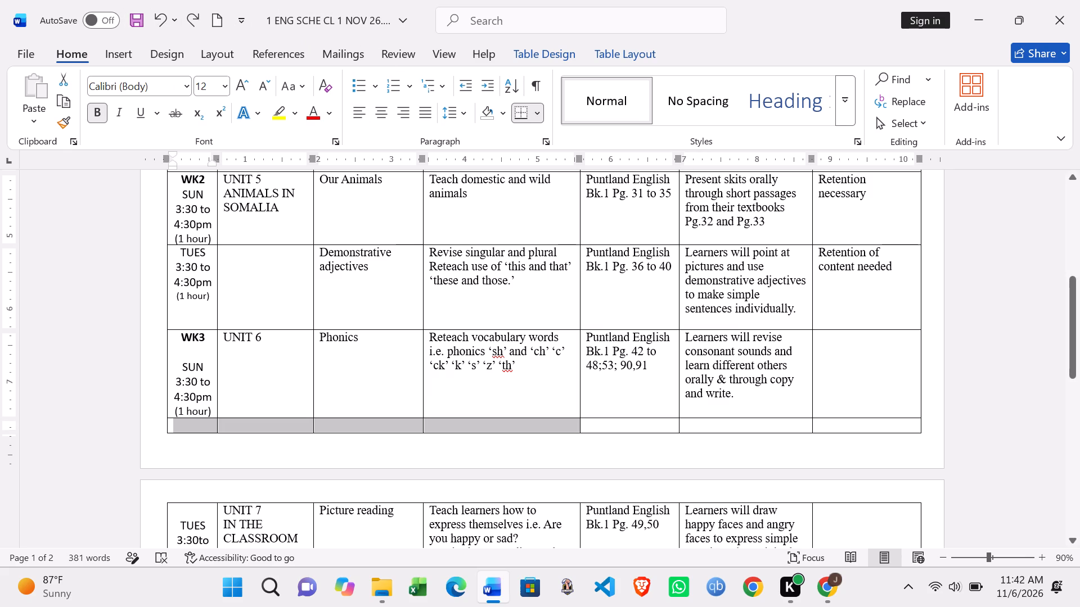
Add a blank line in the empty row below the "Phonics" lesson, in the learner activity column.
click(651, 424)
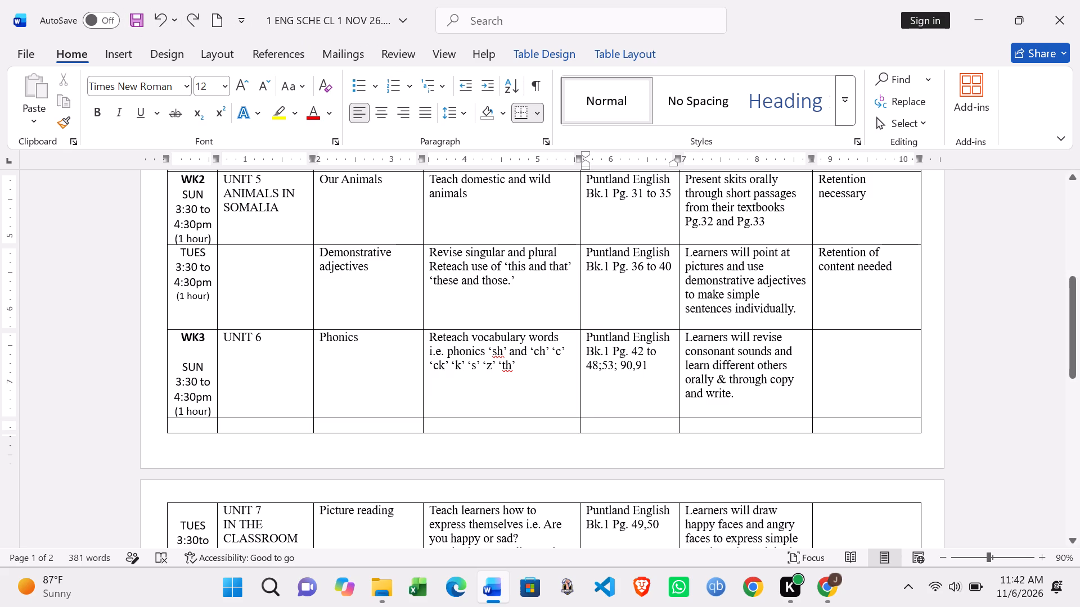
click(782, 424)
key(Return)
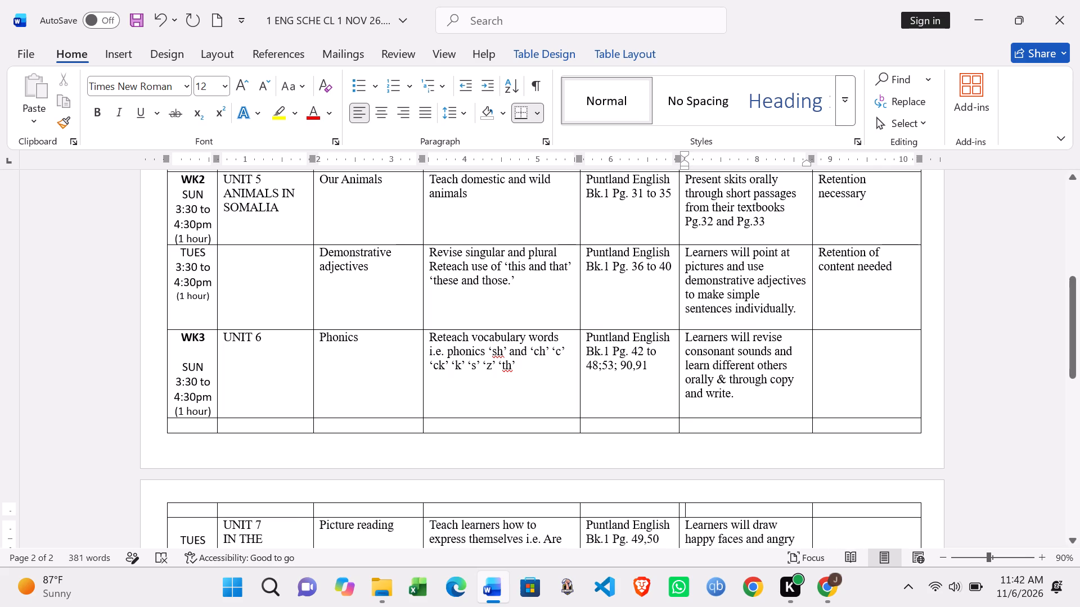
Enter "Lesson well taken" as the reflection for the week 3 Sunday "Phonics" lesson.
click(845, 327)
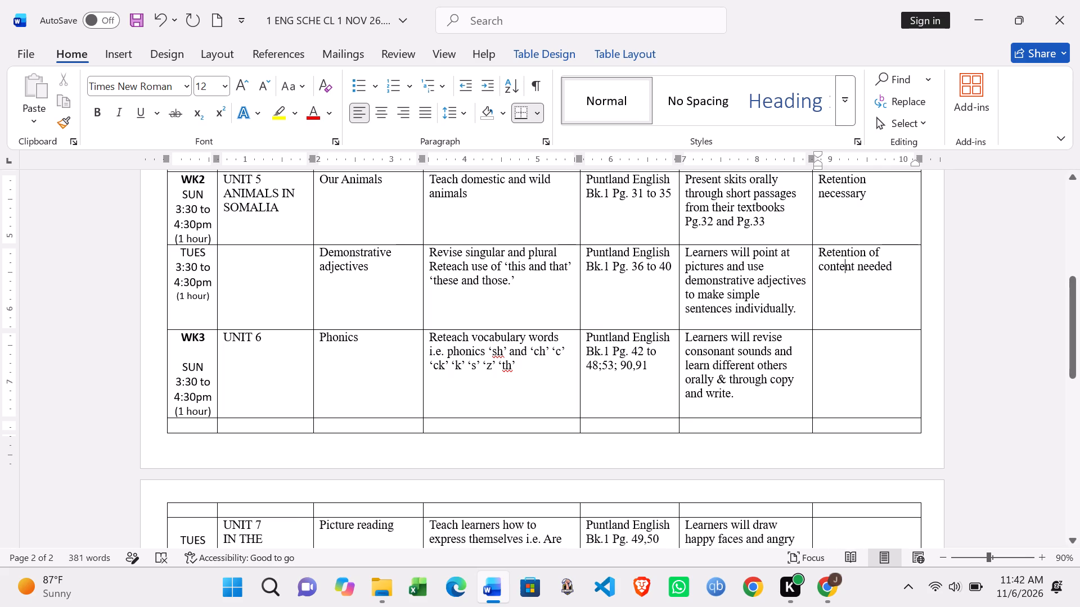
click(844, 341)
text(lesson well taken)
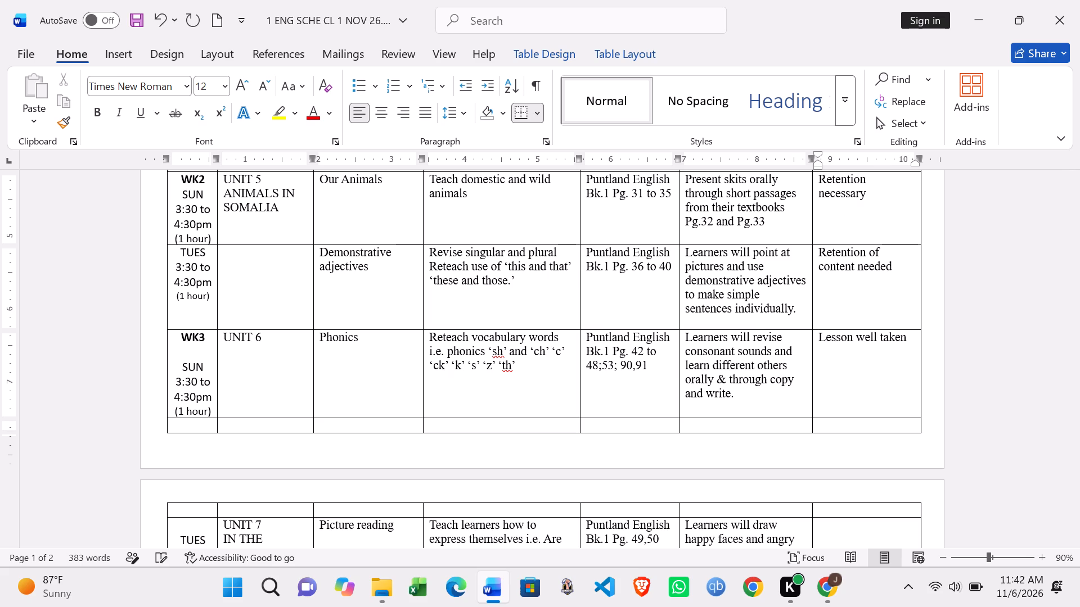
Enter "Learners liked the creativity lesson" as the reflection for the week 3 Tuesday "Picture reading" lesson.
drag(1069, 325, 1077, 327)
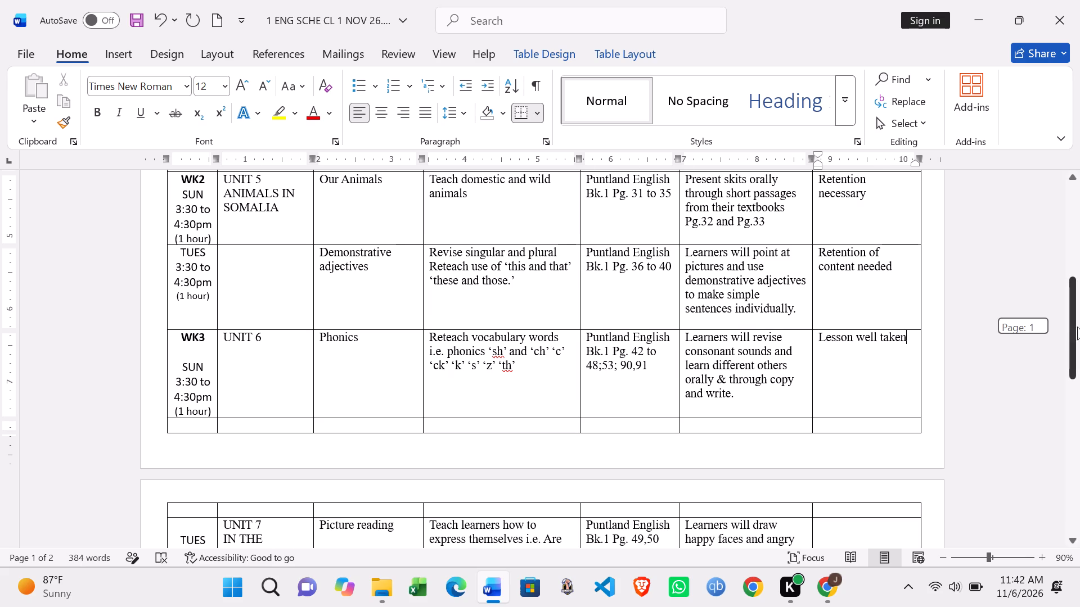
drag(1077, 327, 1079, 394)
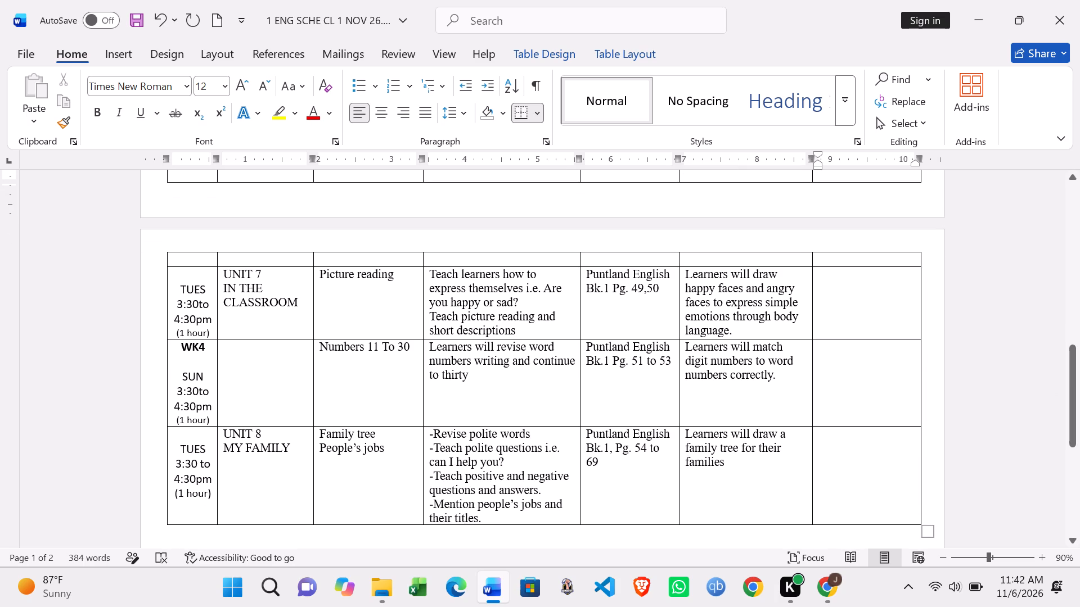
click(881, 293)
text(learners)
key(space)
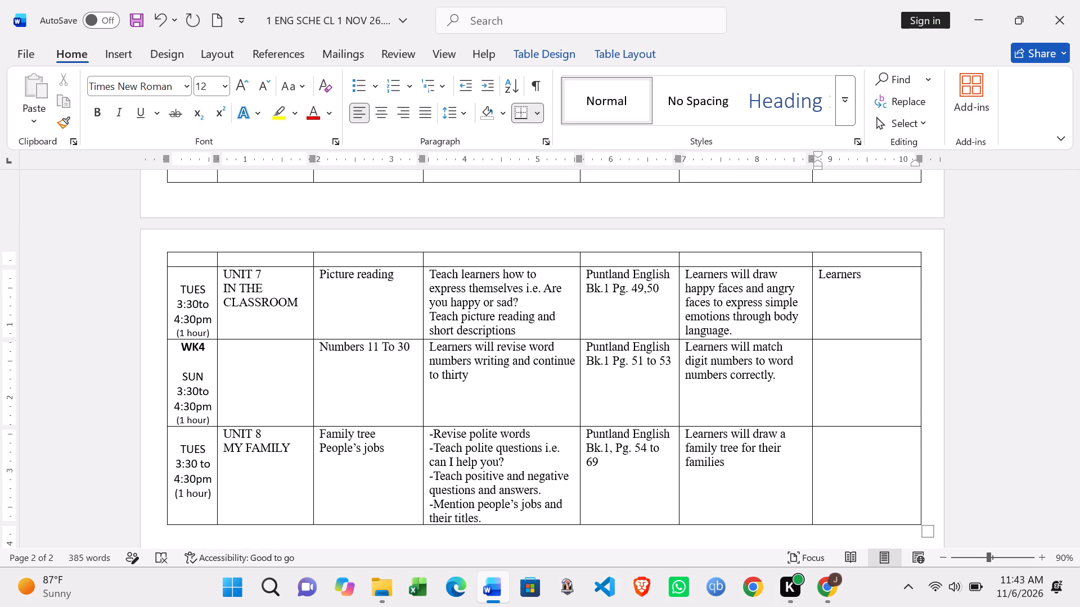
text(liked t)
text(he creat)
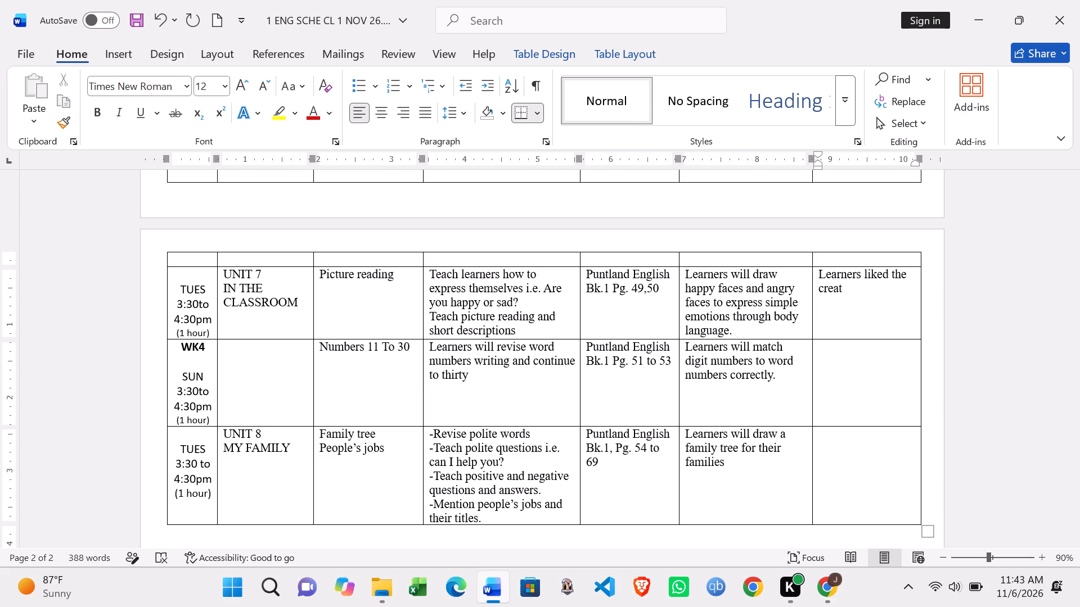
text(ivity)
key(space)
text(lesson)
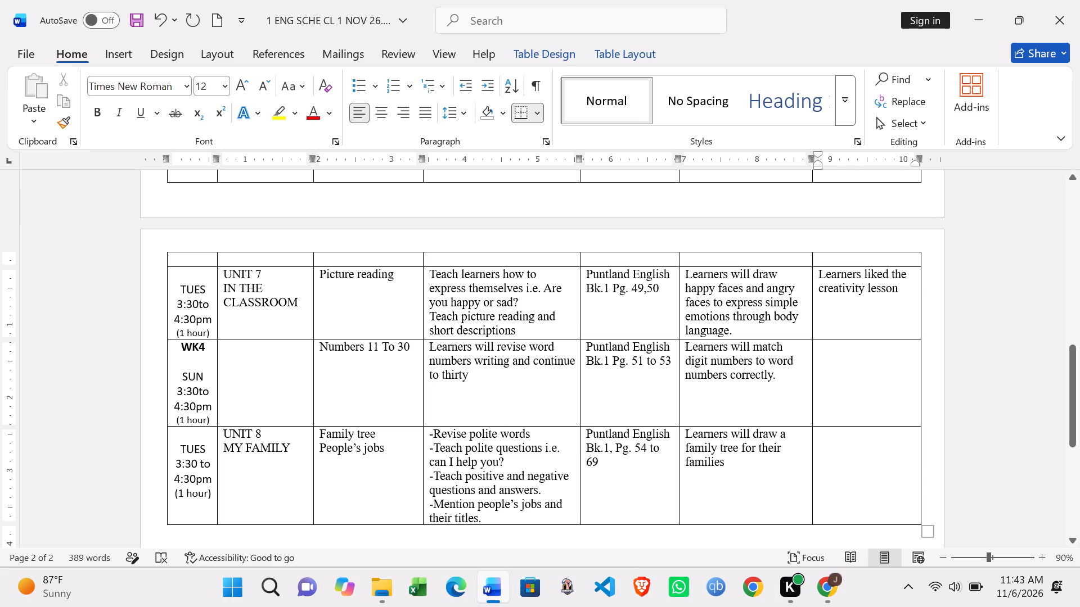
Enter "Practice needed" as the reflection for the week 4 Sunday "Numbers 11 To 30" lesson.
click(883, 358)
text(mo)
key(BackSpace)
key(BackSpace)
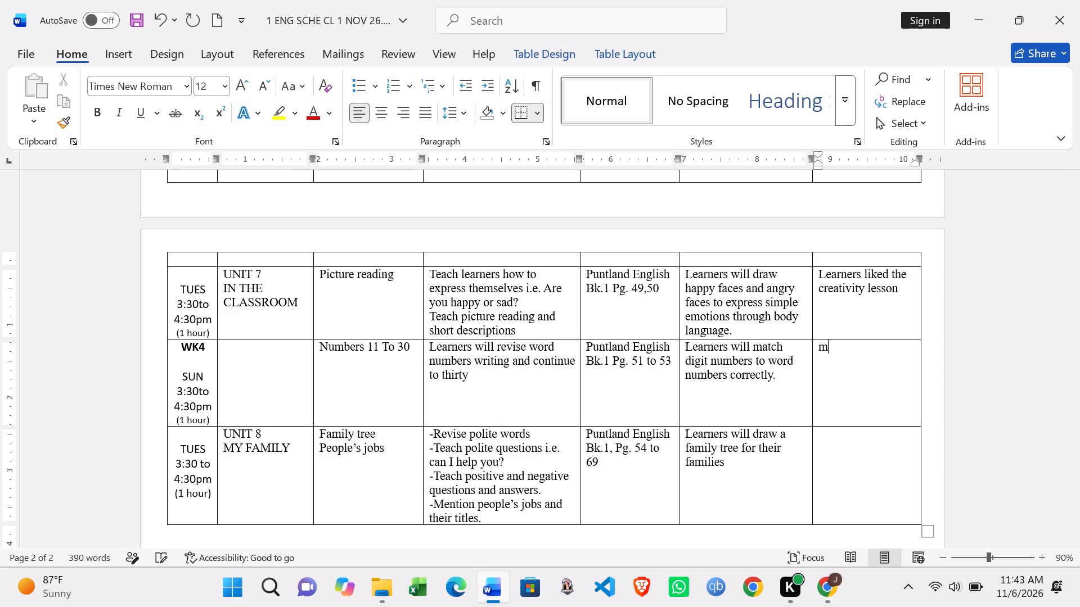
text(prac)
key(t)
text(ise needed)
Enter "Retention needed" as the reflection for the week 4 Tuesday "Family tree" lesson, correcting the spelling of "Retention".
click(866, 450)
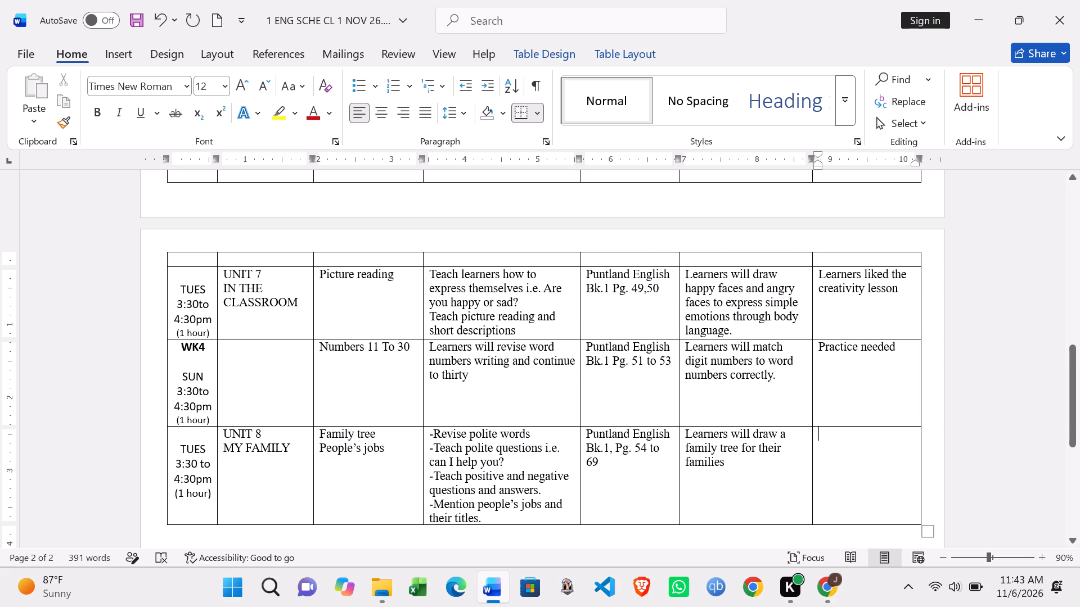
text(ret)
text(entition)
key(space)
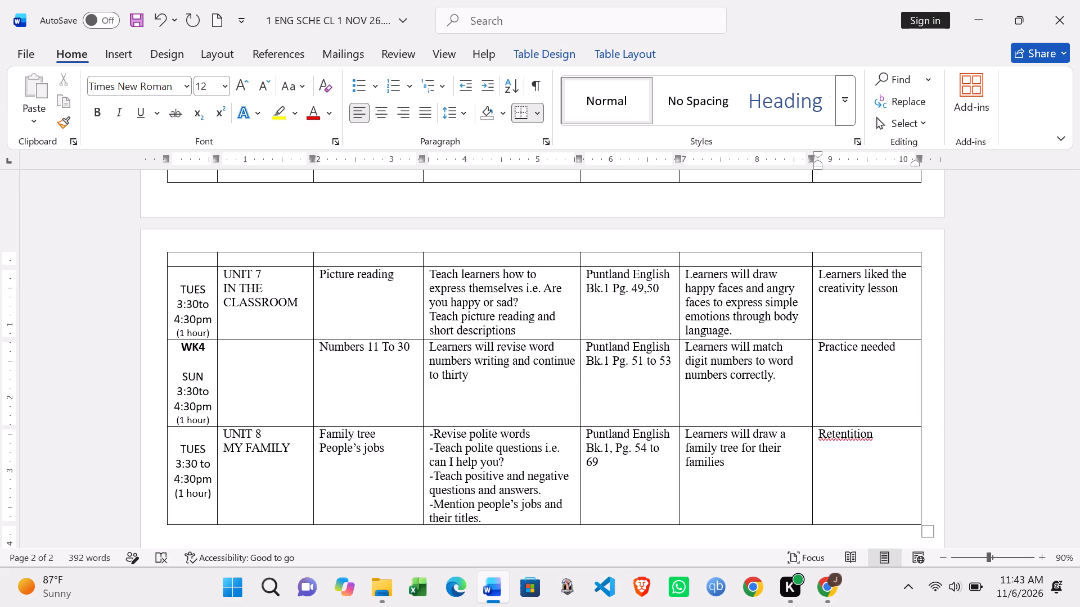
text(needed)
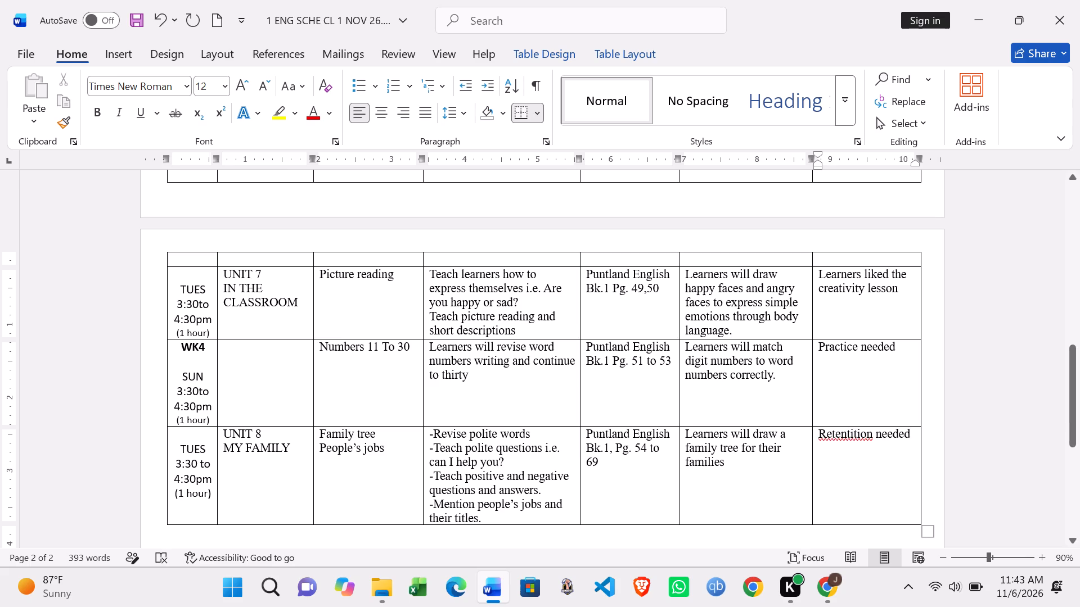
click(852, 436)
right_click(852, 436)
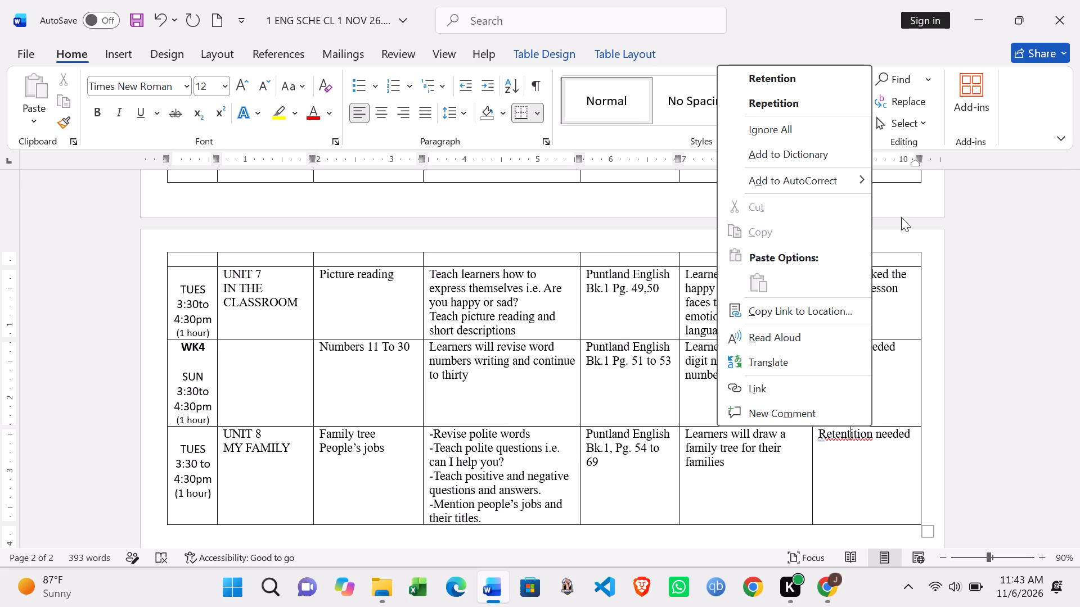
click(812, 83)
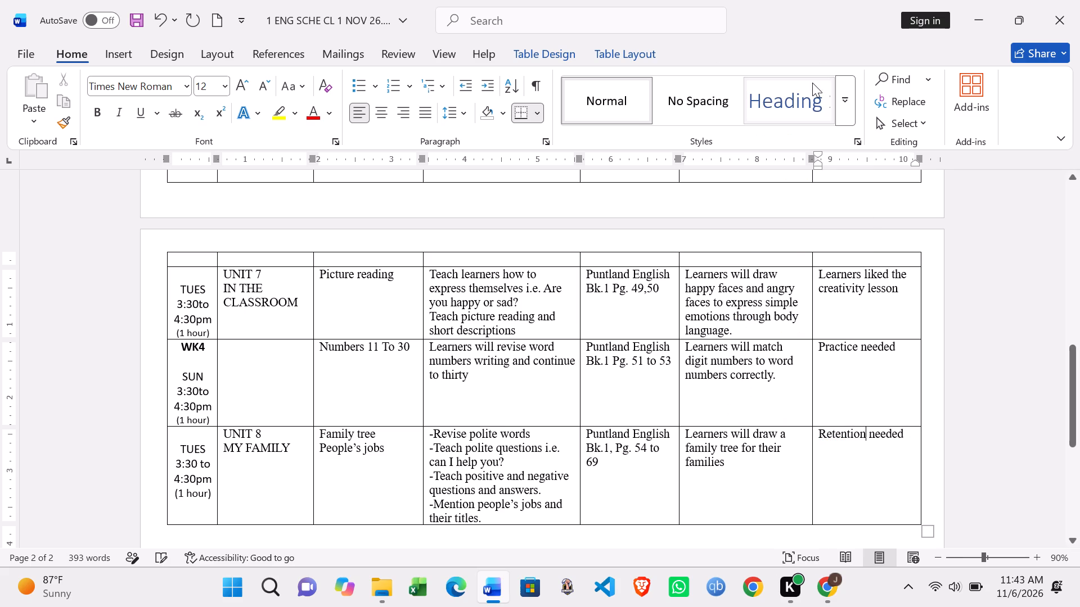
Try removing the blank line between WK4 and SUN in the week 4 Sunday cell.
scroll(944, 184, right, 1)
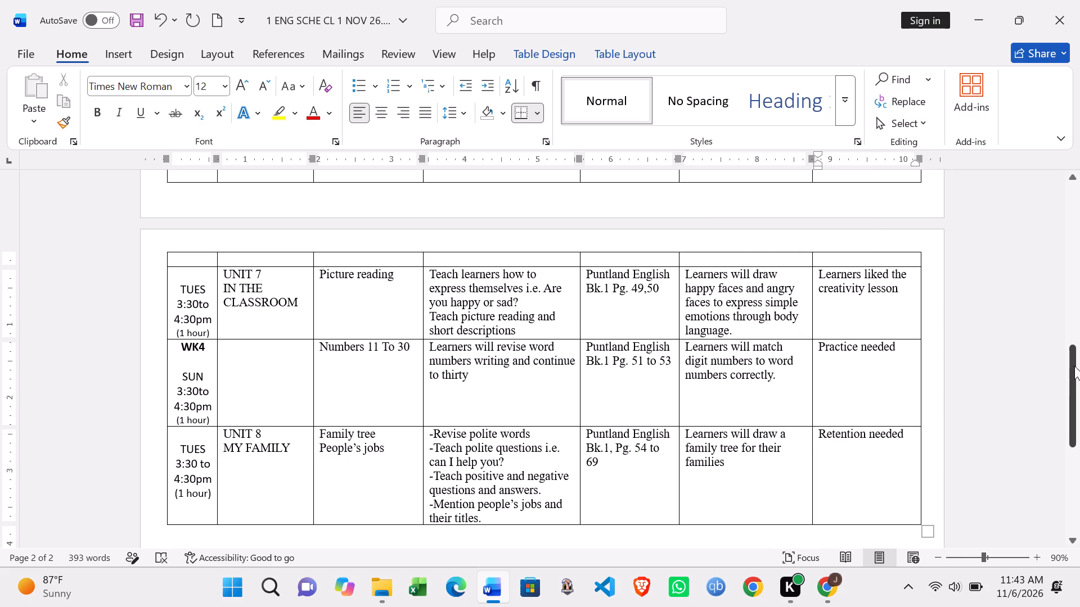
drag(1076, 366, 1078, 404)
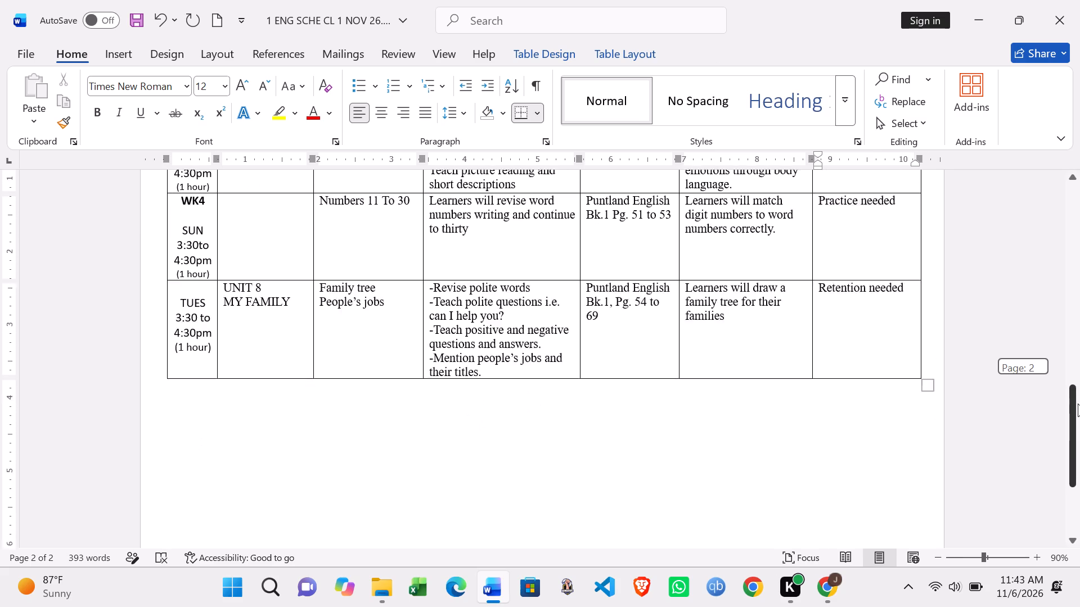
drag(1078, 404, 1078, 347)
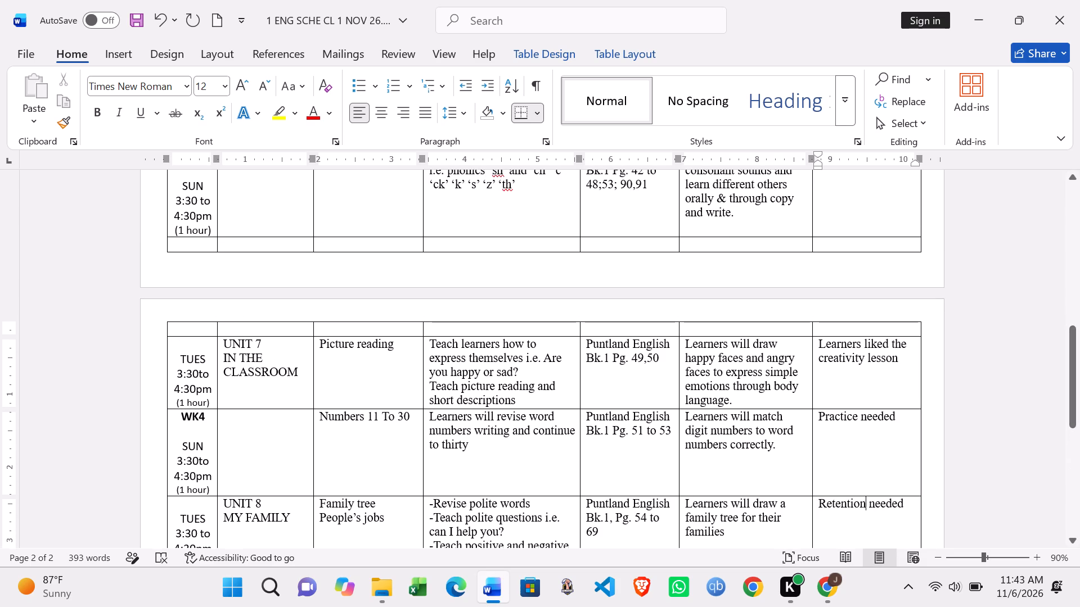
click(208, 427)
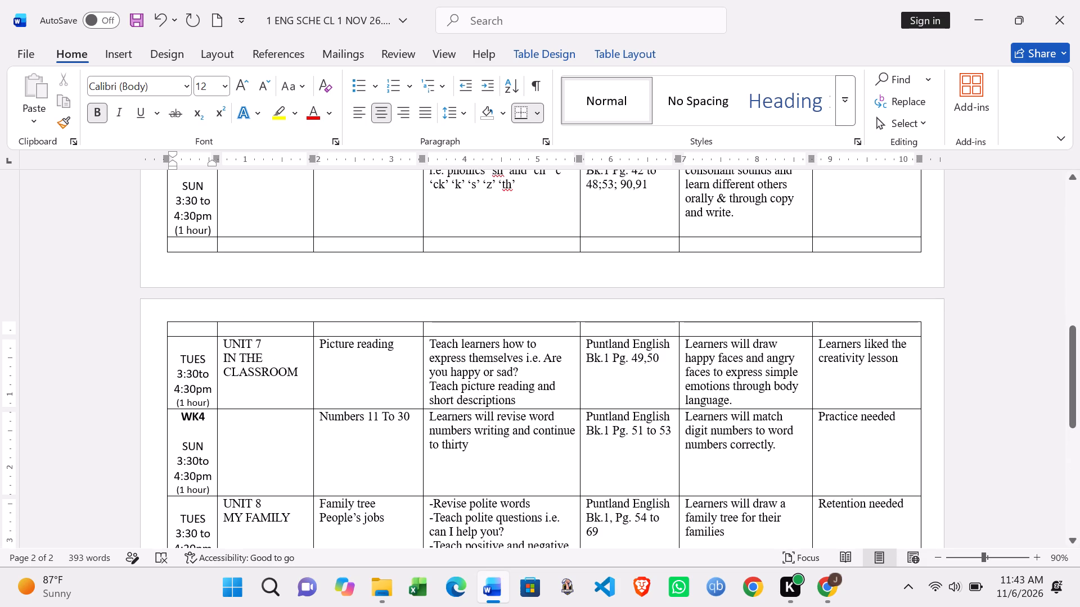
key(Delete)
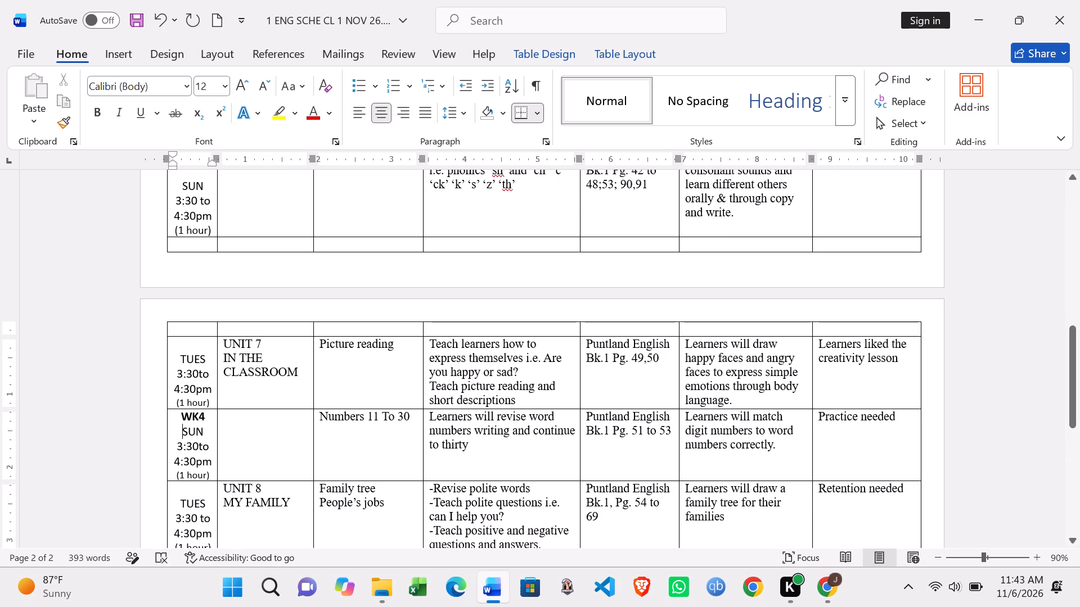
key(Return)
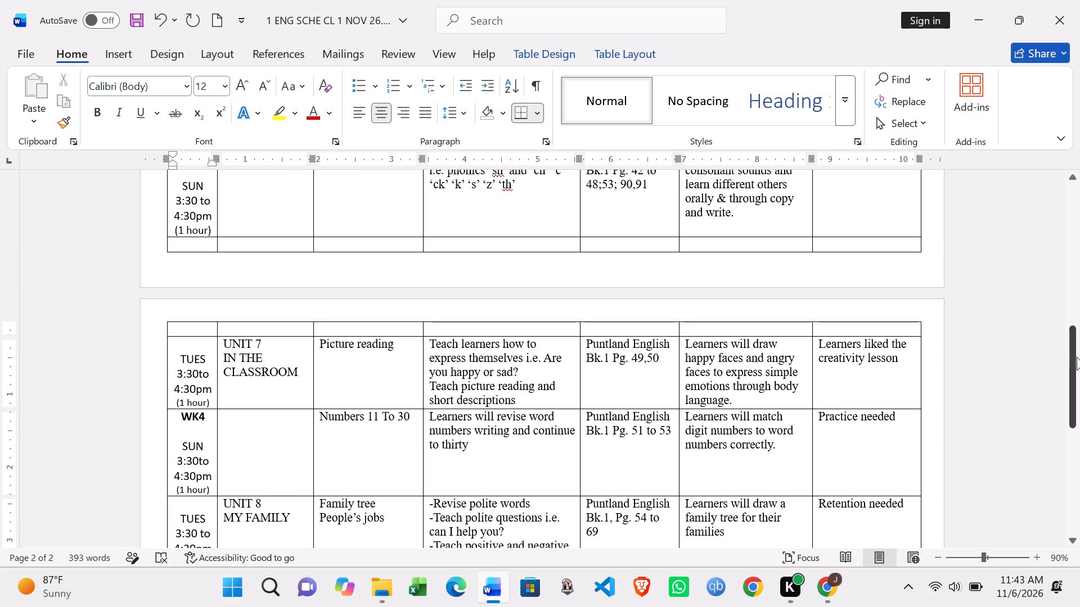
Remove the blank line above TUES in the week 4 Tuesday cell and make TUES bold.
drag(1075, 359, 1079, 238)
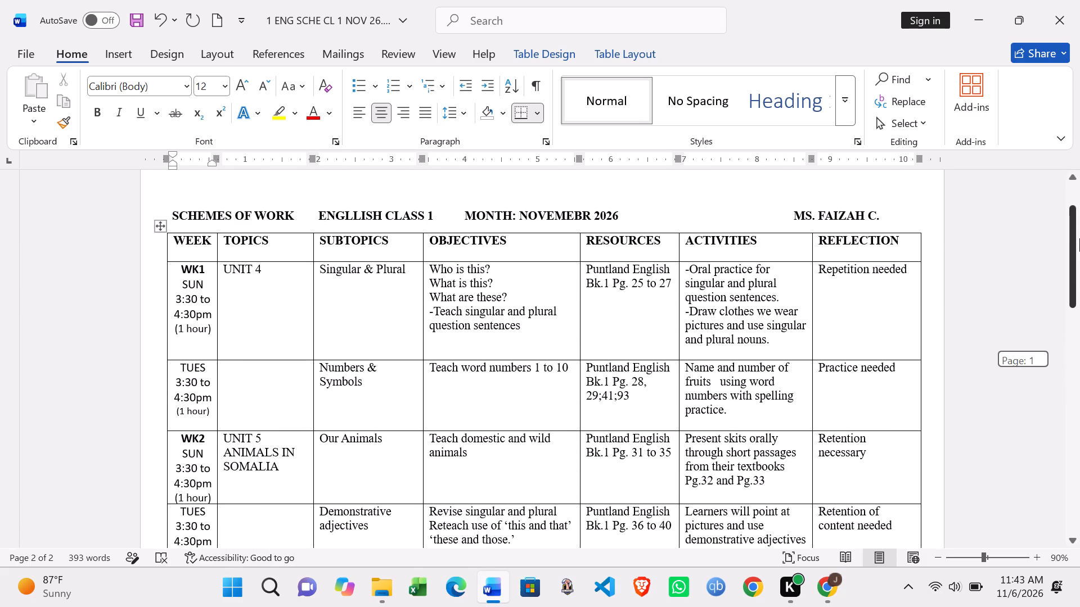
drag(1079, 238, 1079, 320)
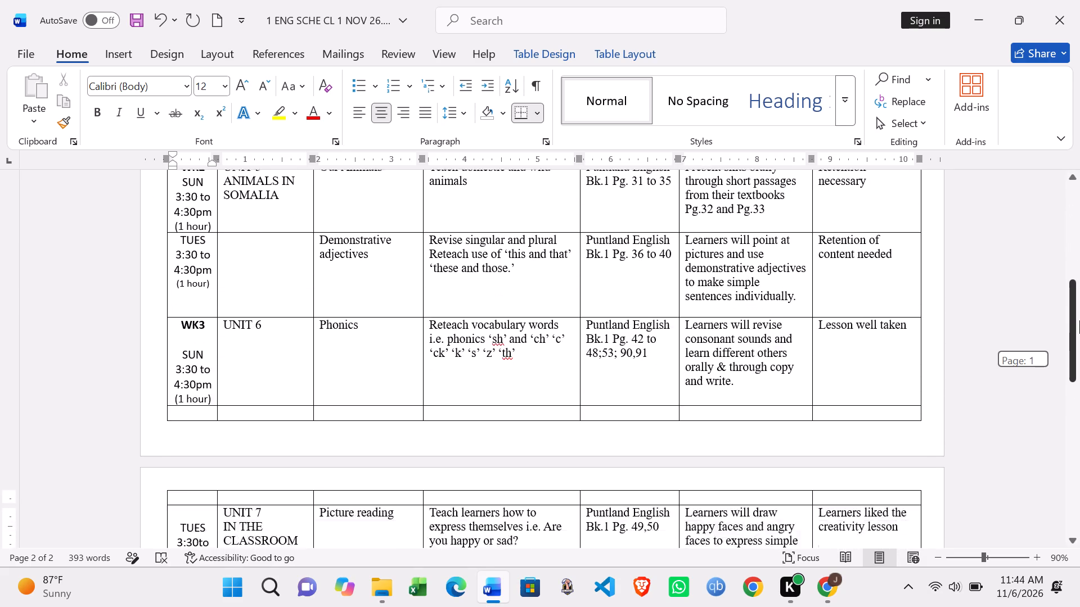
drag(1079, 320, 1079, 416)
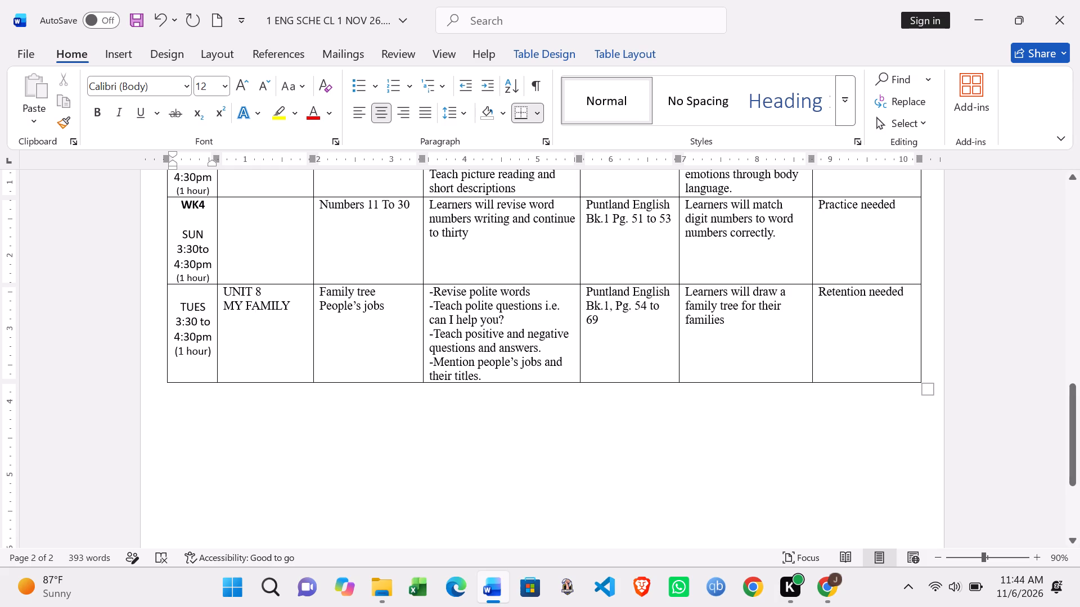
click(205, 288)
key(Delete)
drag(205, 291, 181, 293)
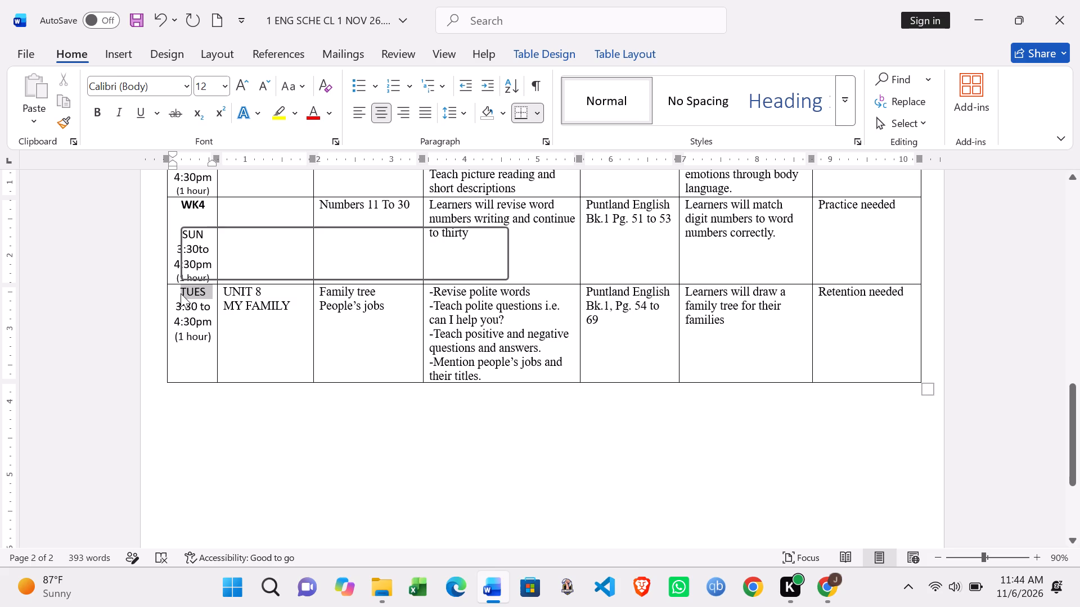
click(188, 260)
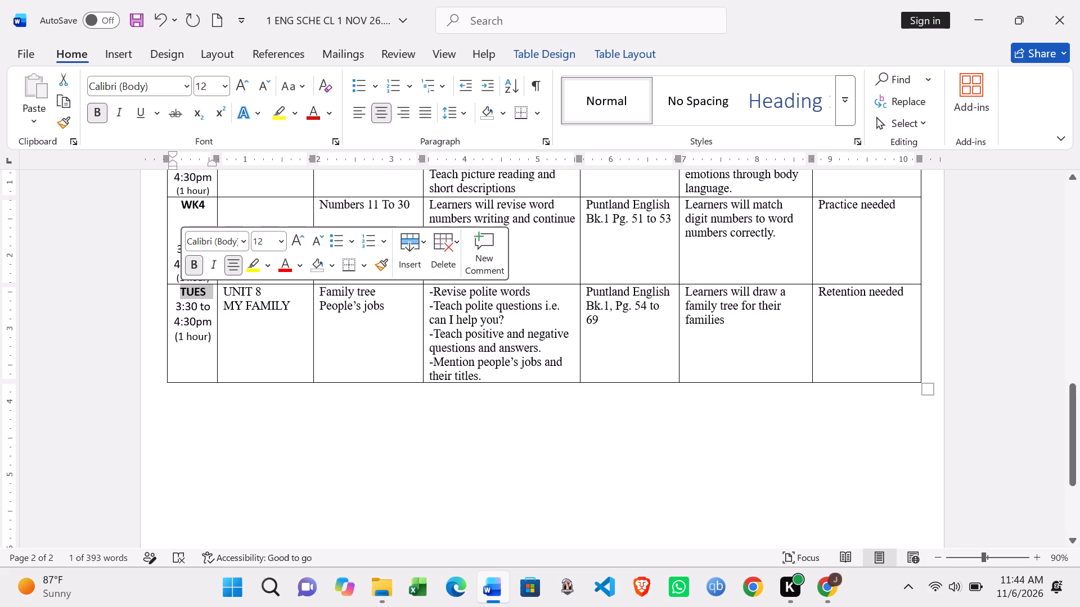
click(158, 241)
click(220, 227)
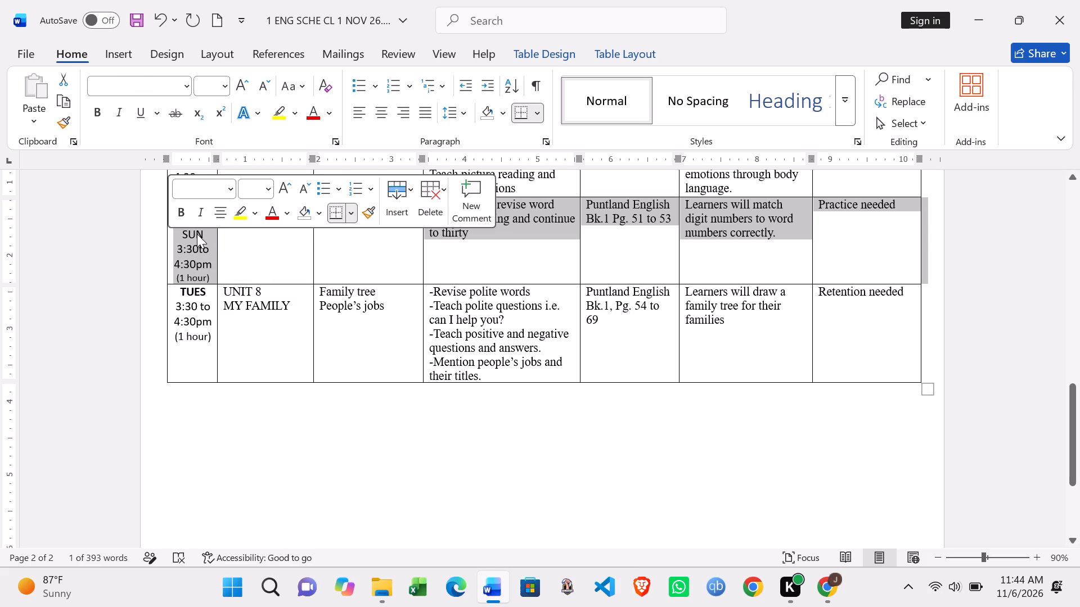
Make the SUN label bold in the week 4 Sunday cell.
click(197, 234)
drag(210, 232, 179, 230)
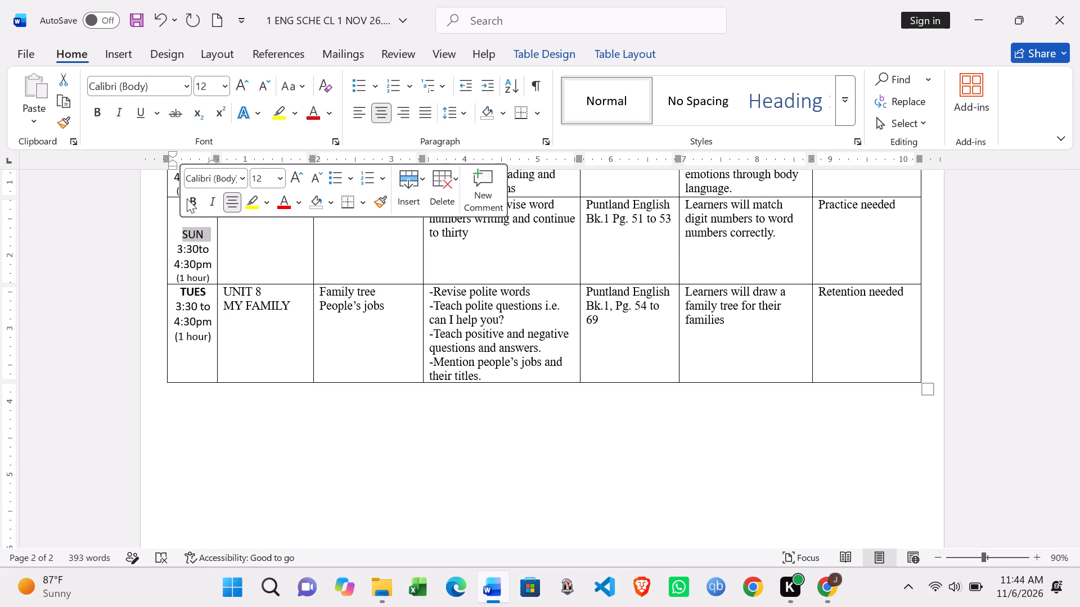
click(187, 198)
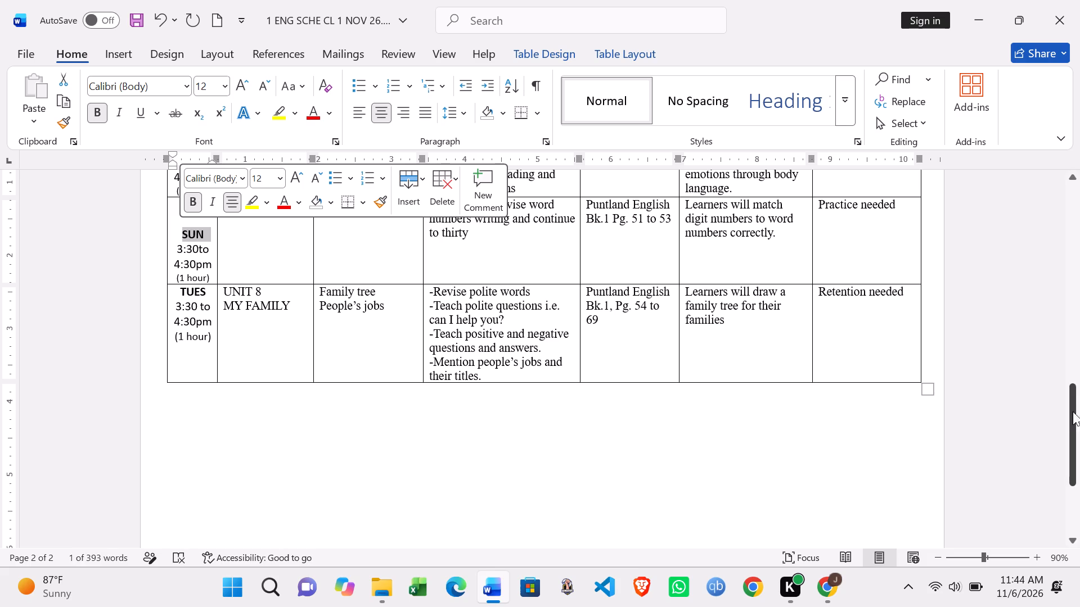
Remove the blank line above TUES in the week 3 Tuesday "Picture reading" row and make TUES bold.
drag(1075, 418, 1074, 370)
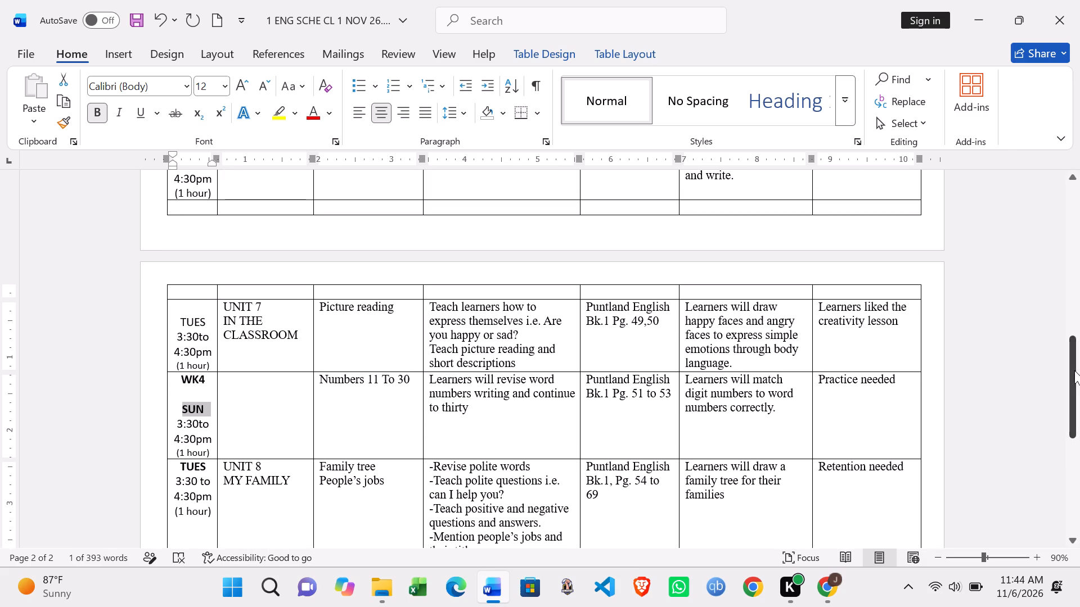
click(199, 308)
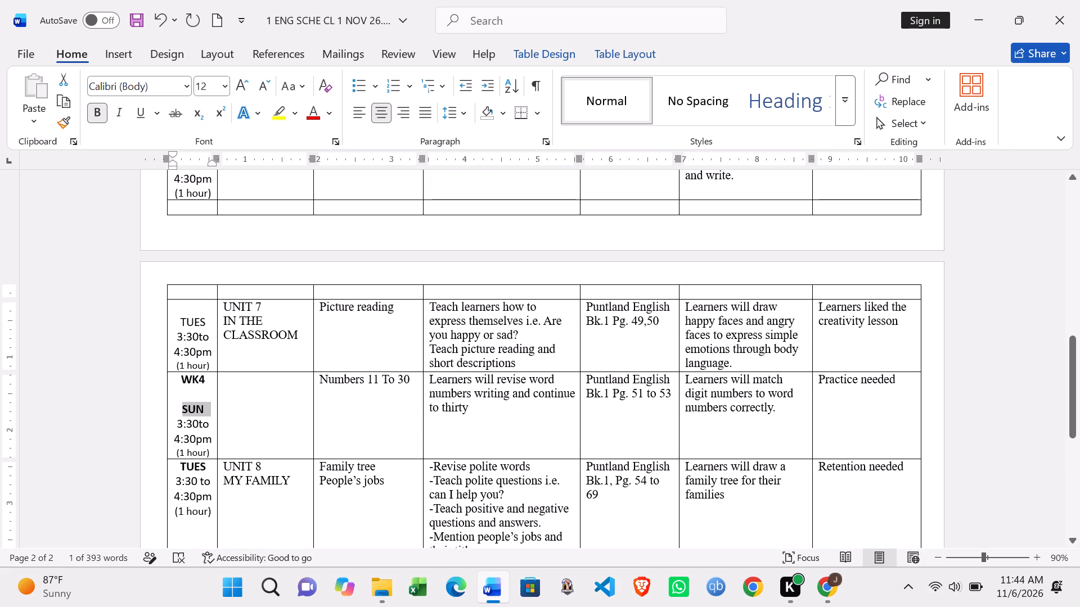
key(Delete)
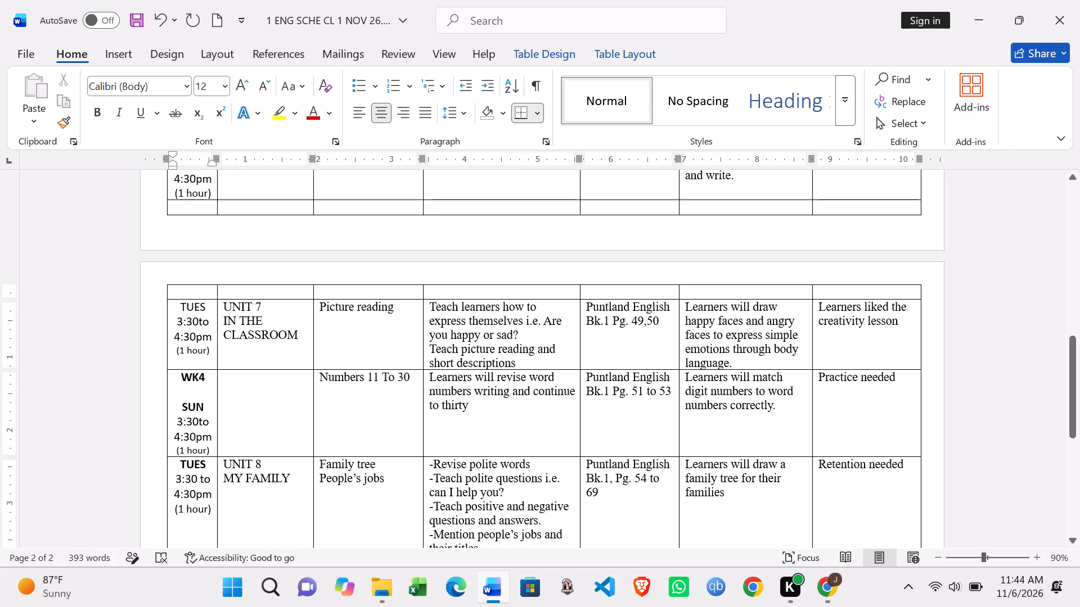
drag(205, 308, 177, 303)
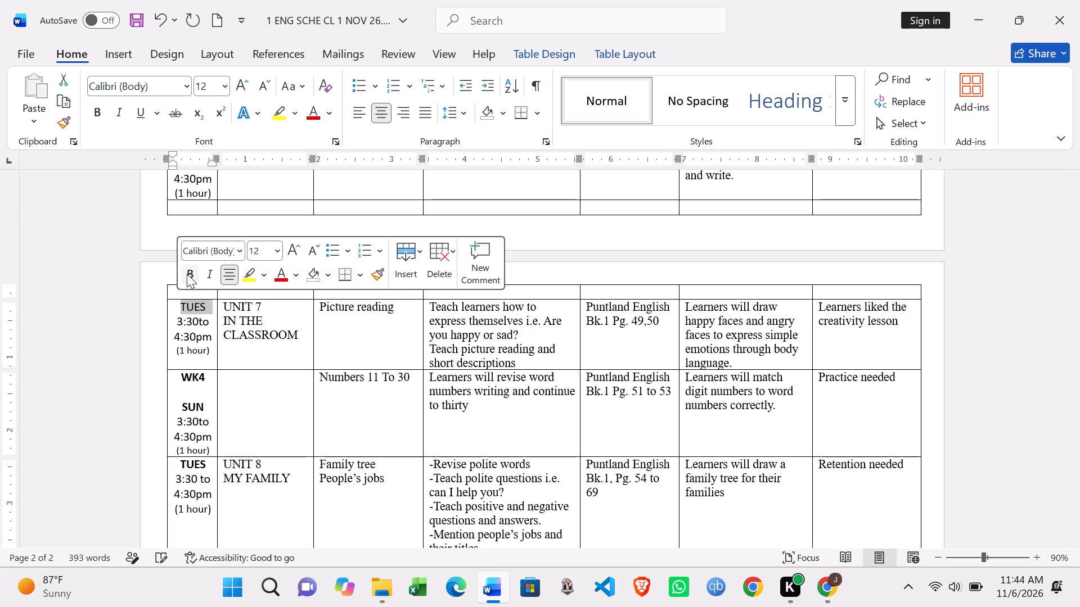
click(187, 274)
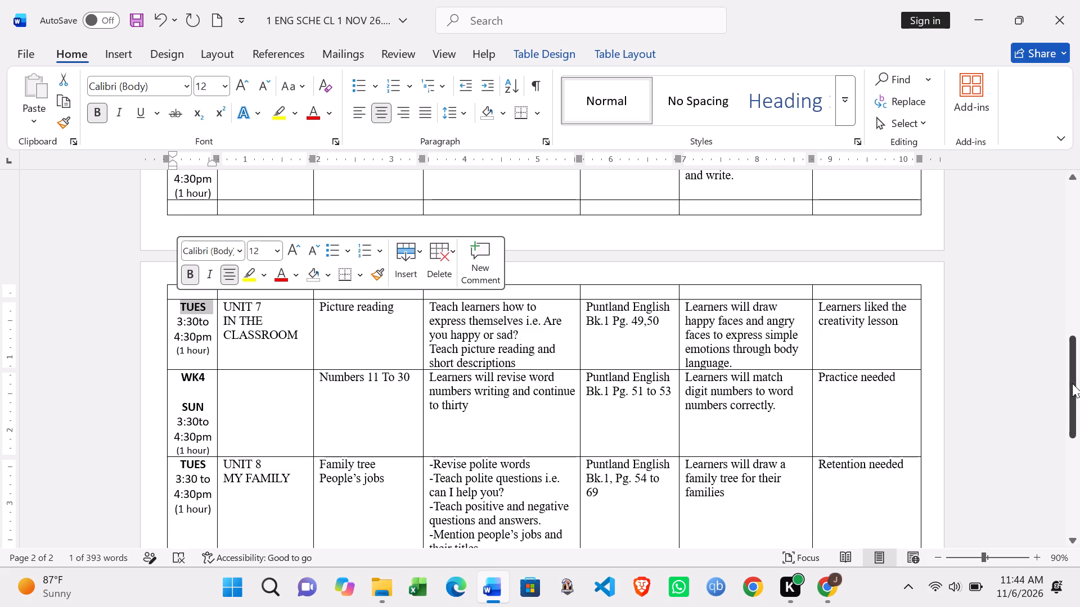
Make the SUN label bold in the week 3 Sunday "Phonics" row.
drag(1072, 382, 1065, 312)
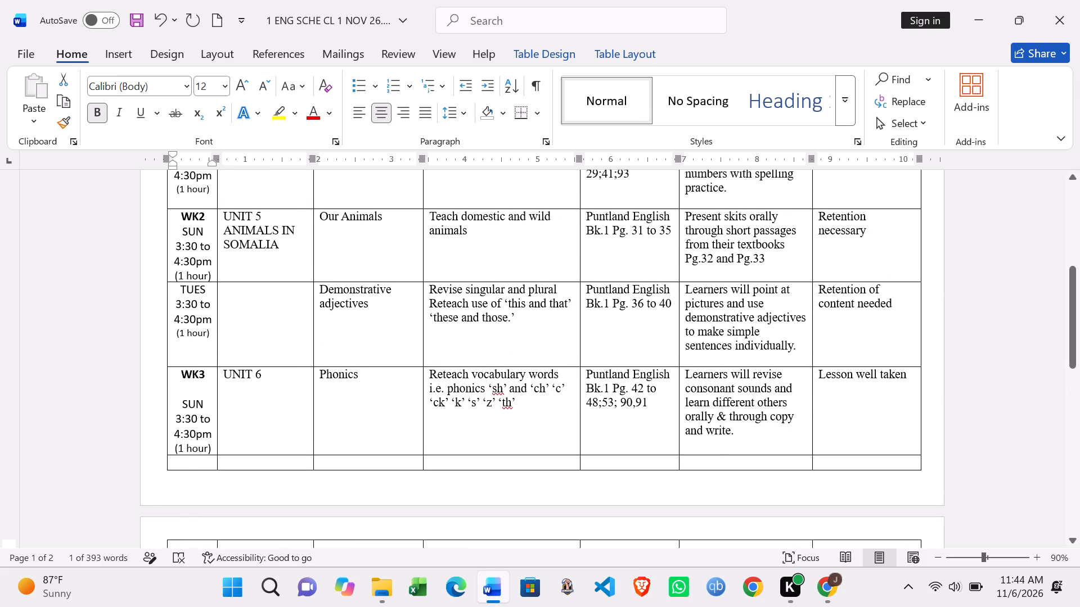
drag(202, 404, 183, 405)
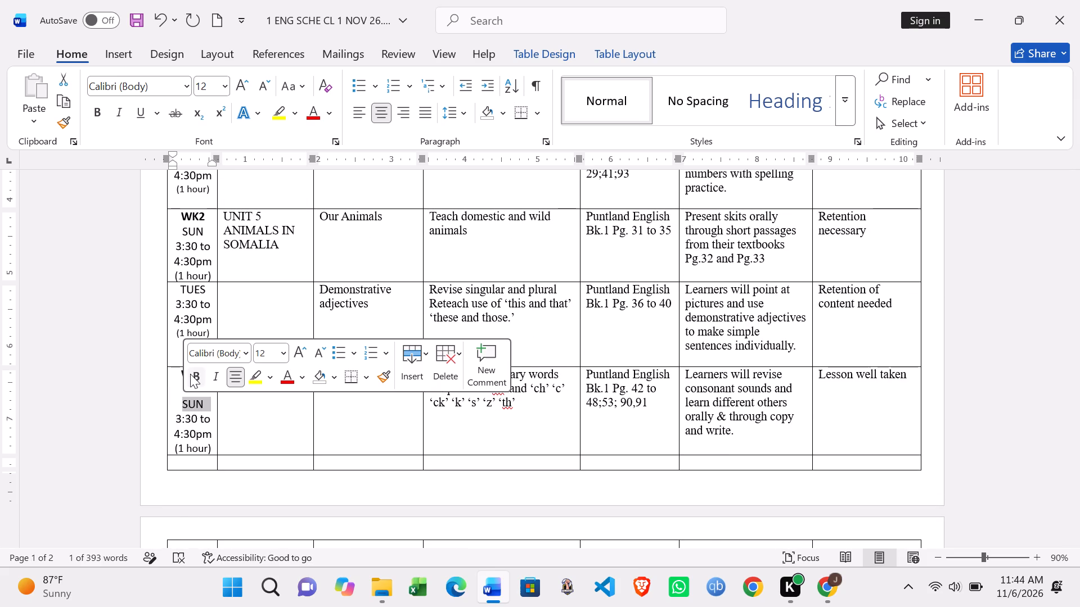
click(190, 374)
Make the TUES and SUN day labels bold in the two week 2 rows.
drag(209, 289, 188, 291)
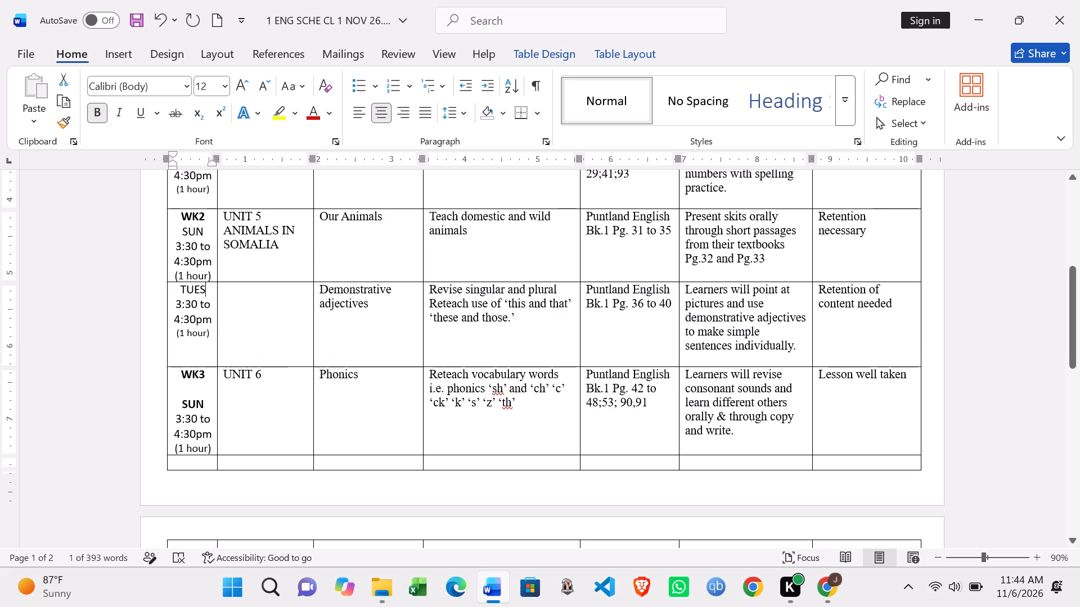
drag(188, 291, 177, 292)
click(187, 263)
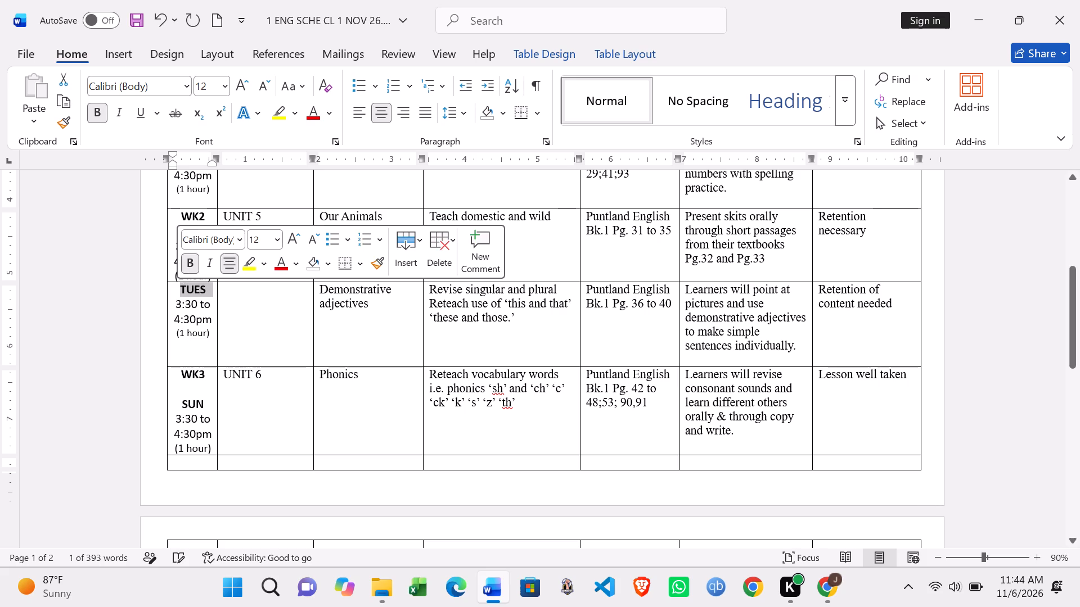
click(226, 189)
drag(205, 281, 199, 281)
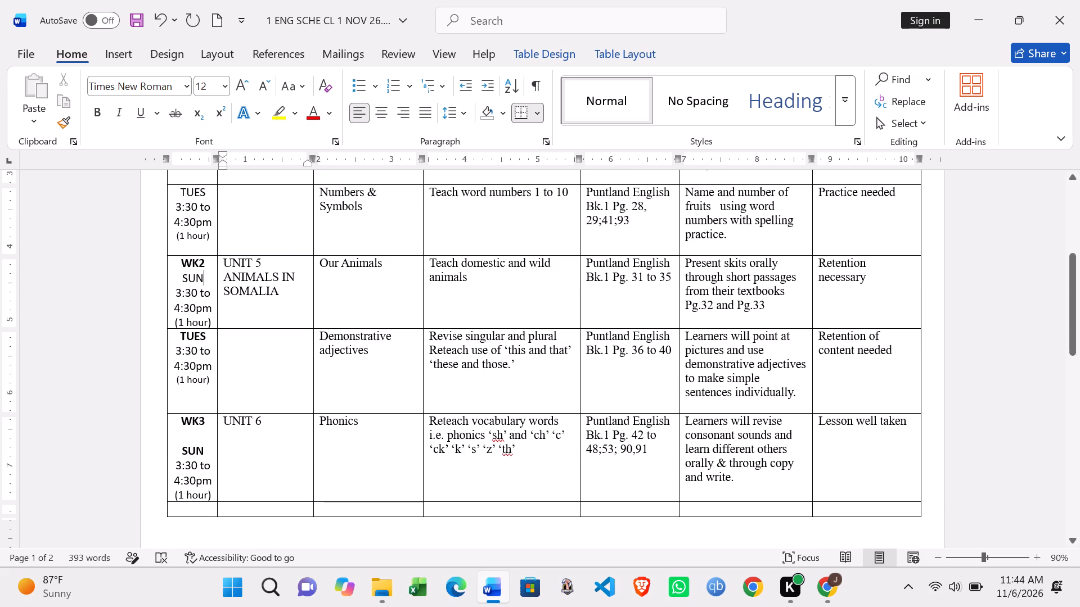
drag(199, 281, 181, 282)
click(189, 253)
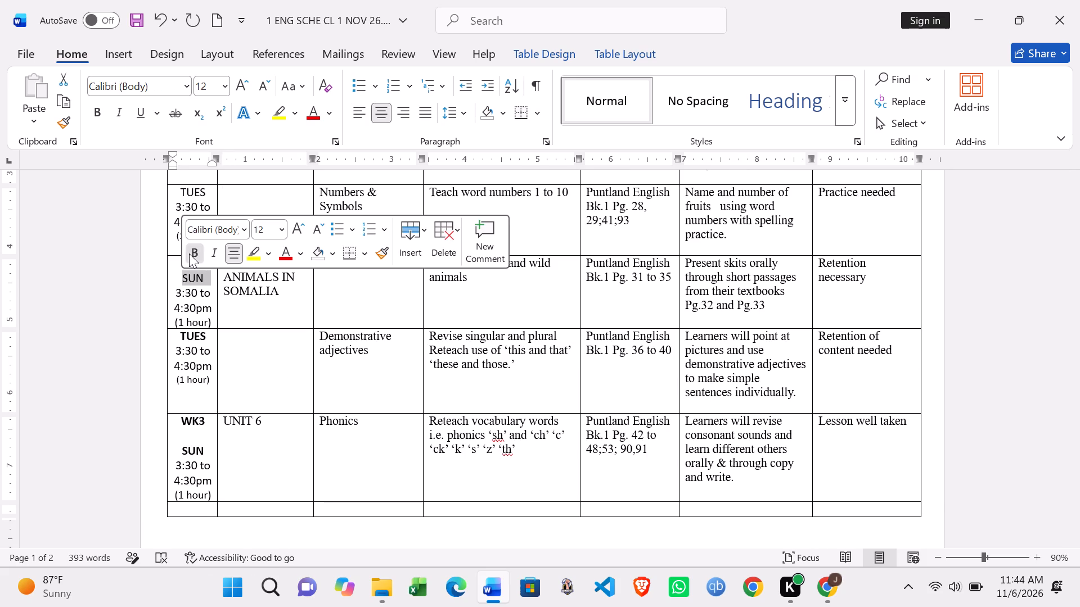
click(536, 364)
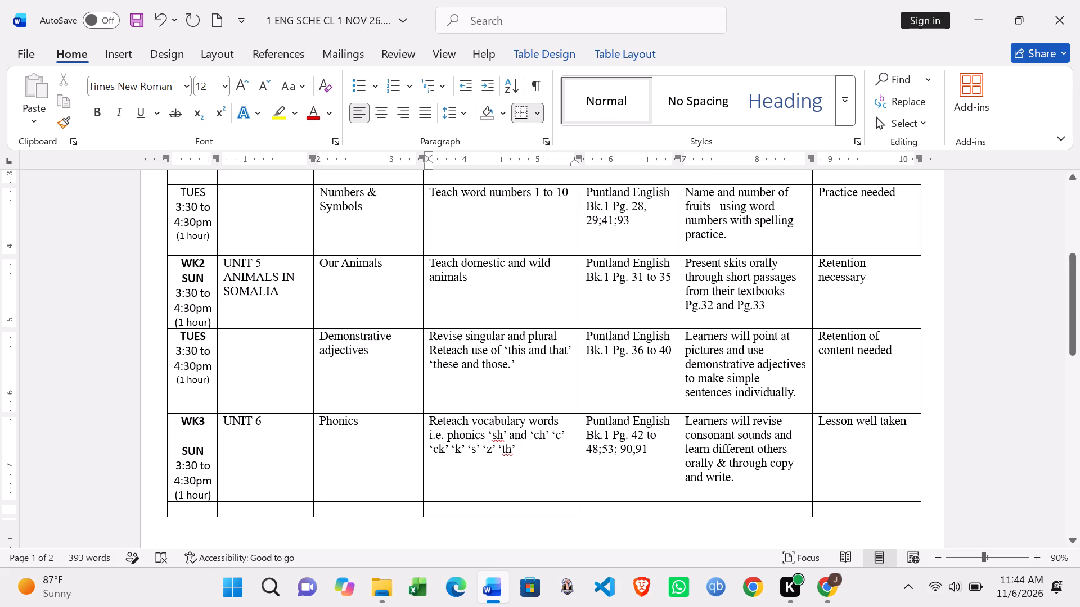
click(210, 261)
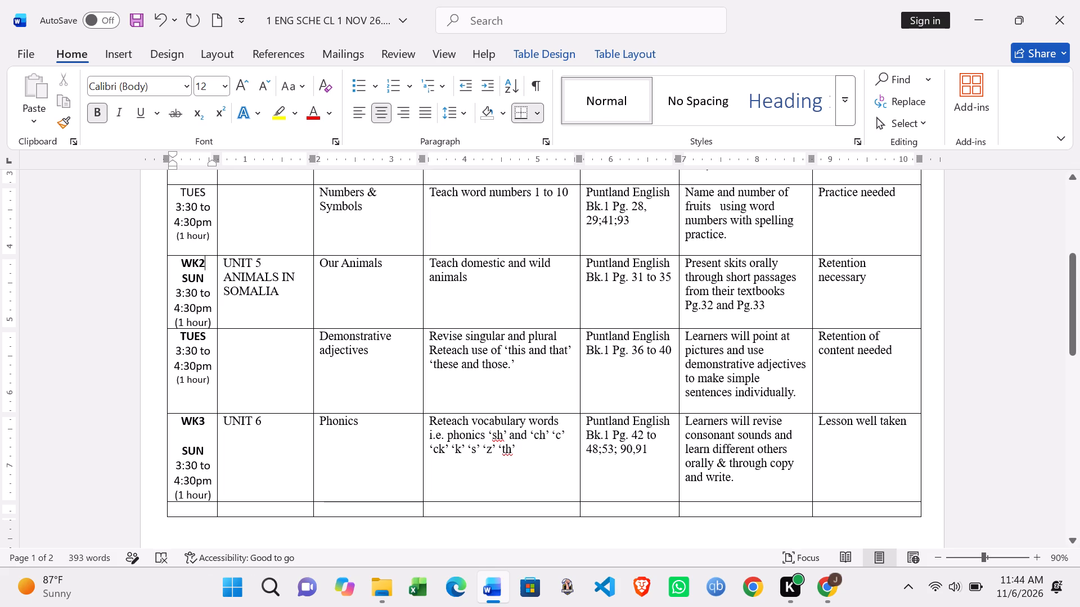
Make the TUES and SUN day labels bold in the two week 1 rows.
drag(1075, 299, 1075, 242)
drag(208, 399, 184, 402)
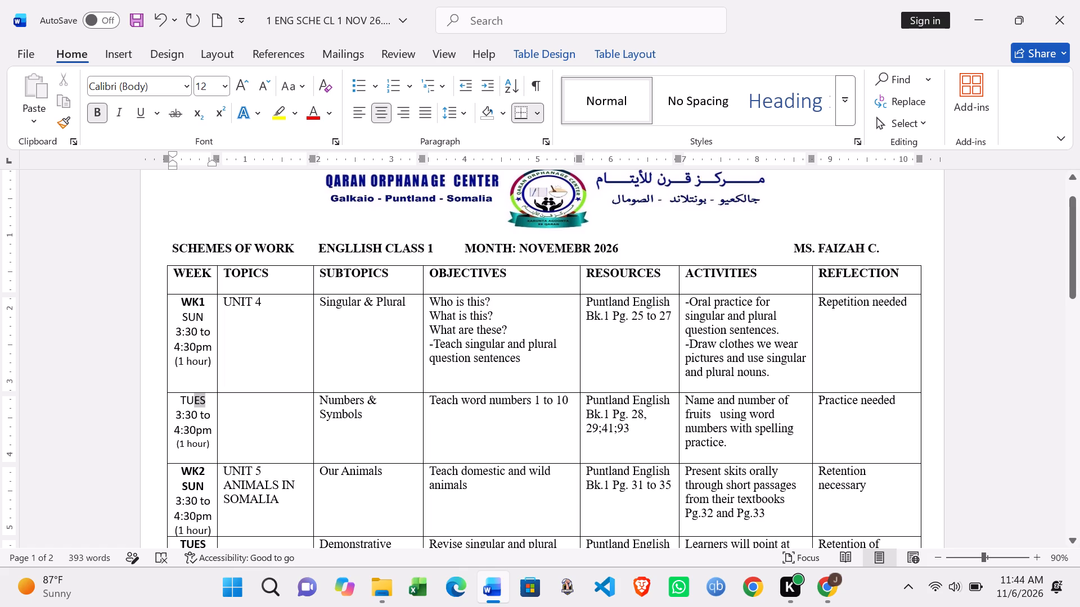
drag(184, 402, 183, 402)
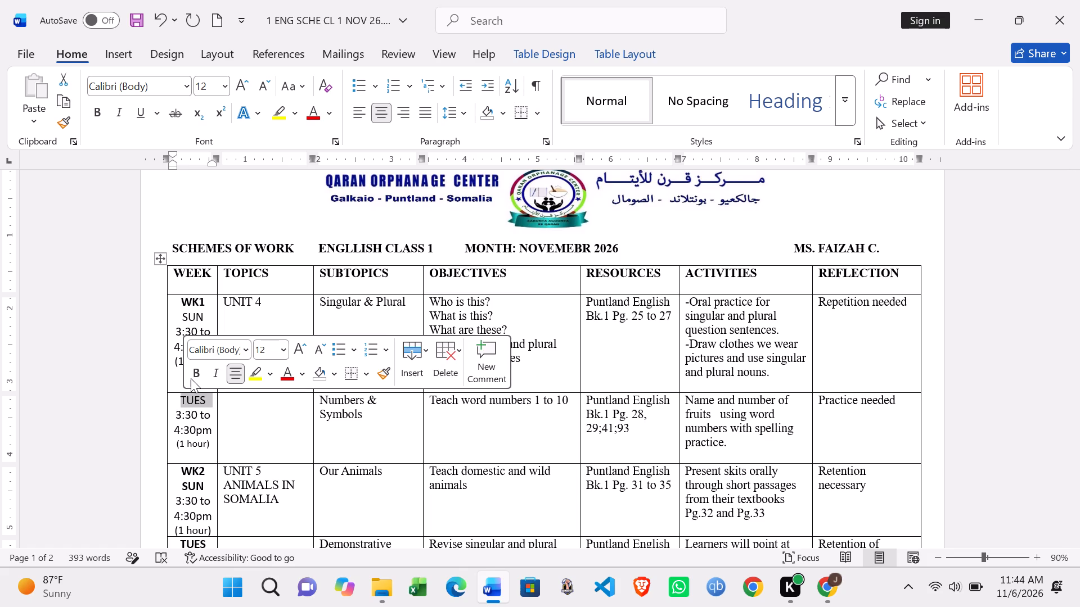
click(191, 378)
drag(205, 311, 178, 312)
click(191, 366)
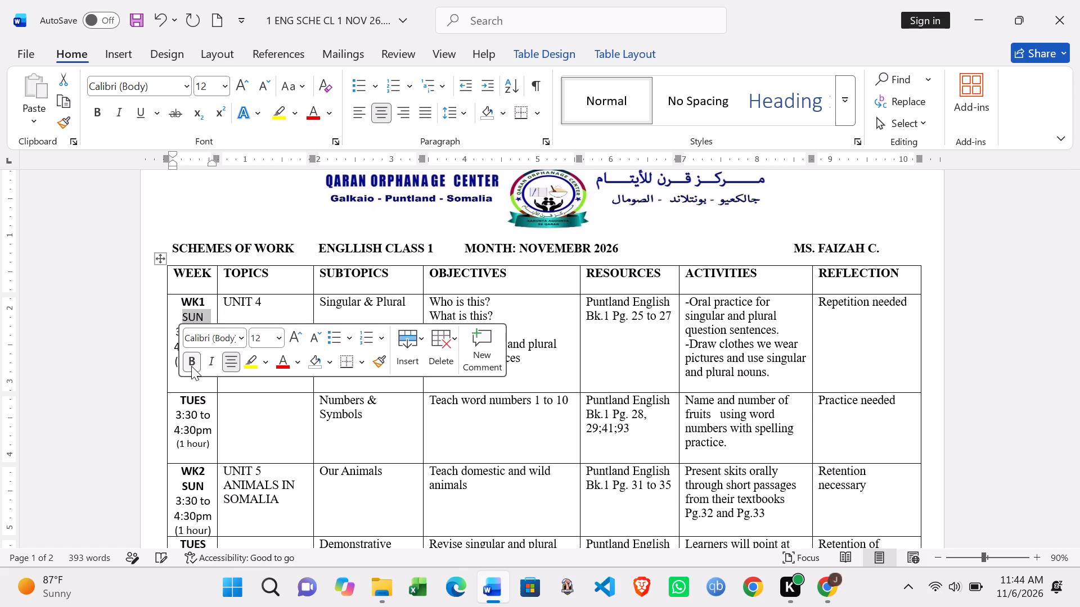
click(643, 377)
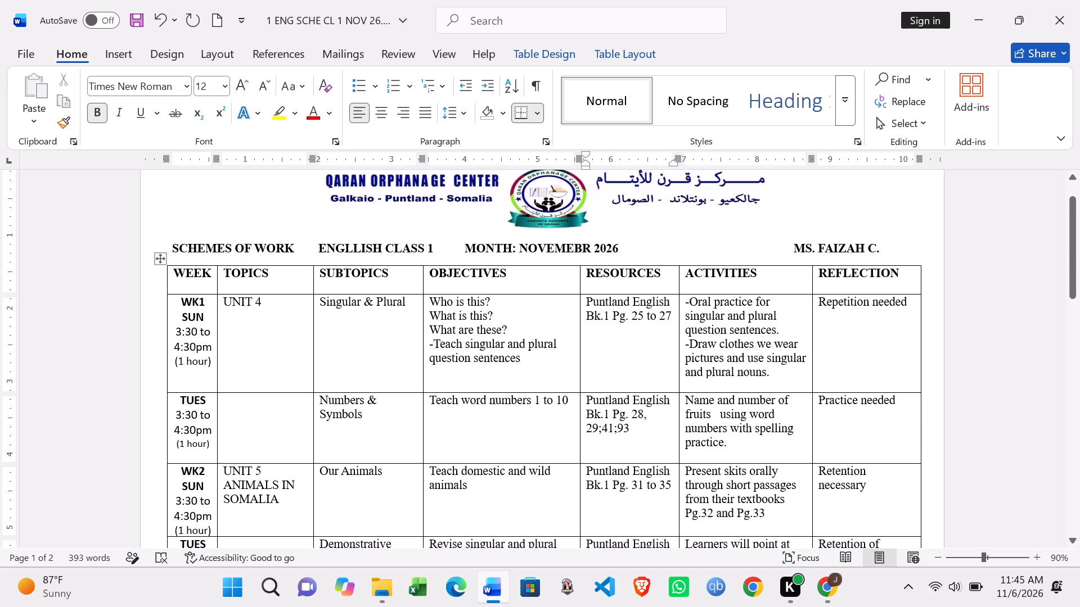
Look over the table's day labels through the last row and save the Class 1 November scheme.
drag(1076, 262, 1079, 337)
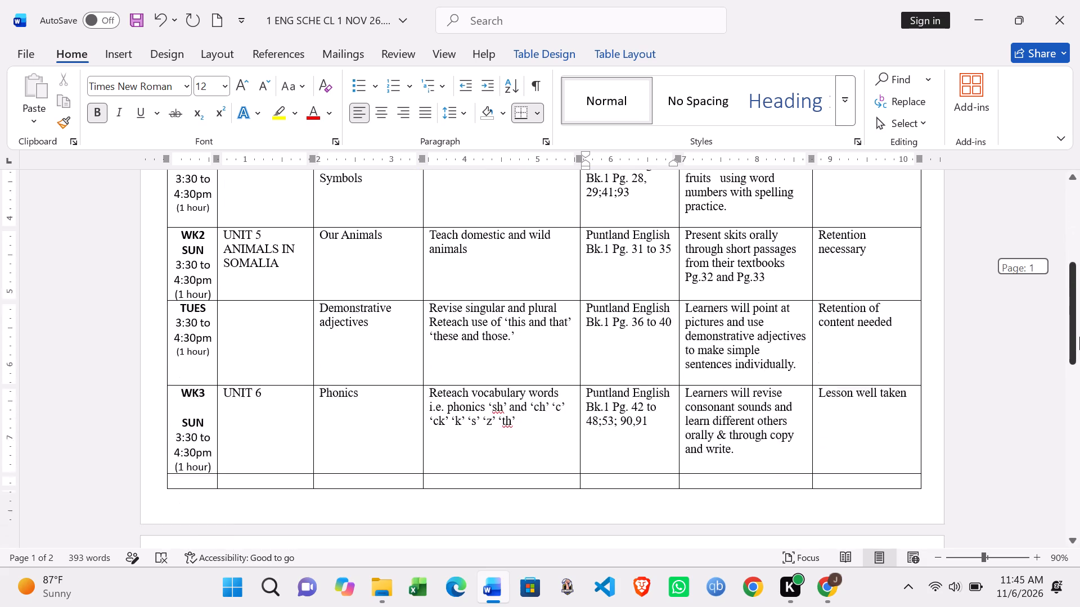
drag(1079, 337, 1079, 469)
drag(1079, 469, 1071, 411)
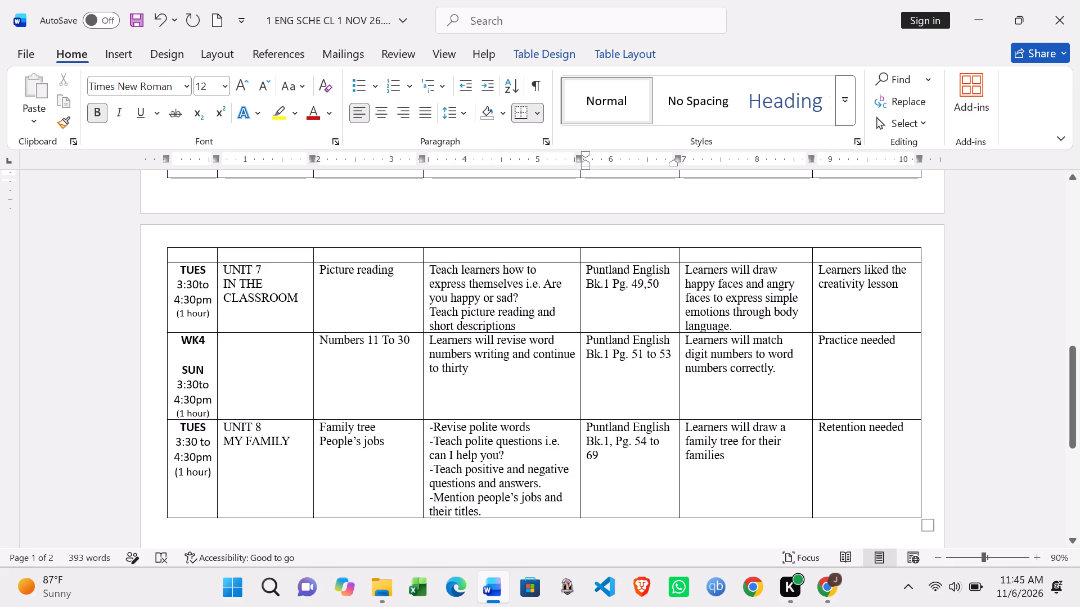
click(139, 19)
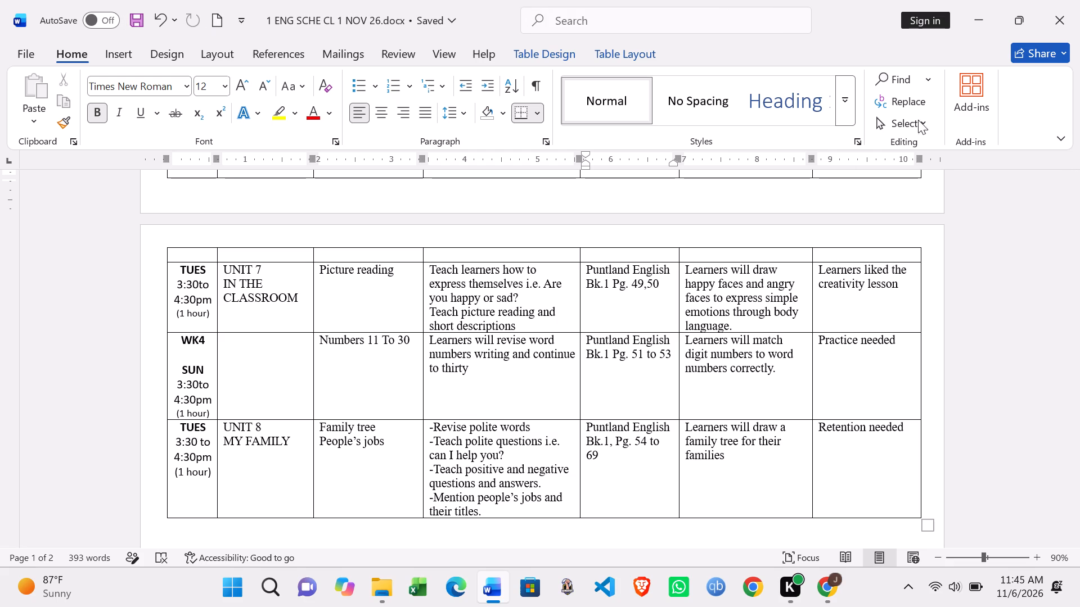
Close the Class 1 November scheme, examine the tables in 2 ENG SCHE CL 2 OCT 26 and 2 ENG SCHE CL 2 NOV 26, and close both.
click(1051, 25)
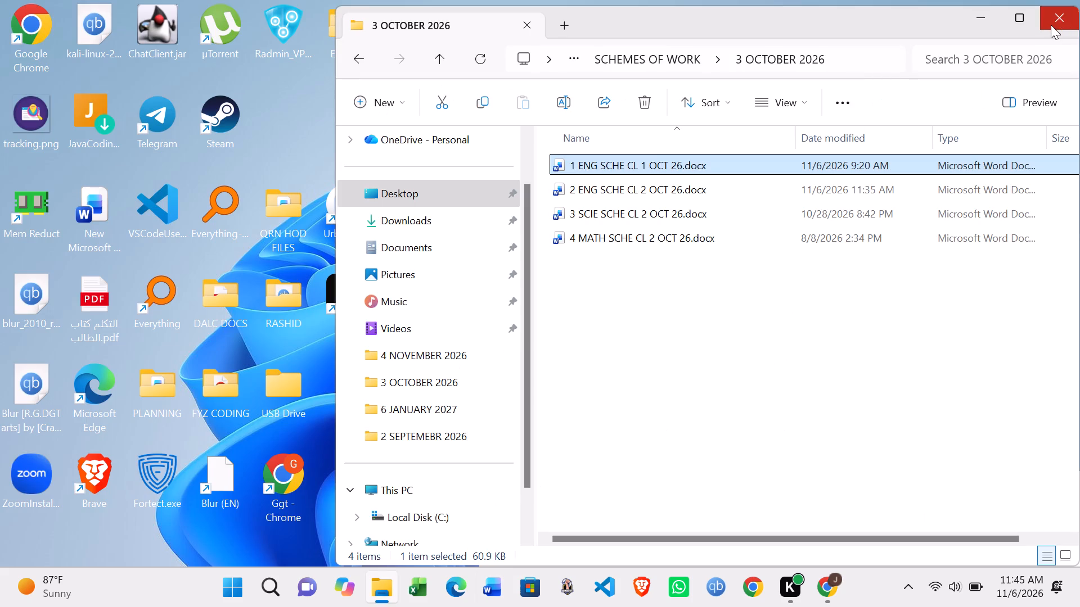
double_click(645, 192)
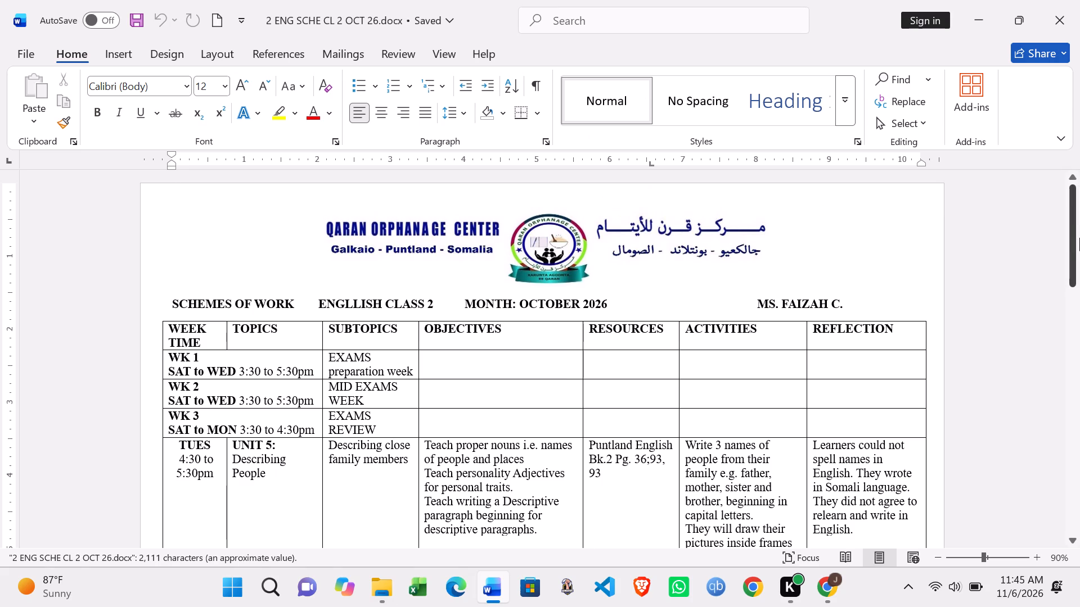
drag(1075, 221, 1079, 386)
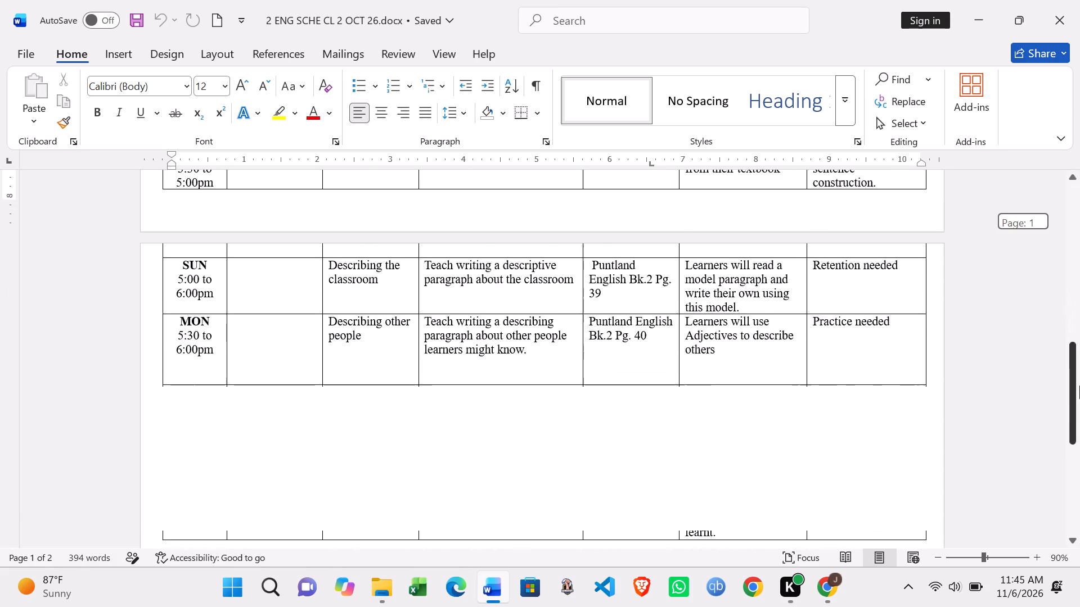
drag(1079, 386, 1079, 424)
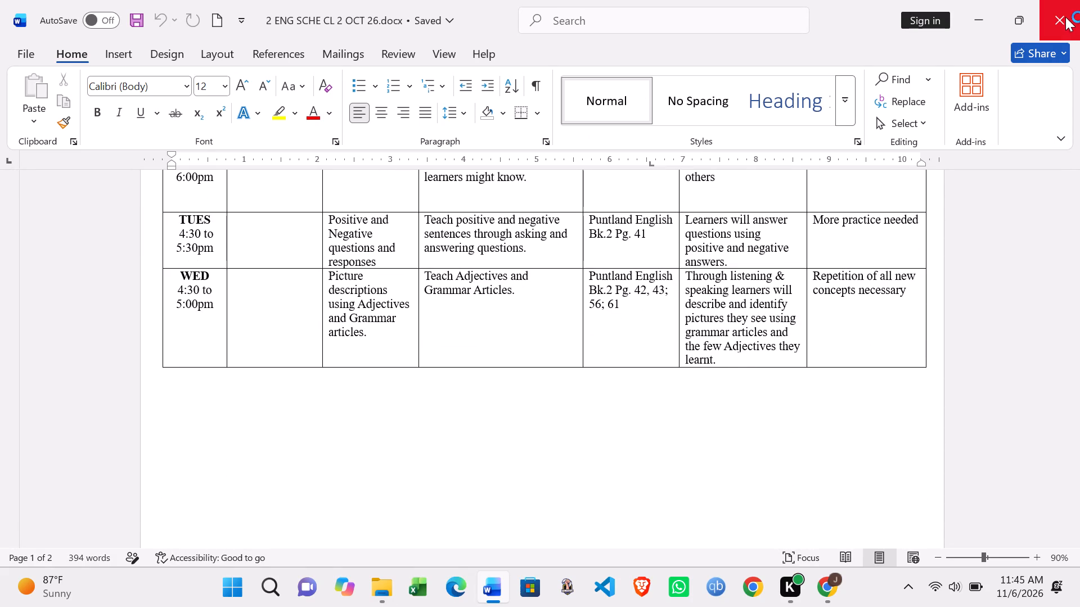
click(1065, 17)
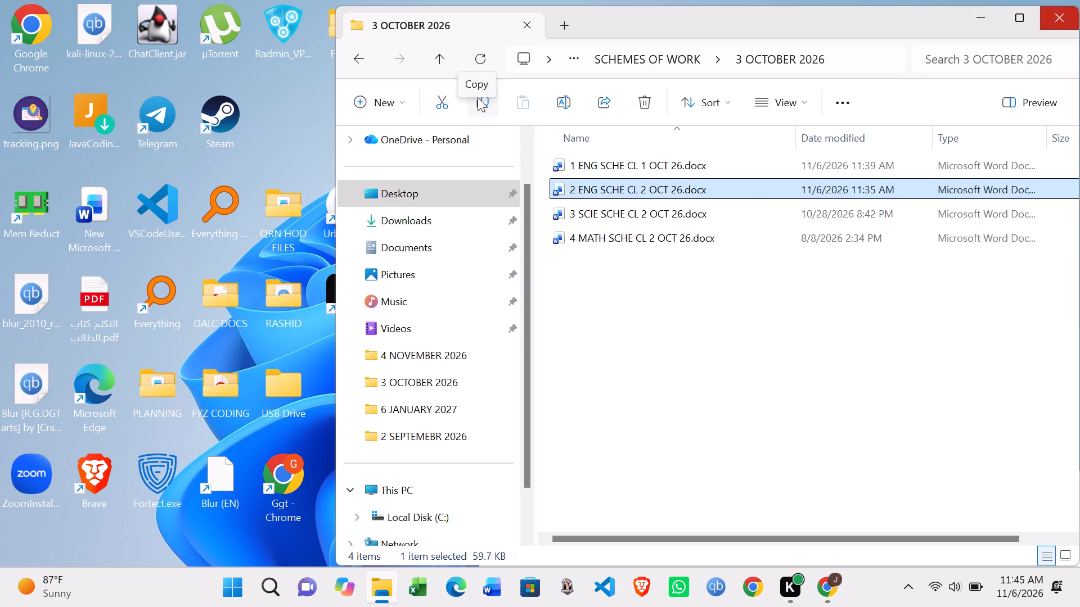
click(439, 62)
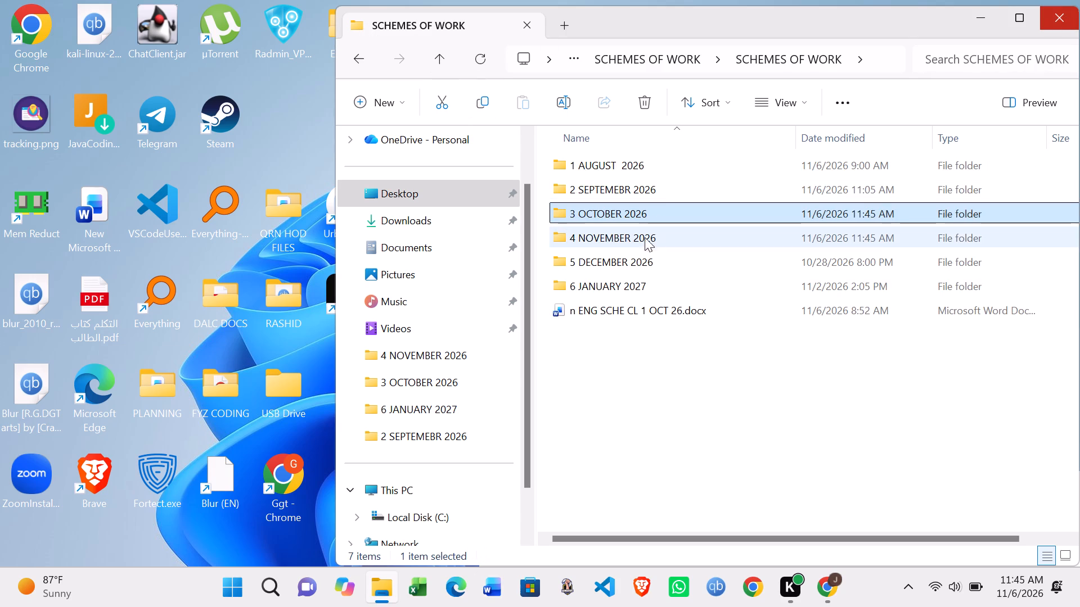
double_click(637, 239)
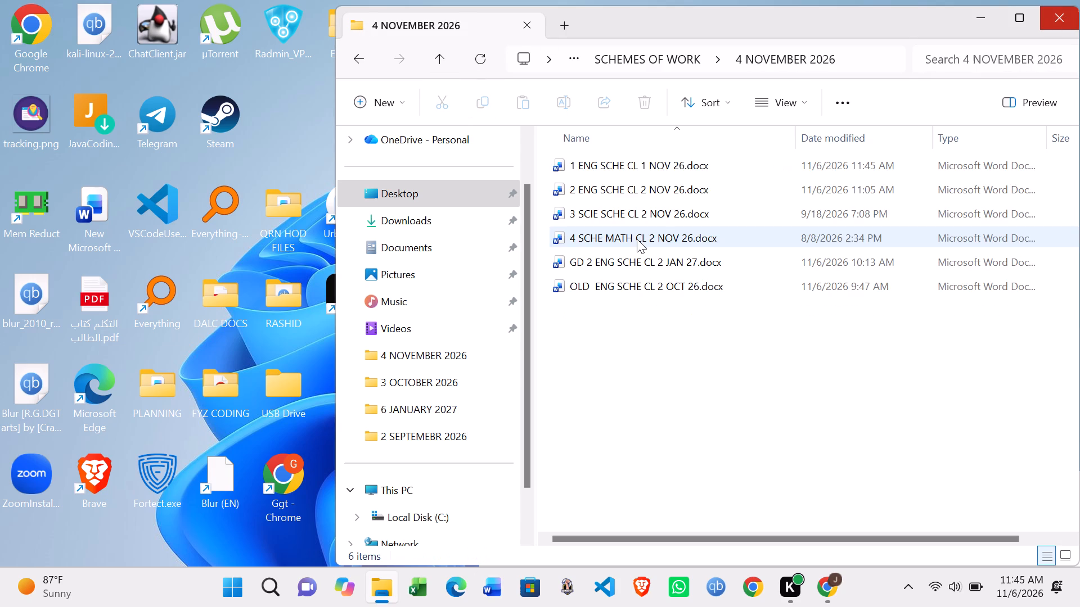
double_click(613, 194)
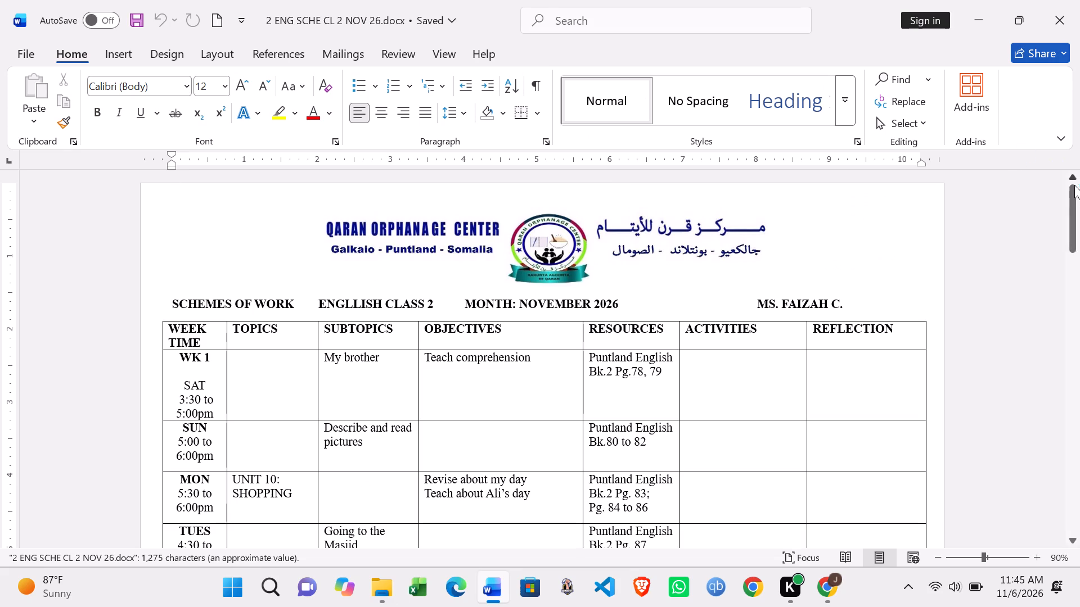
drag(1073, 200, 1079, 288)
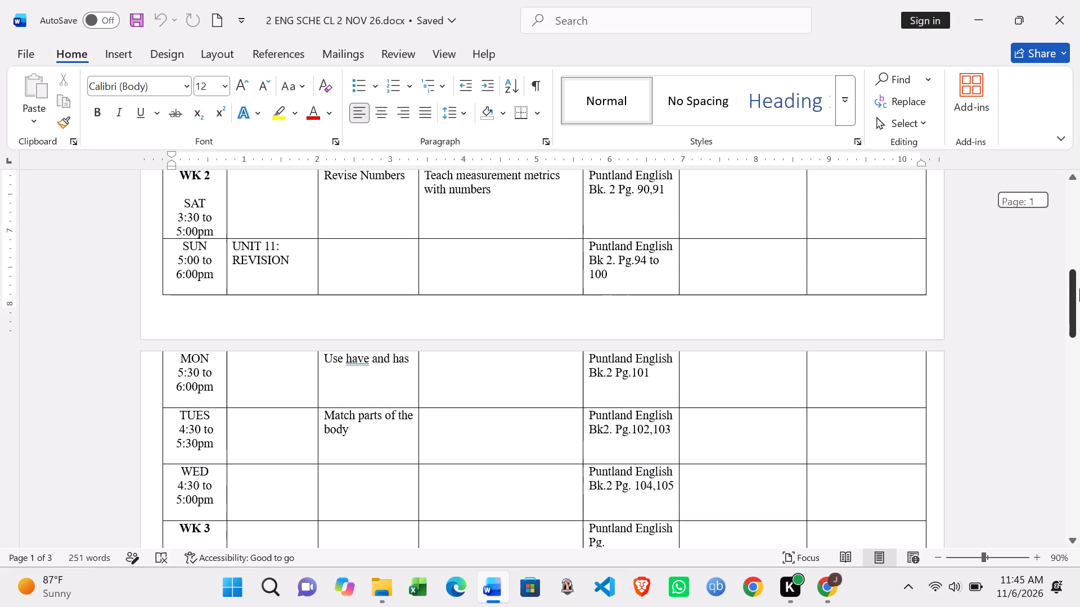
drag(1079, 288, 1079, 421)
click(1068, 24)
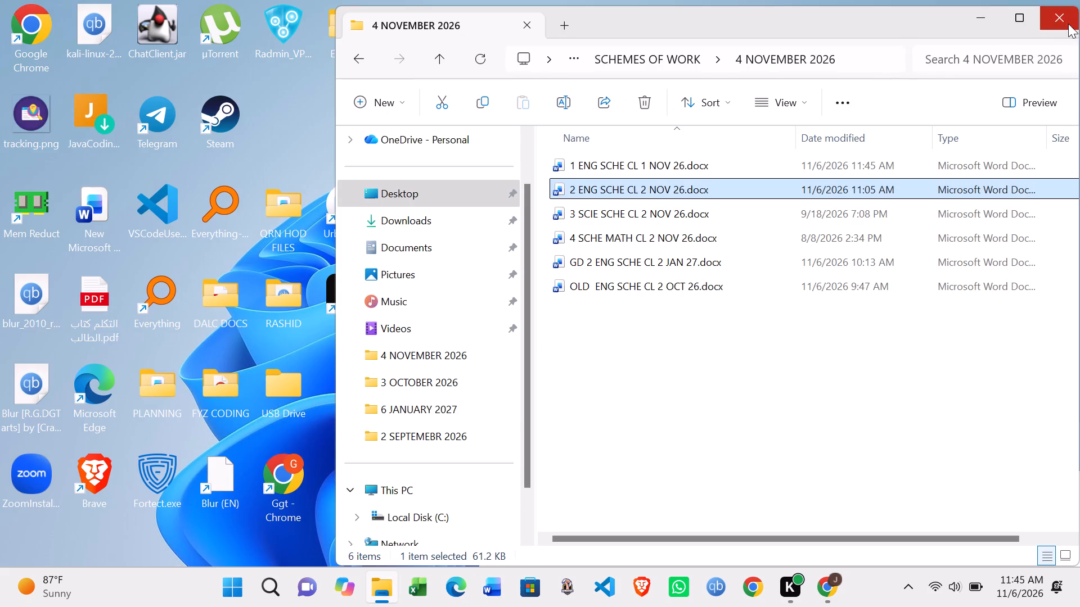
In GD 2 ENG SCHE CL 2 JAN 27, shift the teacher's name two tab stops closer to the month in the heading line and save.
double_click(606, 260)
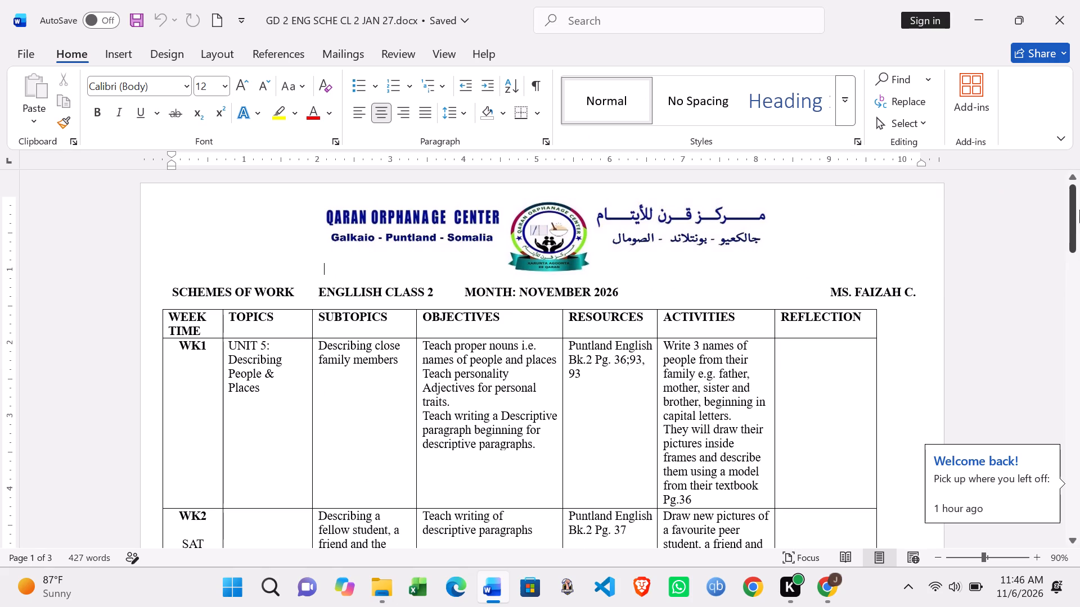
drag(1070, 200, 1079, 306)
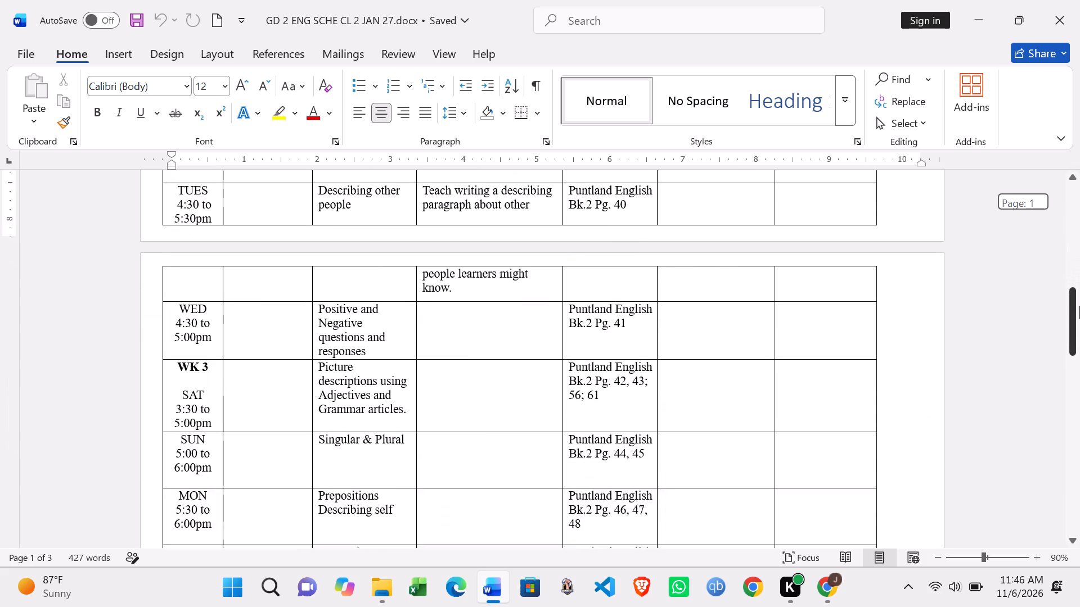
drag(1079, 306, 1079, 362)
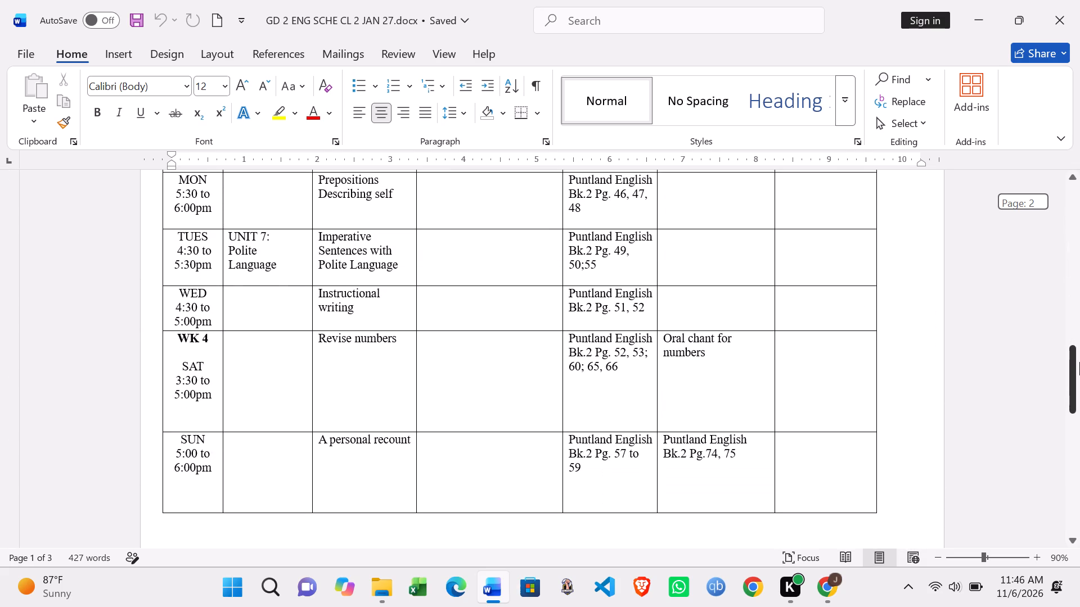
drag(1079, 362, 1057, 235)
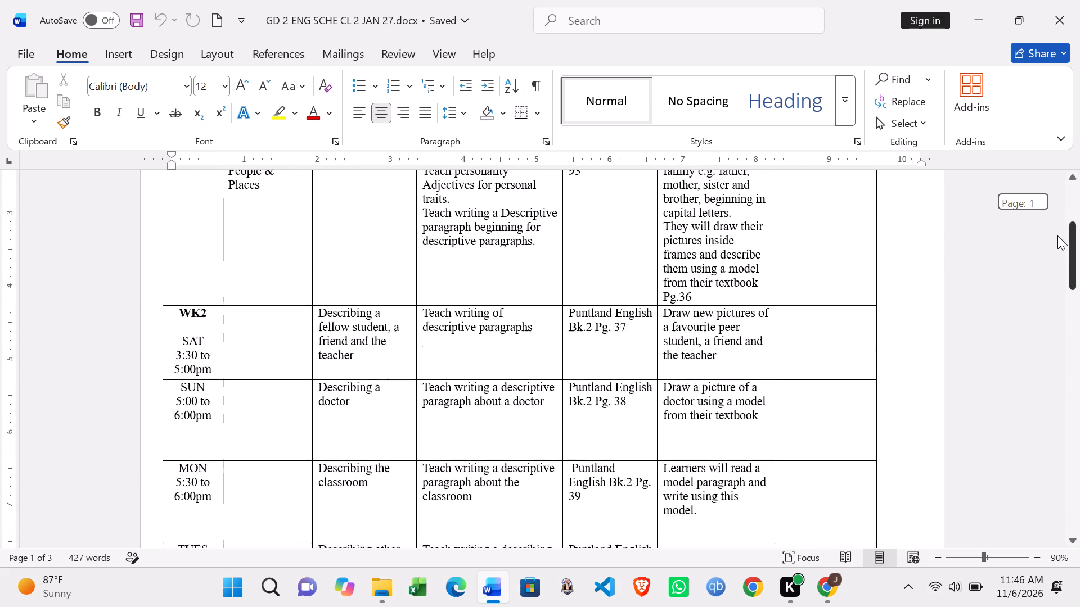
drag(1057, 235, 1057, 175)
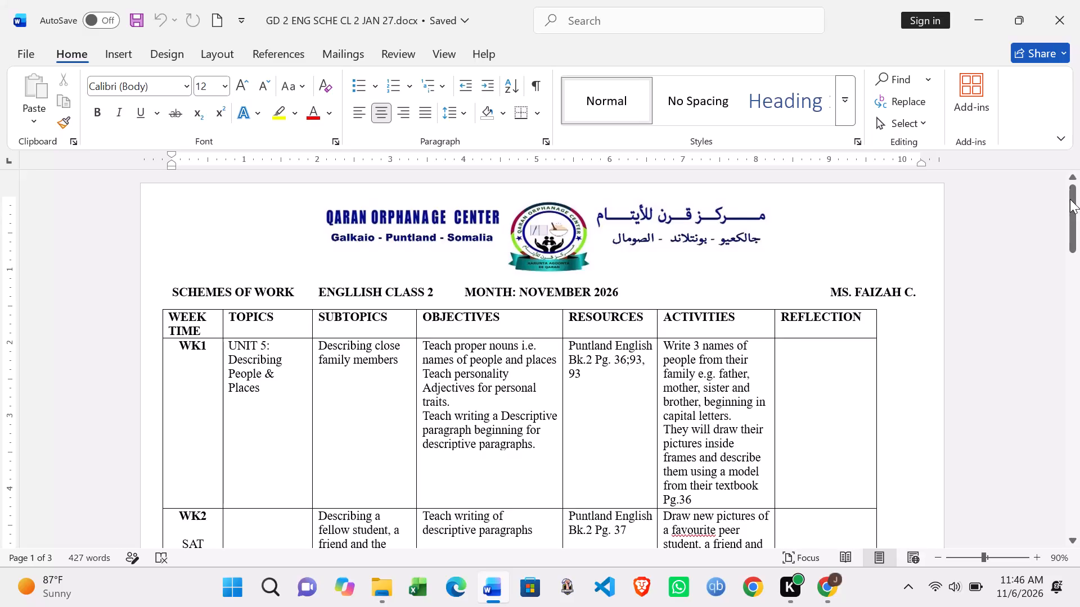
click(826, 291)
key(BackSpace)
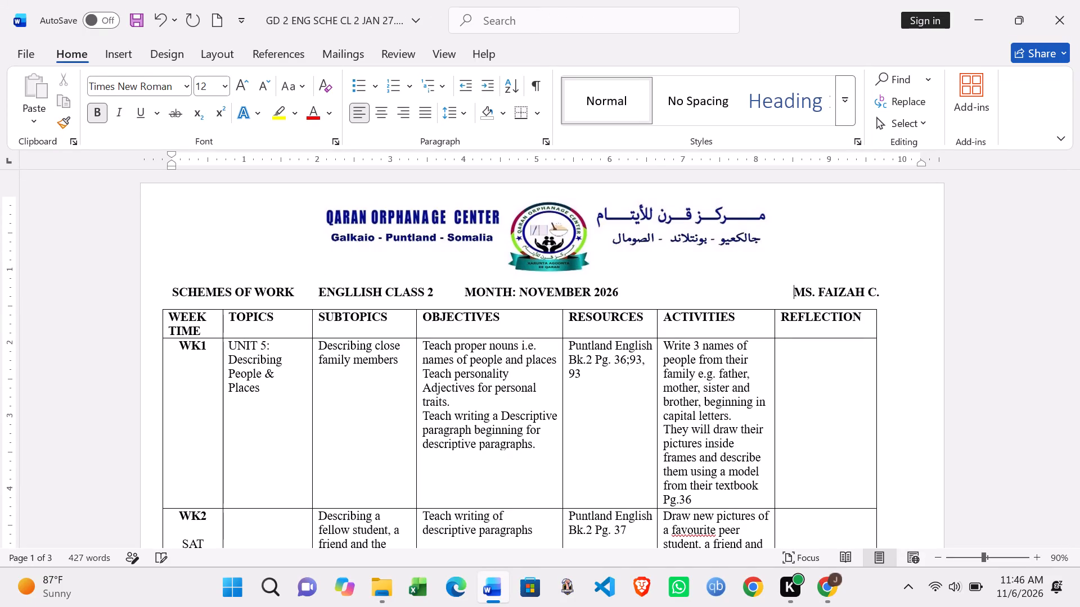
key(BackSpace)
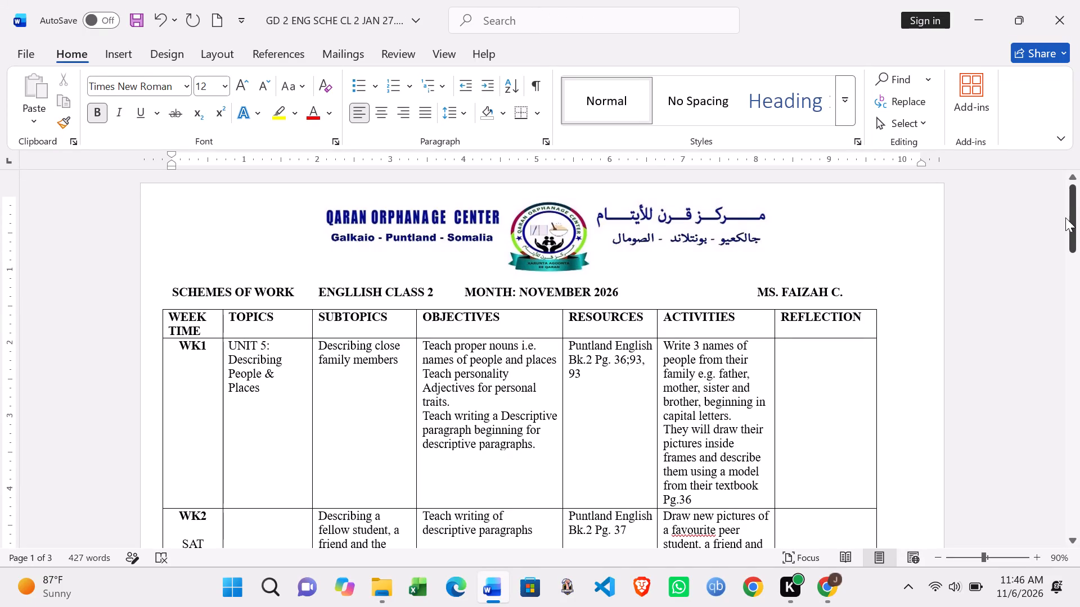
drag(1073, 220, 1079, 303)
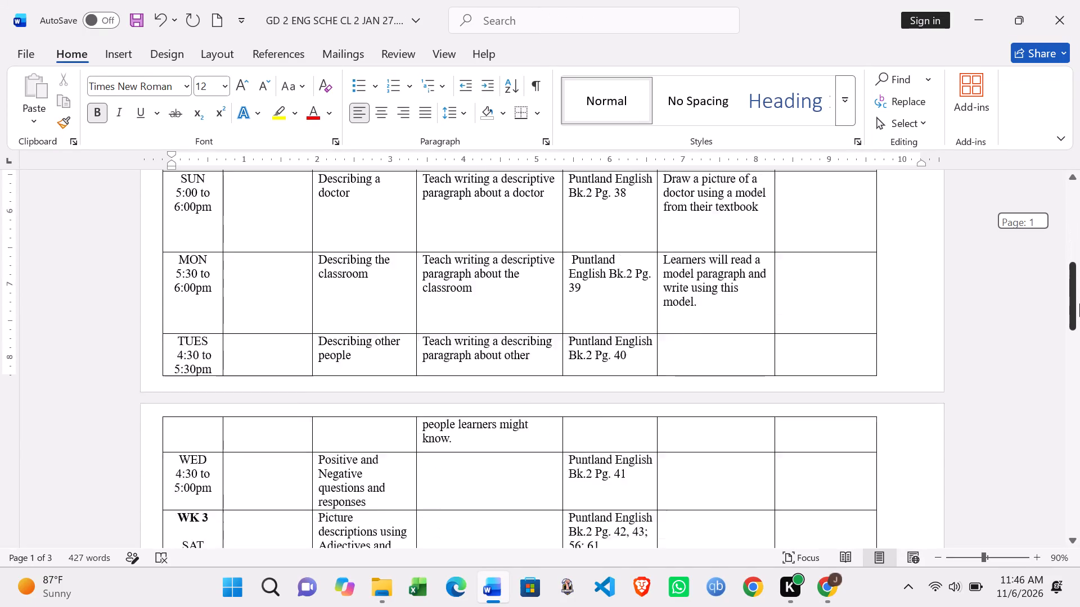
drag(1079, 303, 1064, 250)
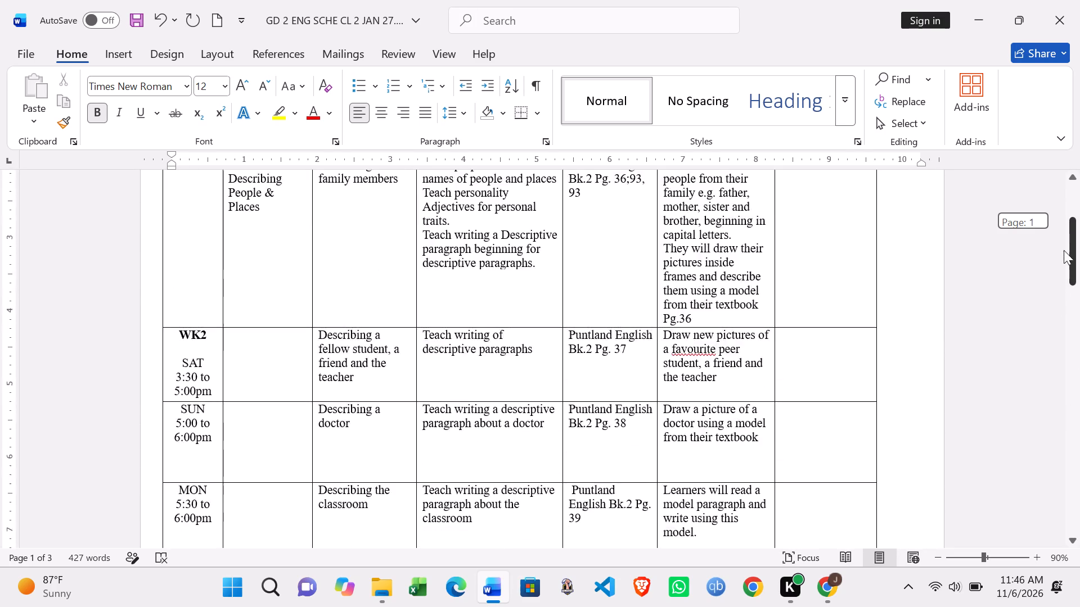
drag(1064, 250, 1063, 206)
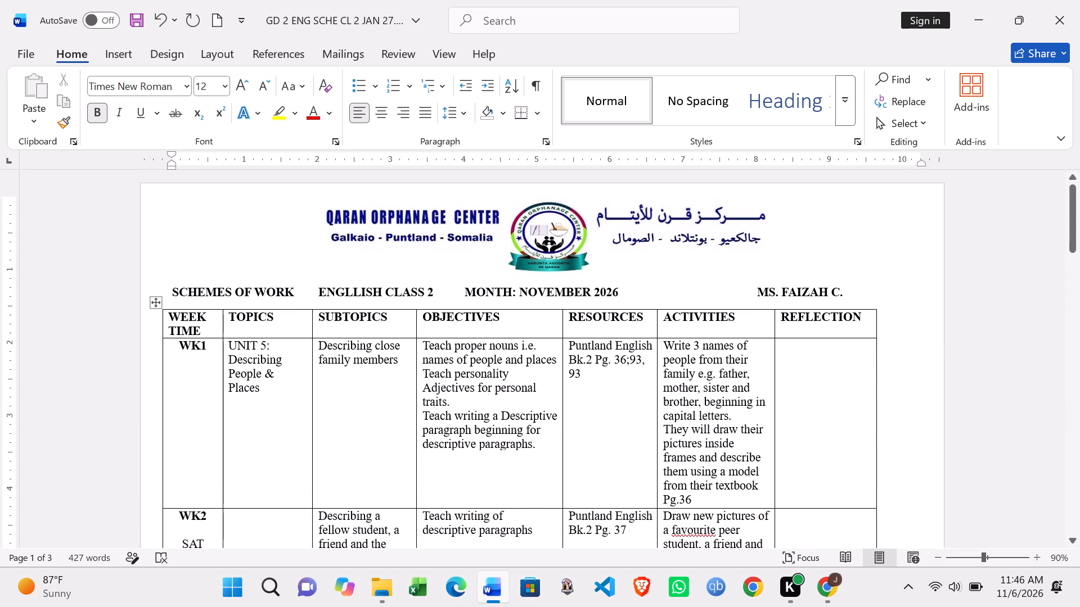
click(141, 25)
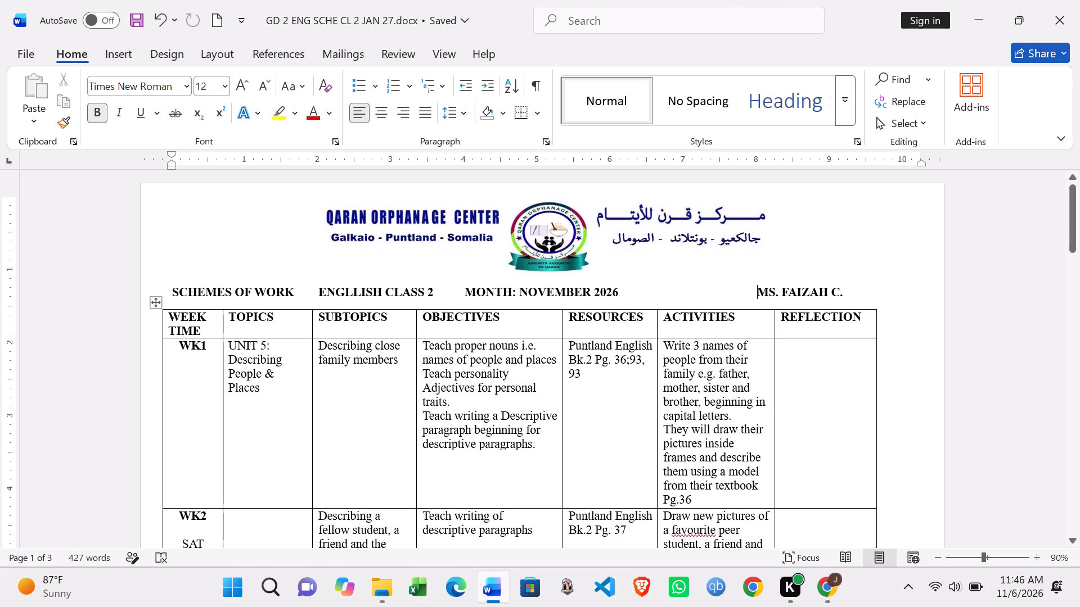
Compare the lesson rows of GD 2 ENG SCHE CL 2 JAN 27 with those of 2 ENG SCHE CL 2 NOV 26, keeping both documents open.
drag(1068, 209, 1079, 255)
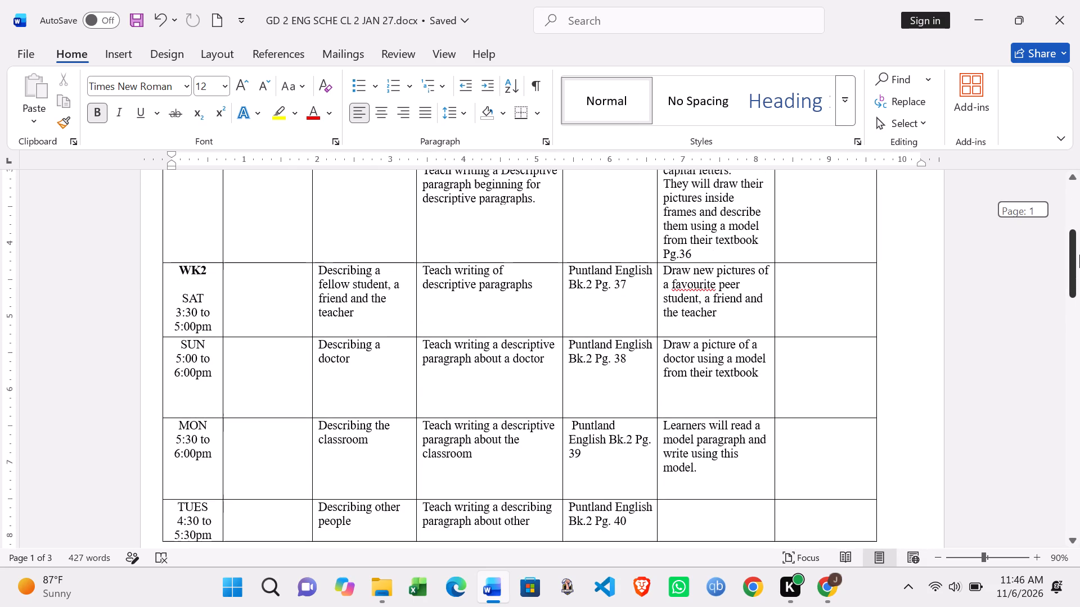
drag(1079, 255, 1079, 305)
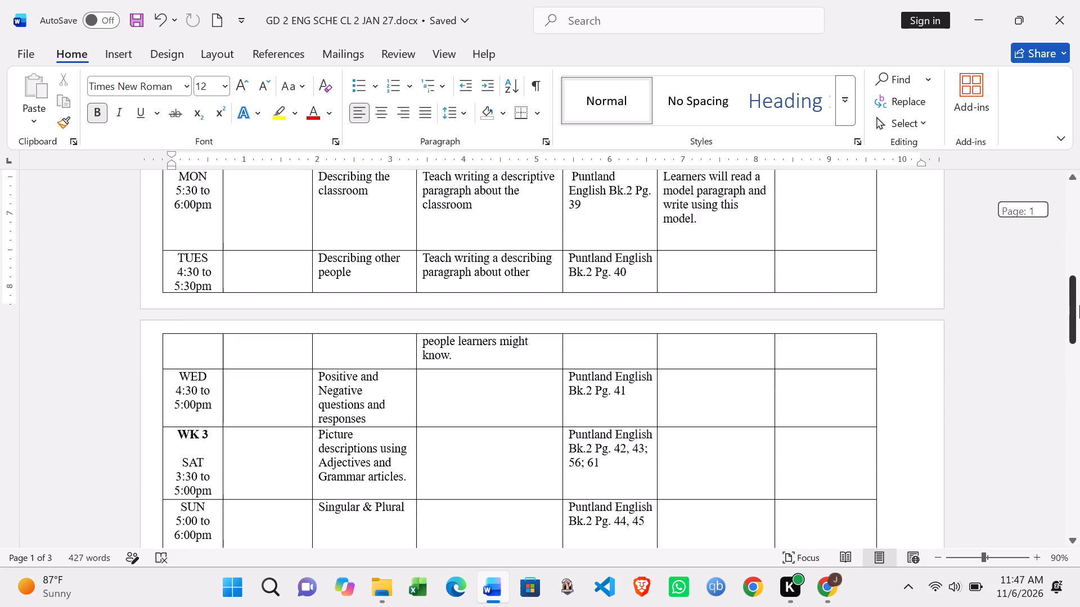
drag(1079, 305, 1079, 354)
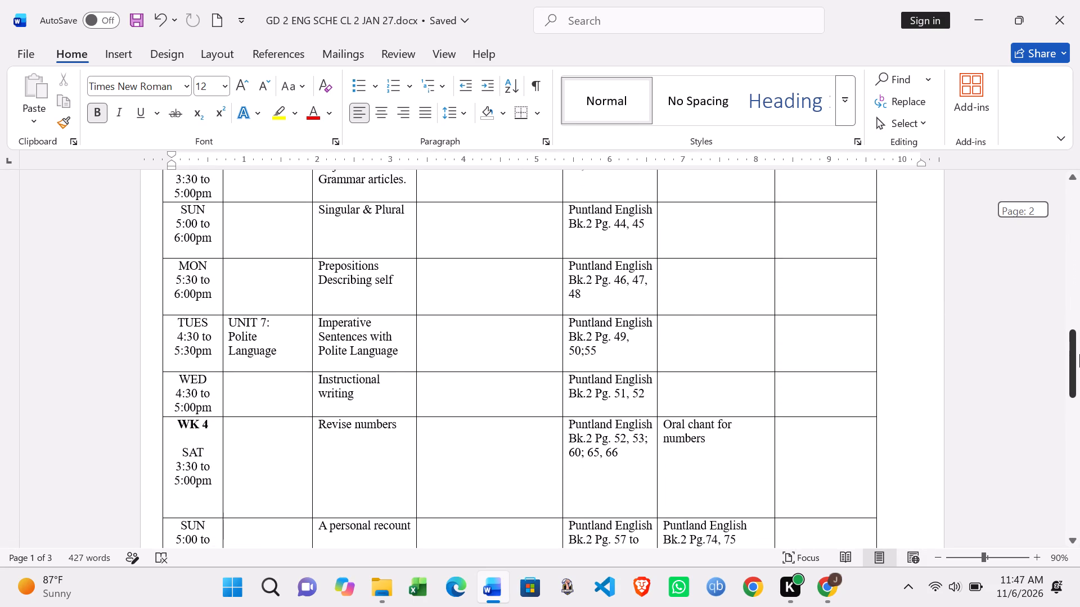
drag(1079, 354, 1061, 220)
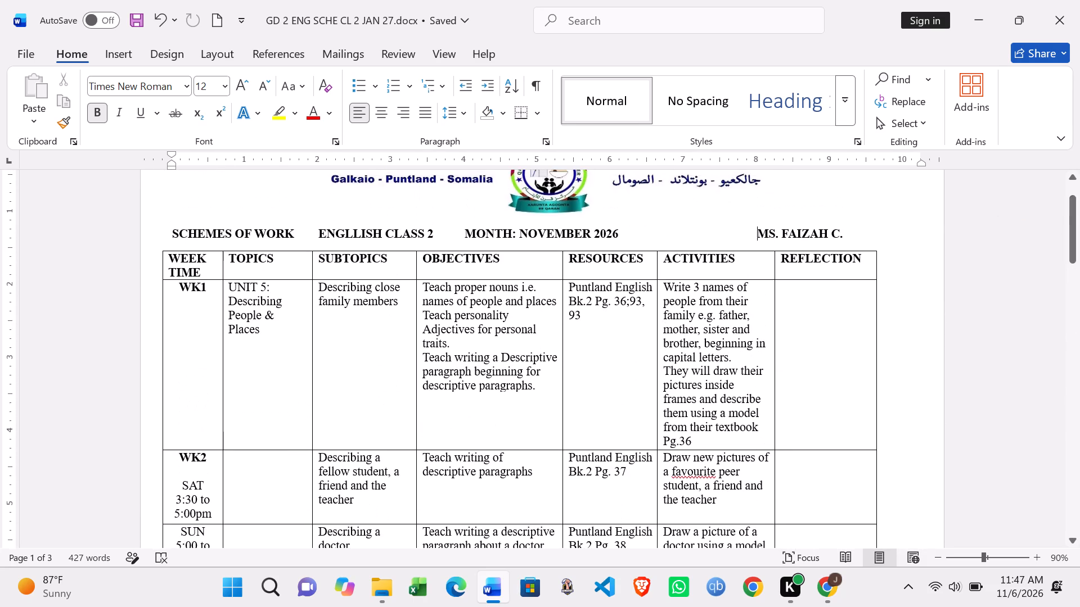
click(974, 18)
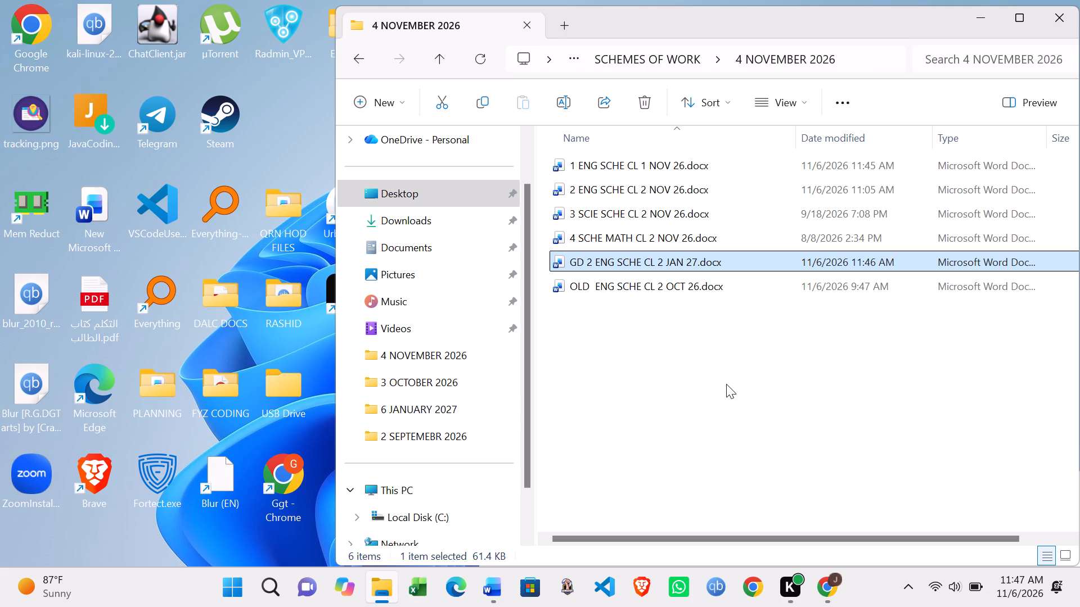
double_click(663, 182)
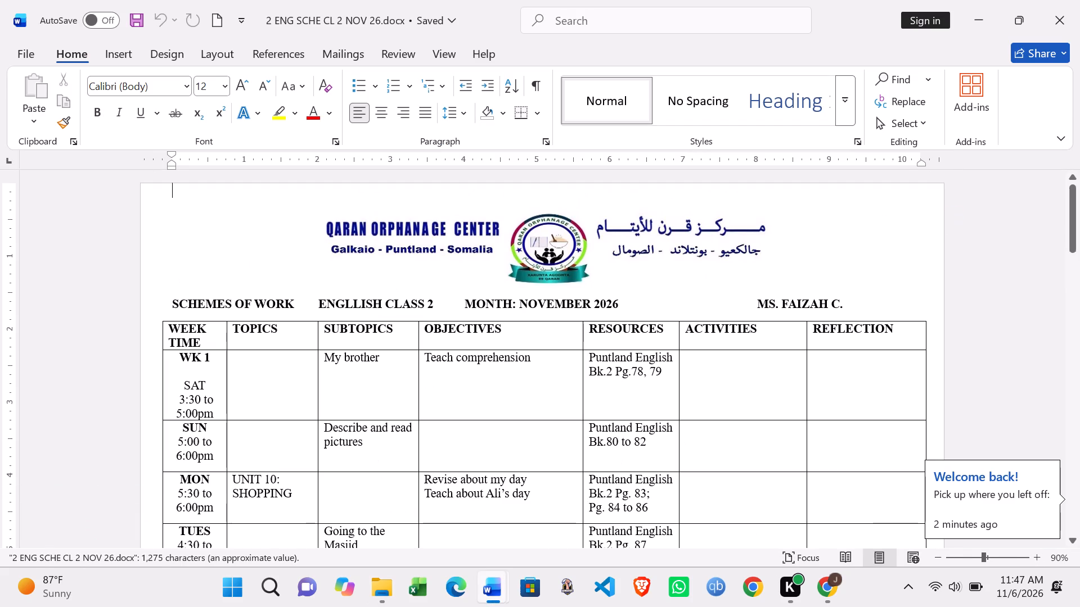
drag(1070, 200, 1072, 206)
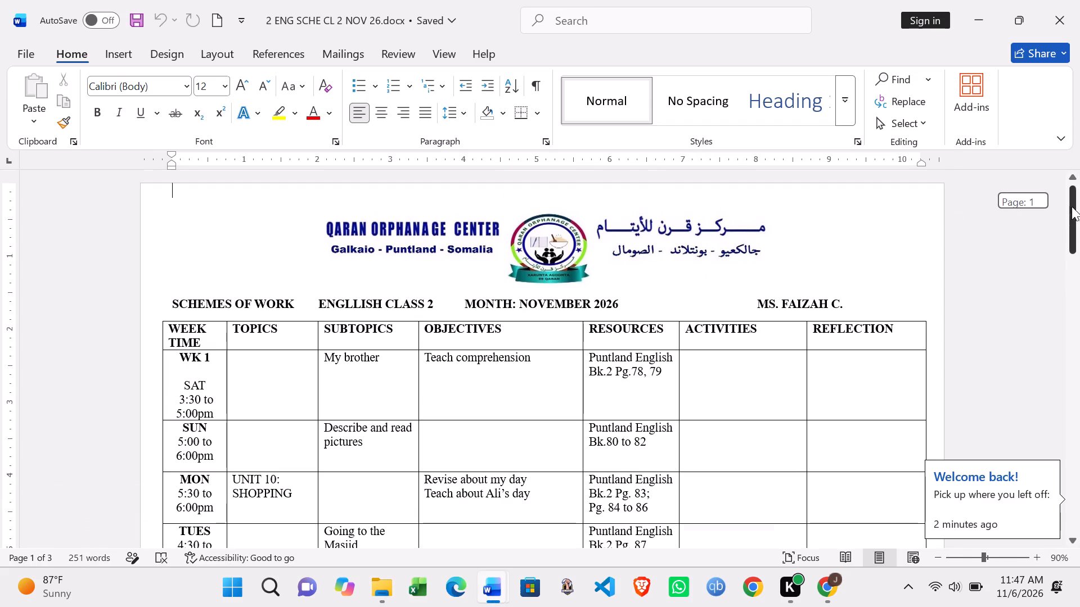
drag(1072, 206, 1072, 212)
scroll(1072, 206, up, 1)
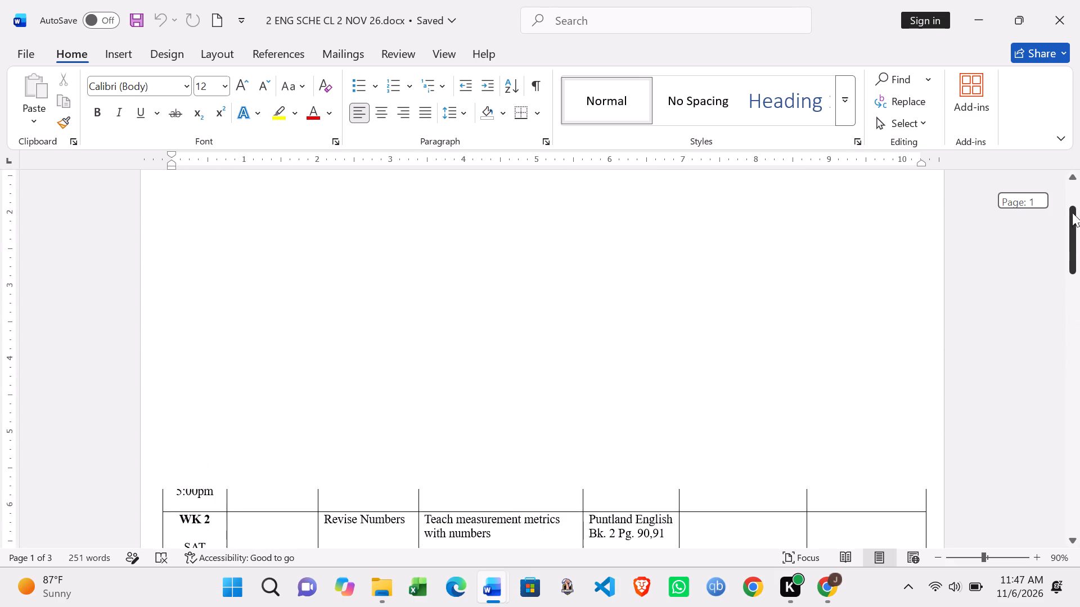
drag(1072, 212, 1069, 188)
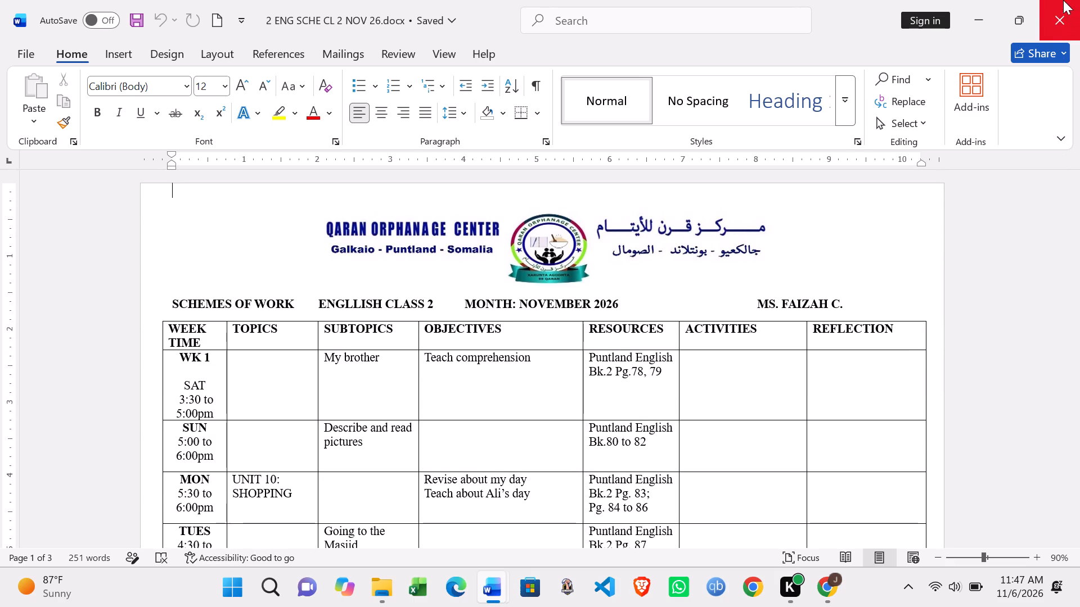
click(991, 13)
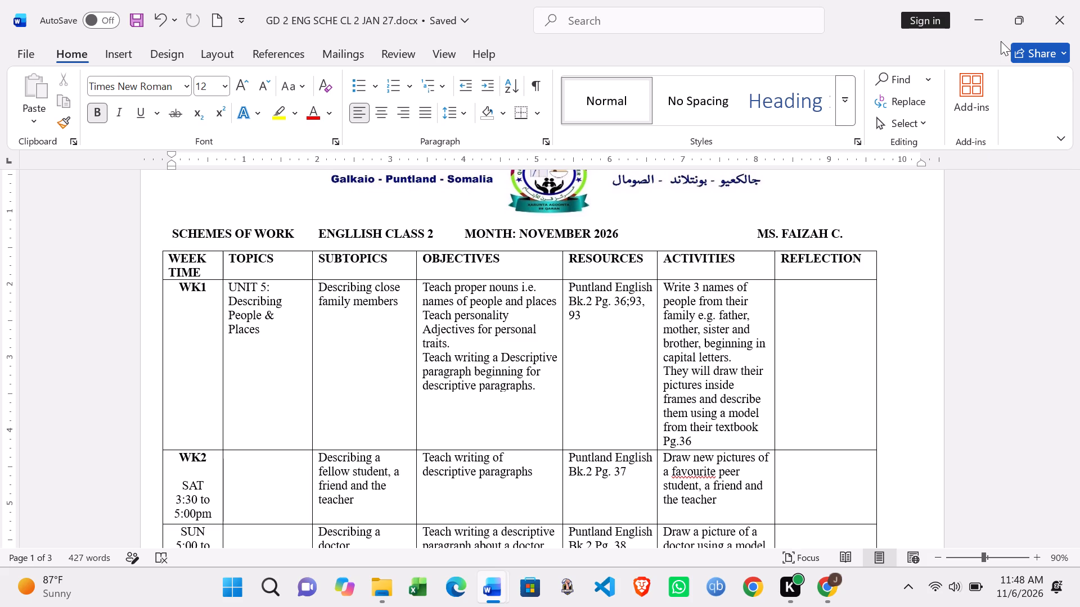
click(980, 18)
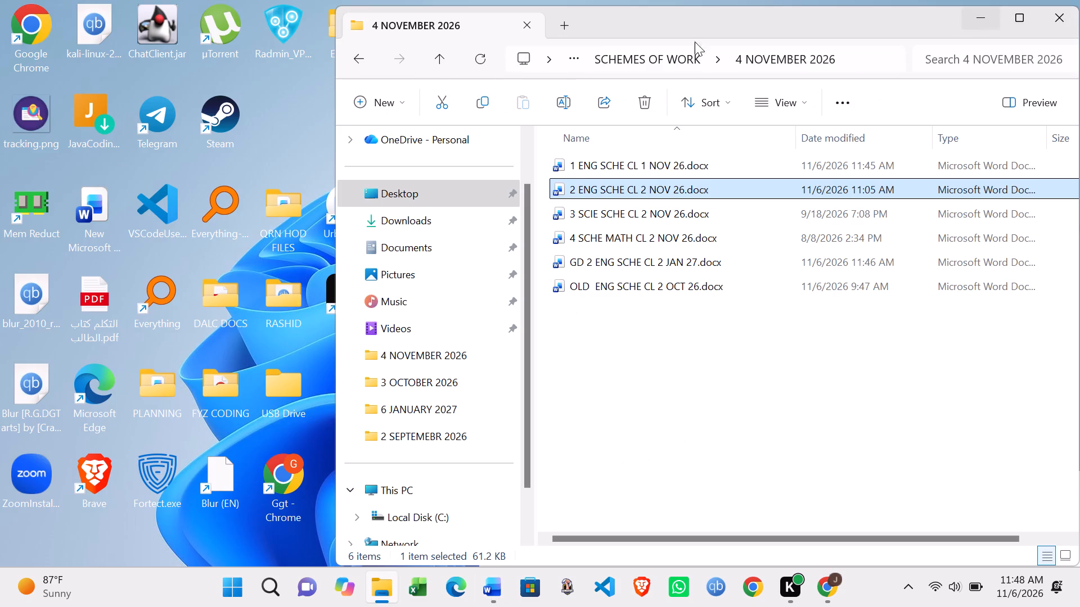
Open 2 ENG SCHE CL 2 OCT 26 from the 3 OCTOBER 2026 folder and examine which units, subtopics and textbook pages its lesson rows cover.
click(441, 61)
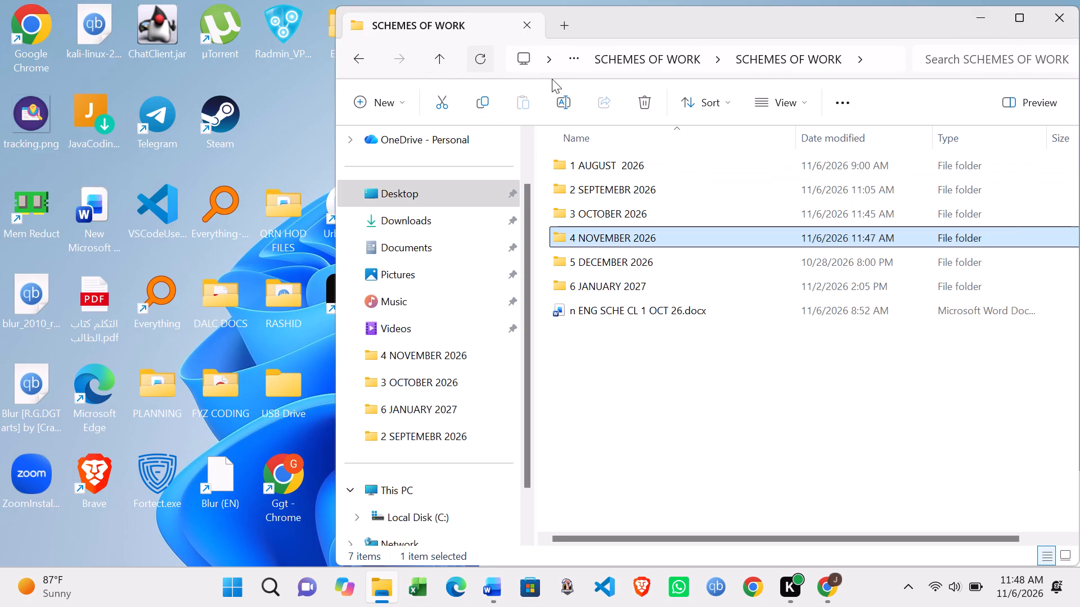
double_click(628, 211)
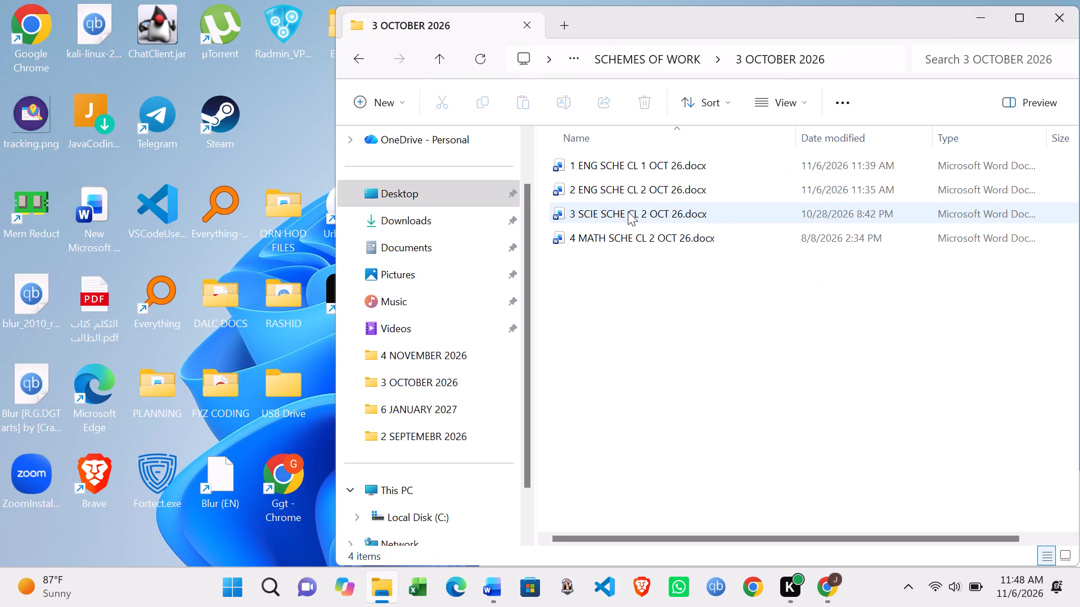
double_click(621, 189)
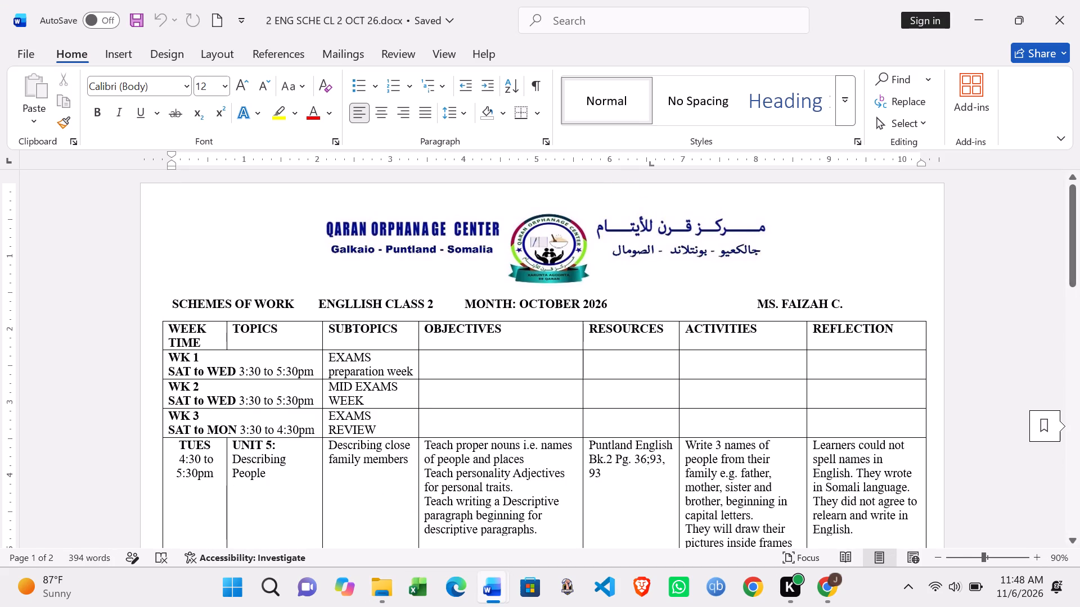
drag(1074, 257, 1079, 293)
scroll(1079, 283, up, 1)
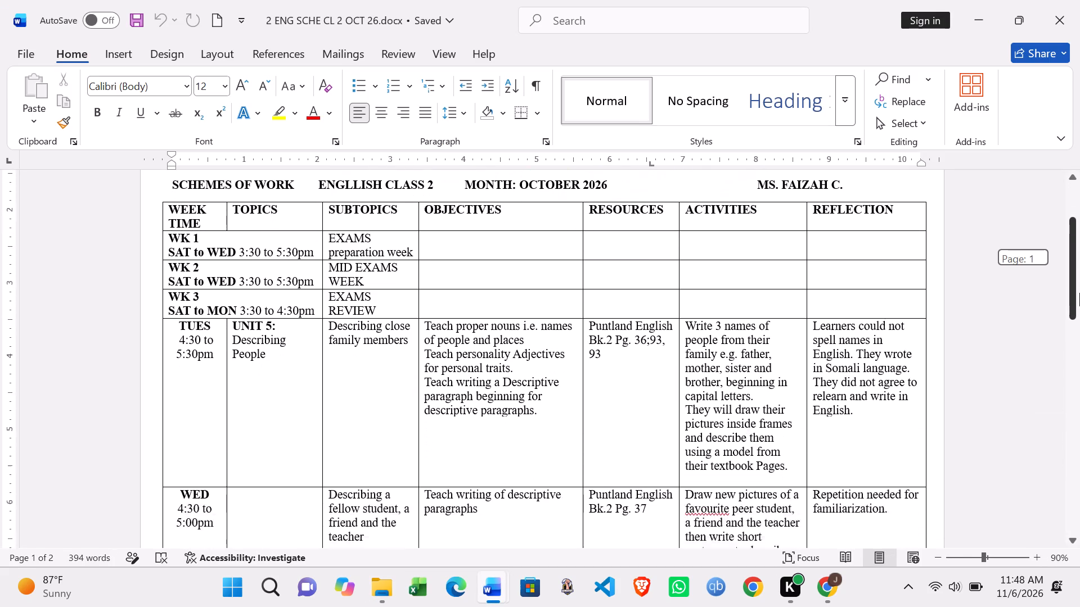
drag(1079, 293, 1079, 427)
scroll(1079, 293, up, 1)
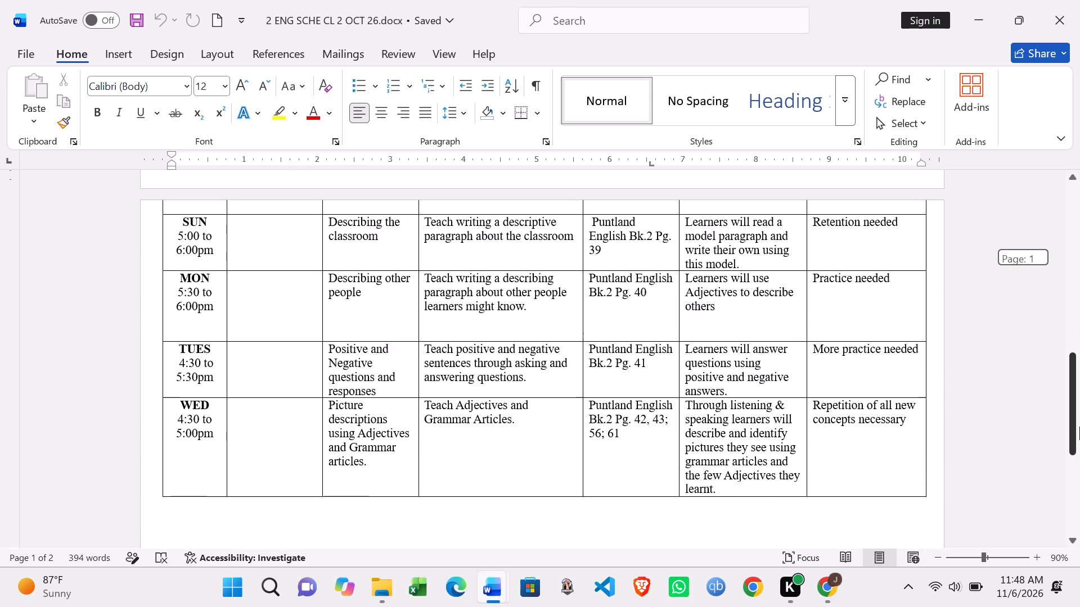
drag(1079, 427, 1071, 316)
scroll(1079, 427, up, 1)
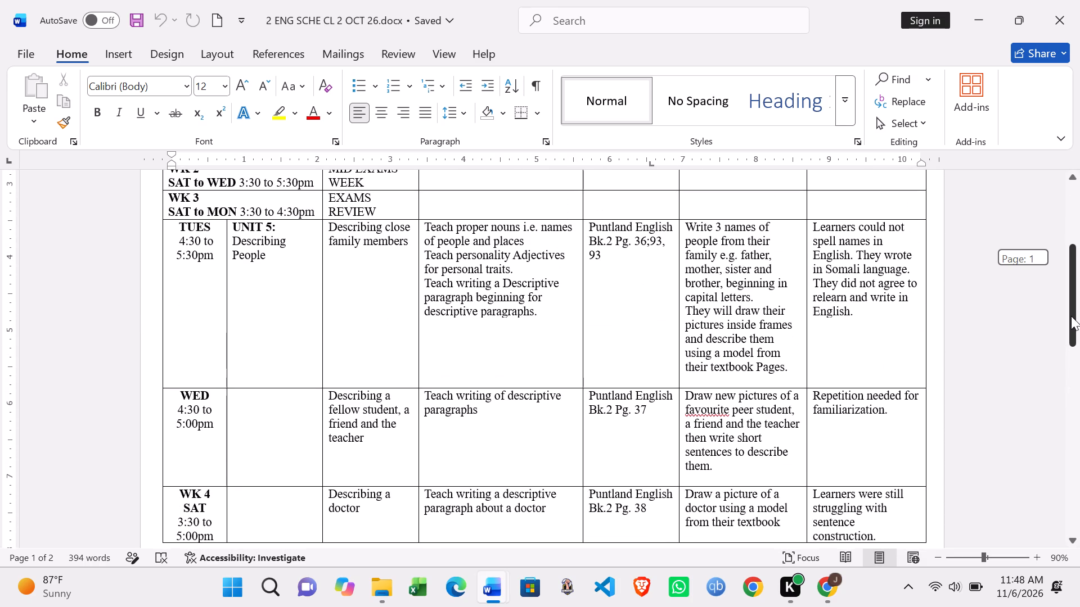
drag(1071, 316, 1079, 380)
scroll(1071, 316, up, 1)
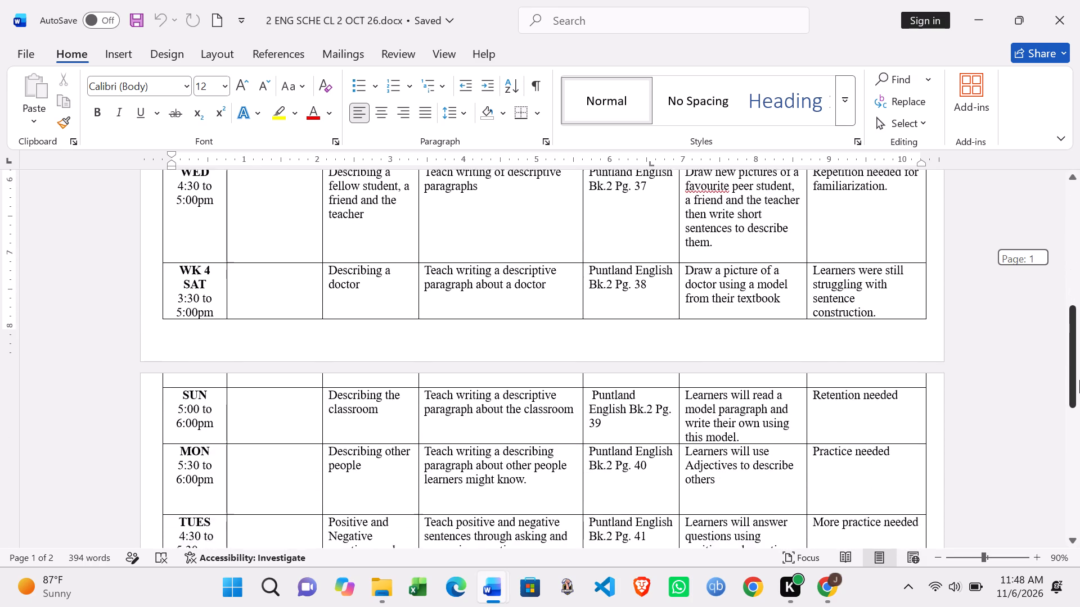
scroll(1079, 380, up, 1)
drag(1079, 380, 1079, 407)
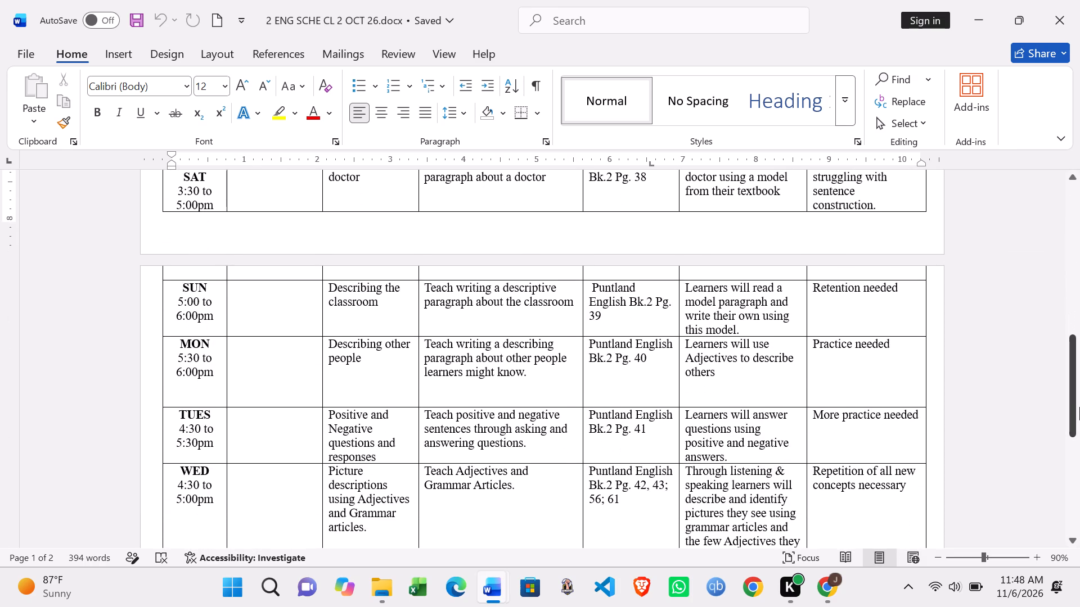
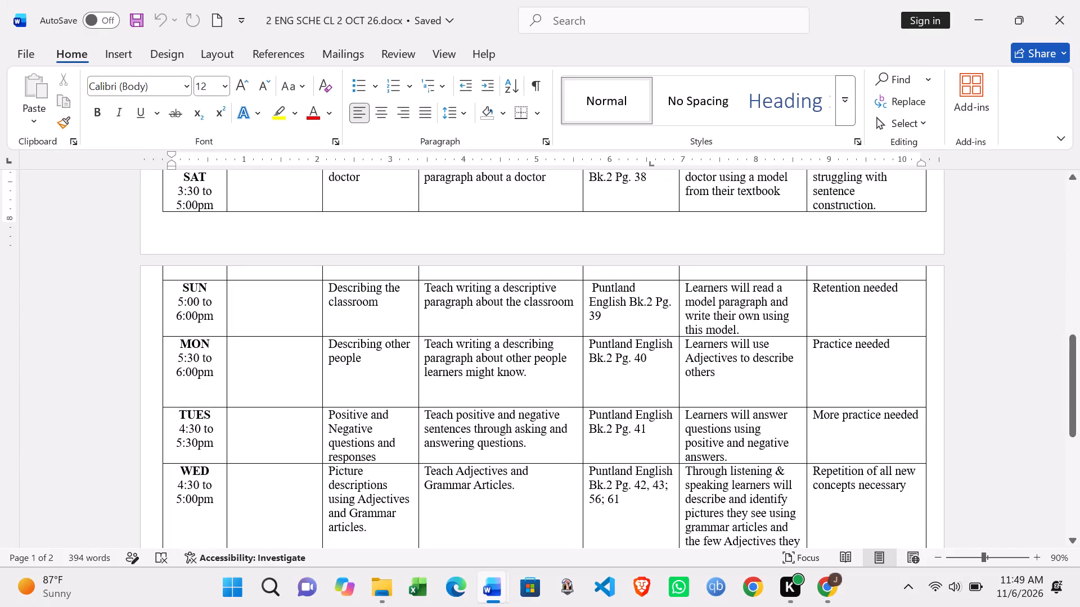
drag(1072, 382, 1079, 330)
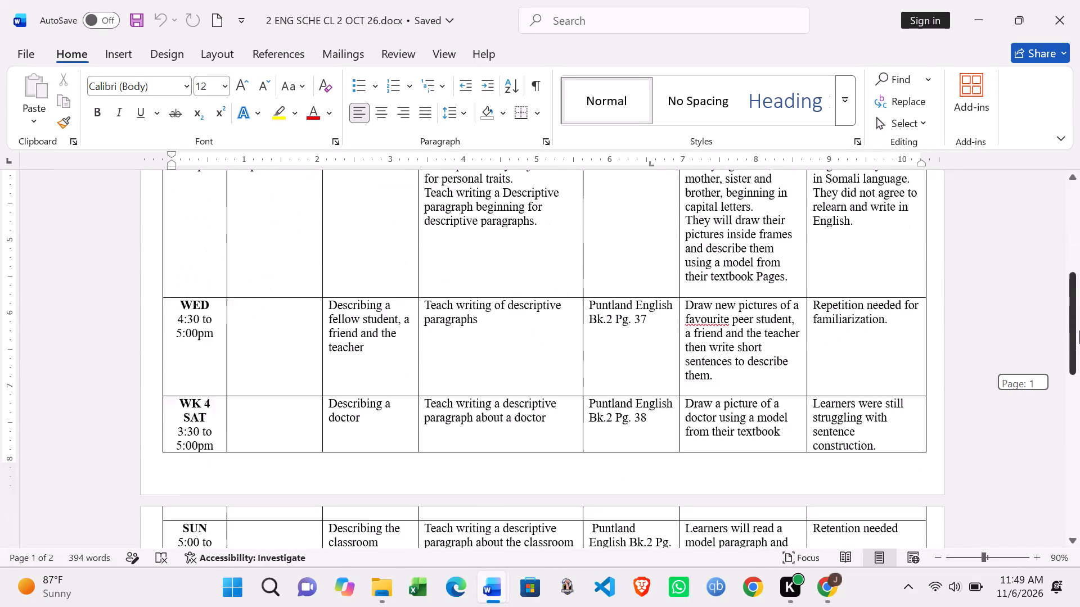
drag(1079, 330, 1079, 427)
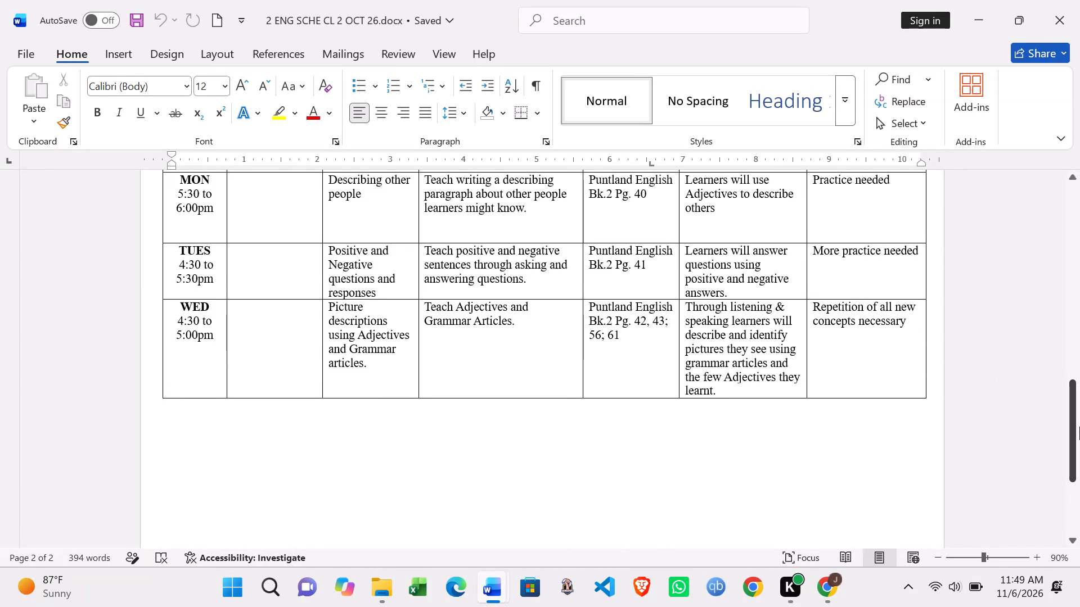
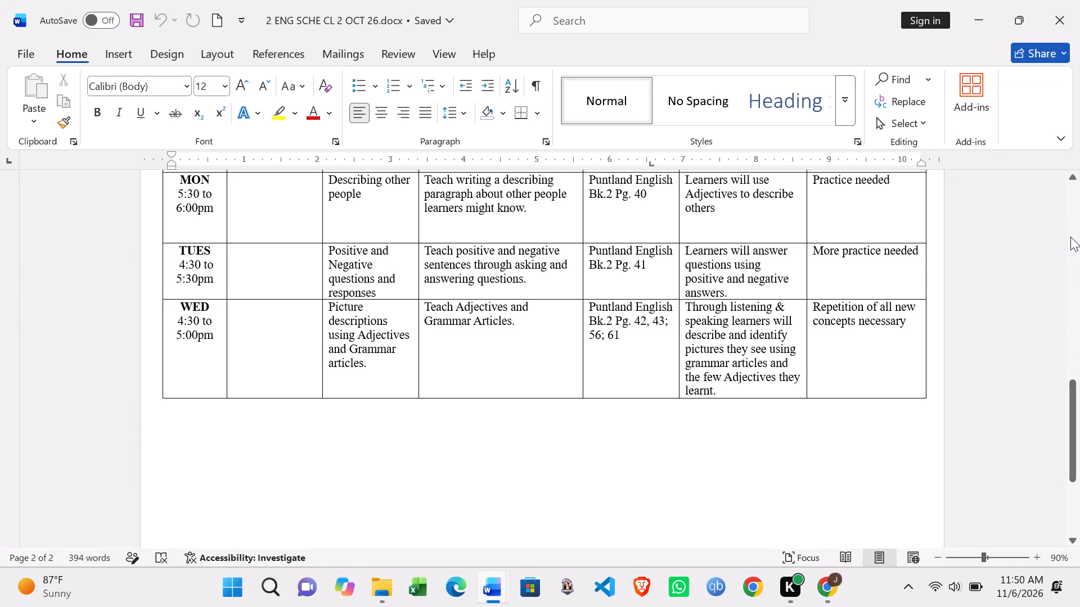
Review the scheme of work table backwards from the final WED lesson row to the WK 2 and WK 3 exam rows.
triple_click(1074, 180)
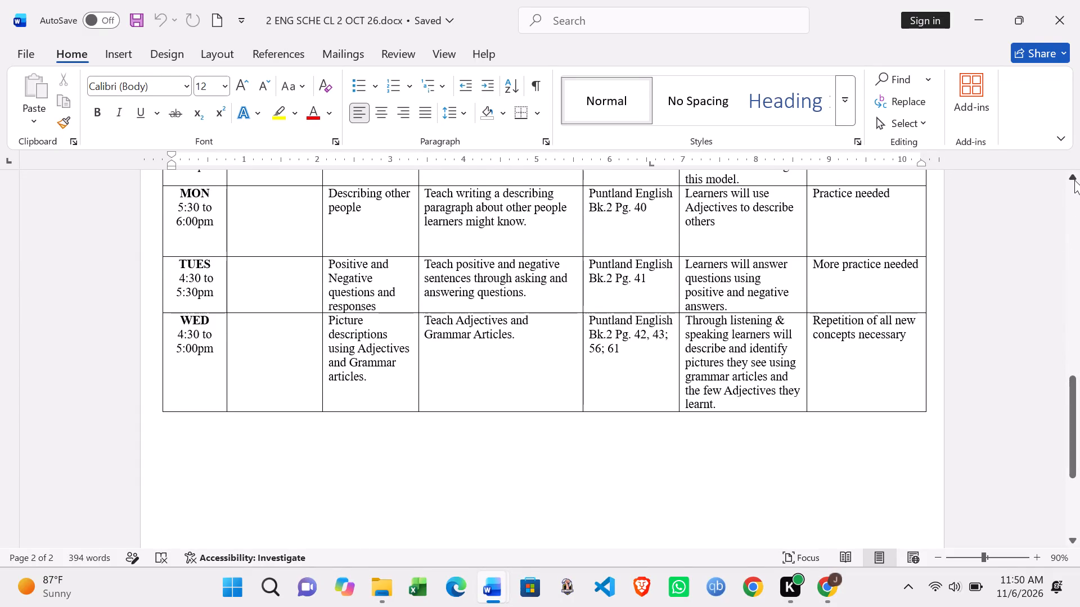
triple_click(1074, 180)
triple_click(1074, 180)
double_click(1074, 180)
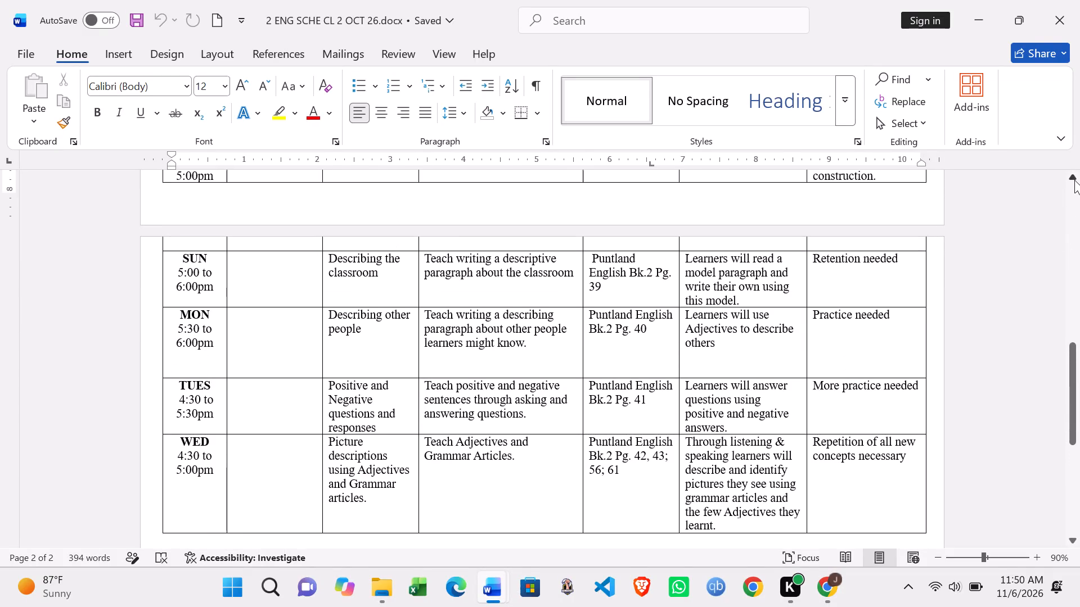
click(1074, 180)
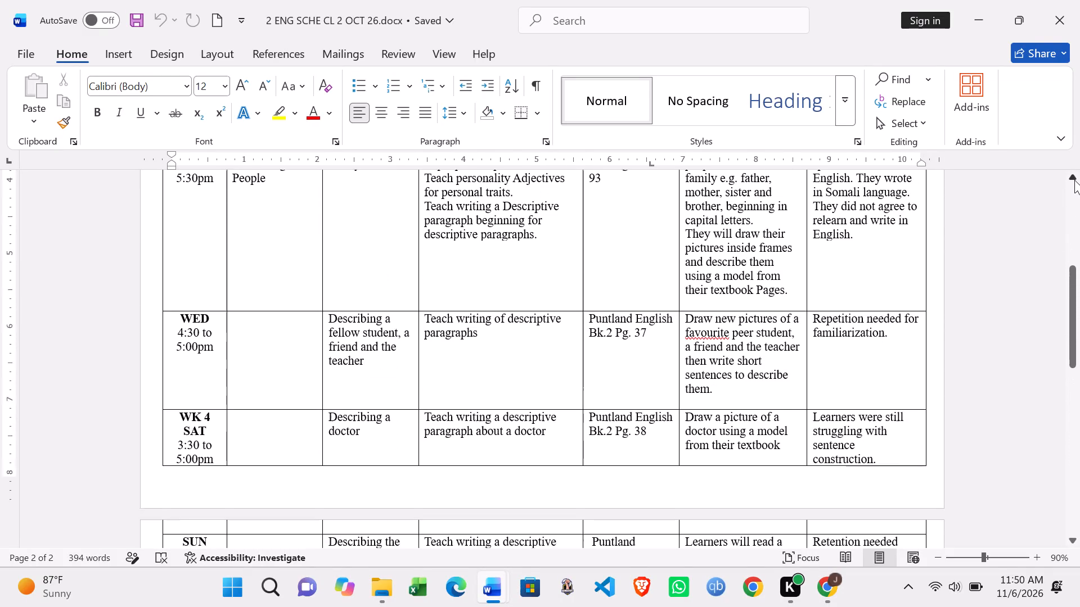
click(1074, 180)
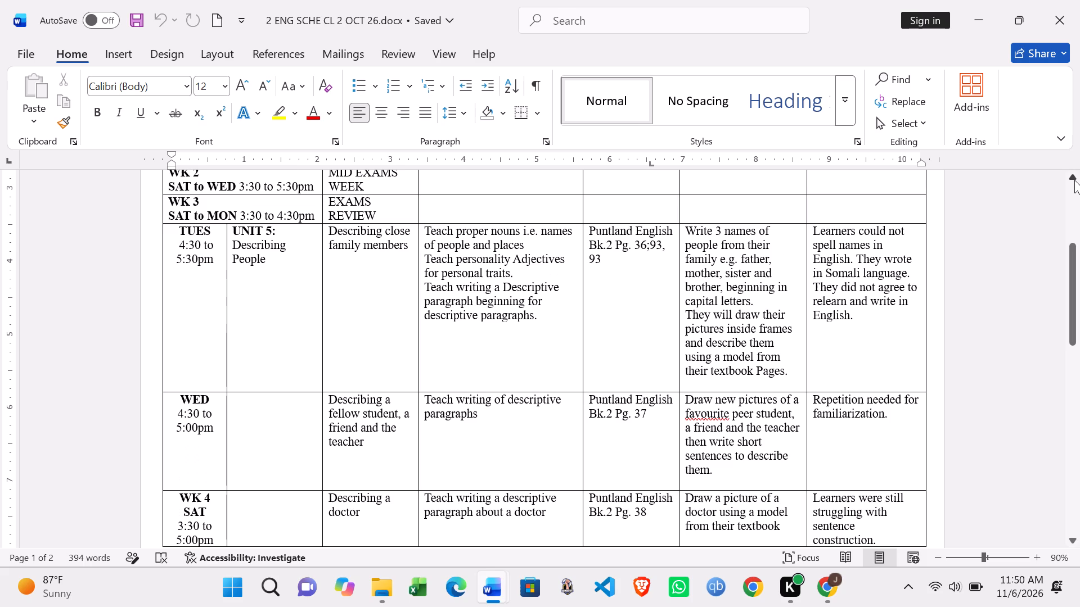
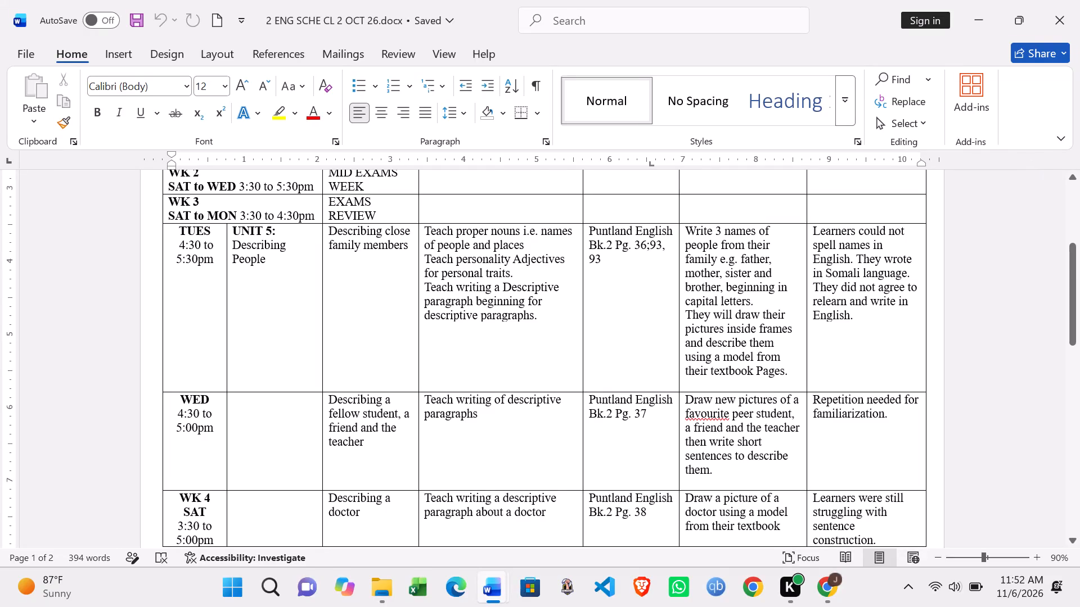
Correct the textbook reference in the TUES Unit 5 row's Resources cell to read Bk.2 Pg. 36;93.
click(611, 261)
key(BackSpace)
key(BackSpace)
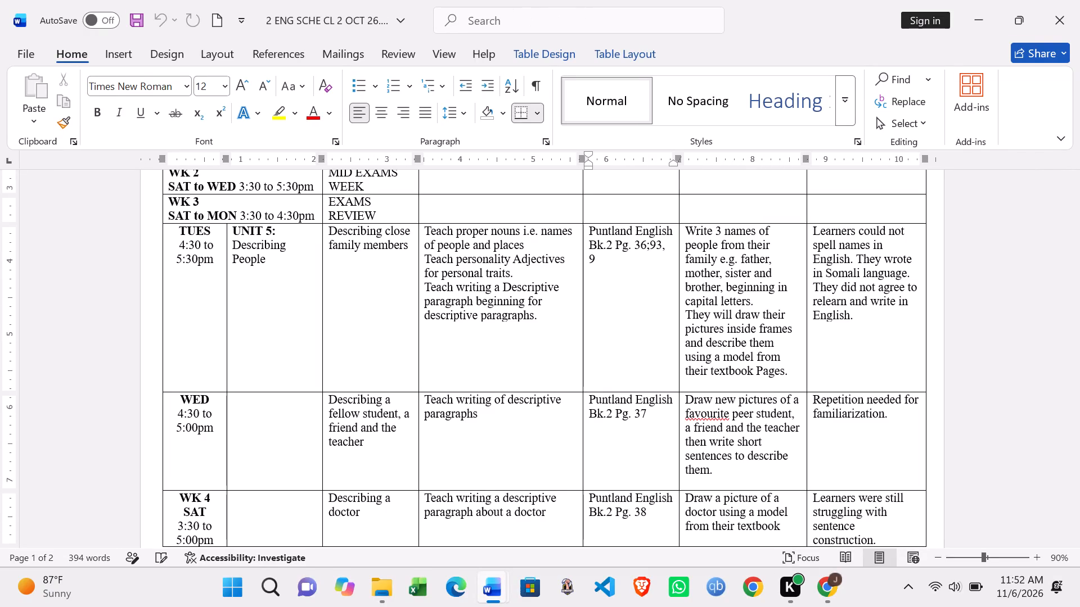
key(BackSpace)
key(BackSpace)
key(BackSpace)
key(BackSpace)
key(BackSpace)
key(BackSpace)
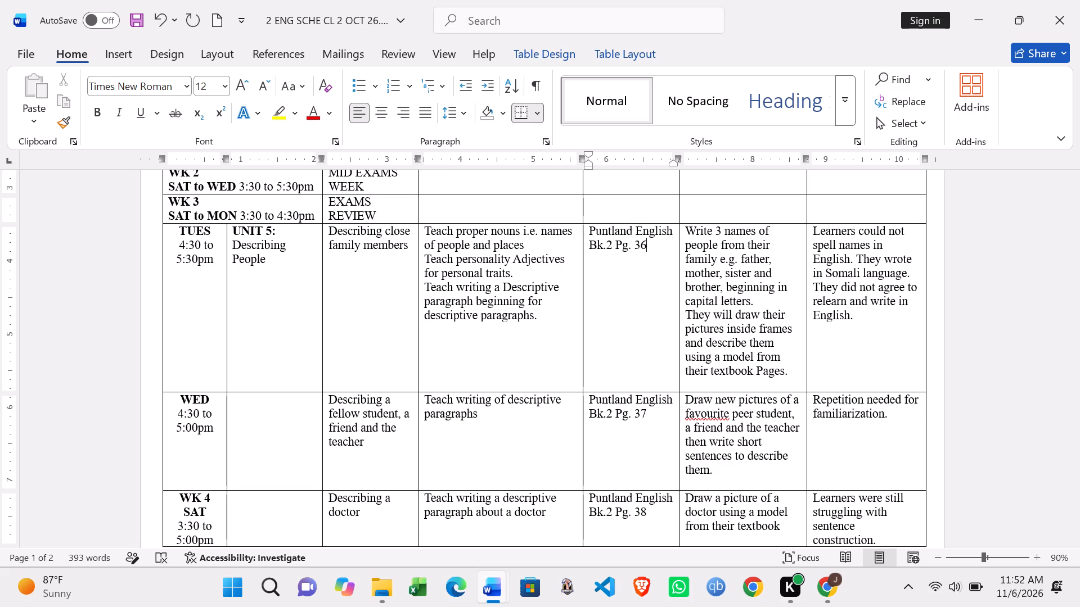
text(;93)
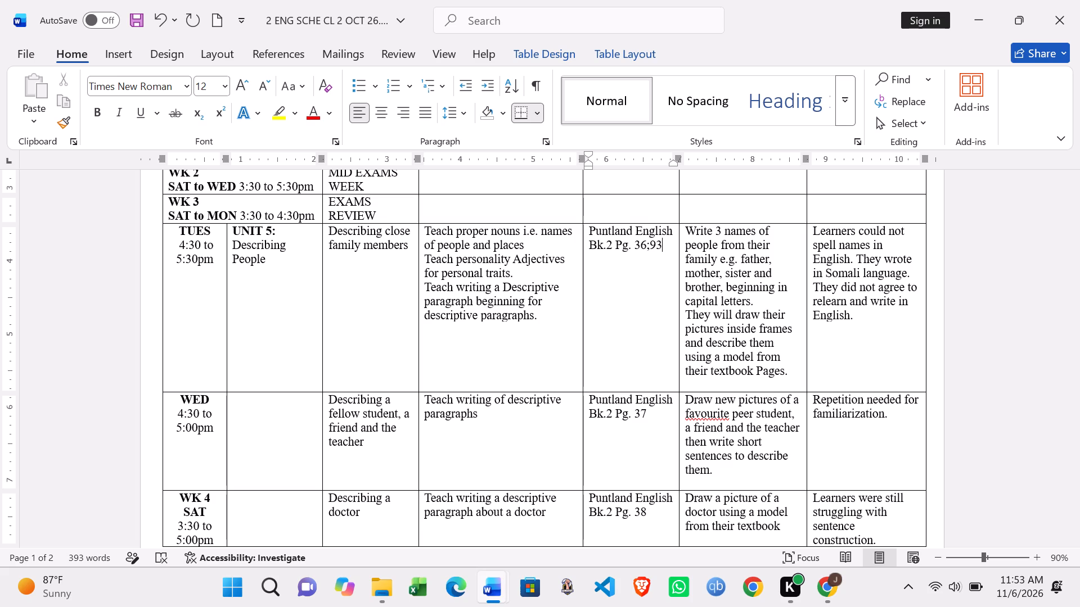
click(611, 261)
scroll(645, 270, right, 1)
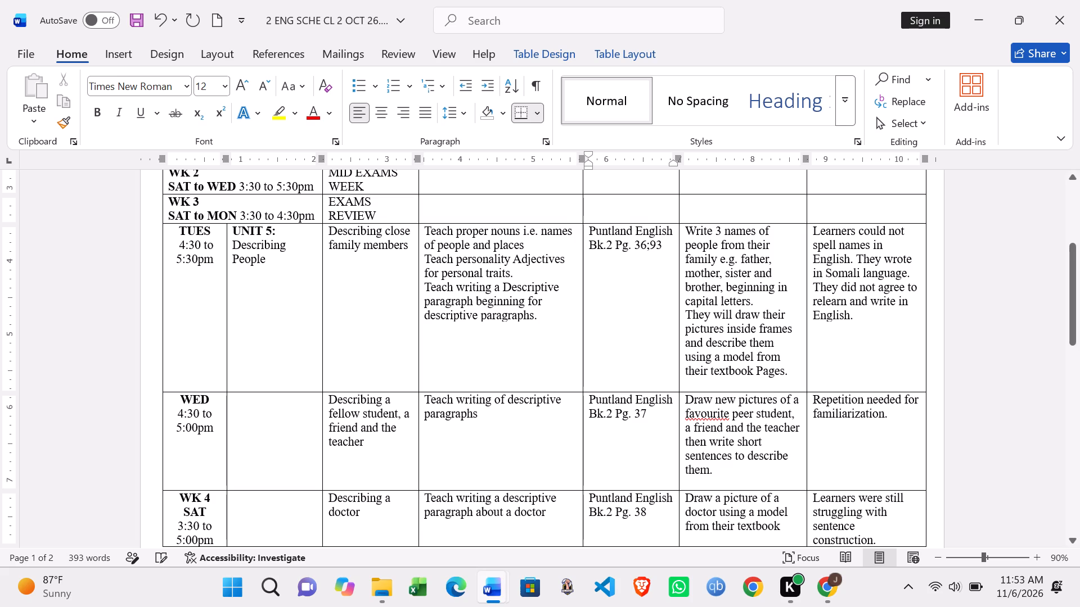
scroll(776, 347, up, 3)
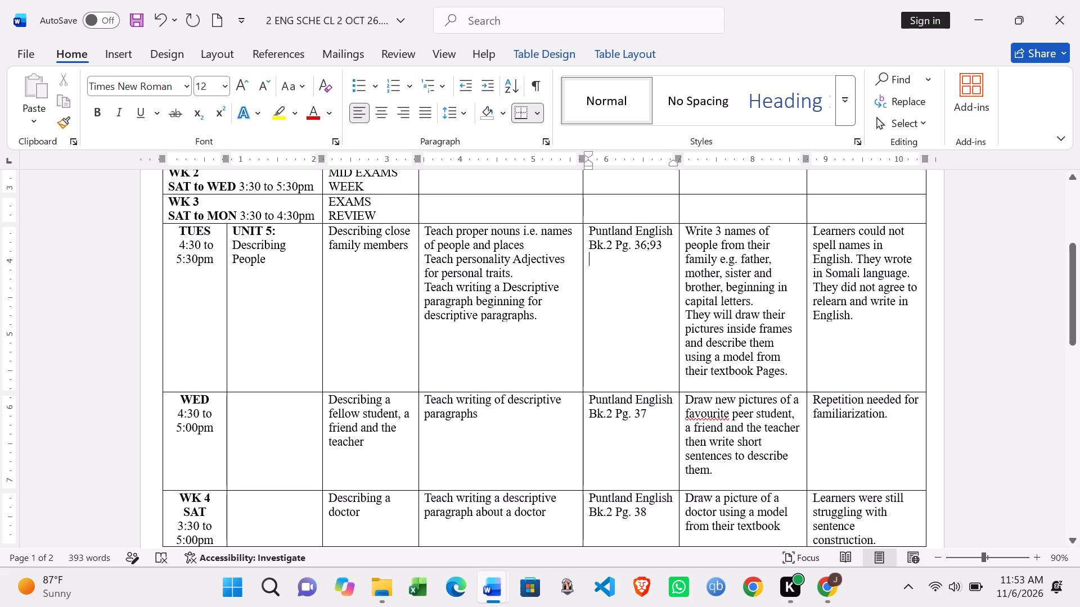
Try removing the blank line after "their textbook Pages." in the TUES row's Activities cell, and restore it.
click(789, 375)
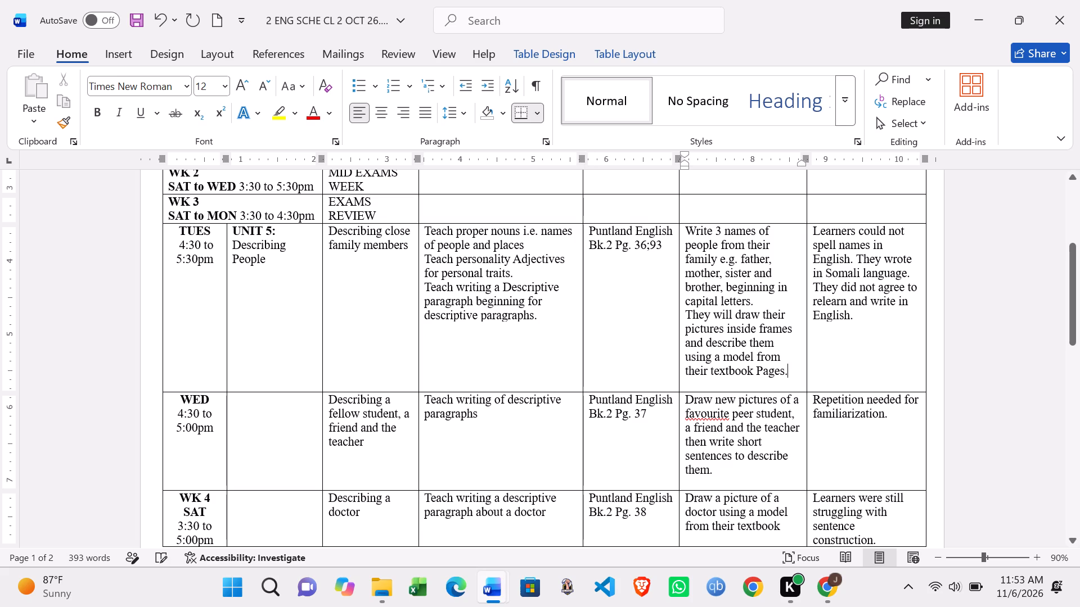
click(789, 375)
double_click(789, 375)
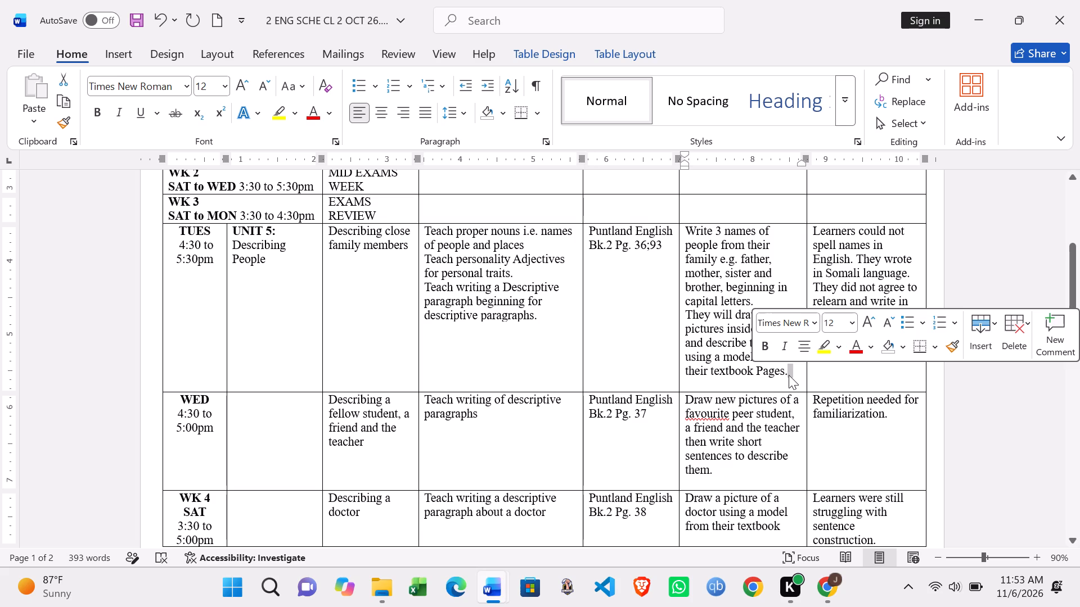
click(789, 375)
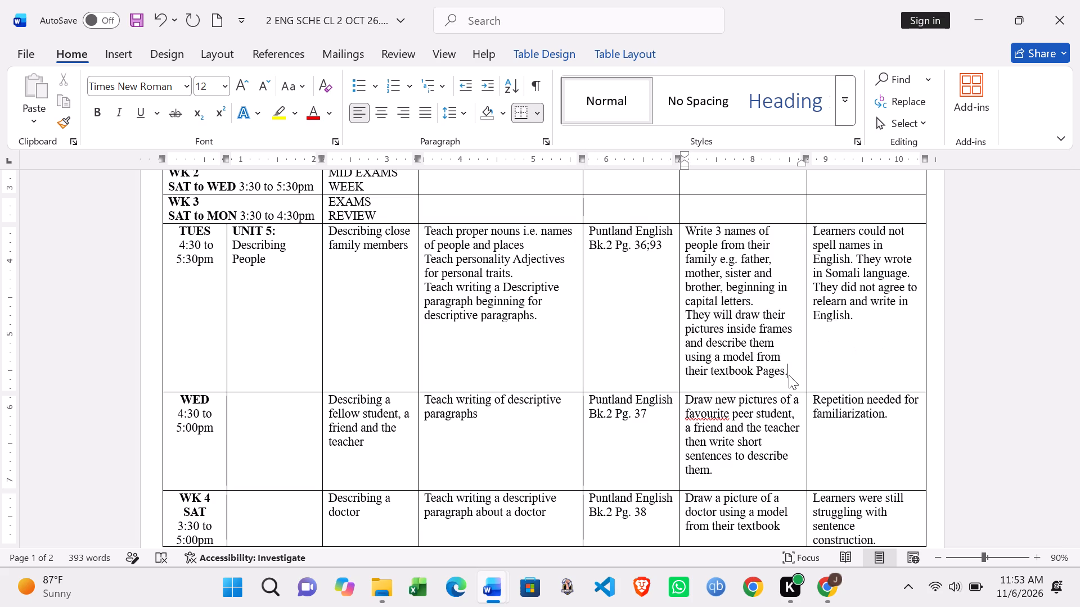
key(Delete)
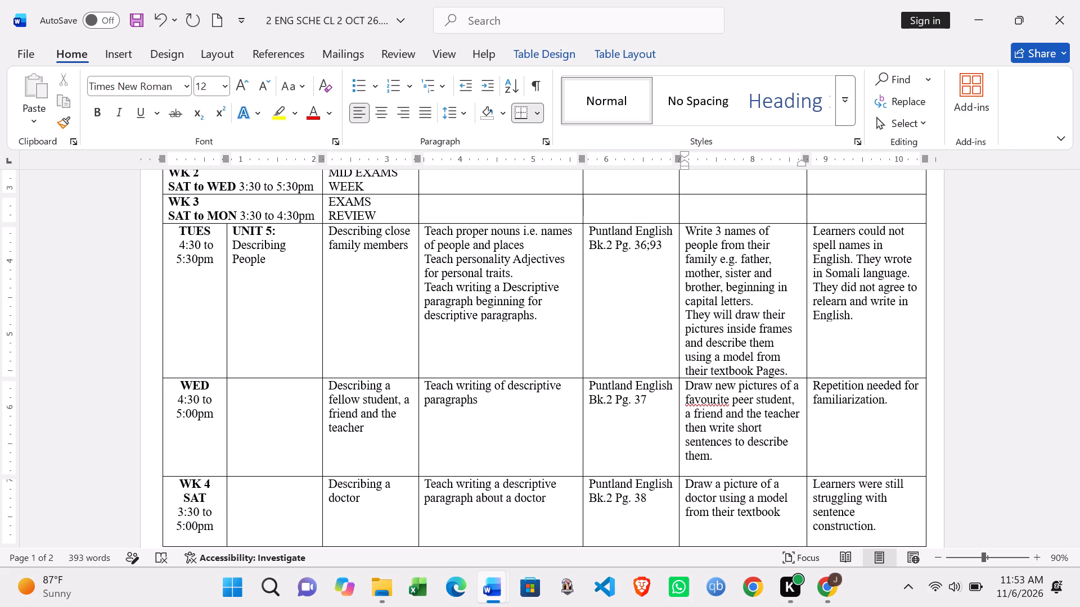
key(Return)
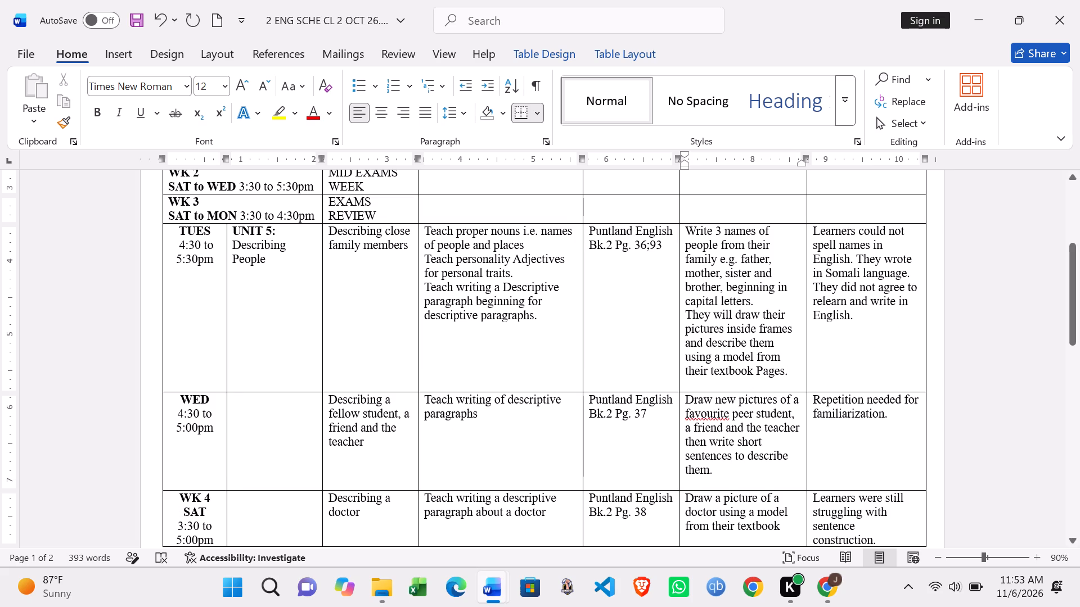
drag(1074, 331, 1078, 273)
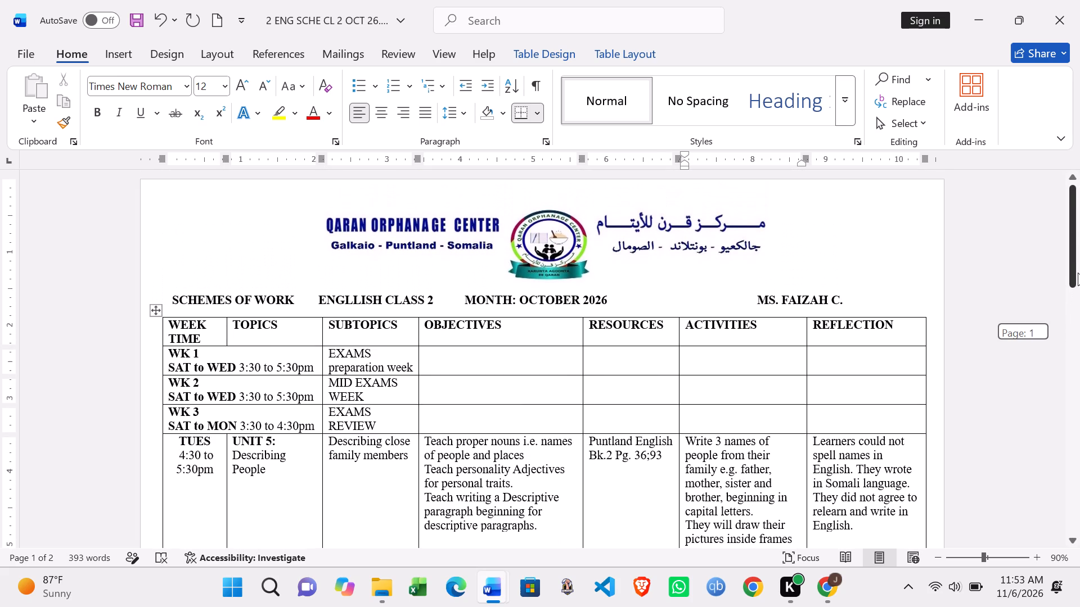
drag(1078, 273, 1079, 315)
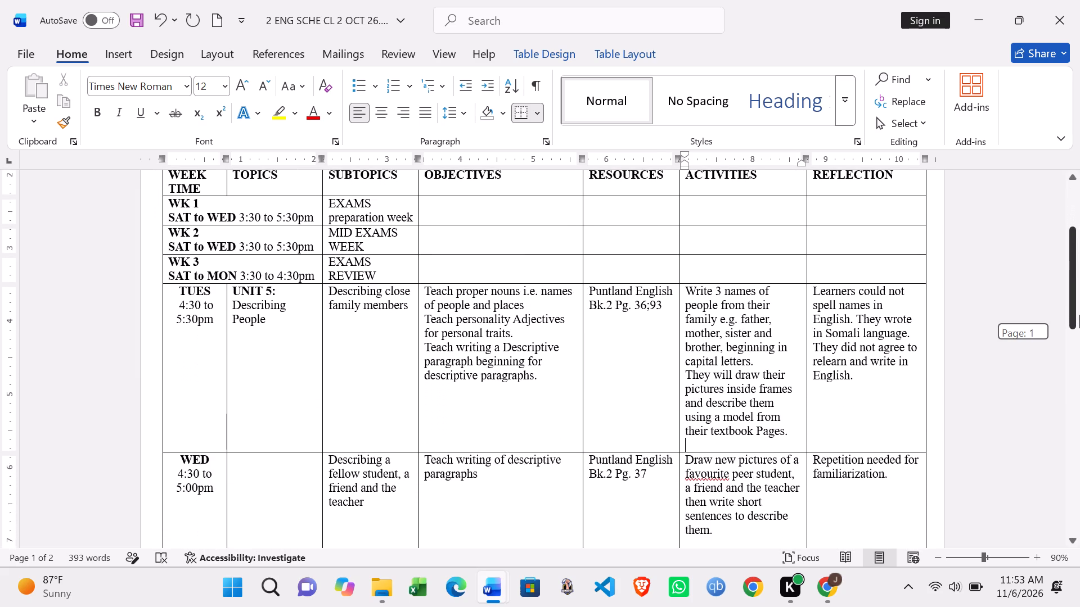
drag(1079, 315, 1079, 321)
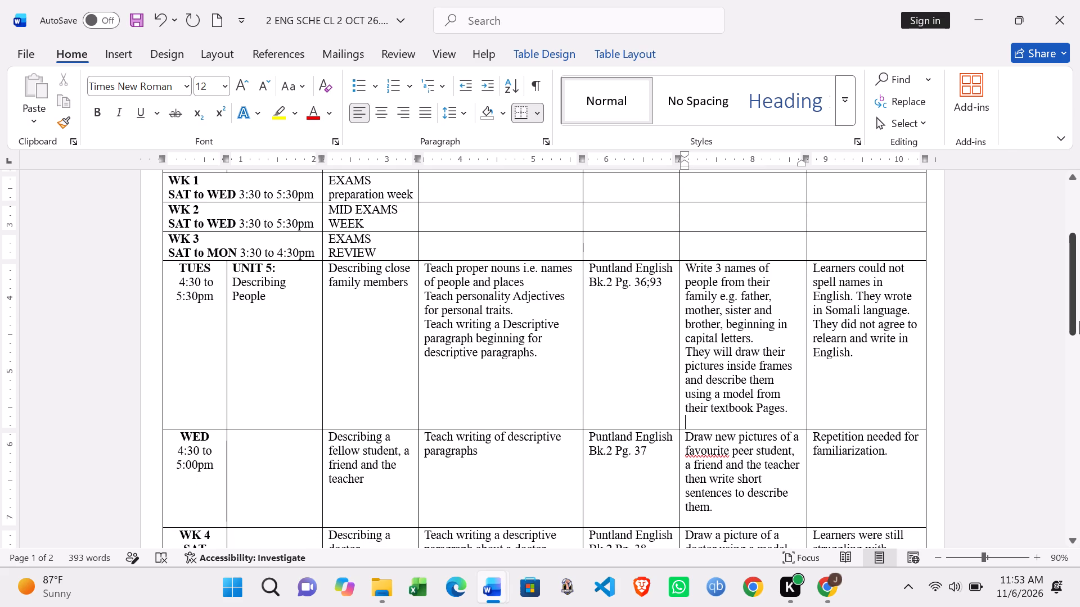
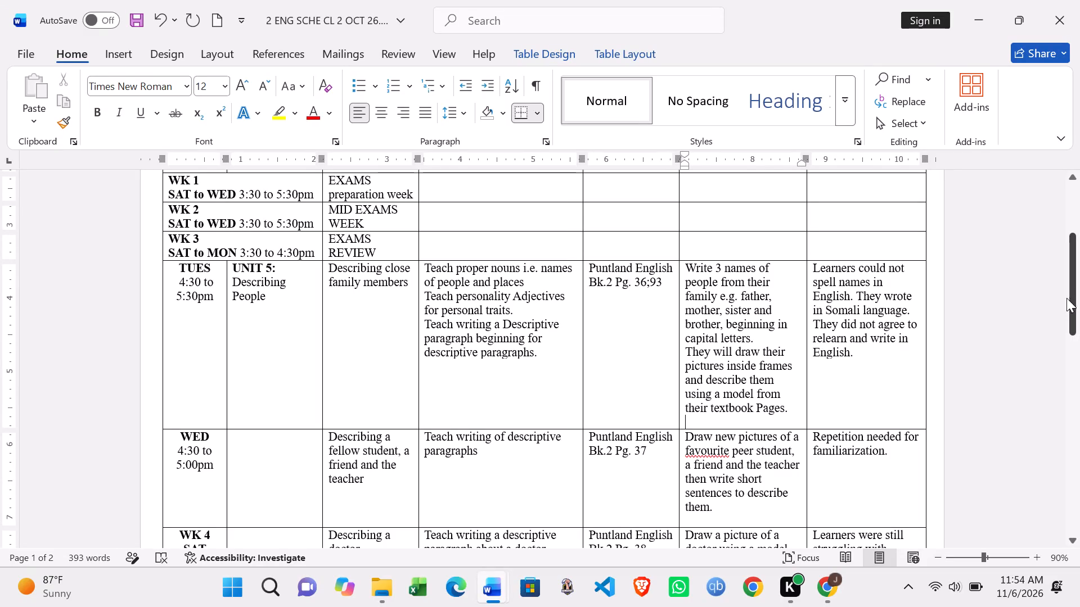
Review the remaining rows of the October scheme of work table, from the Unit 5 TUES row through the final WED row.
drag(1079, 293, 1079, 333)
scroll(1079, 298, up, 1)
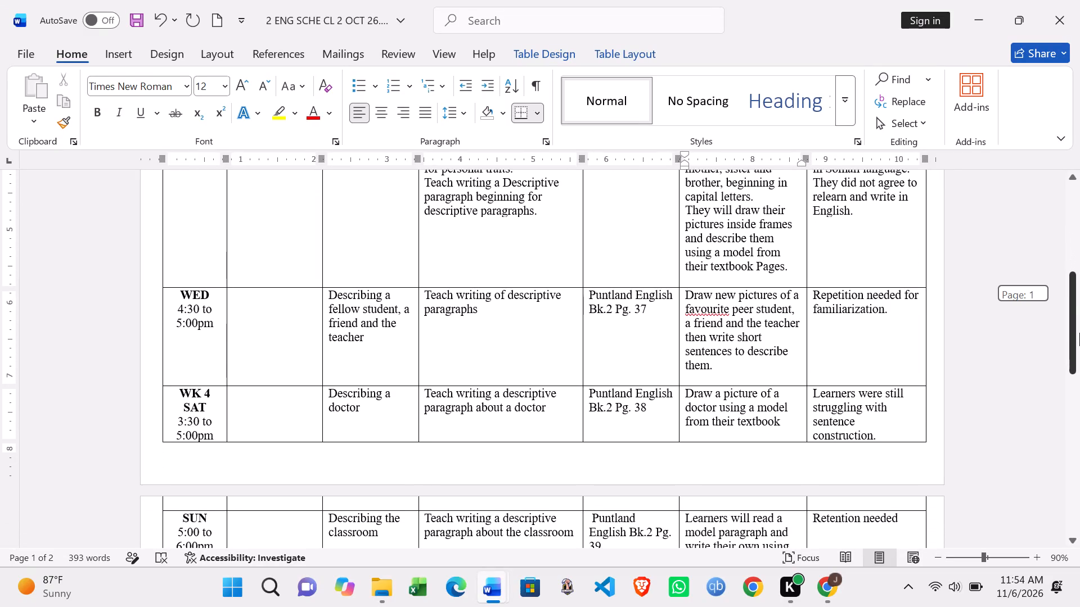
scroll(1079, 333, up, 1)
drag(1079, 333, 1079, 333)
scroll(1079, 333, up, 1)
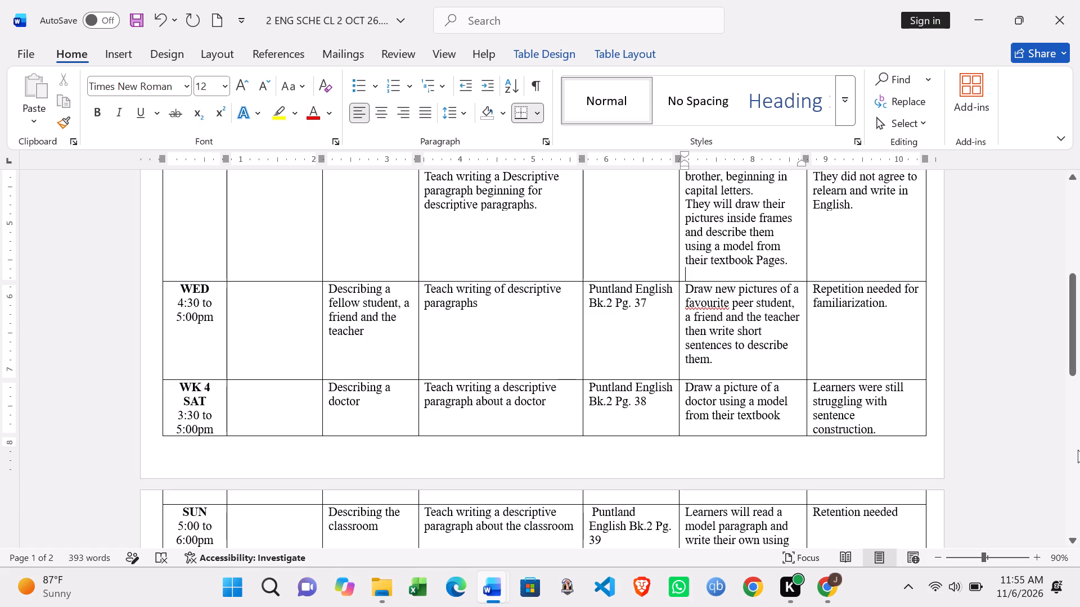
click(1074, 541)
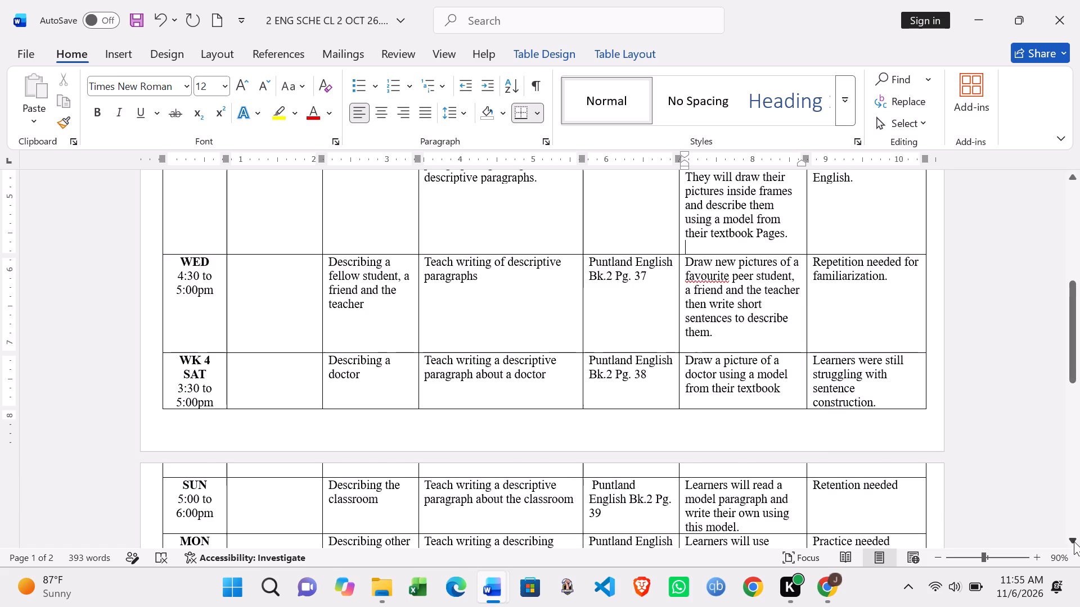
click(1074, 541)
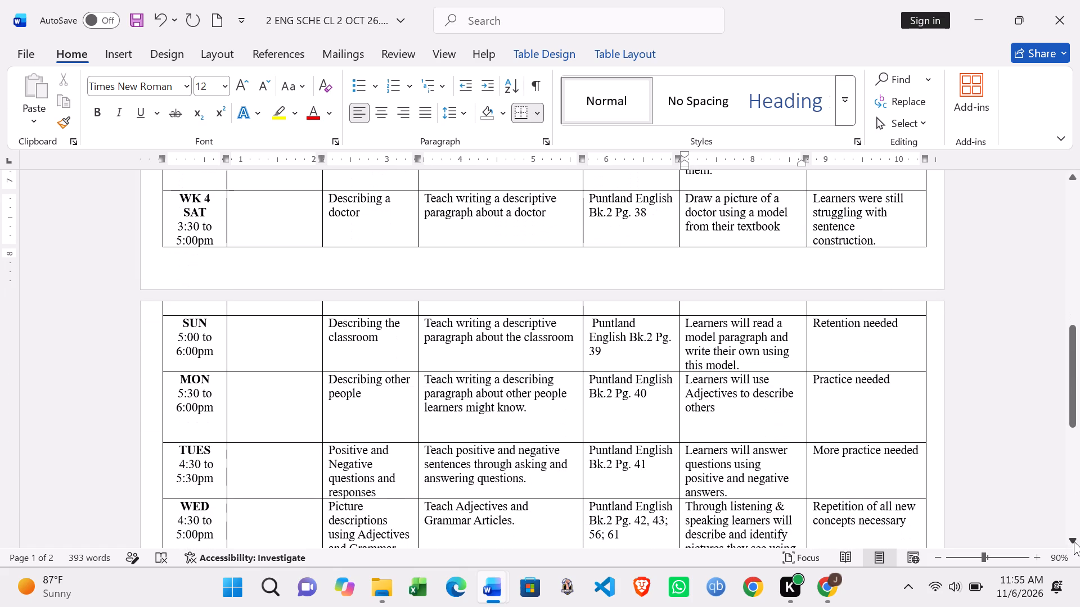
click(1074, 541)
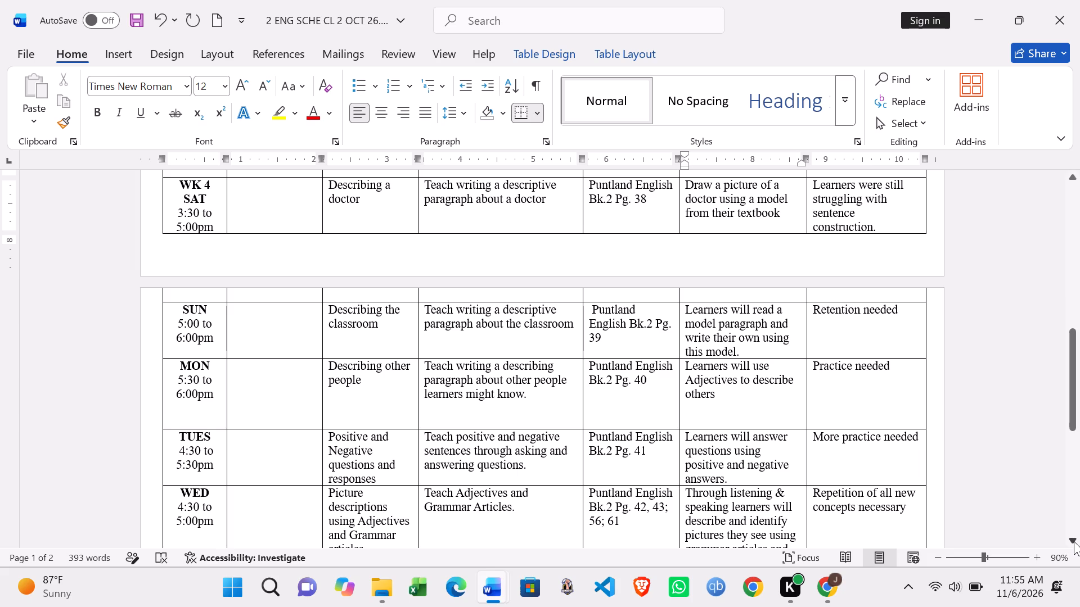
double_click(961, 505)
scroll(961, 505, right, 2)
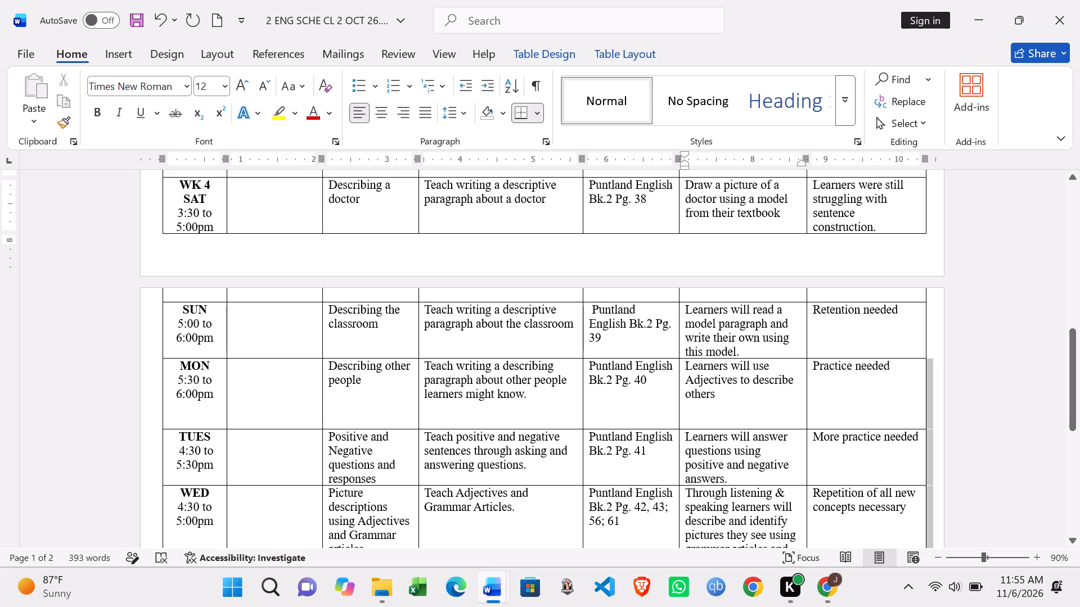
click(1074, 384)
drag(1071, 388, 1078, 410)
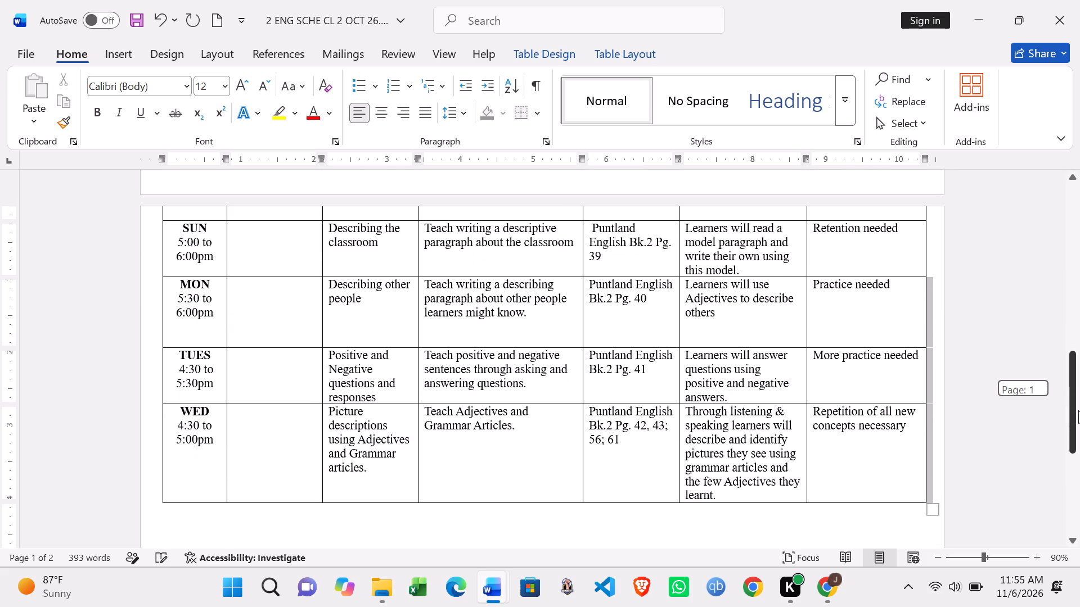
drag(1078, 410, 1079, 411)
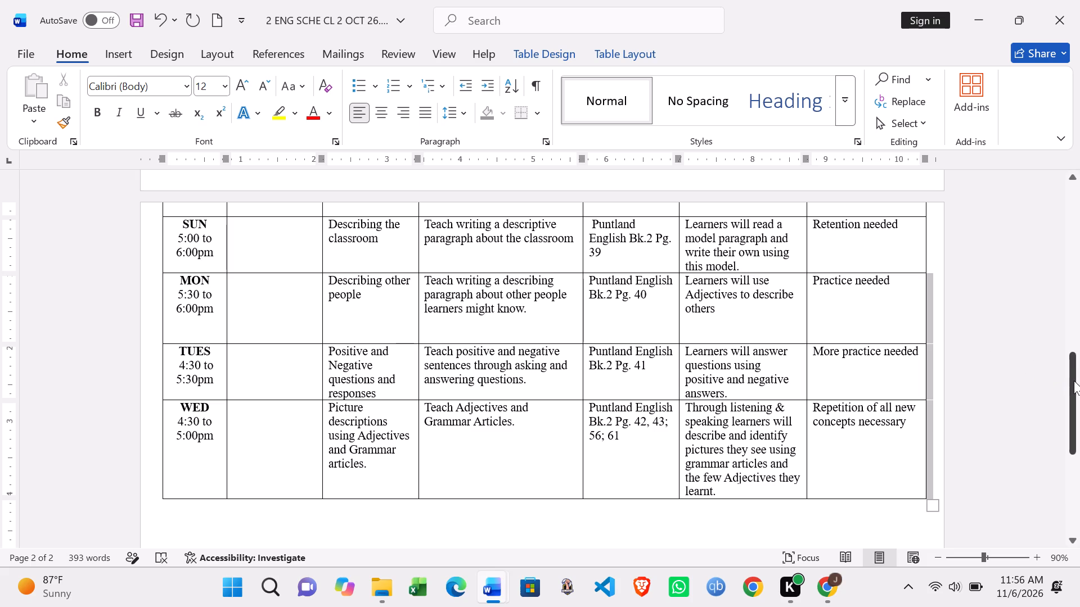
drag(1074, 380, 1065, 237)
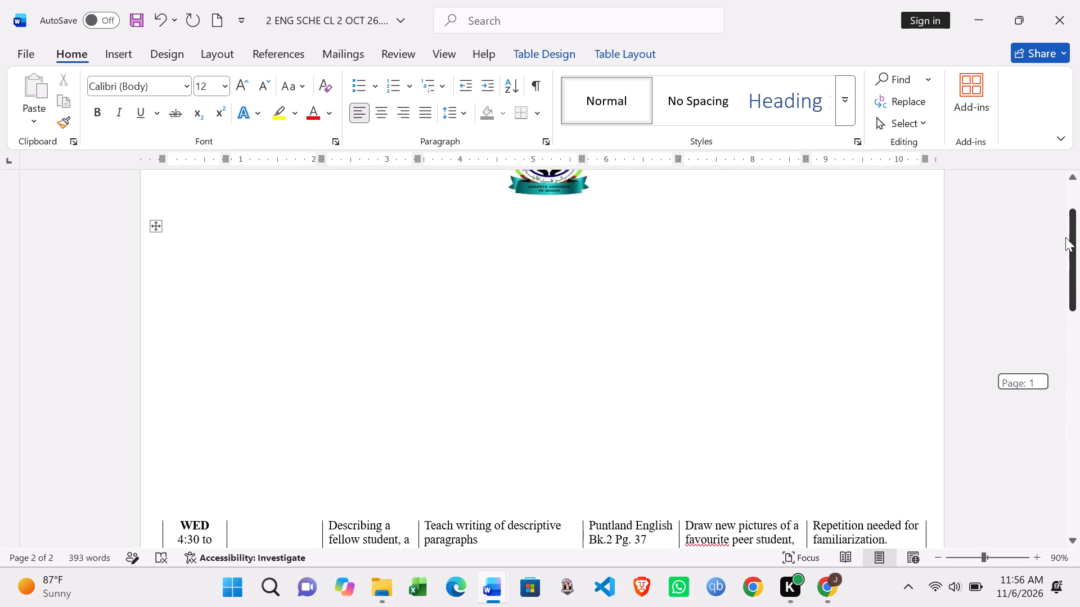
drag(1065, 237, 1062, 219)
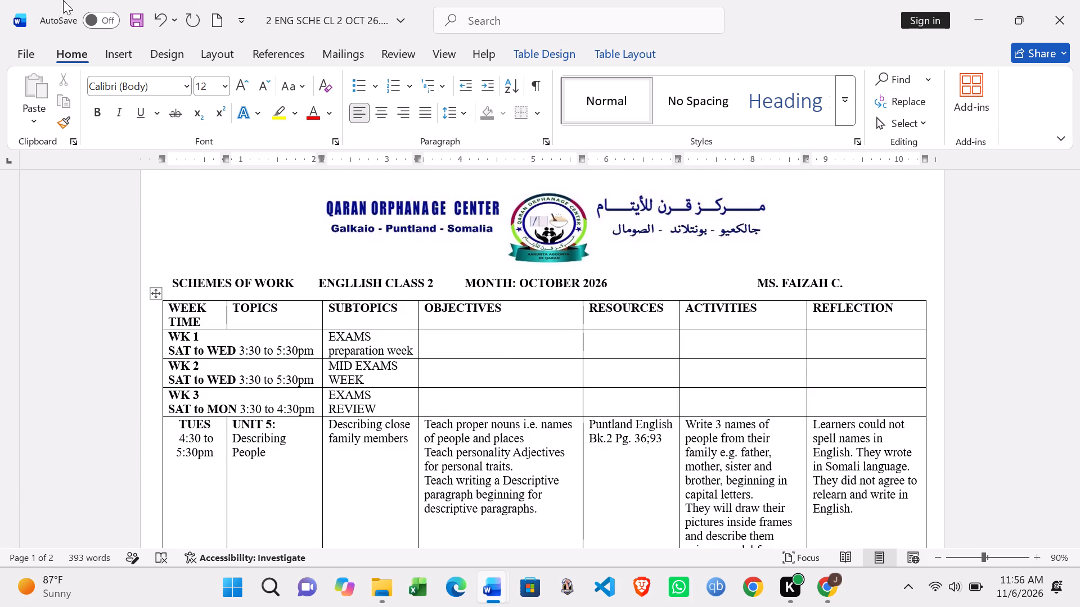
Save the October English Class 2 scheme of work and close the document.
click(133, 19)
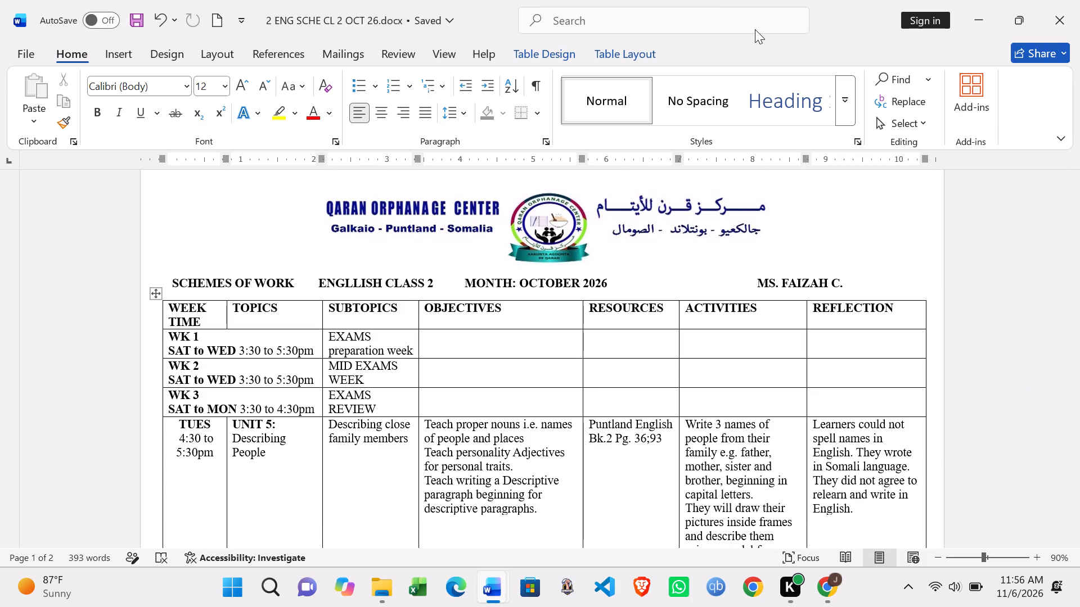
click(1056, 27)
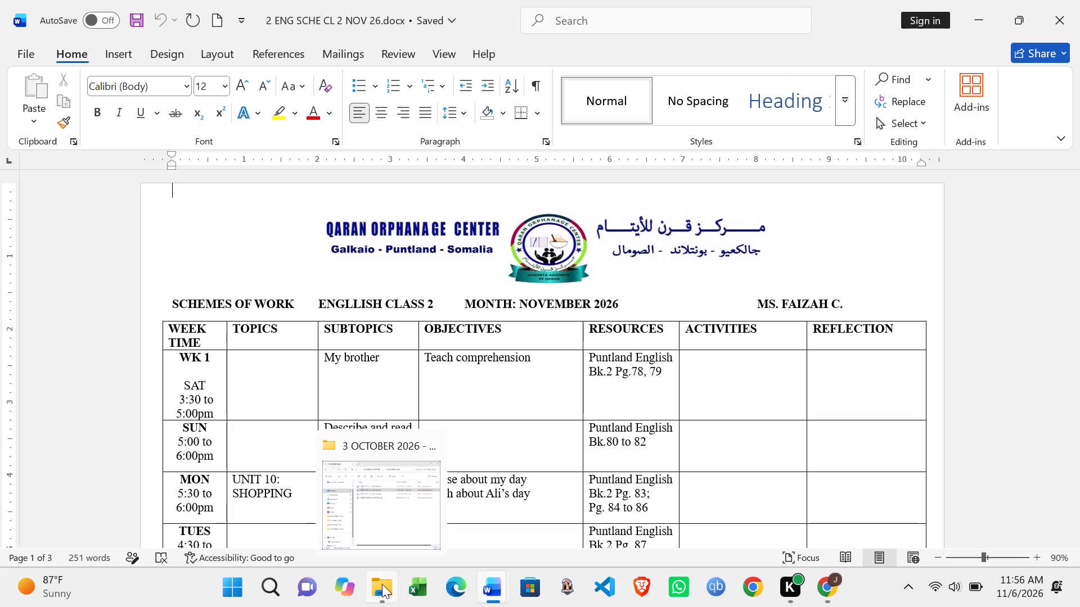
Switch to the 3 OCTOBER 2026 folder in File Explorer and reopen 2 ENG SCHE CL 2 OCT 26.docx.
click(391, 506)
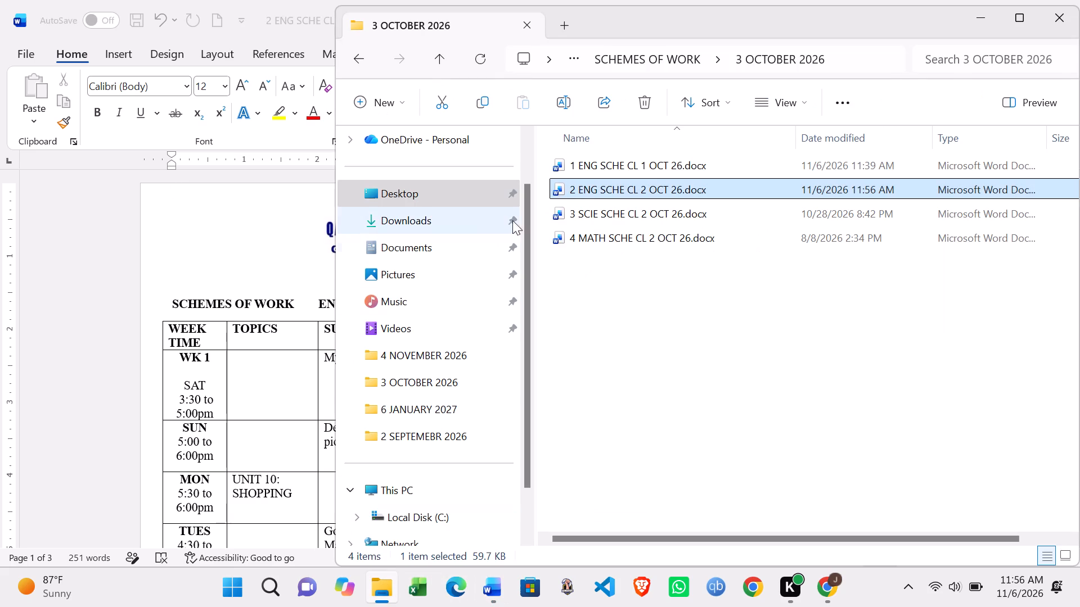
double_click(577, 191)
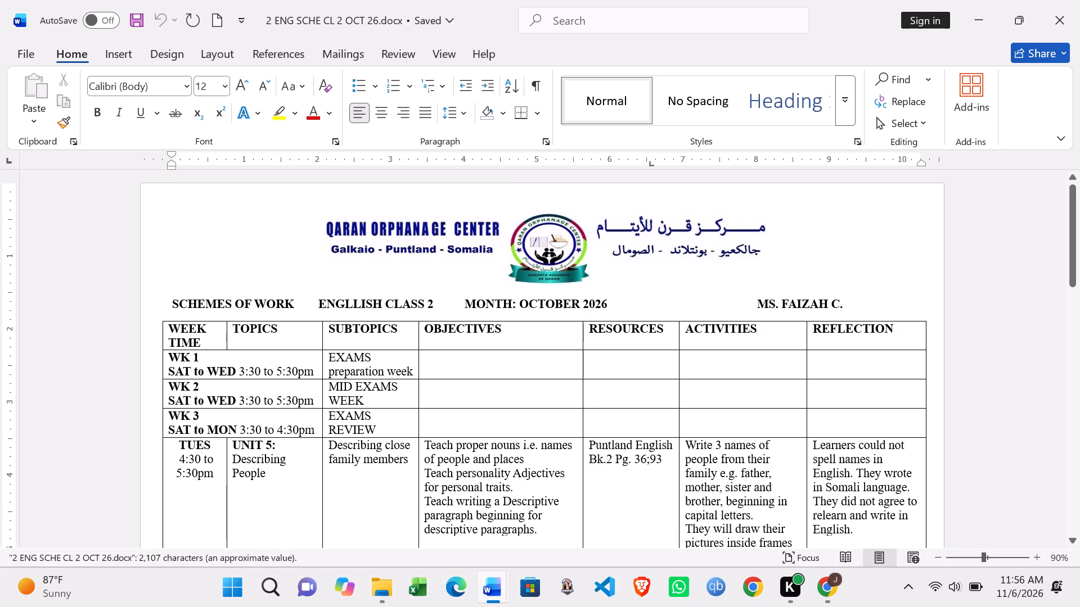
Check the reopened October scheme's table through to its last rows on page 2.
drag(1074, 223, 1079, 264)
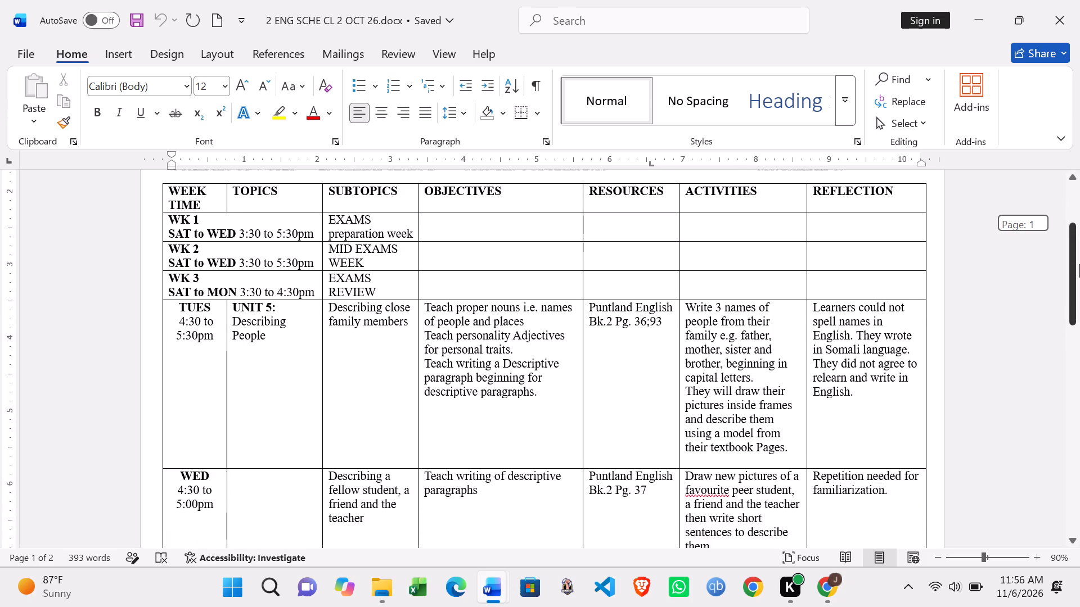
drag(1079, 264, 1079, 397)
scroll(1079, 336, up, 1)
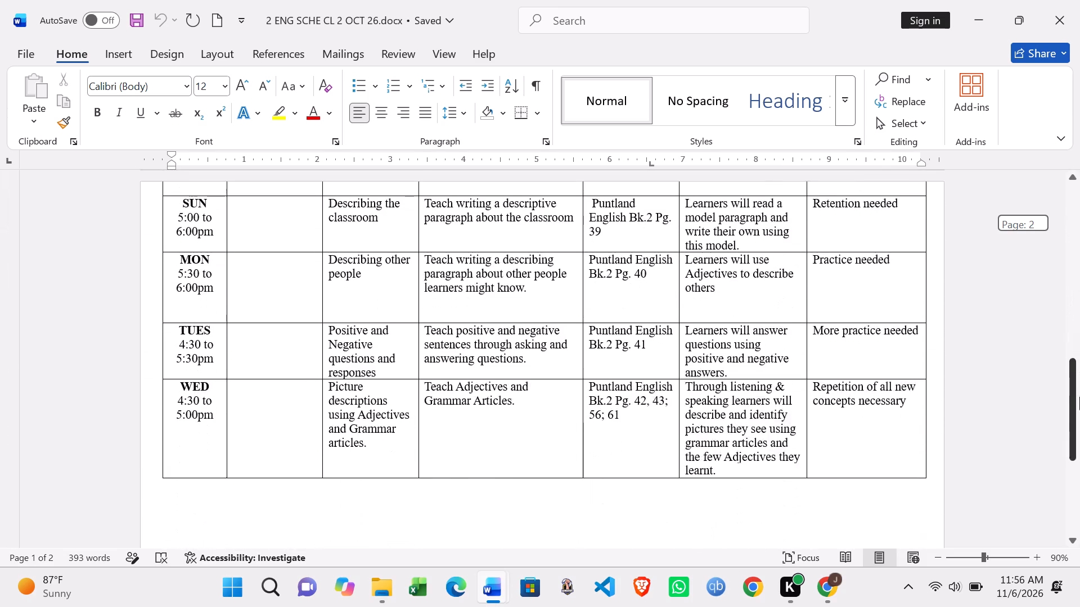
scroll(1079, 397, up, 1)
drag(1079, 397, 1079, 421)
scroll(1079, 424, up, 2)
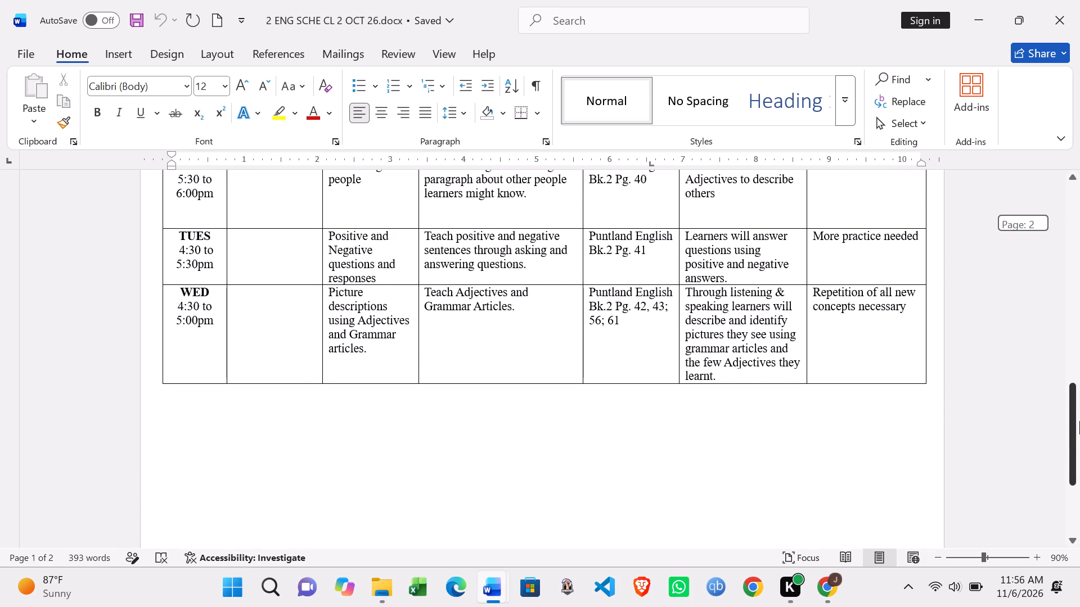
scroll(1079, 421, up, 1)
drag(1079, 421, 1079, 414)
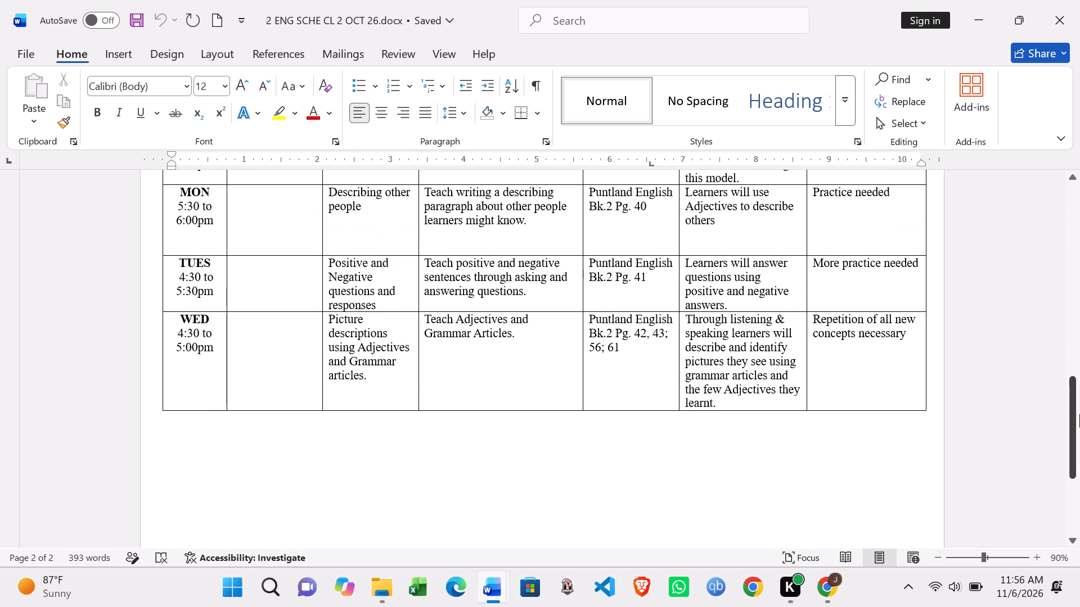
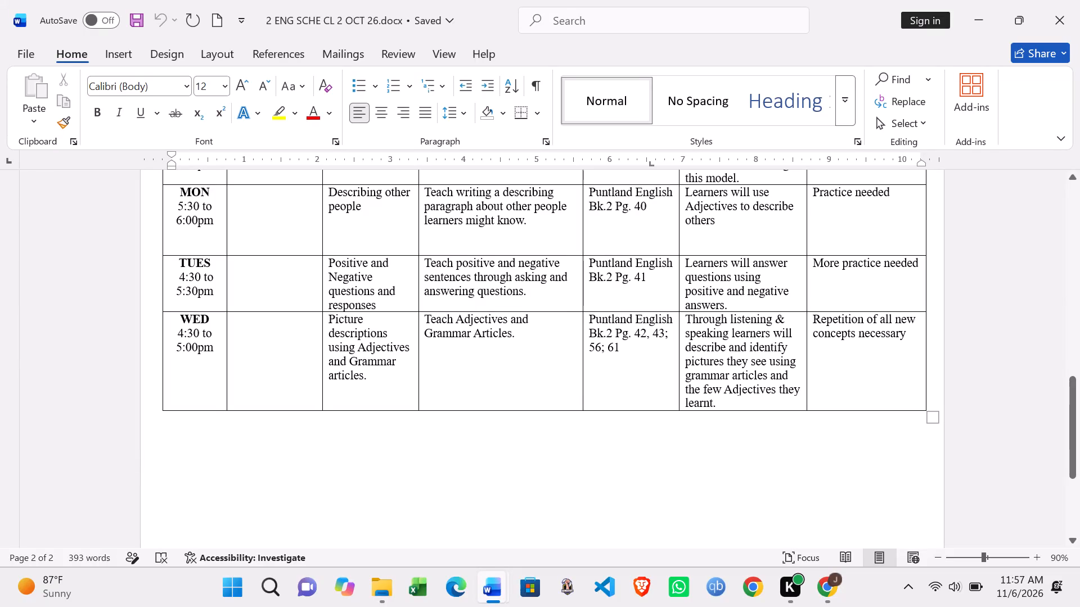
Replace the last page reference in the final WED row's resources with 62 to 64;67,68 and save the document.
click(627, 348)
key(BackSpace)
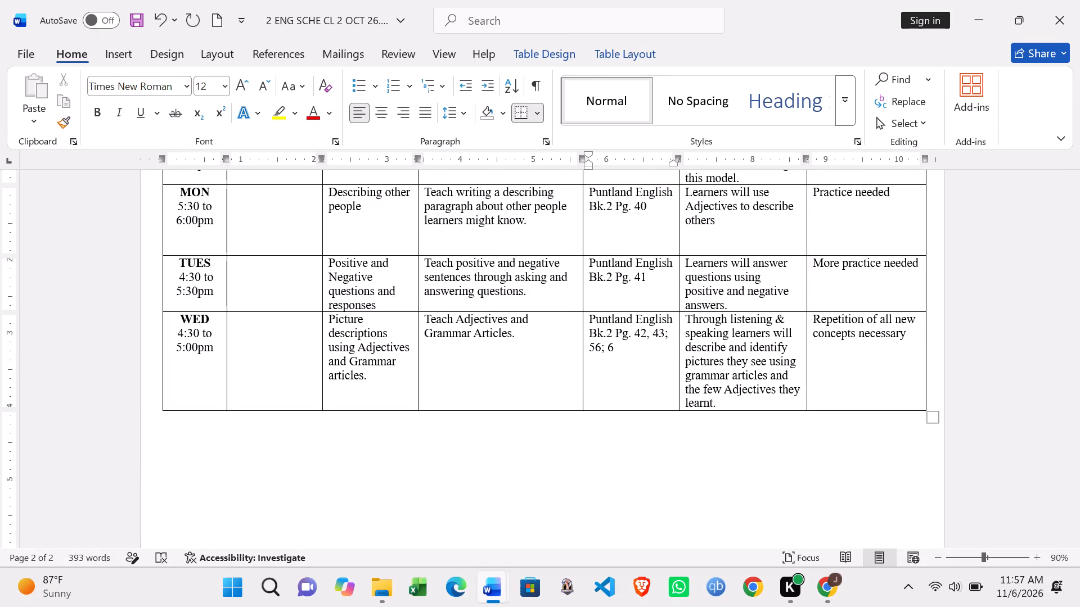
text(2 to 64)
key(semicolon)
key(6)
key(7)
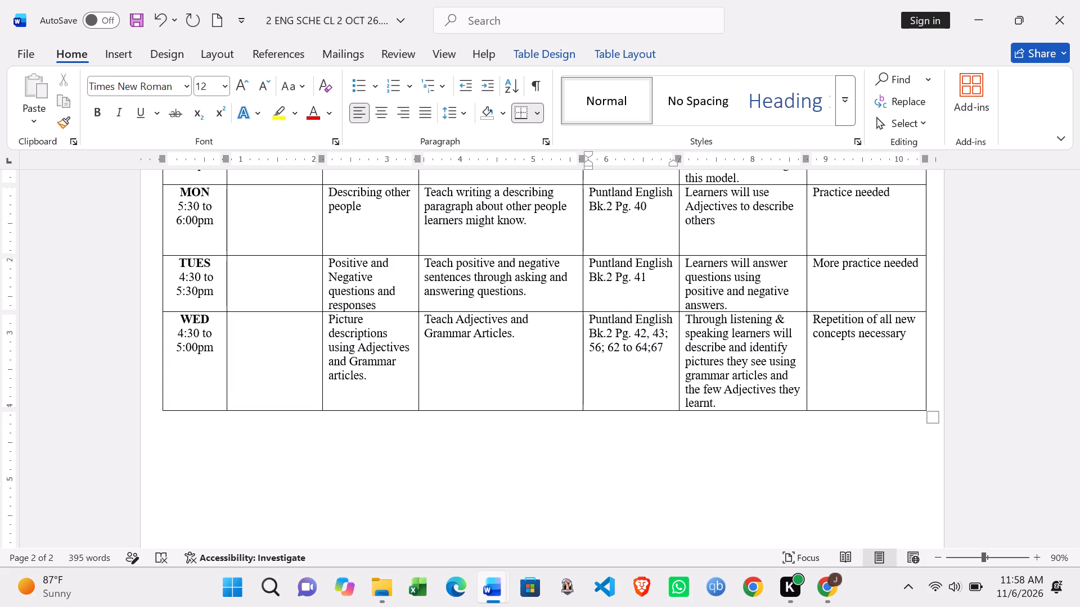
text(,68)
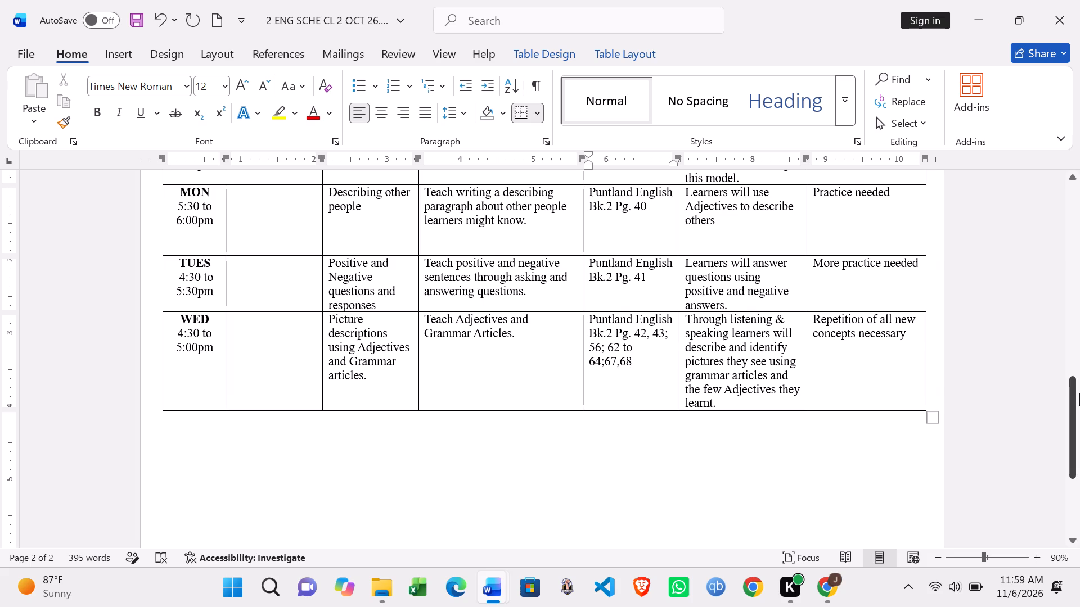
drag(1070, 398, 1079, 473)
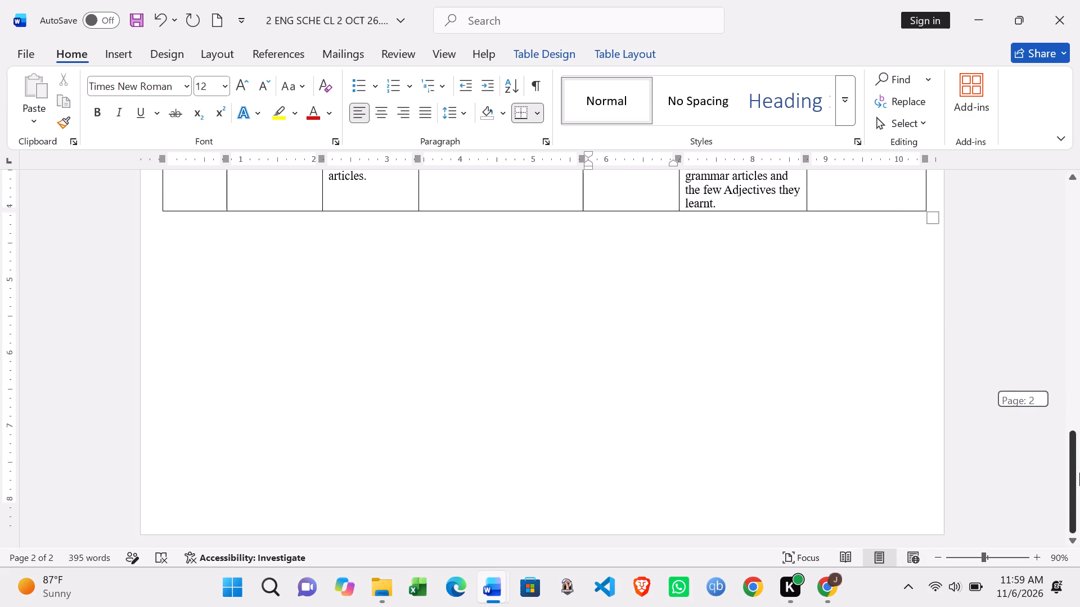
drag(1079, 473, 1078, 326)
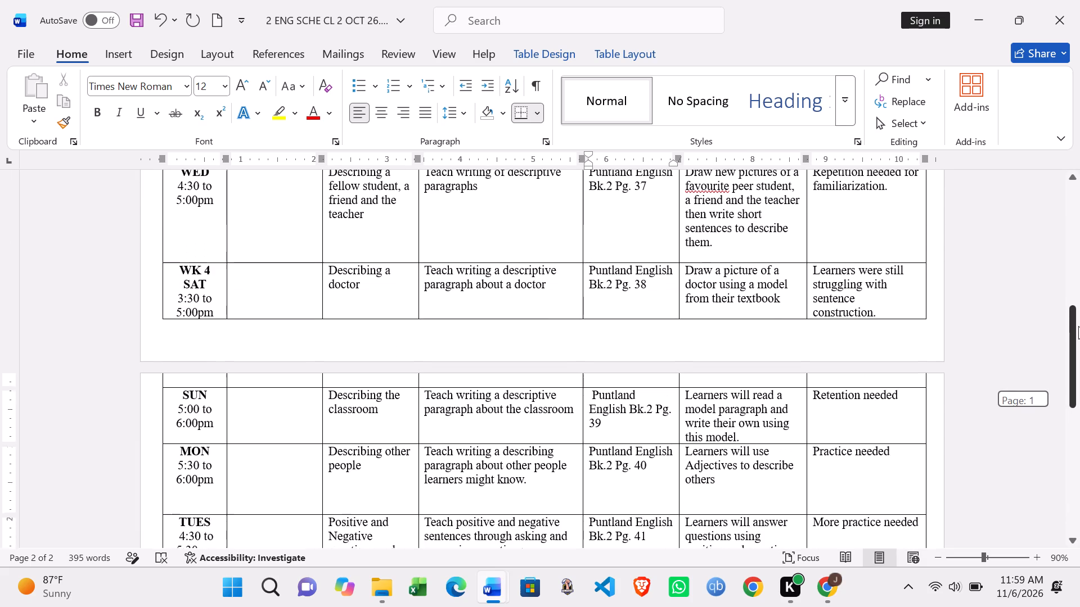
drag(1078, 326, 1078, 320)
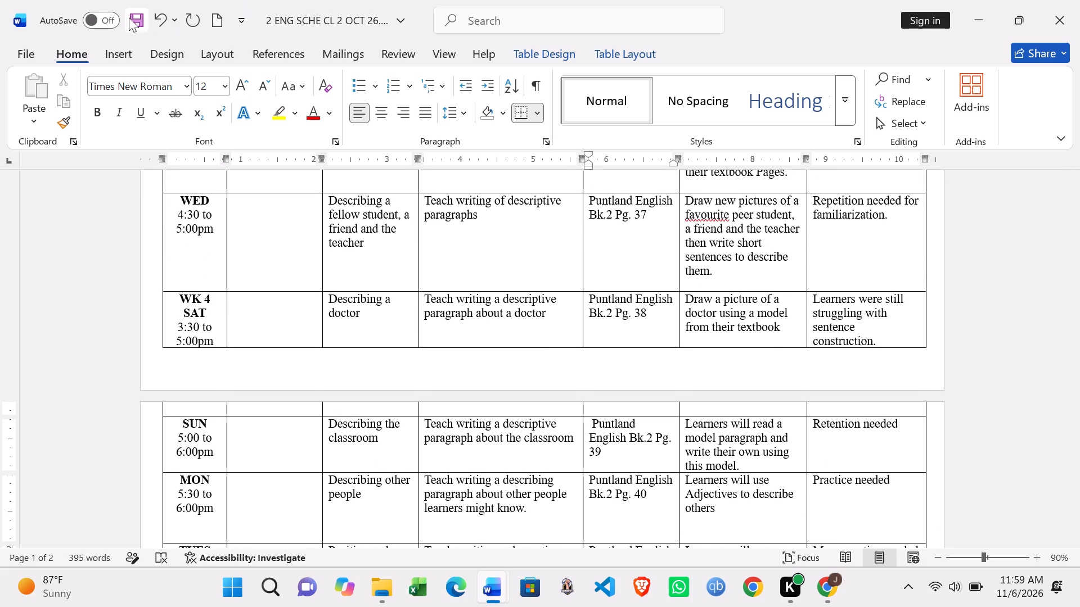
click(140, 20)
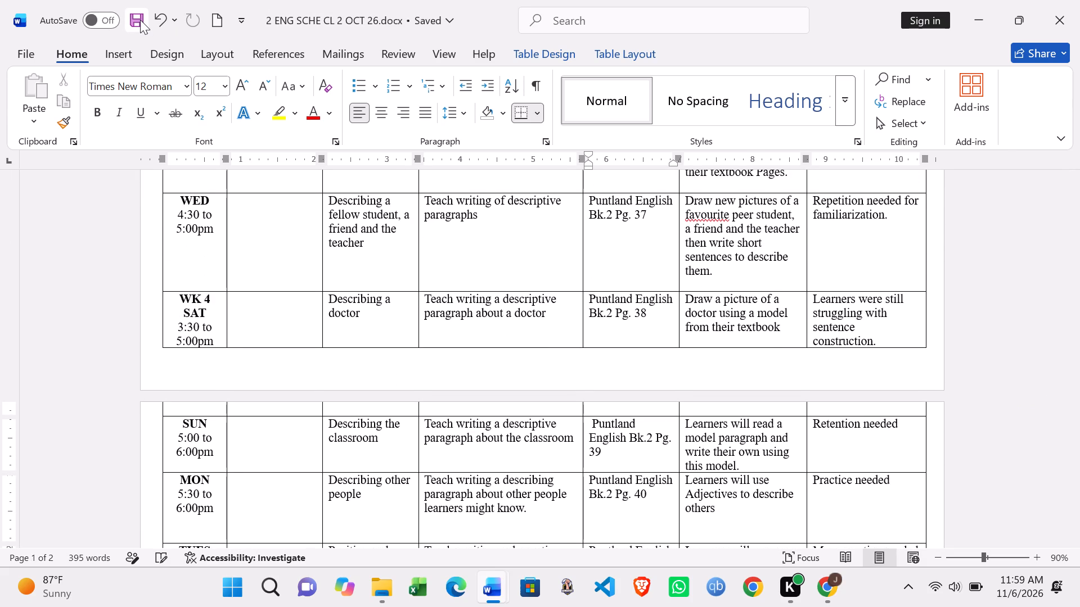
Remove the empty line below the activities text in the WED row for Pg. 37.
click(740, 267)
key(Delete)
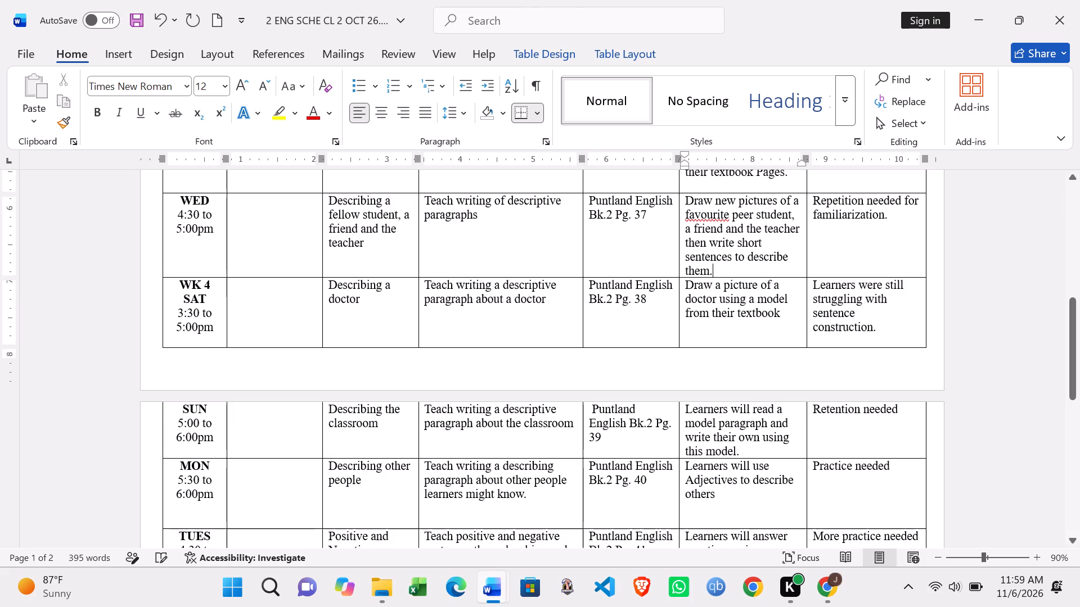
Add an empty line after the reflection text in the WK 4 SAT row and save the document.
click(894, 322)
key(Return)
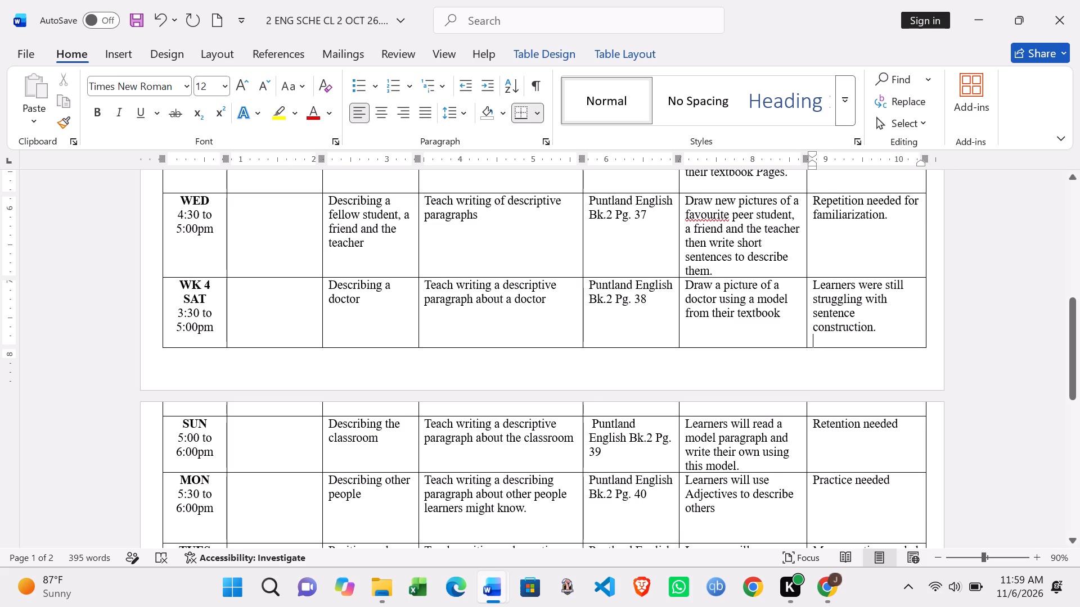
click(135, 28)
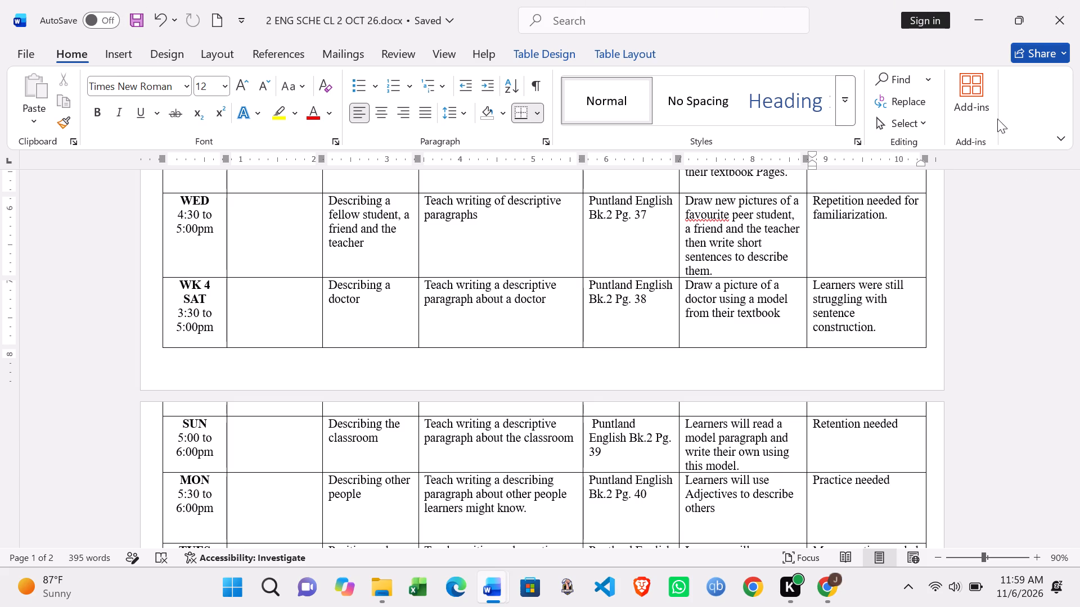
Add an empty line after the activities text in the page 2 TUES row to give the row more space.
drag(1075, 324, 1075, 258)
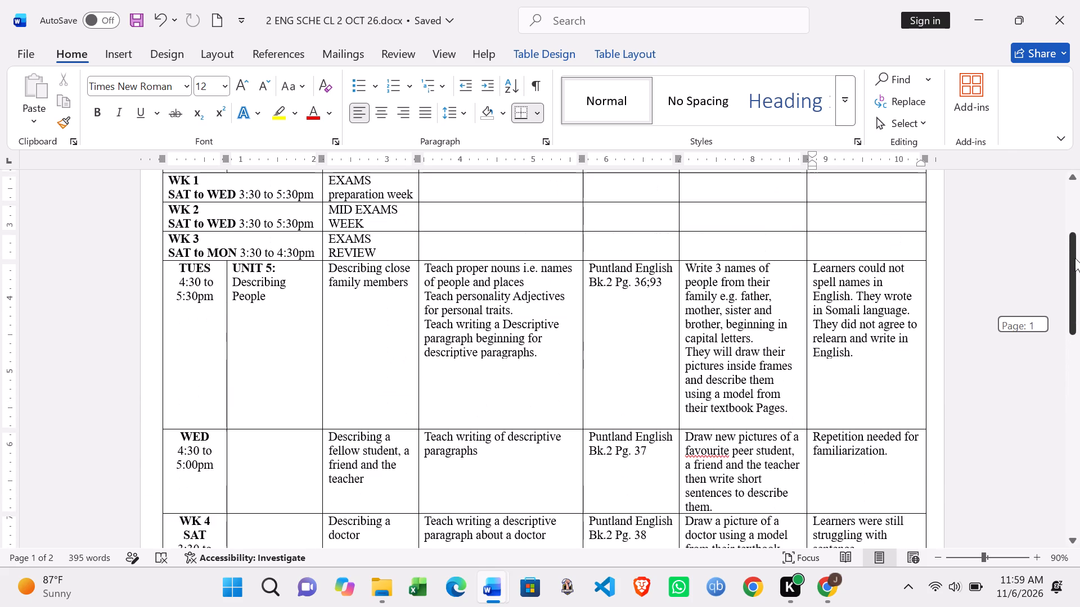
drag(1075, 258, 1079, 373)
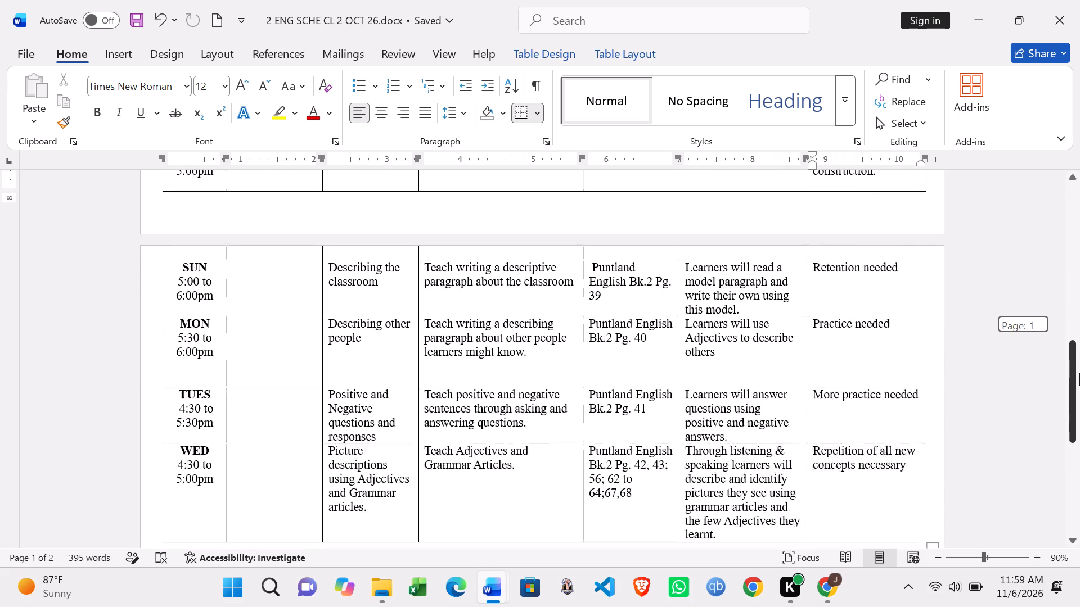
drag(1079, 373, 1077, 380)
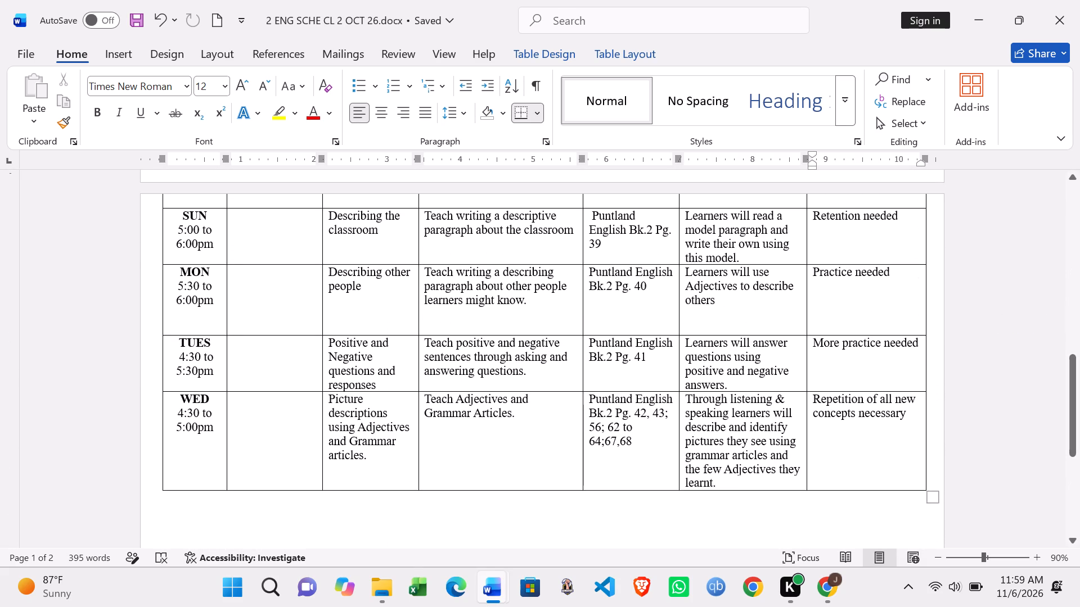
click(749, 384)
key(Return)
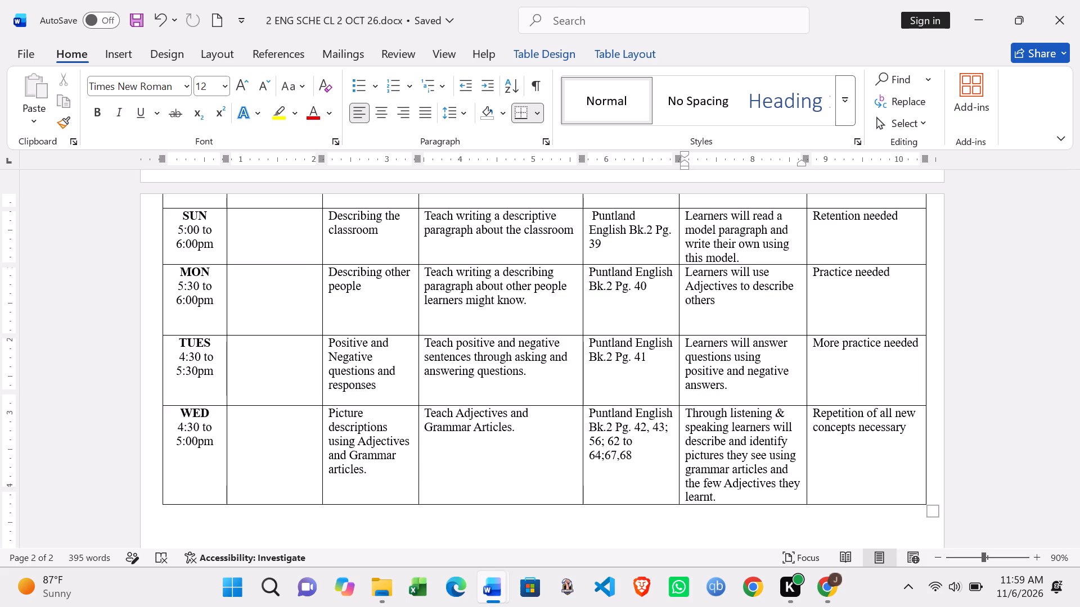
Save the October English Class 2 scheme of work and close the document.
drag(1069, 397, 1069, 368)
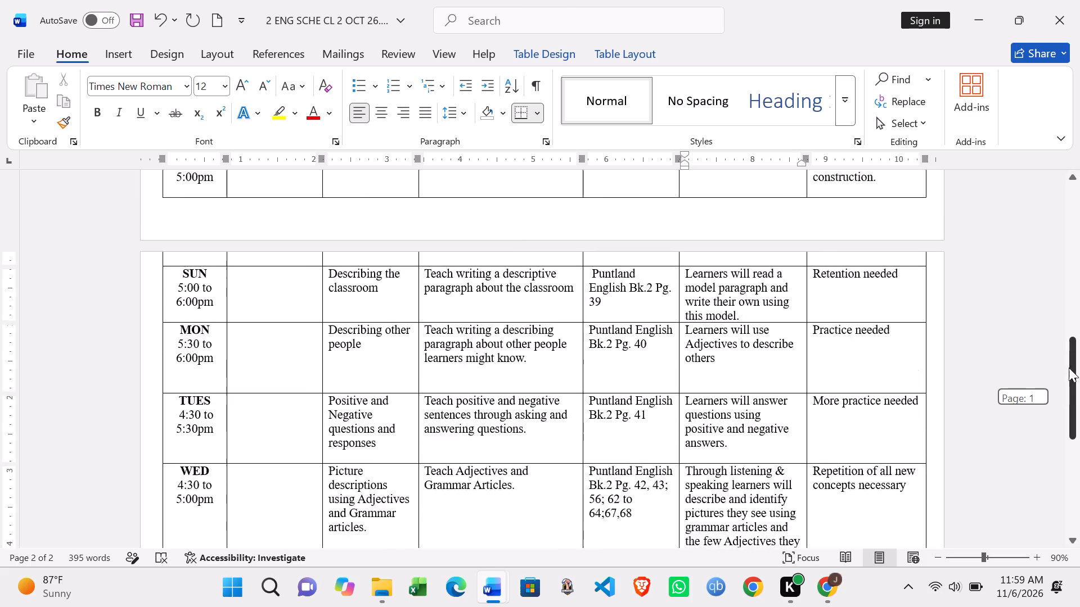
drag(1069, 368, 1036, 193)
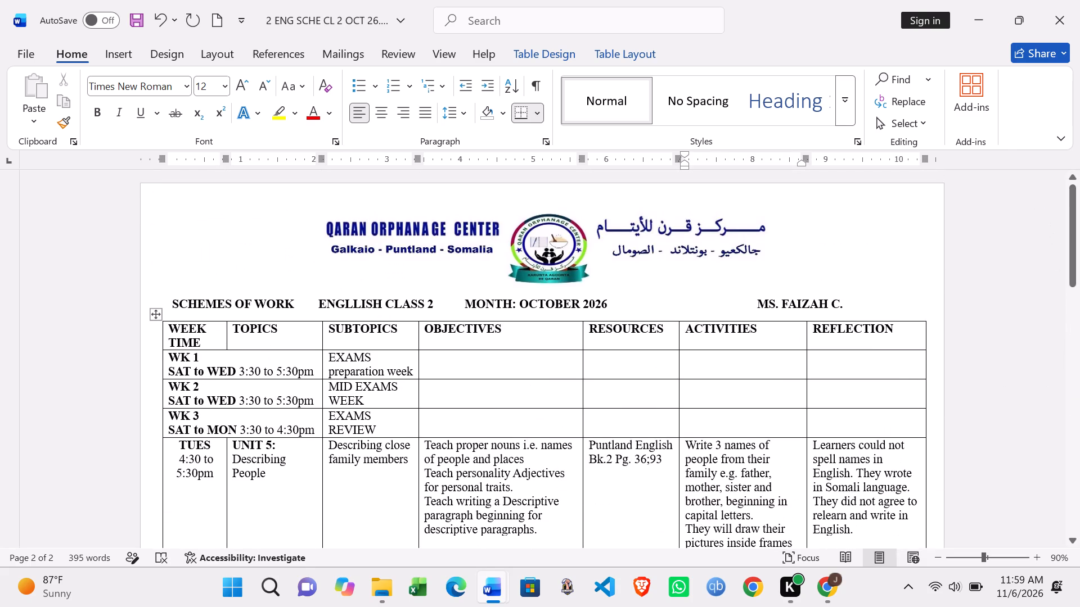
click(136, 19)
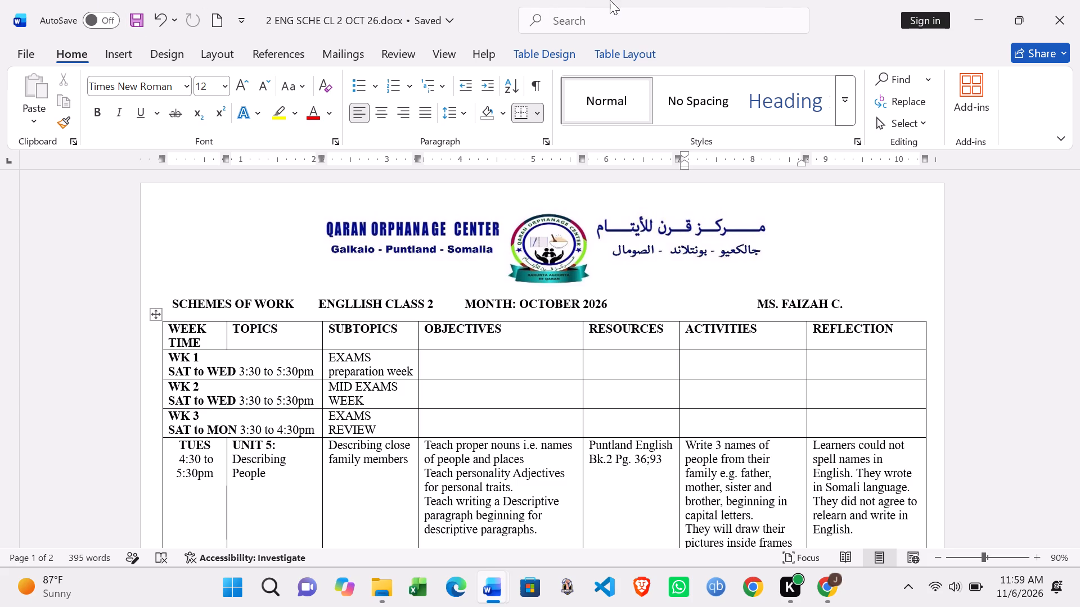
click(1056, 17)
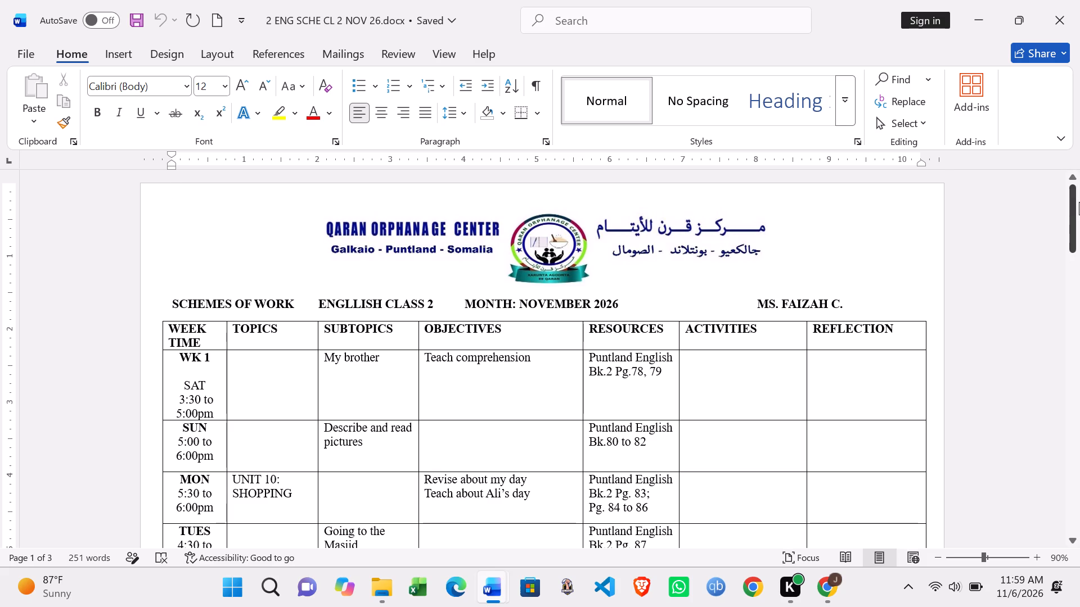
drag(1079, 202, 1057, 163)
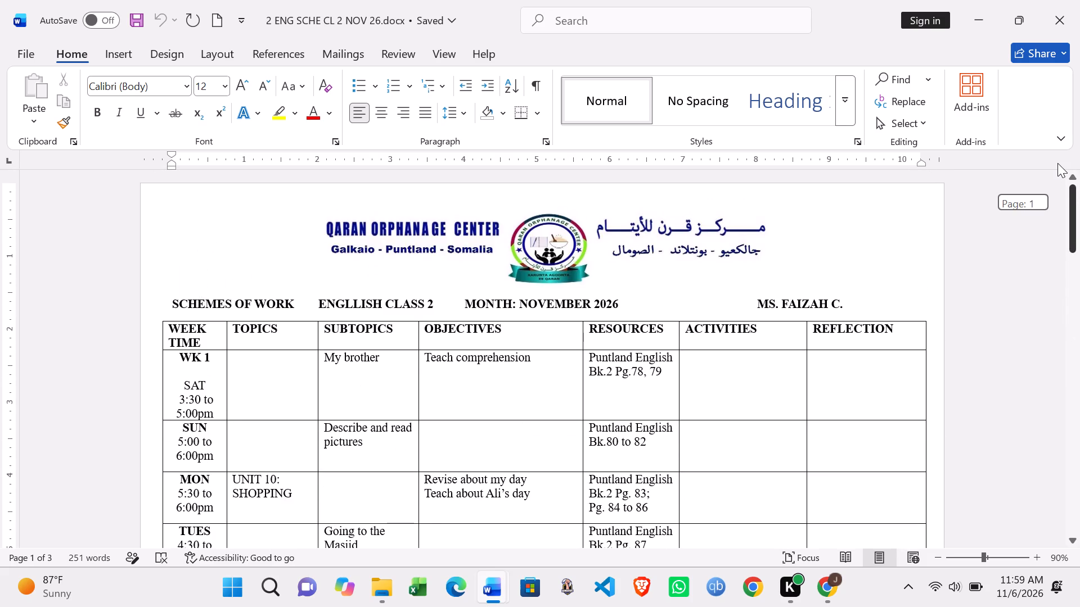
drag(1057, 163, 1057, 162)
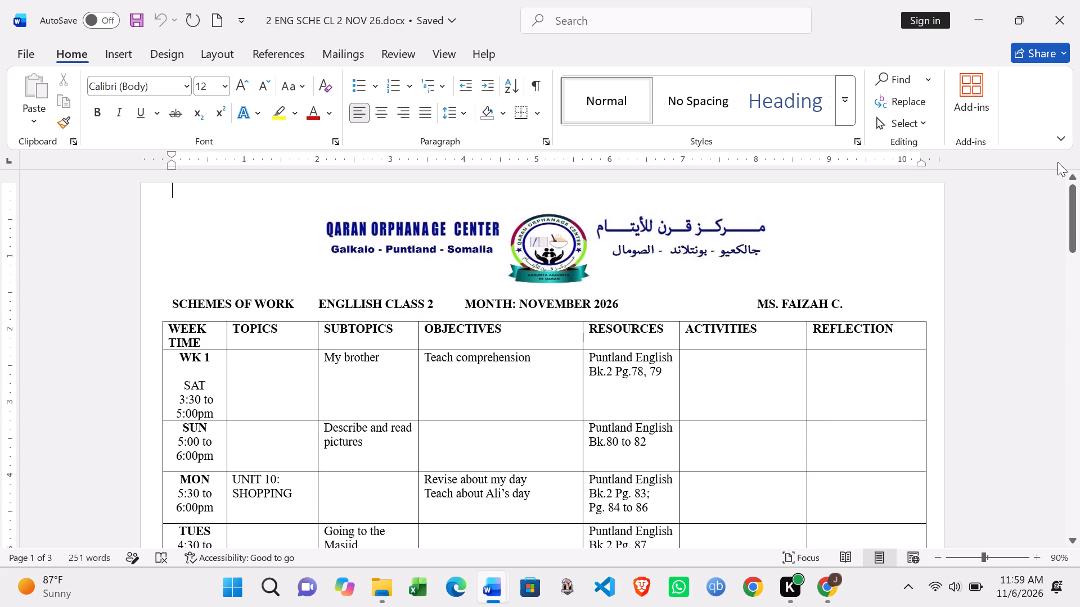
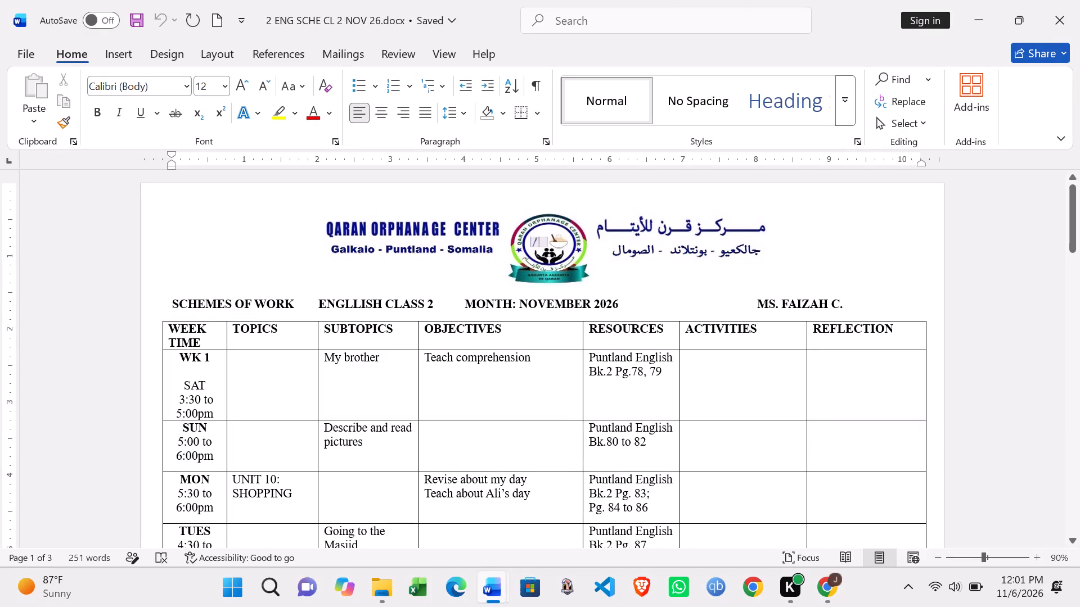
Remove the empty line between WK 1 and SAT in the first week's time cell and make SAT bold.
click(197, 368)
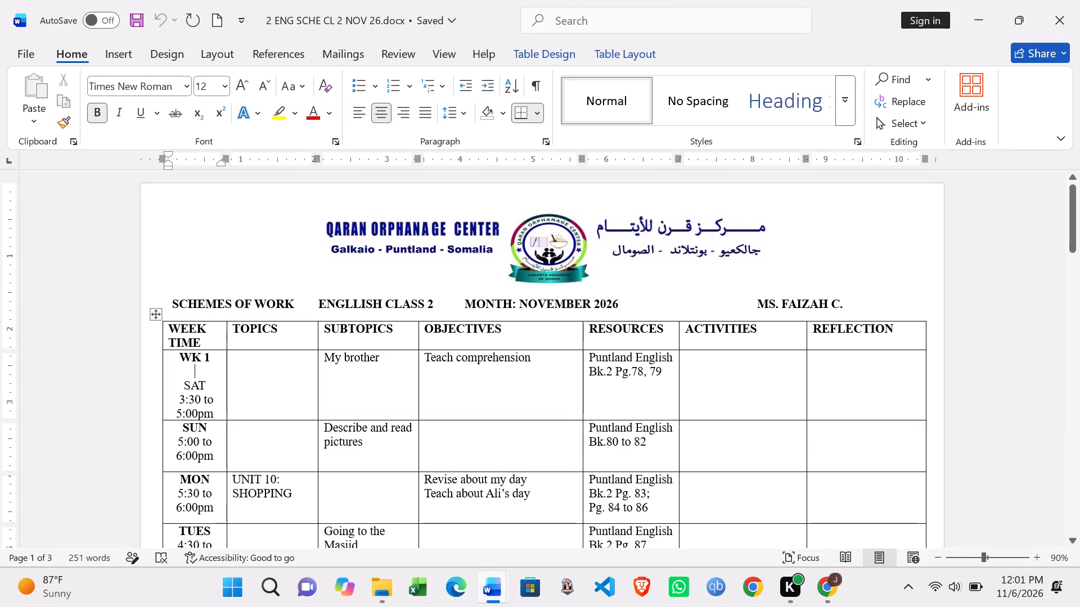
key(Delete)
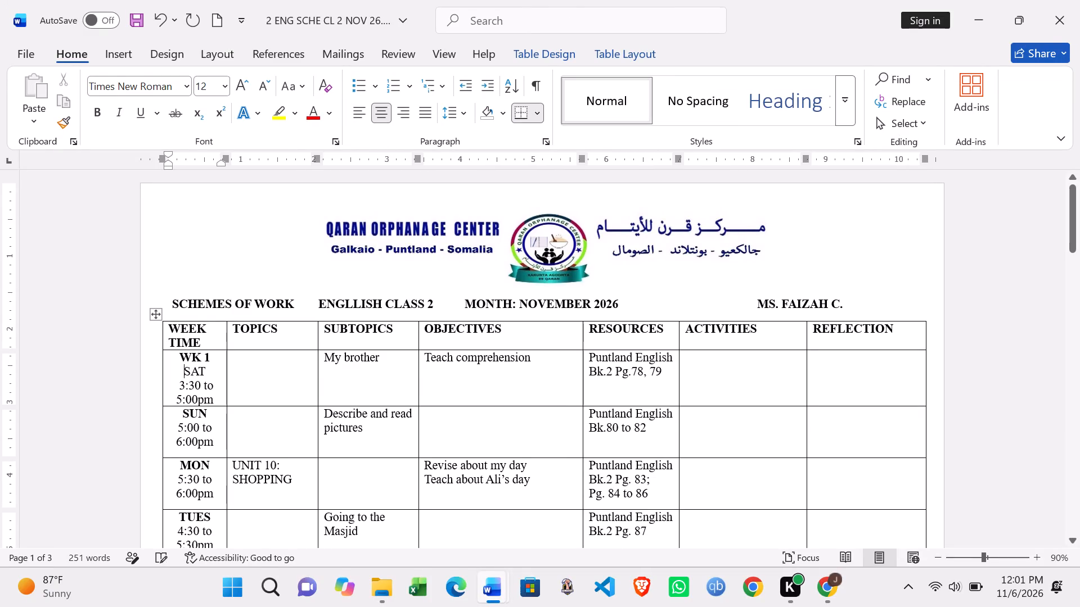
drag(208, 373, 169, 367)
click(183, 422)
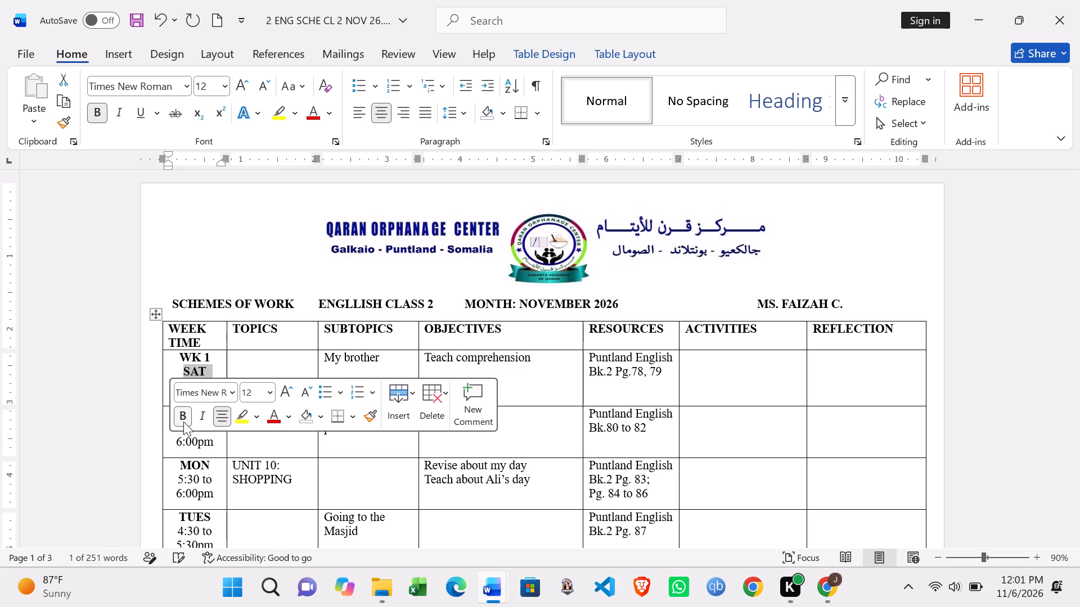
Enter "Describe Ali's day" as the subtopic in the MON row for UNIT 10: SHOPPING.
click(329, 487)
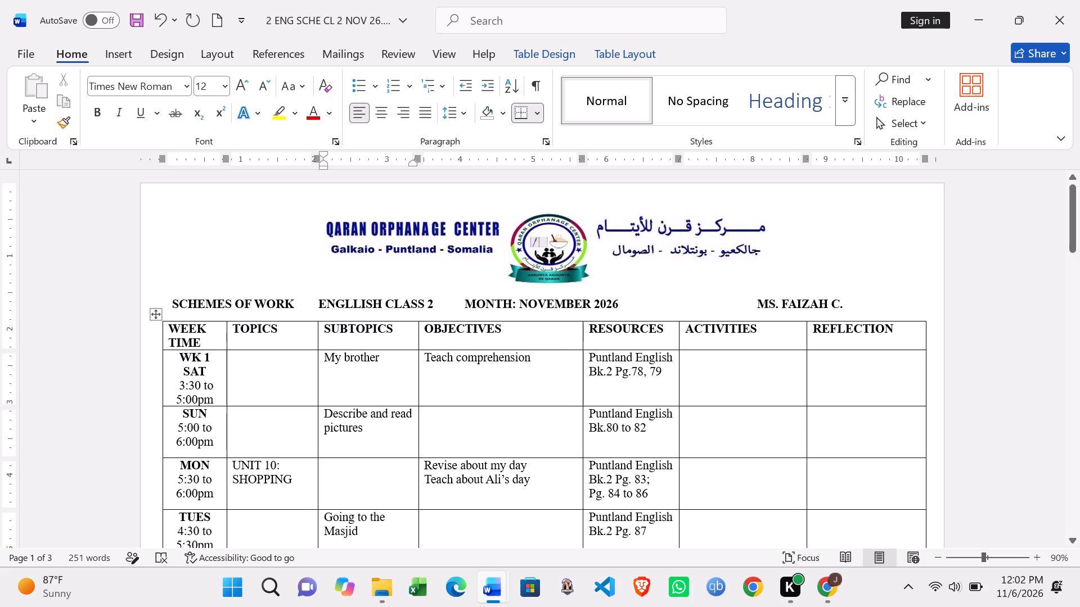
drag(1073, 212, 1079, 249)
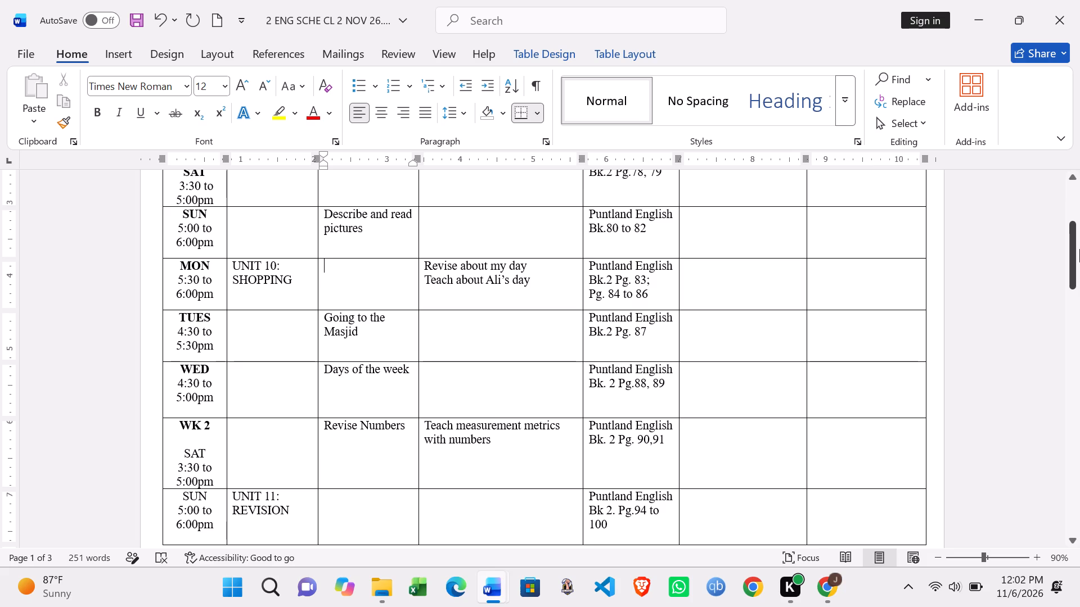
text(des)
text(cribe)
key(space)
key(shift+a)
text(li)
text('s day)
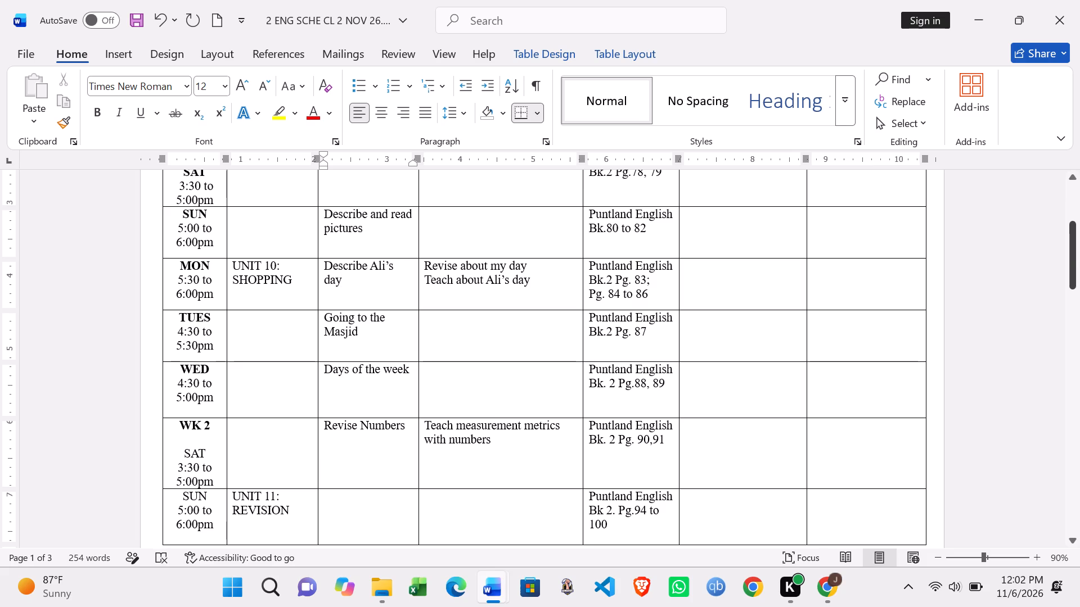
Reword the MON row's subtopic as "Describing someone else's day".
key(BackSpace)
key(BackSpace)
key(BackSpace)
key(BackSpace)
key(BackSpace)
key(BackSpace)
key(BackSpace)
key(BackSpace)
key(BackSpace)
key(BackSpace)
key(BackSpace)
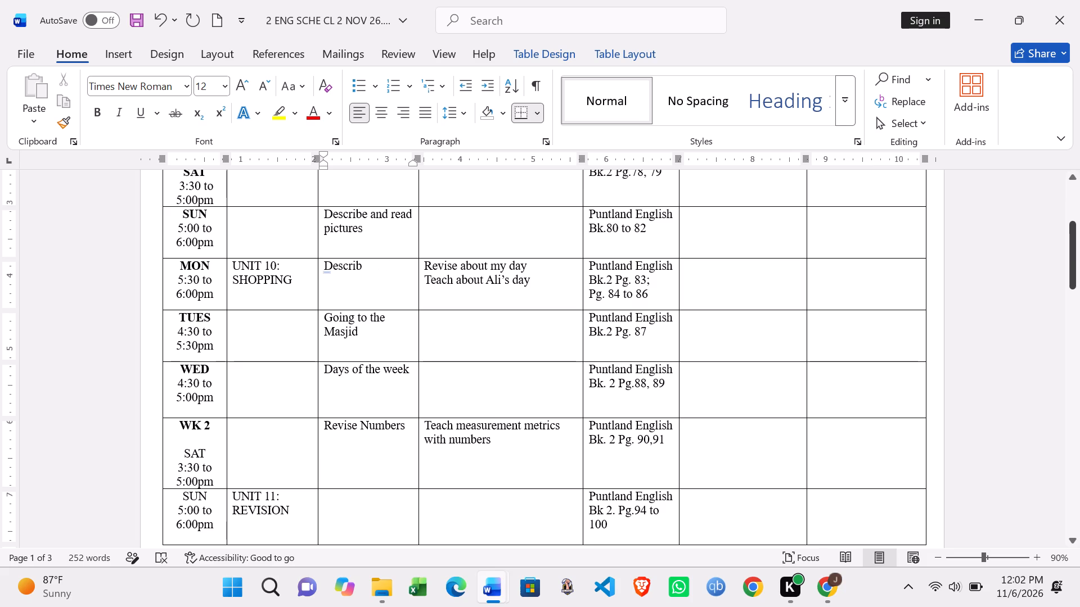
text(ing)
key(space)
text(some)
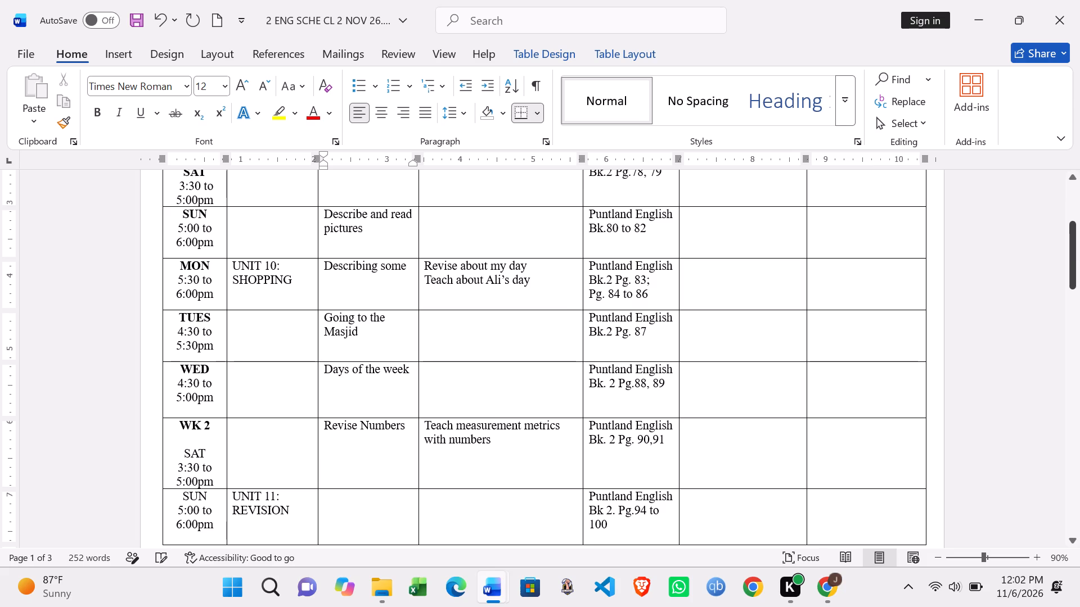
text(one else's)
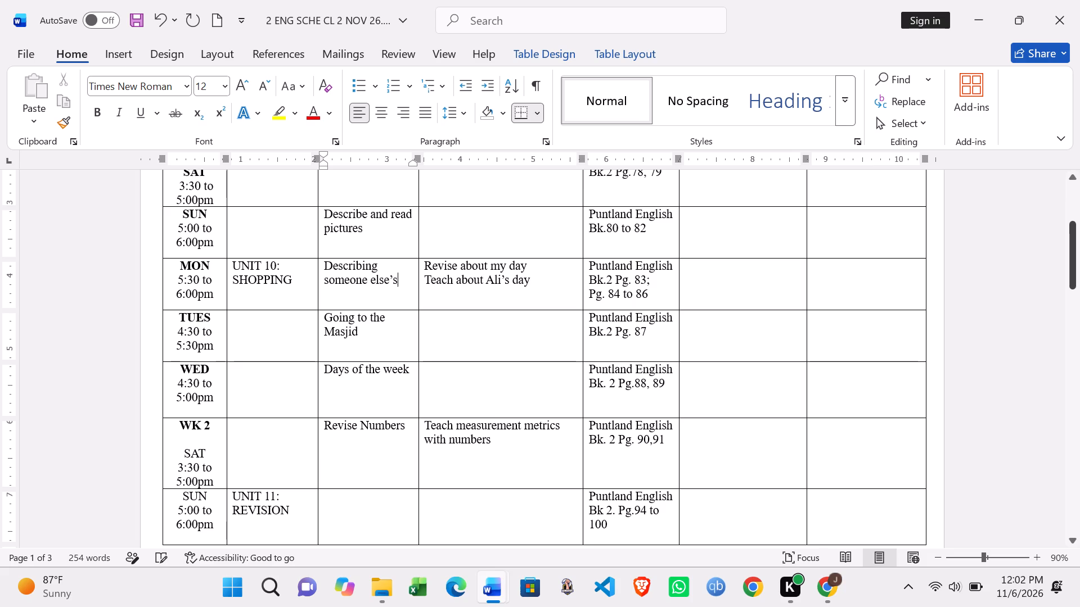
key(space)
text(day)
Switch to File Explorer and check the class schemes in the 2 SEPTEMEBR 2026 folder of SCHEMES OF WORK.
scroll(1079, 166, right, 1)
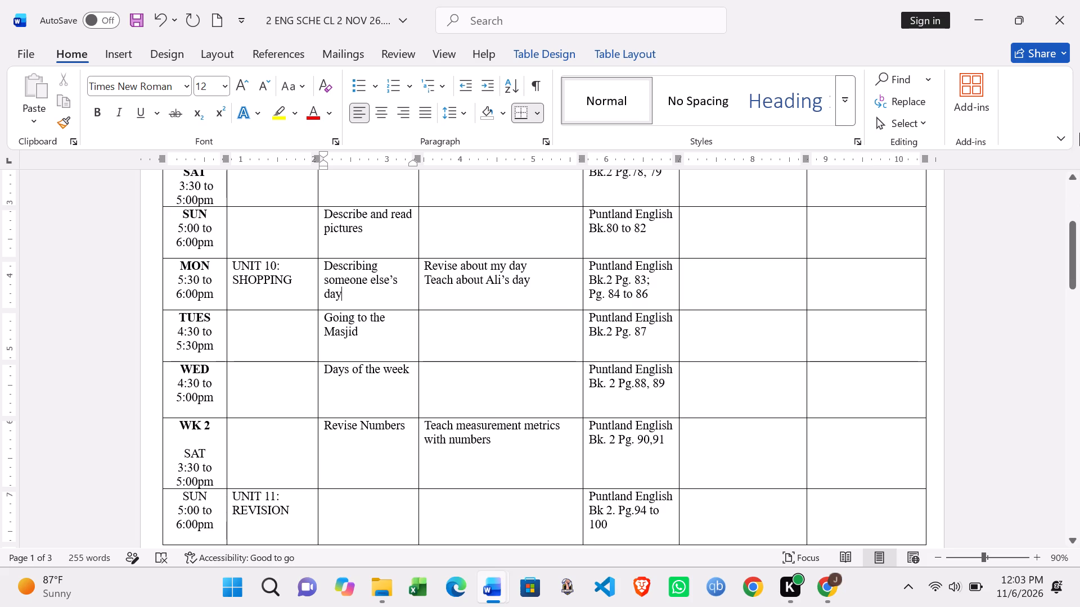
drag(1077, 255, 1075, 227)
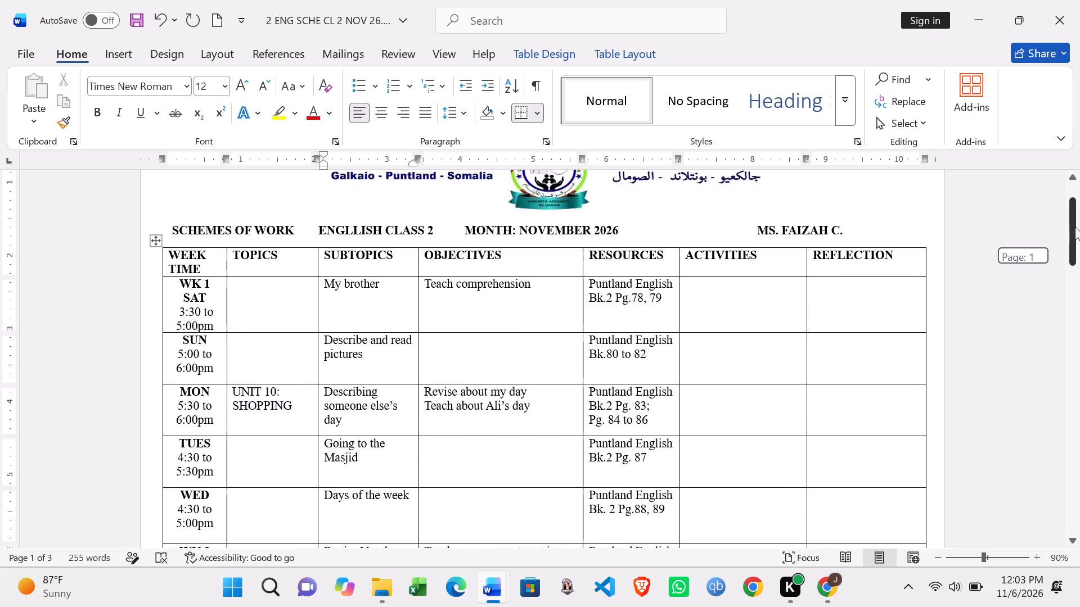
drag(1075, 227, 1075, 211)
scroll(974, 117, down, 1)
click(983, 20)
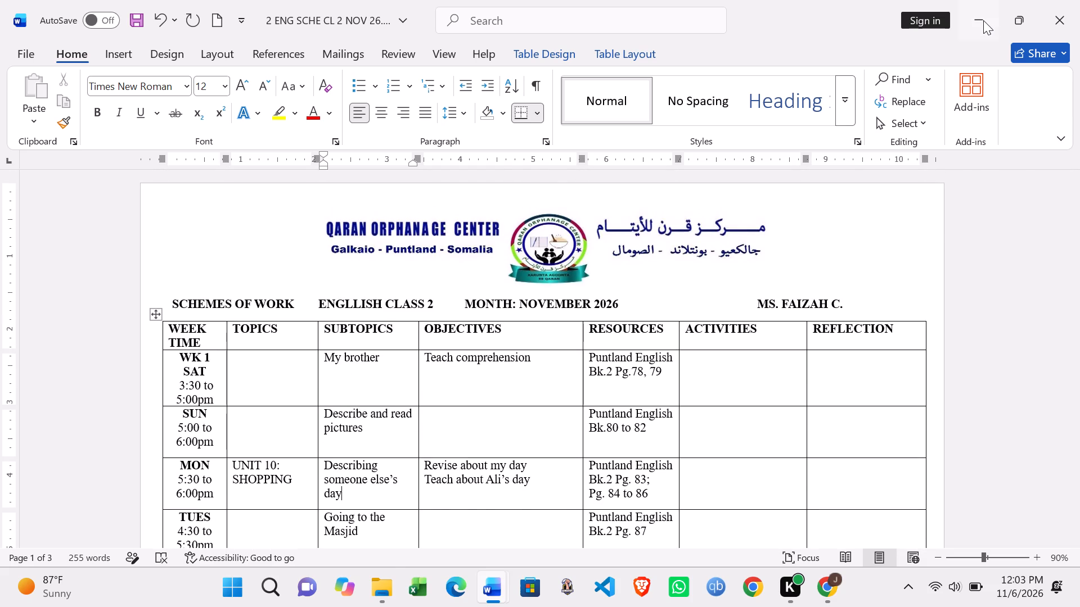
scroll(983, 20, left, 1)
scroll(584, 216, down, 1)
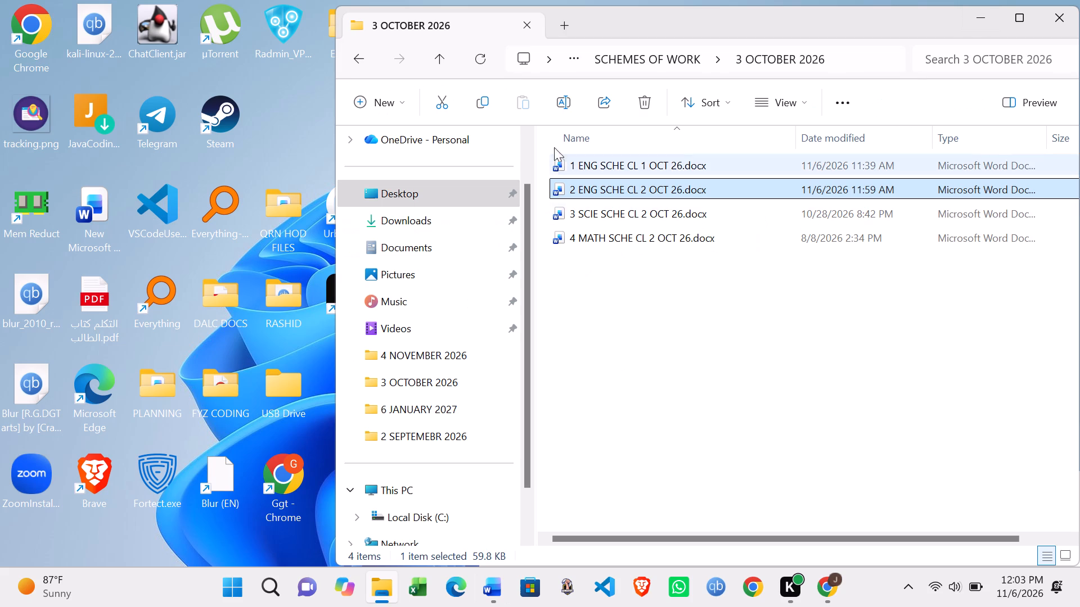
scroll(554, 147, down, 1)
click(436, 64)
scroll(453, 74, up, 1)
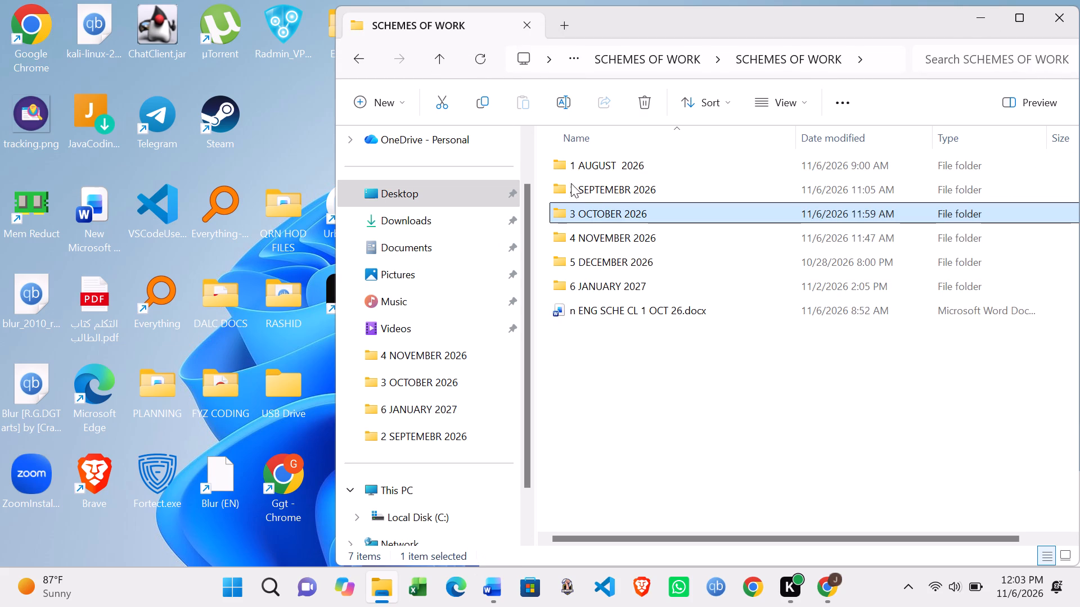
scroll(571, 183, up, 1)
scroll(590, 238, down, 1)
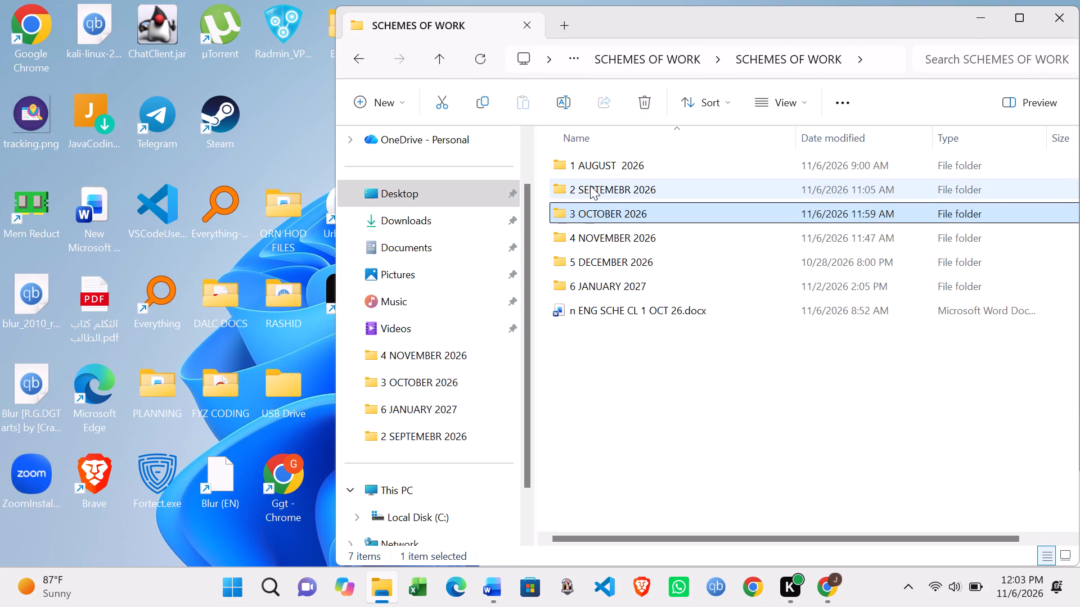
scroll(590, 185, down, 1)
double_click(590, 185)
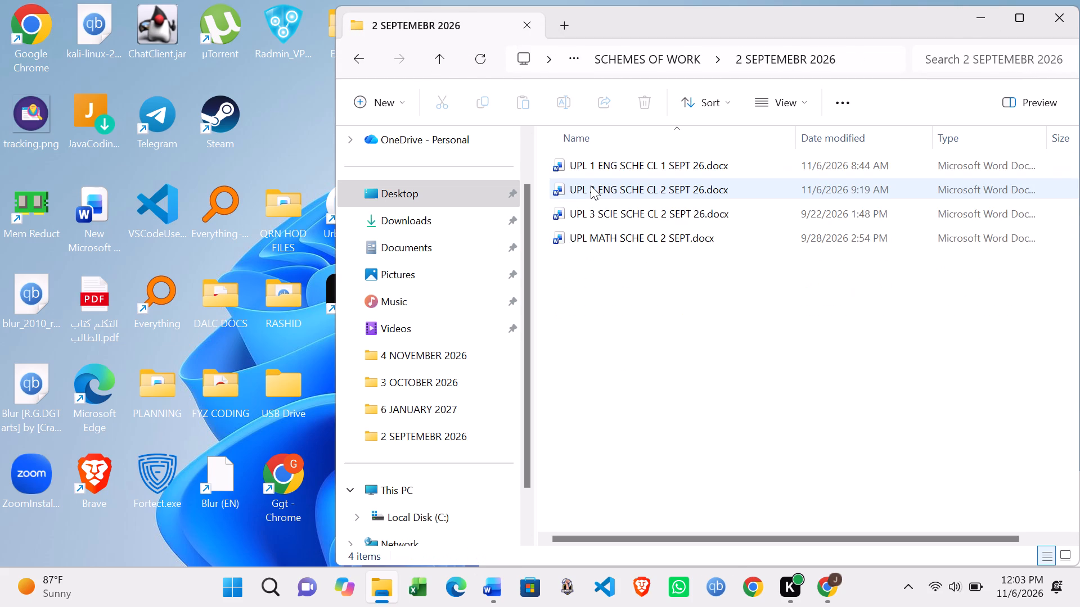
scroll(587, 176, down, 1)
scroll(517, 61, left, 1)
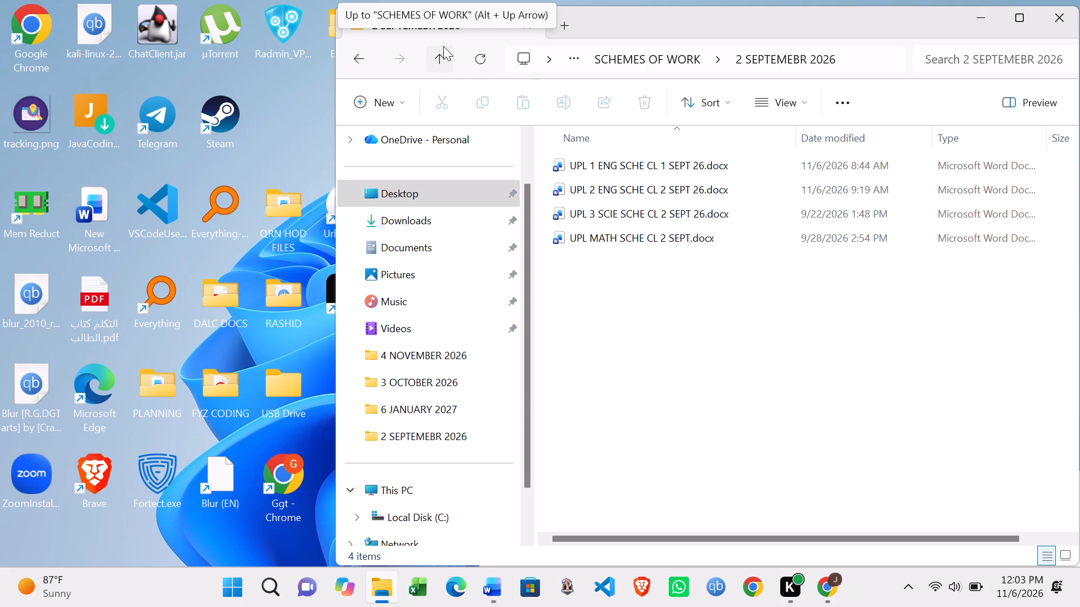
scroll(443, 46, left, 1)
click(440, 60)
Open 2 ENG SCHE CL 2 OCT 26.docx from the 3 OCTOBER 2026 folder, look through it and close it.
scroll(444, 61, up, 1)
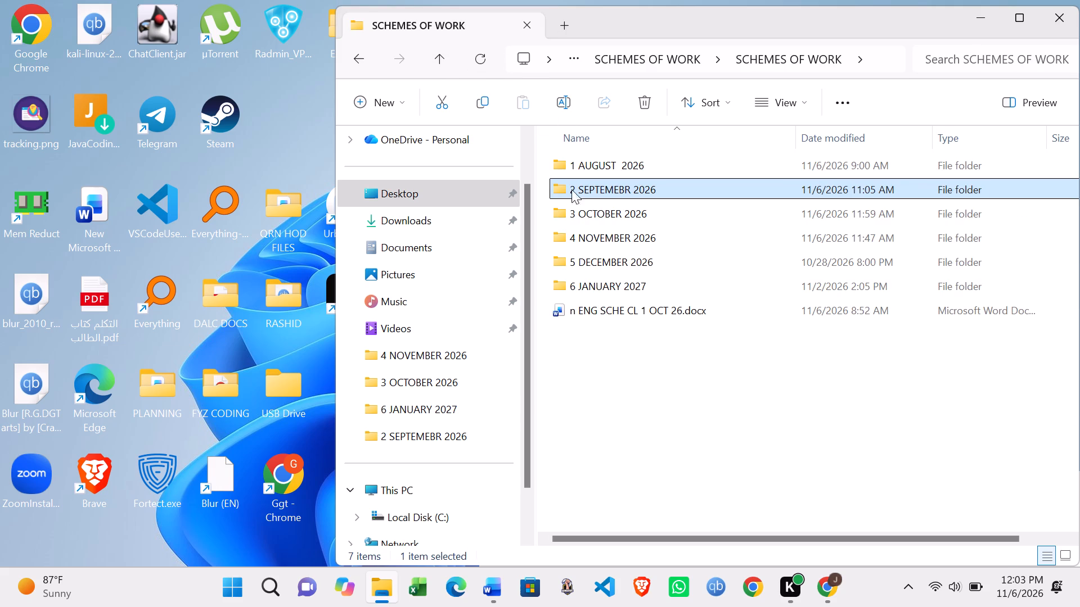
scroll(571, 189, up, 1)
double_click(577, 215)
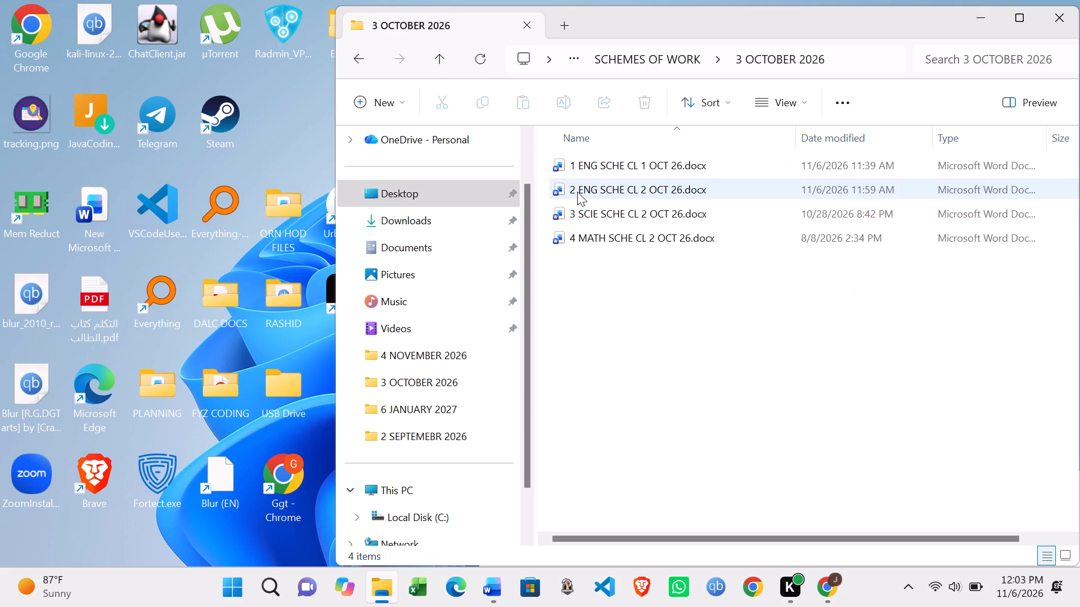
double_click(577, 189)
scroll(597, 193, right, 1)
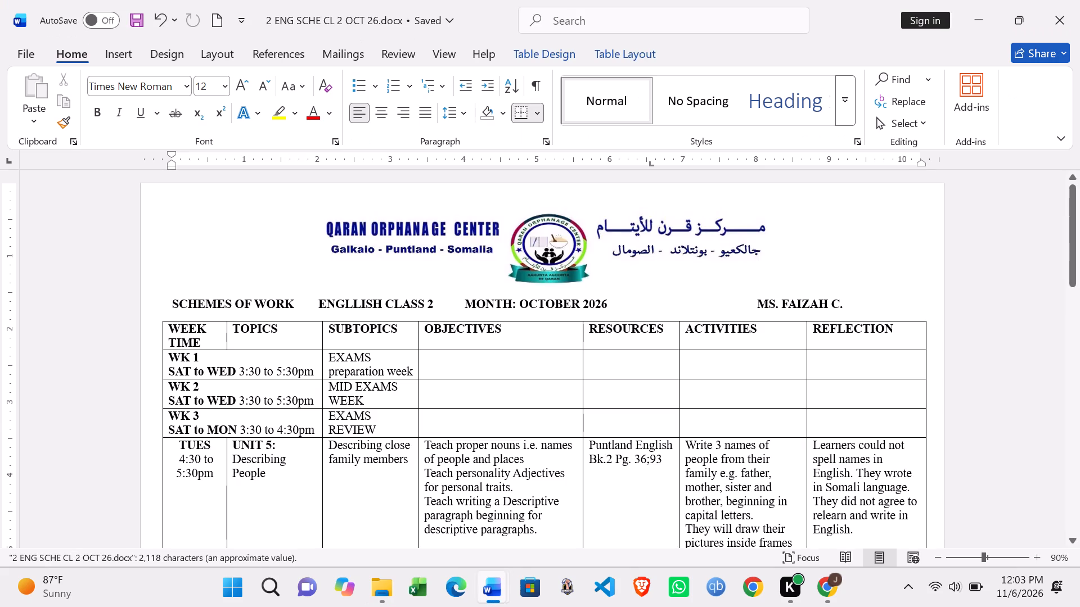
scroll(600, 194, right, 1)
scroll(858, 268, right, 1)
scroll(1029, 247, up, 1)
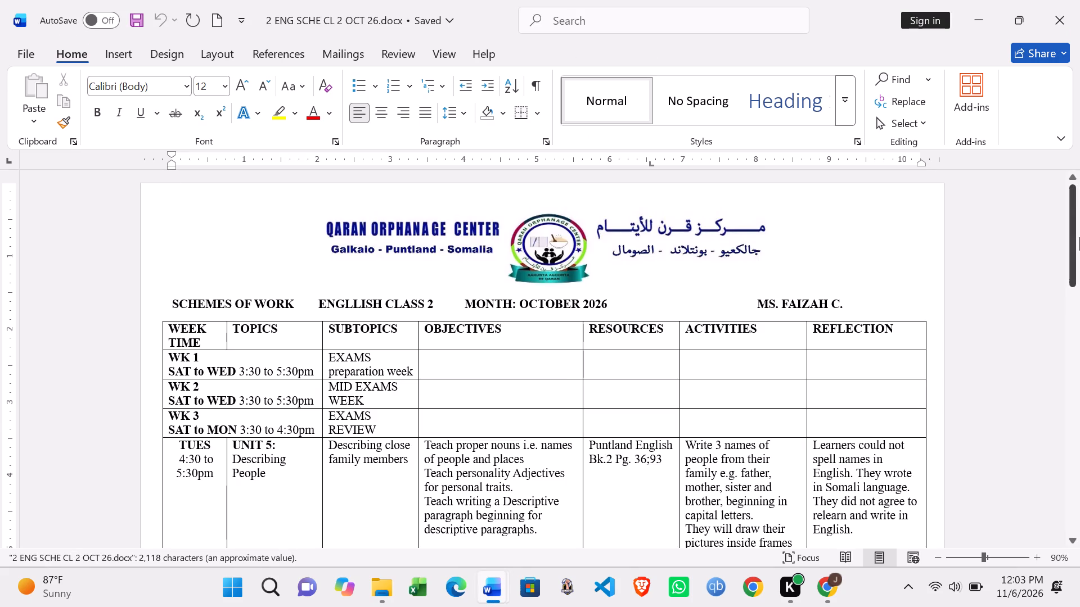
scroll(1079, 237, up, 1)
drag(1072, 215, 1079, 469)
scroll(1079, 469, down, 1)
click(1061, 21)
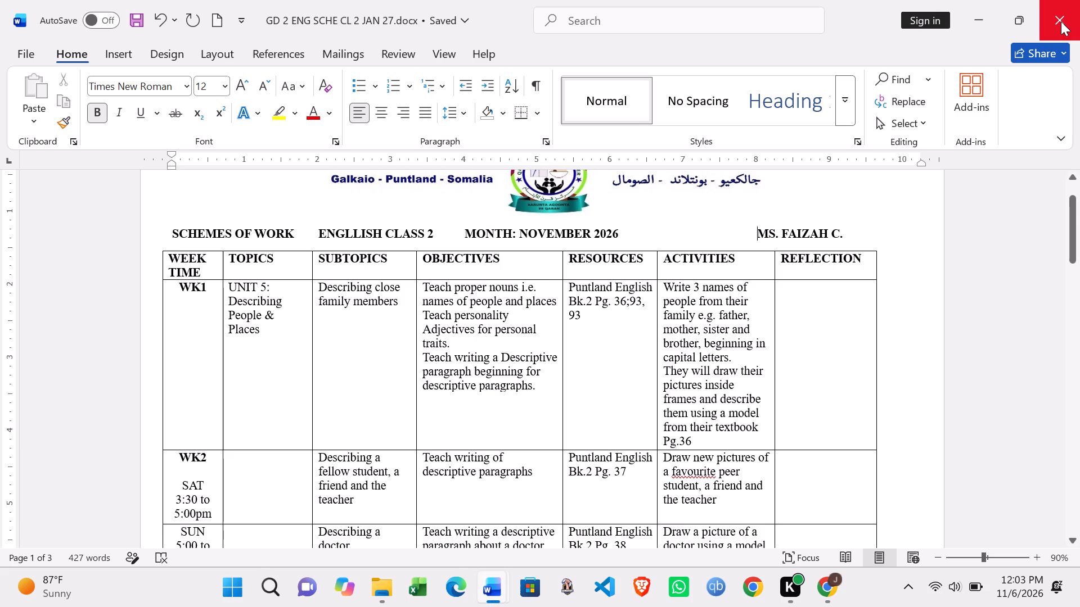
Look through the weekly rows of the scheme in GD 2 ENG SCHE CL 2 JAN 27.docx for cells still needing content.
scroll(1061, 21, up, 1)
scroll(1079, 235, right, 1)
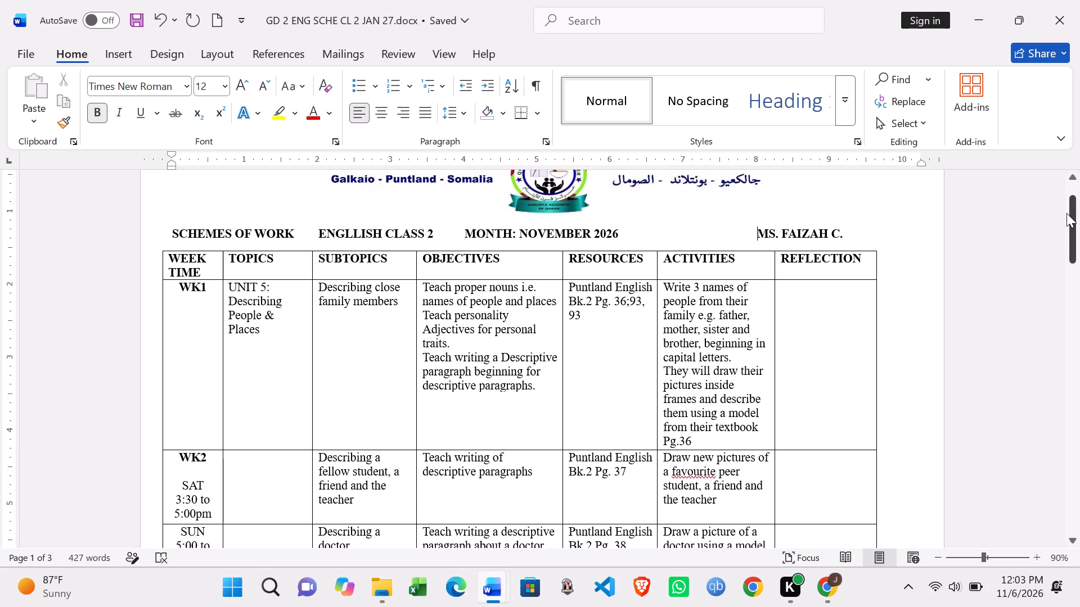
scroll(1066, 213, right, 1)
drag(1066, 213, 1079, 335)
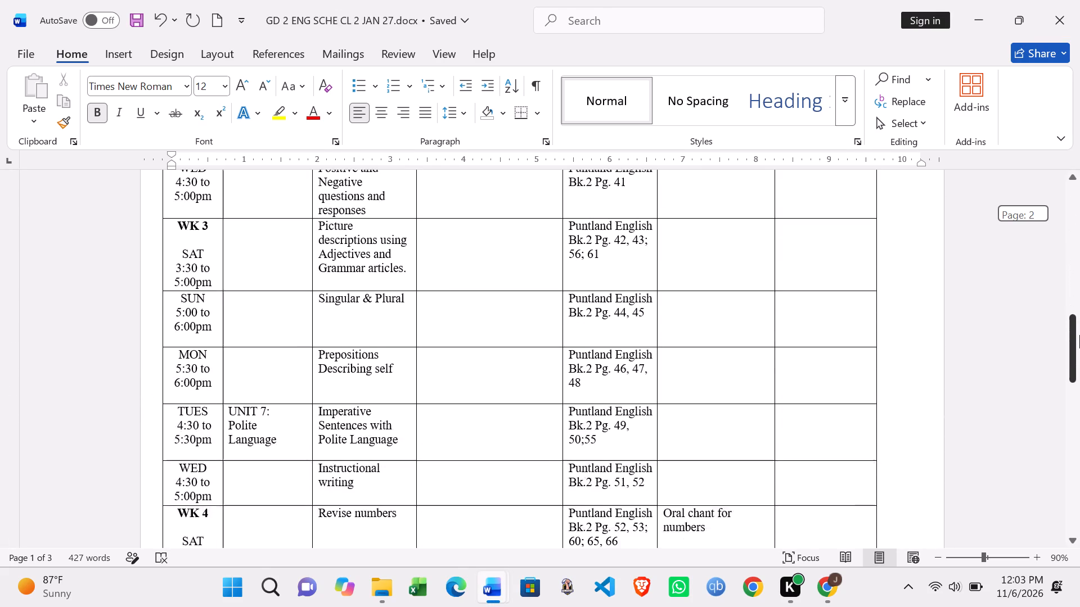
scroll(1079, 335, right, 1)
drag(1079, 335, 1065, 262)
scroll(1079, 365, right, 1)
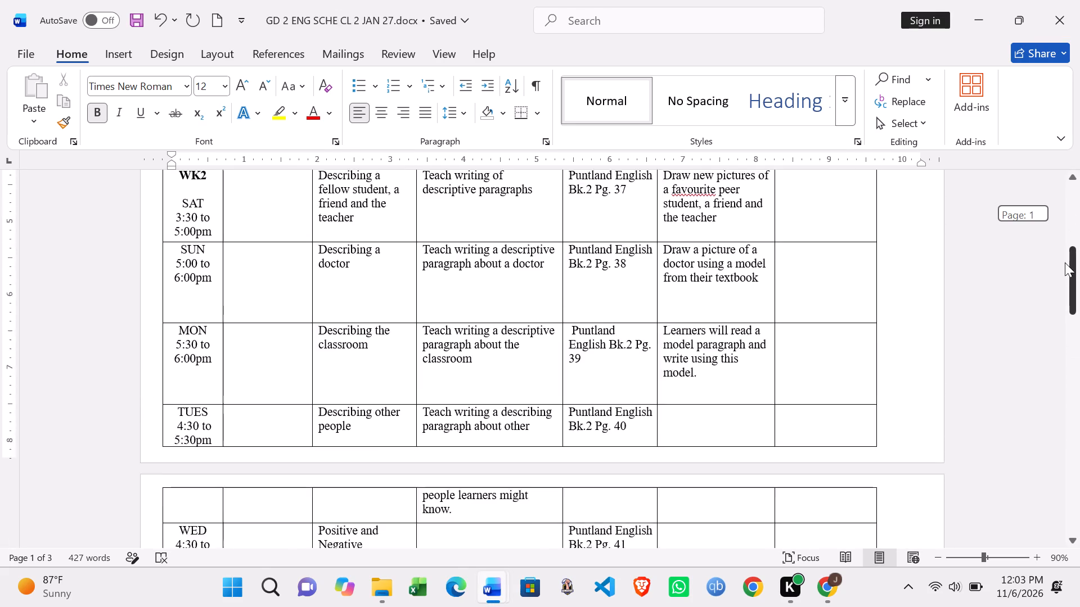
drag(1065, 262, 1059, 216)
scroll(1065, 262, right, 1)
scroll(1059, 216, left, 1)
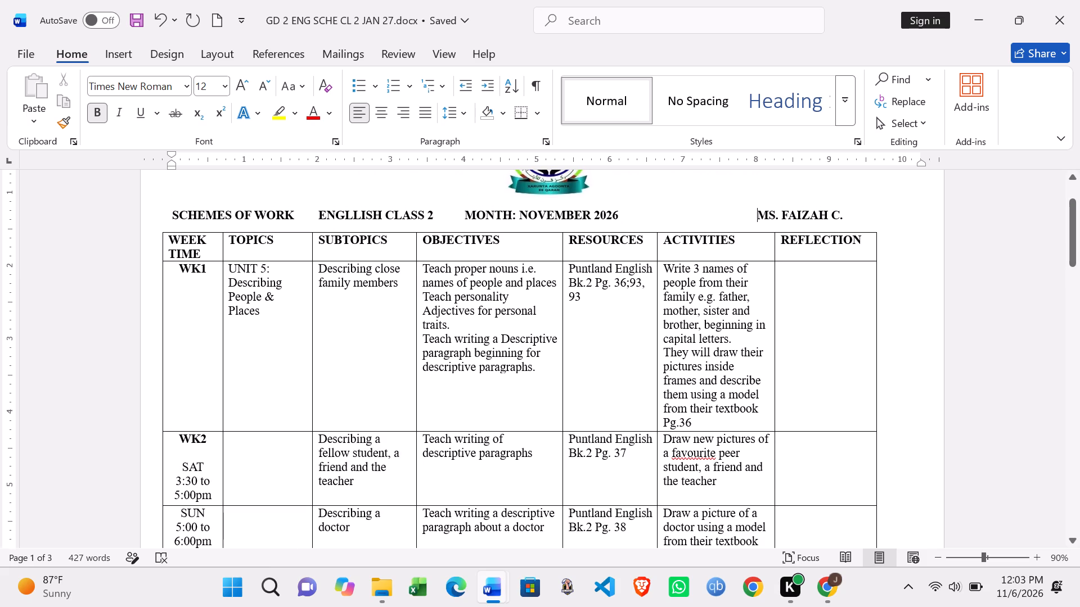
scroll(912, 269, left, 1)
Enter the WK1 reflection "Lesson well taken but repetition is needed." in the GD 2 ENG SCHE CL 2 JAN 27 scheme.
click(846, 284)
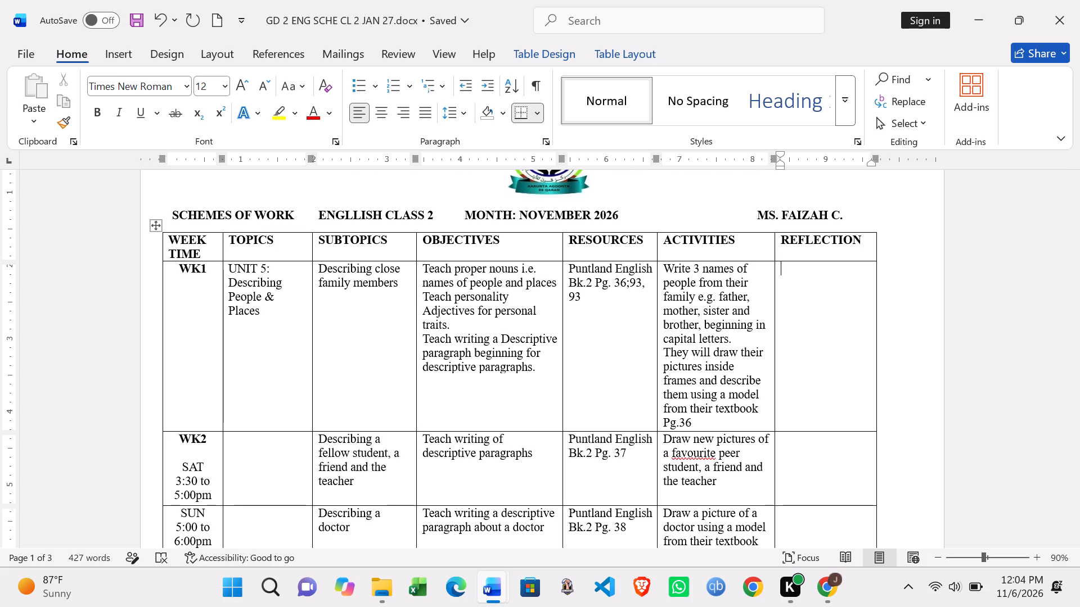
text(lesson well taken)
key(space)
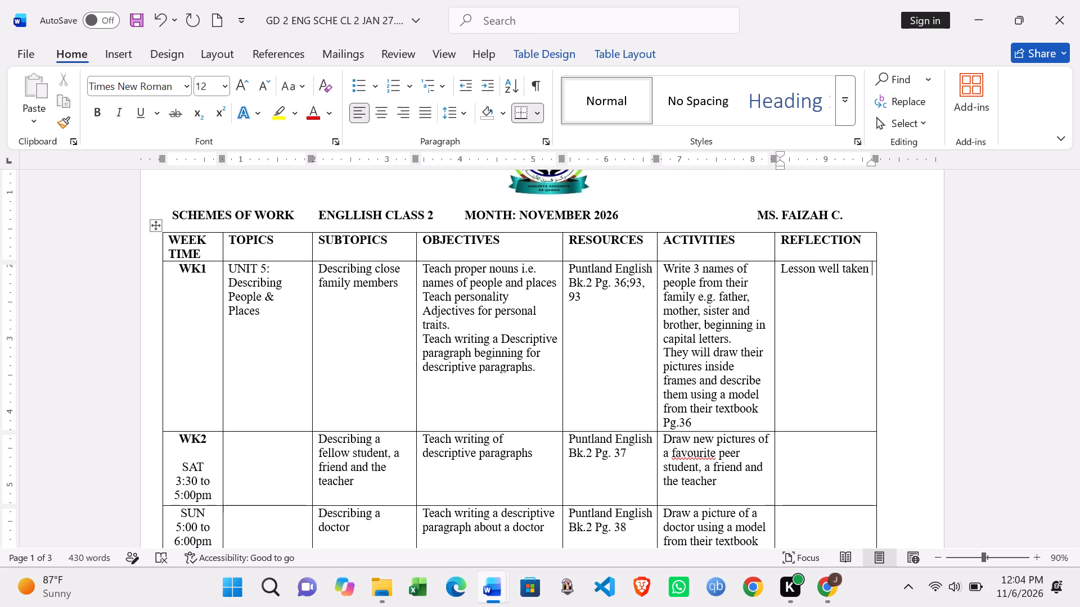
text(but rep)
text(etition)
key(space)
key(o)
key(BackSpace)
text(is needed.)
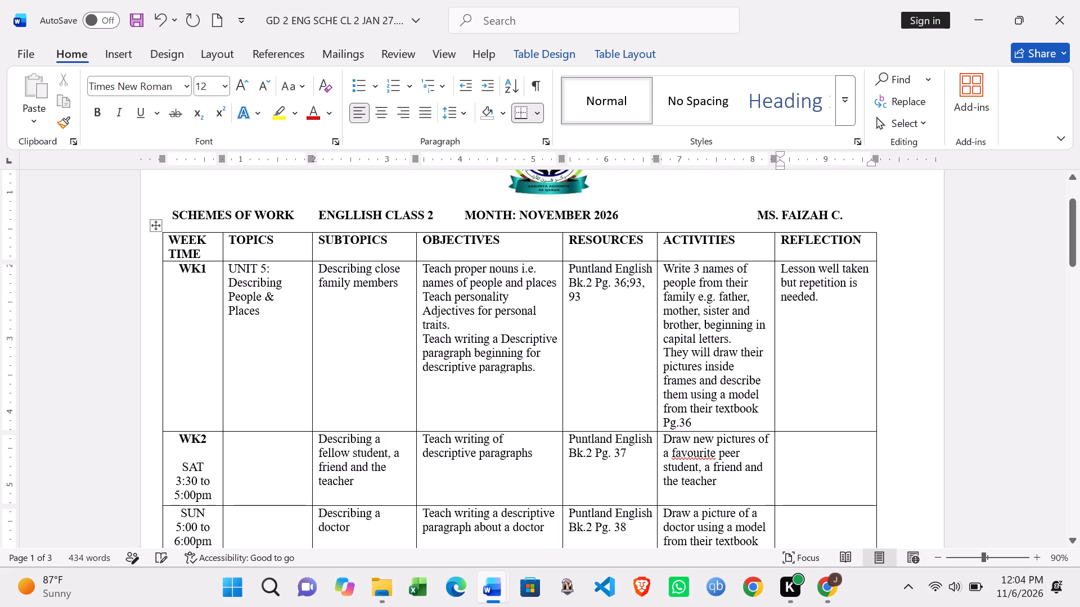
Start on the empty reflection cell of the WK2 SAT row about describing a fellow student, a friend and the teacher.
click(829, 451)
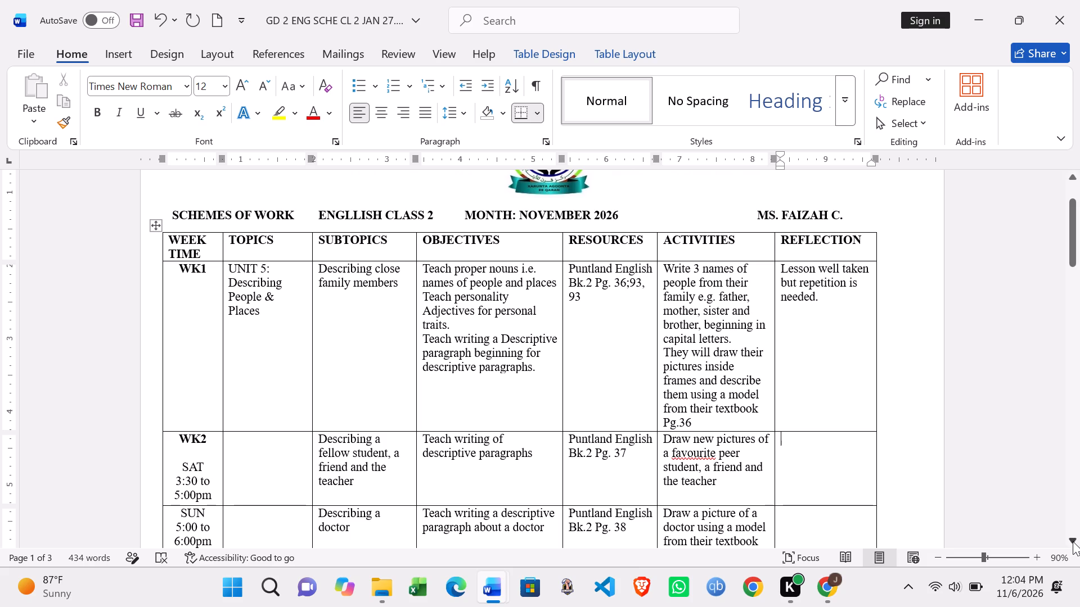
triple_click(1073, 541)
triple_click(1073, 541)
click(1073, 541)
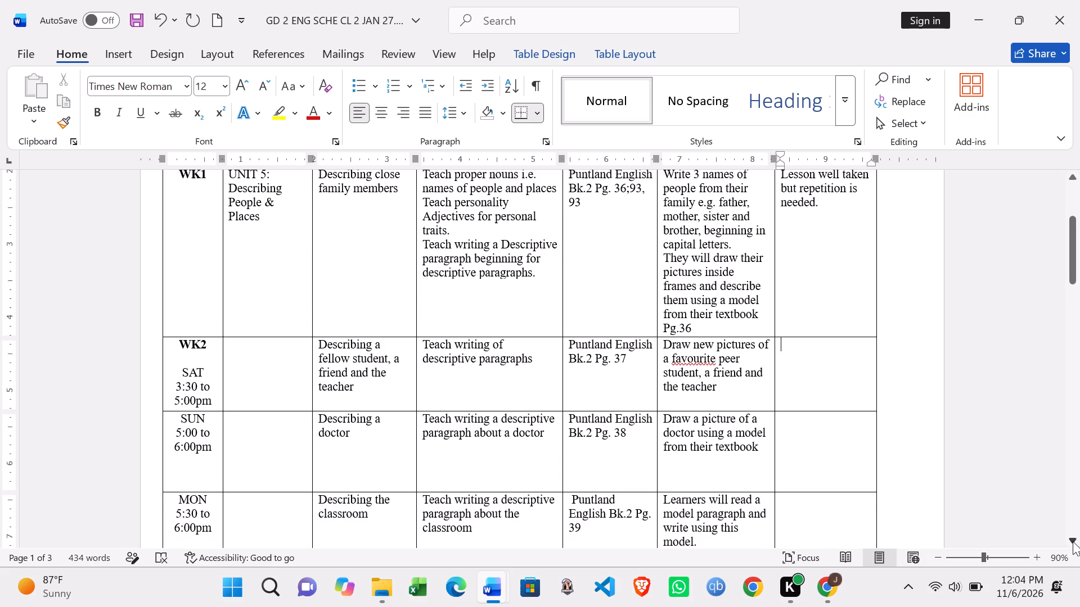
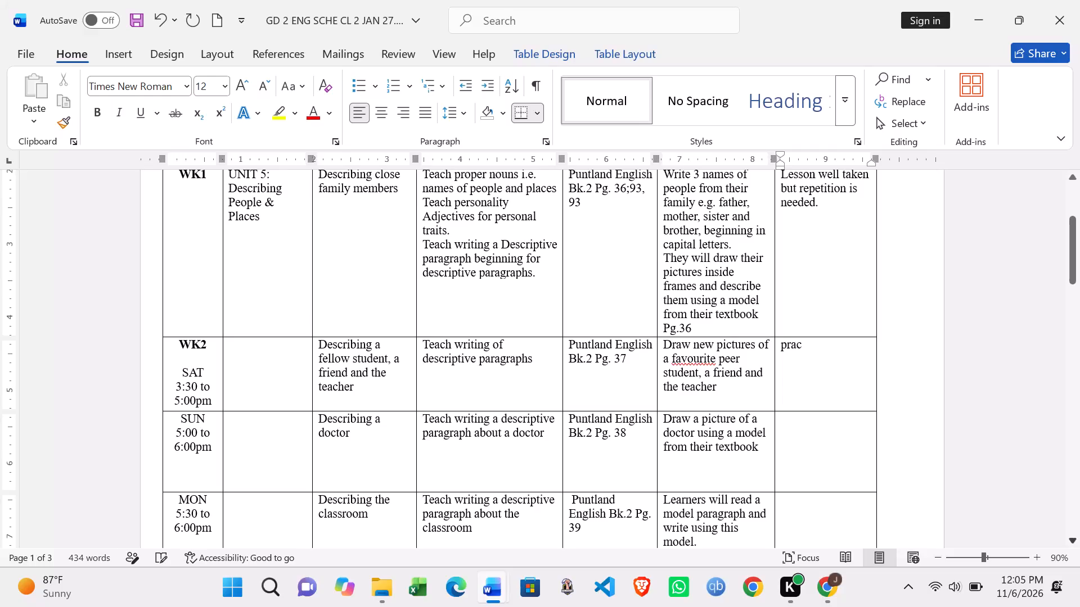
Replace the started reflection in the WK2 SAT row with "Repetition necessary".
key(BackSpace)
key(BackSpace)
key(BackSpace)
key(BackSpace)
text(repetition necessary)
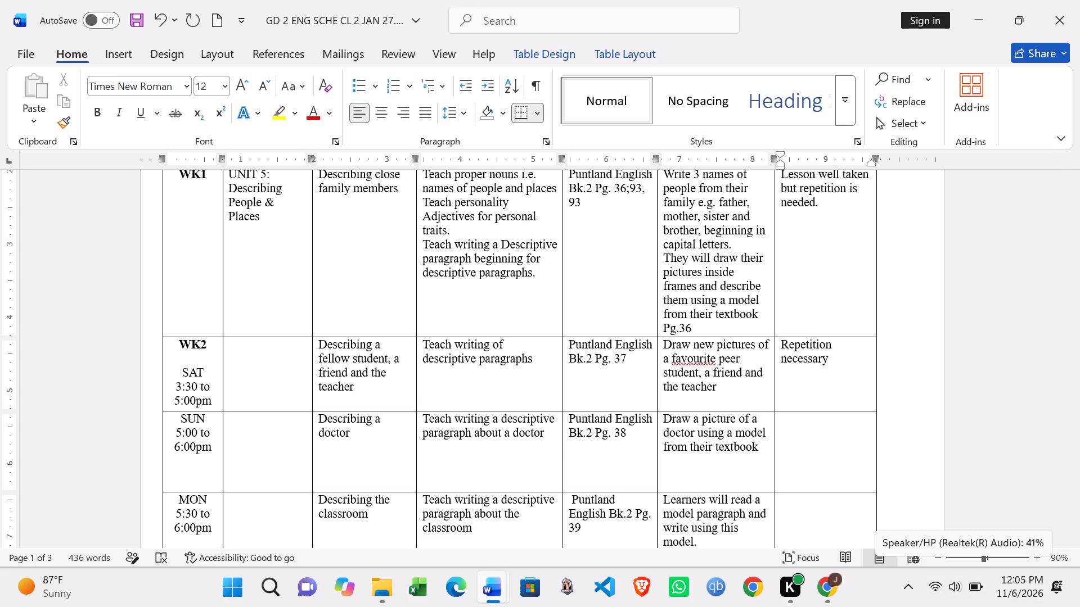
Enter the reflection "More understanding realized but revision is needed" in the SUN row about describing a doctor.
click(842, 437)
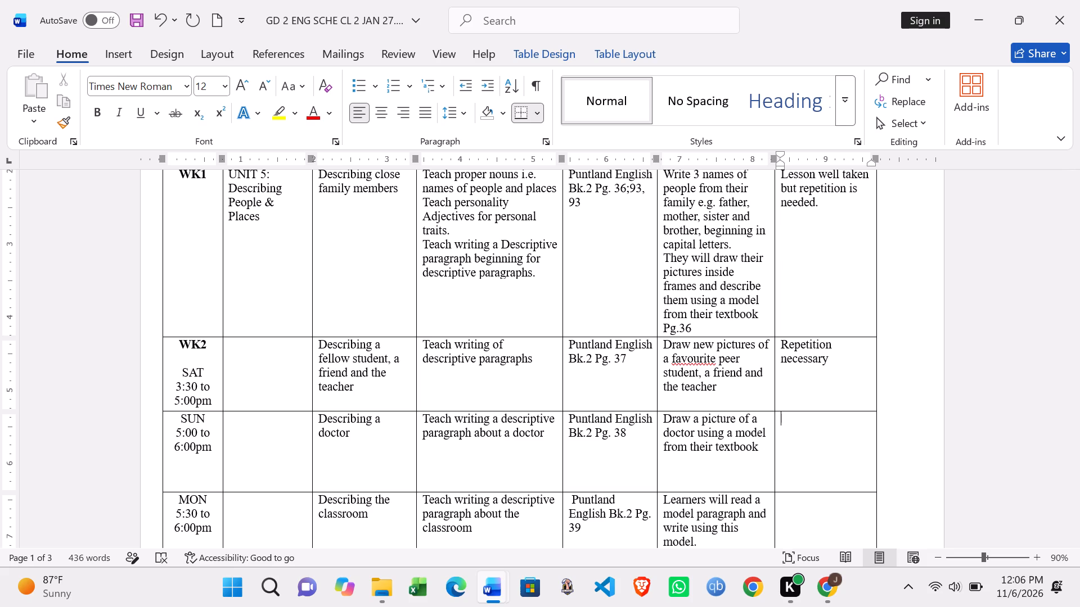
text(more understandin)
key(space)
key(BackSpace)
key(space)
text(re)
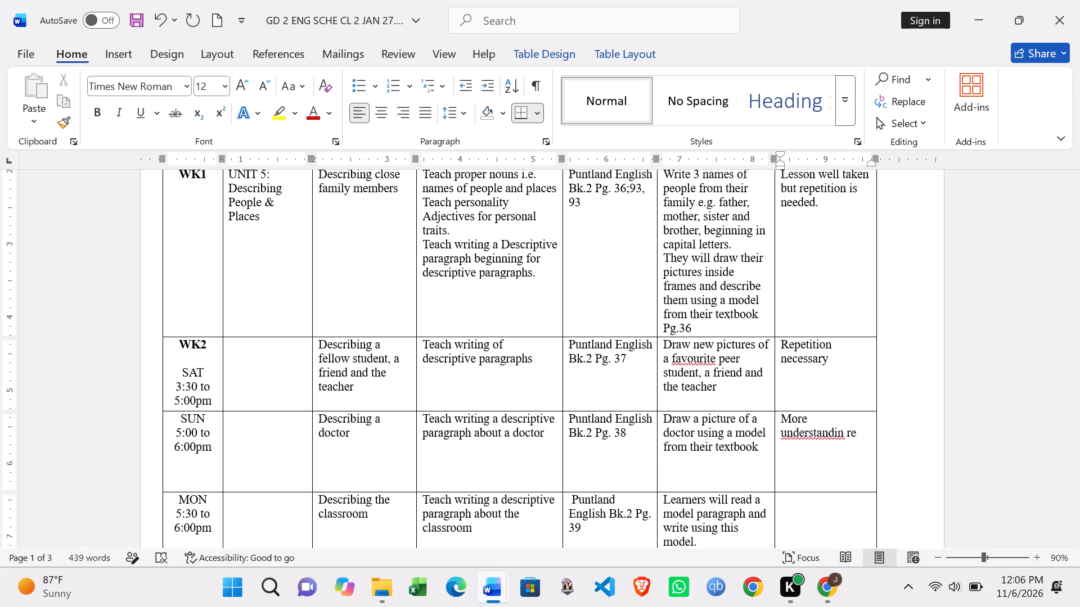
text(alized but)
key(space)
text(revision)
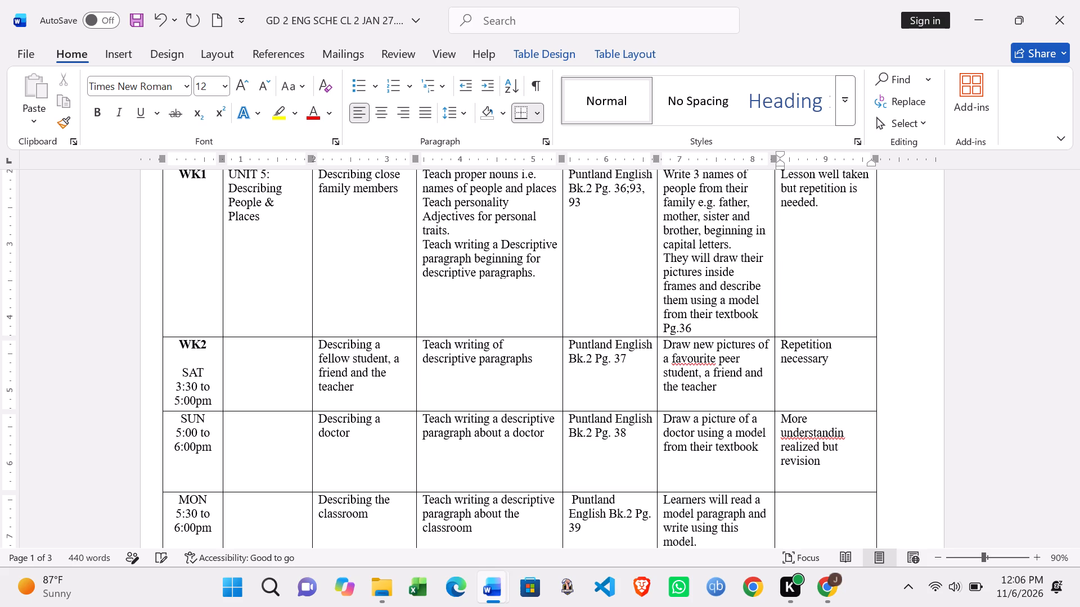
key(space)
text(is need)
text(ed)
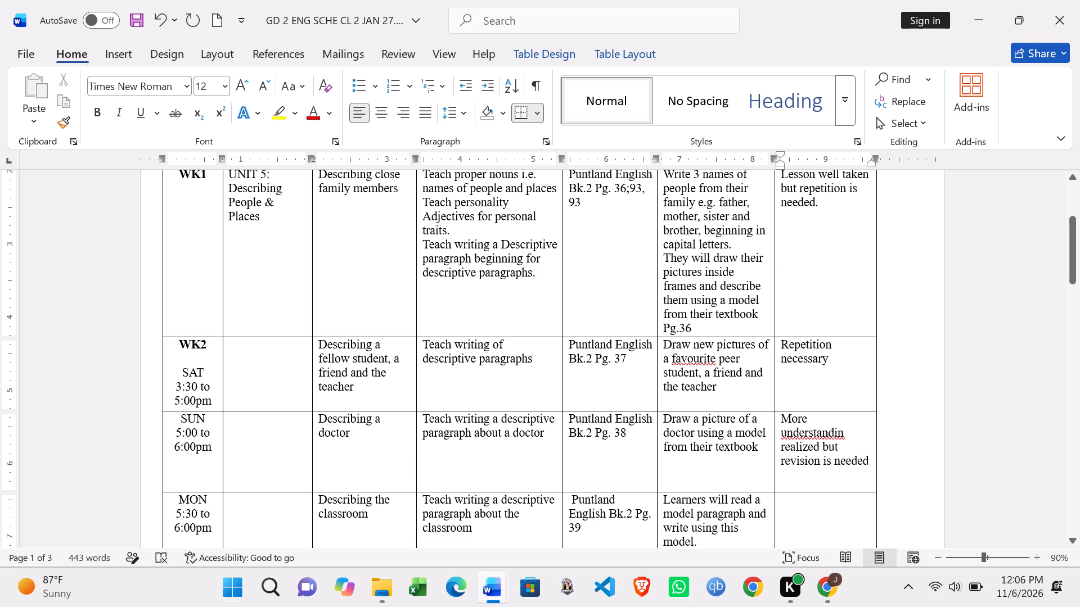
click(843, 429)
key(g)
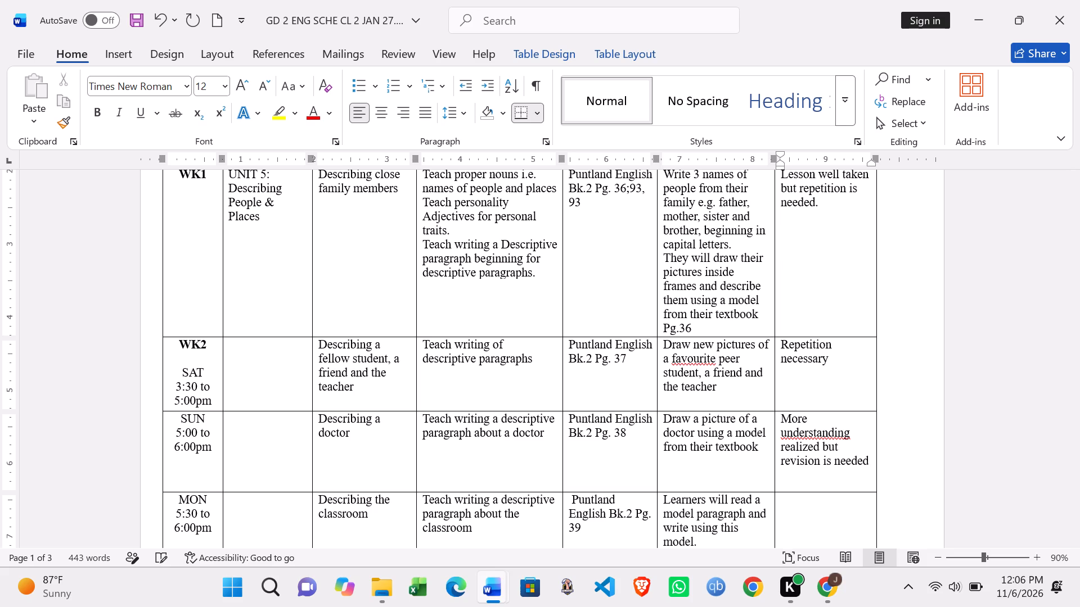
Start on the empty reflection cell of the MON row about describing the classroom.
click(817, 505)
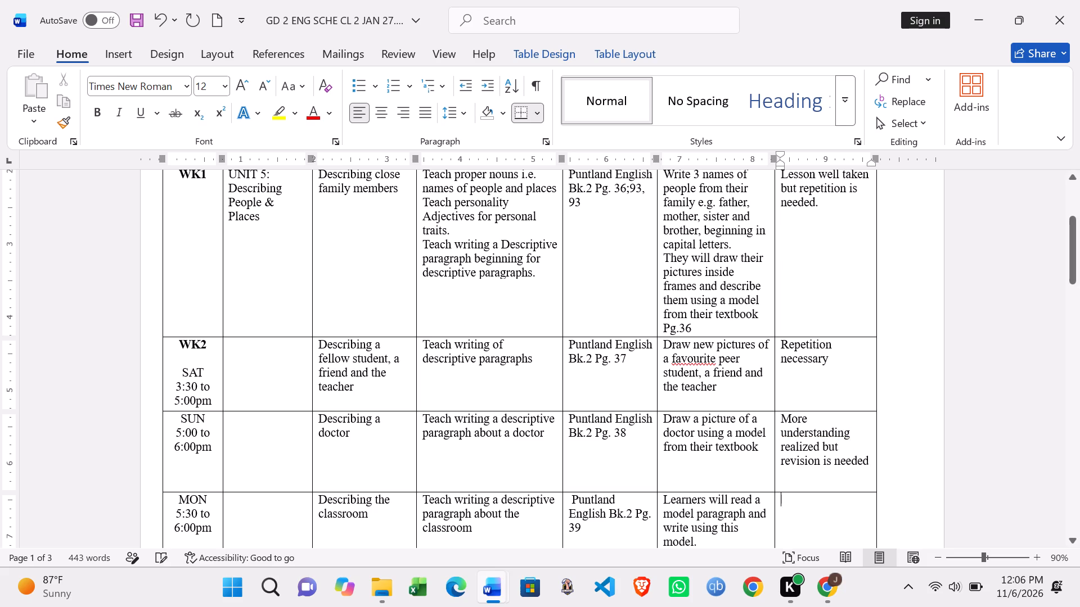
drag(1075, 261, 1077, 273)
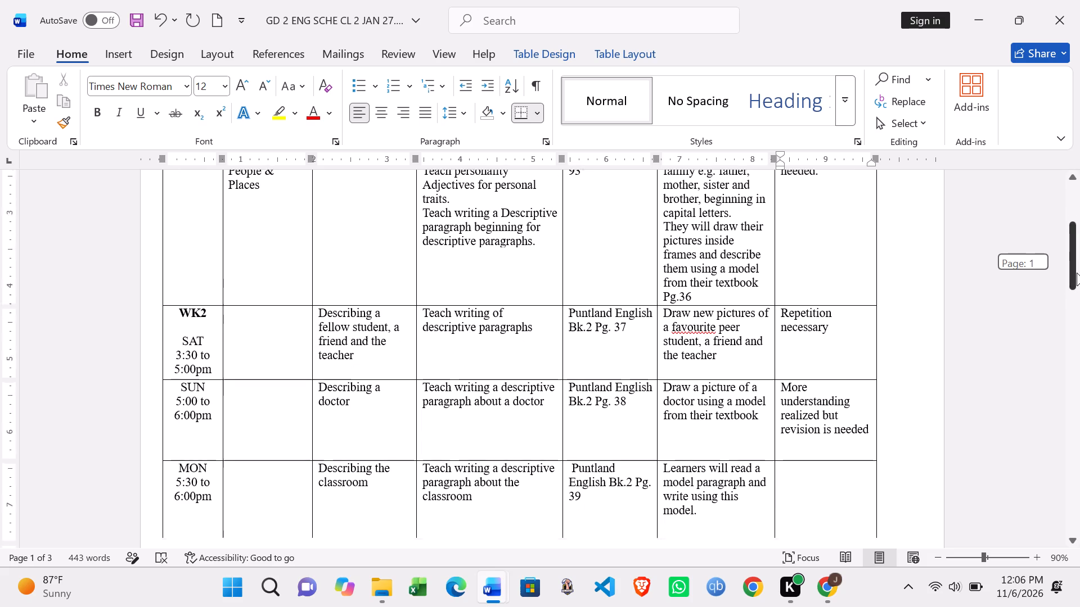
drag(1077, 273, 1079, 303)
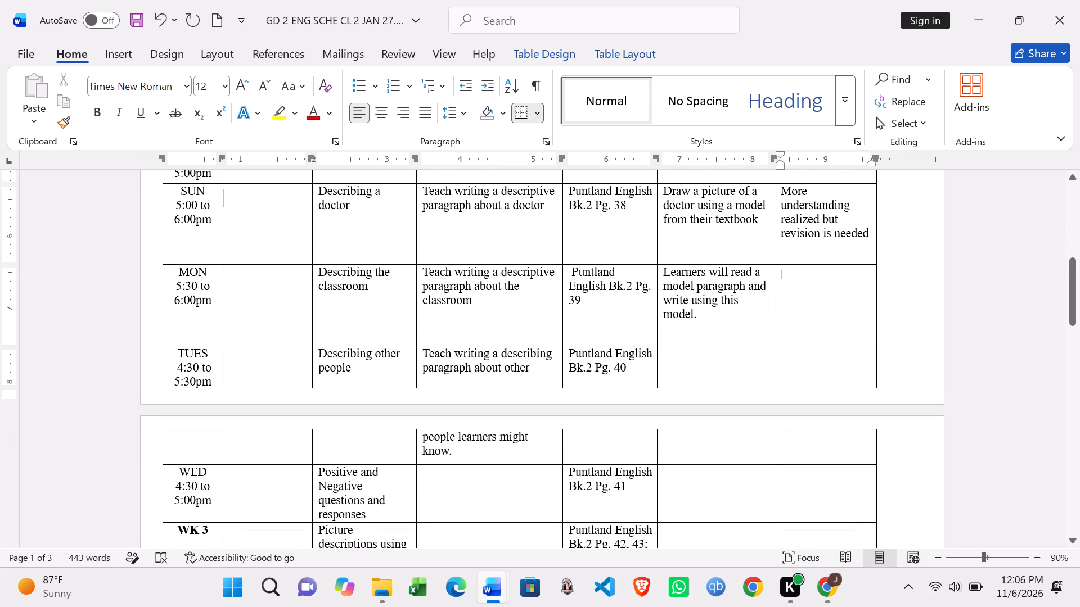
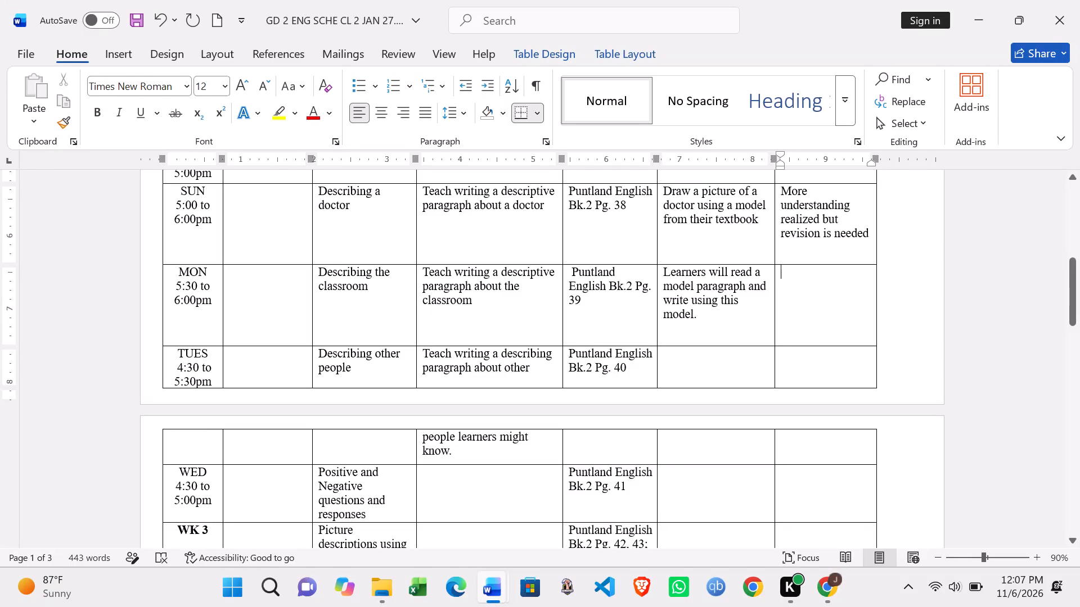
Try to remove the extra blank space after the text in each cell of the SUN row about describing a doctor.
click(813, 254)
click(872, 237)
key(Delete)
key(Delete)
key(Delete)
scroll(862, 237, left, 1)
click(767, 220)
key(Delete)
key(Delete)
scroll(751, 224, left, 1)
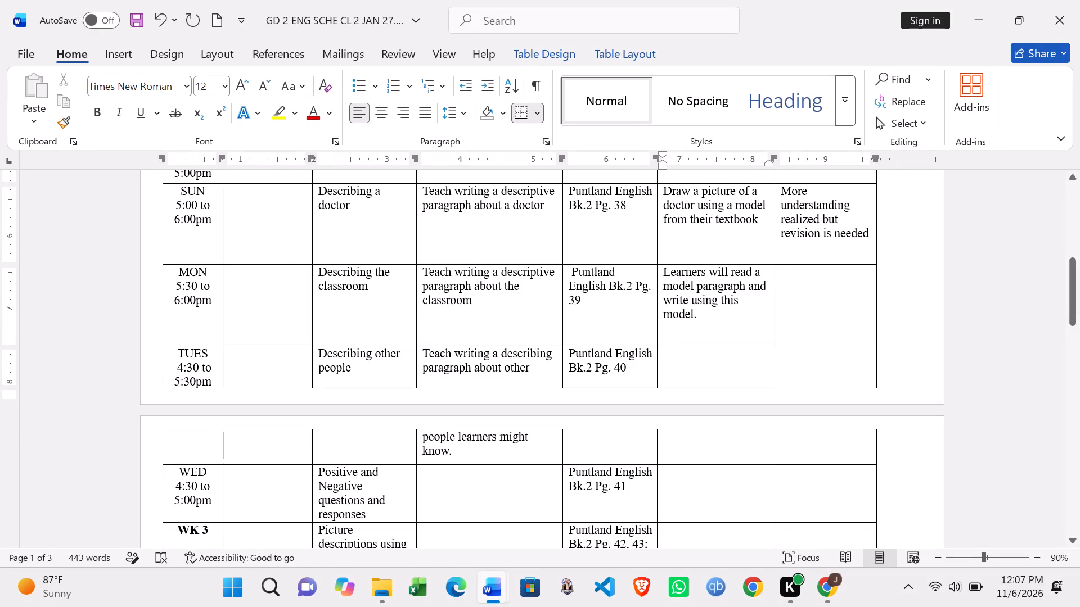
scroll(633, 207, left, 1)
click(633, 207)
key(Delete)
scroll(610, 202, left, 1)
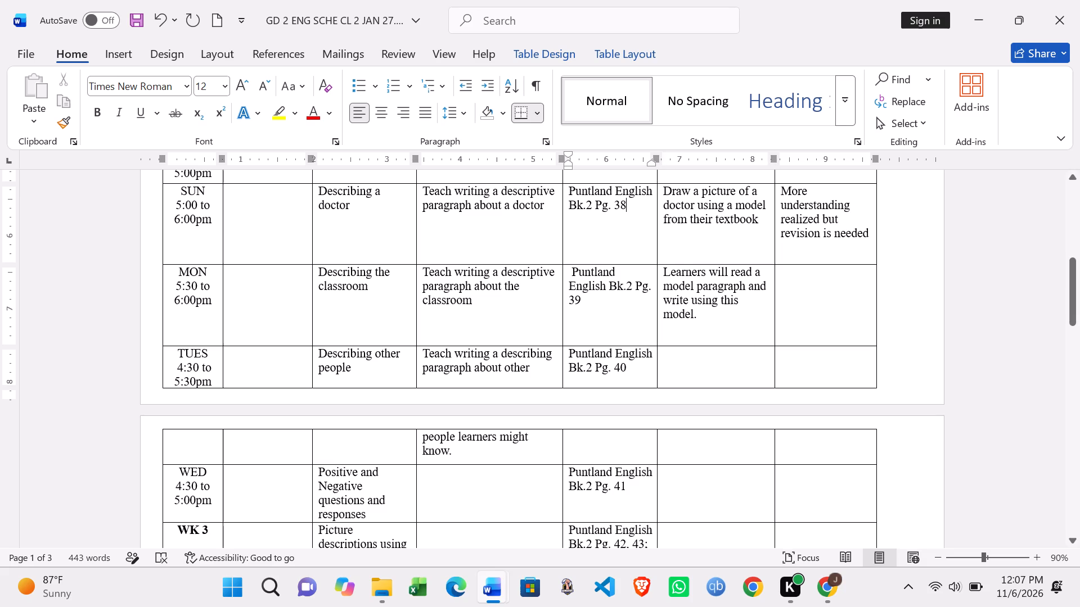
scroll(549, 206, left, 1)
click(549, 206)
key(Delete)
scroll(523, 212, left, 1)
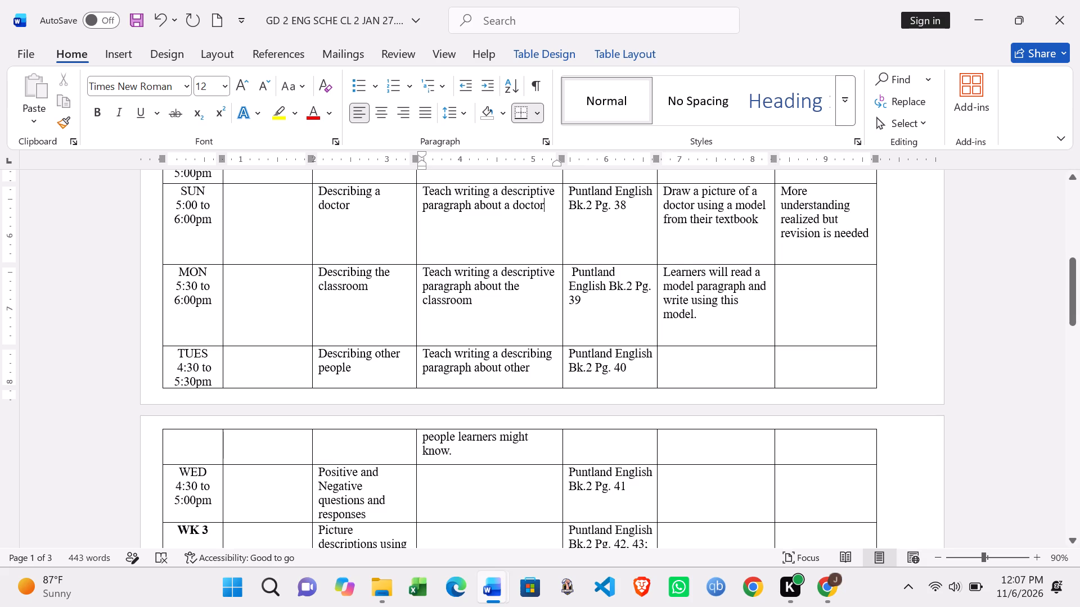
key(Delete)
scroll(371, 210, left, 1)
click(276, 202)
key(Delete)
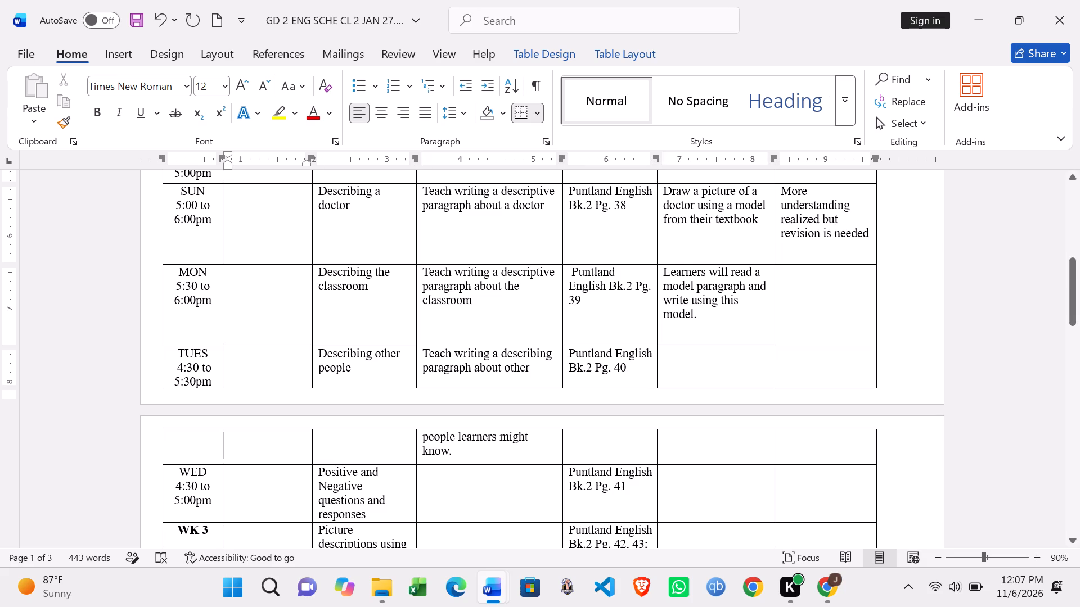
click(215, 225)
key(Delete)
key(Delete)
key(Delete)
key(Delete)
Reduce the height of the SUN row about describing a doctor so it just fits its text.
scroll(216, 233, right, 2)
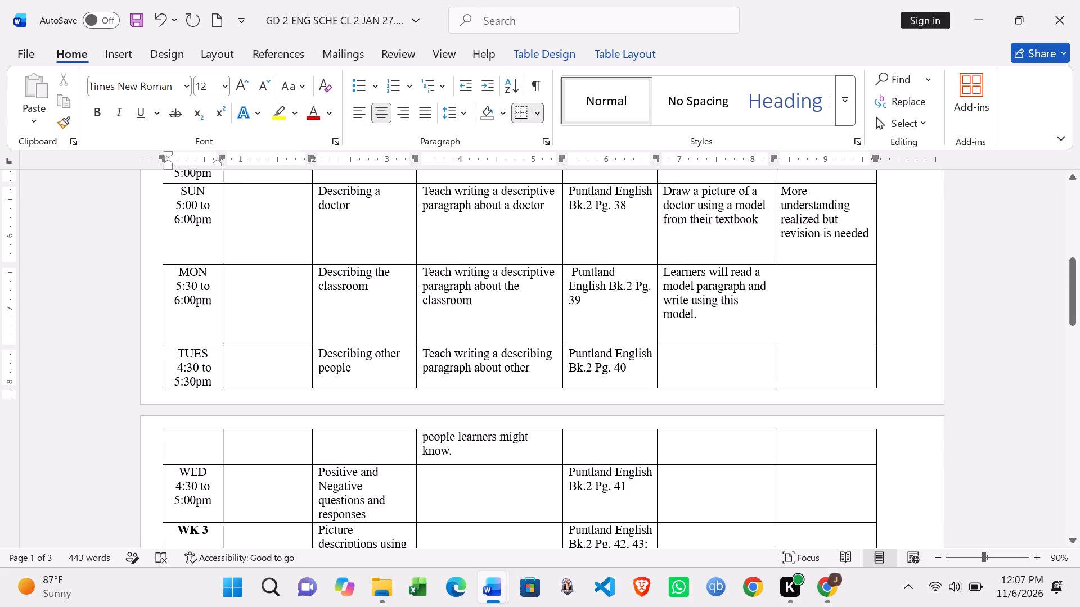
scroll(269, 270, right, 1)
drag(269, 265, 269, 234)
scroll(270, 265, right, 1)
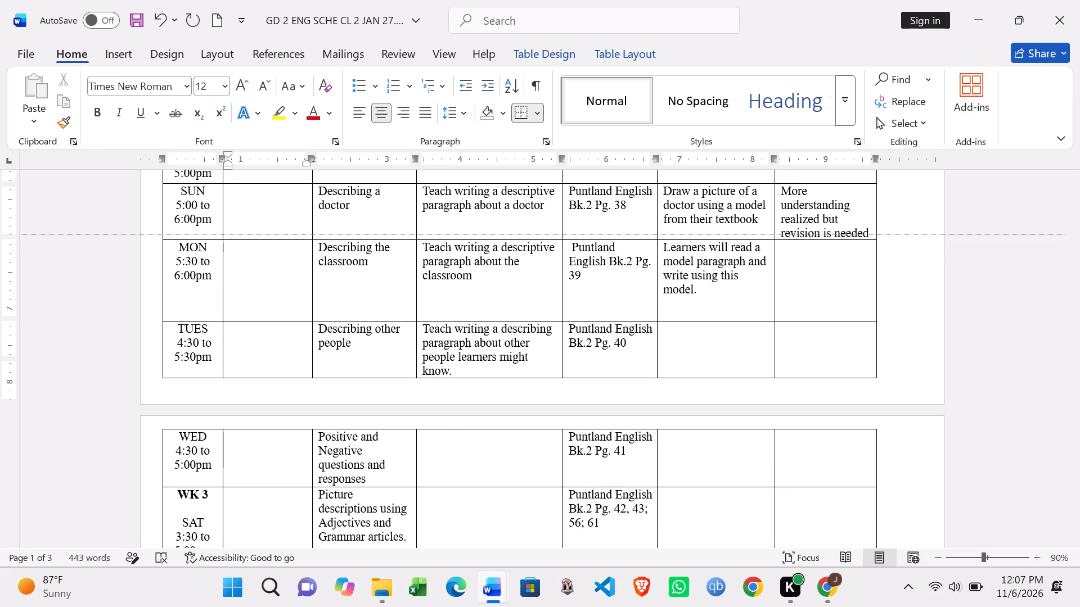
scroll(269, 234, right, 1)
drag(269, 234, 268, 234)
scroll(268, 234, up, 1)
click(268, 234)
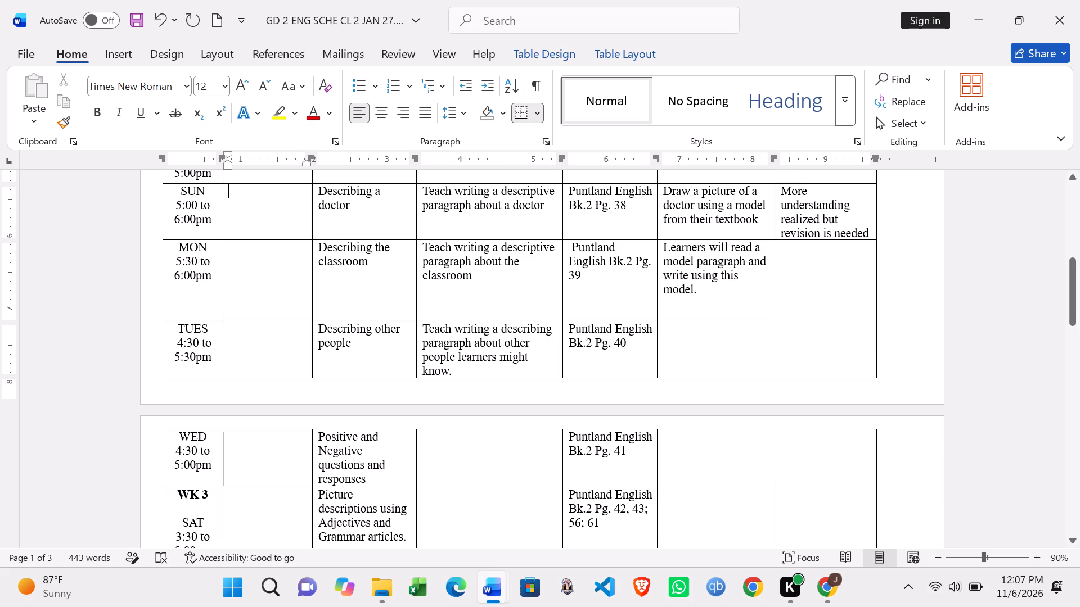
Slightly reduce the height of the MON row about describing the classroom.
scroll(294, 315, up, 2)
click(292, 321)
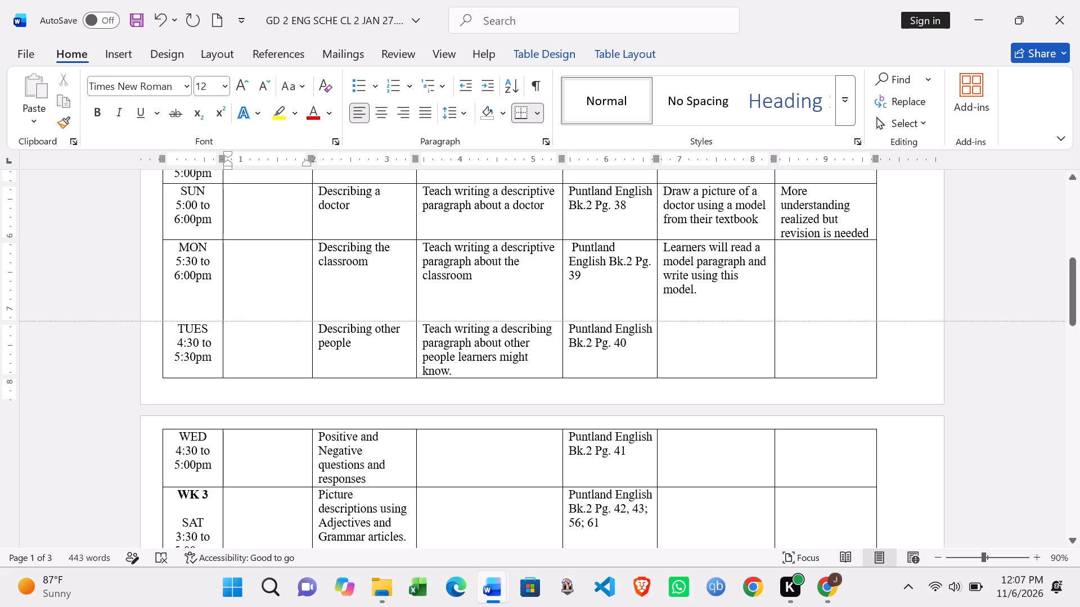
scroll(292, 321, up, 2)
scroll(291, 318, right, 2)
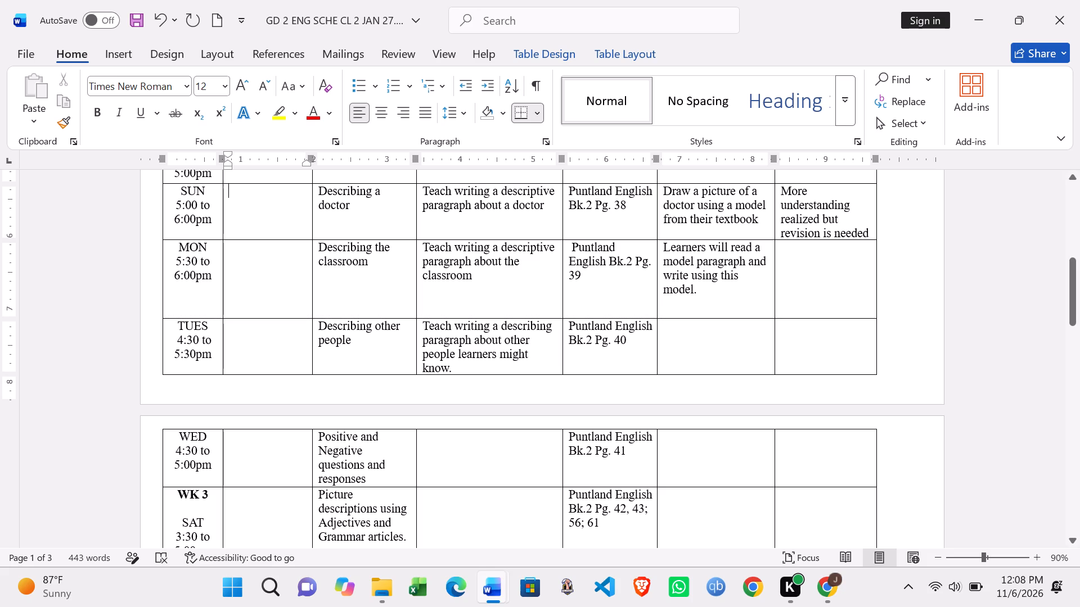
scroll(402, 349, left, 1)
drag(297, 318, 295, 311)
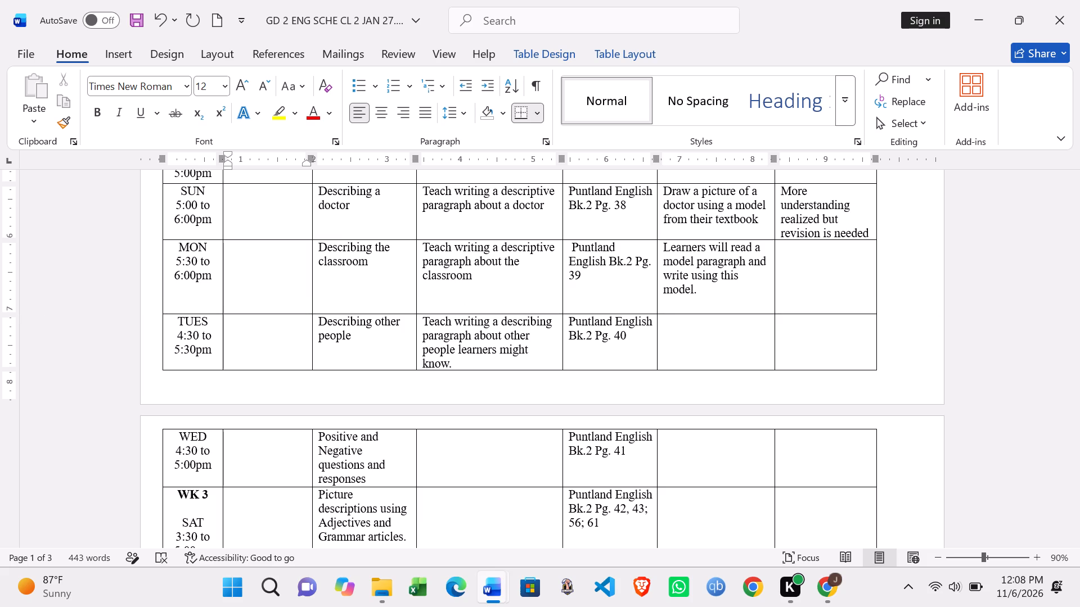
Enter the reflection "Familiarization through revision needed" in the MON row about describing the classroom.
scroll(521, 303, right, 1)
click(796, 255)
text(fir)
key(BackSpace)
key(BackSpace)
key(BackSpace)
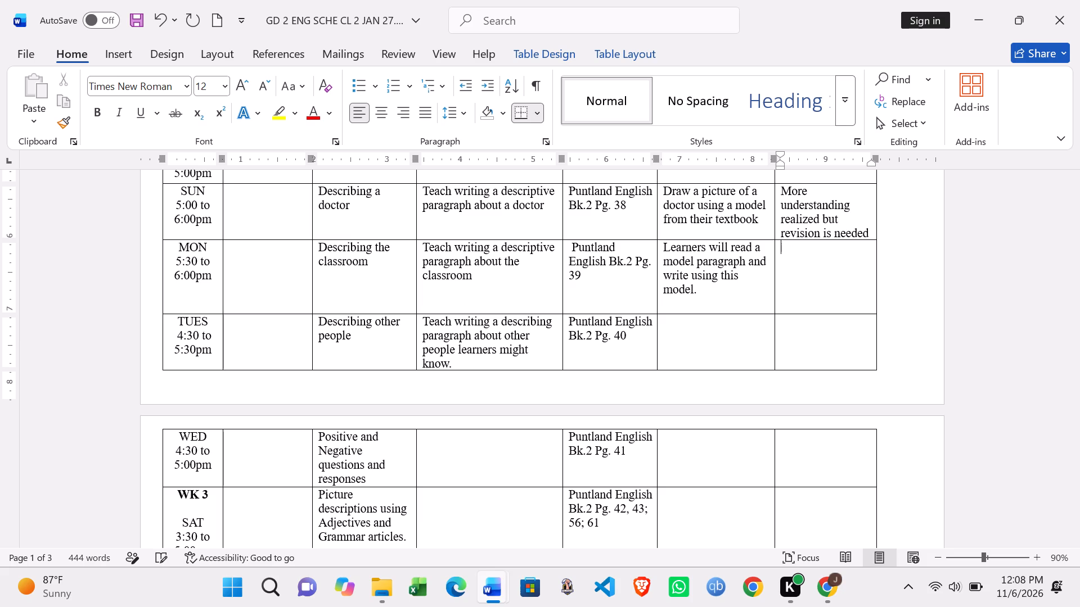
text(familiarization)
key(space)
text(through)
key(space)
text(revision)
key(space)
text(needed)
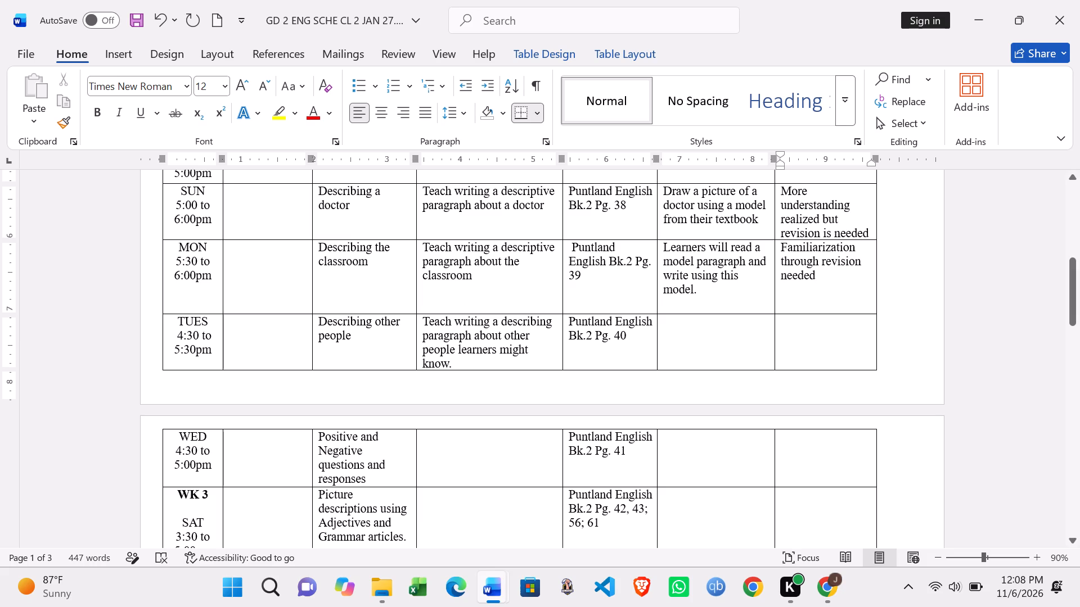
Enter the reflection "More practice necessary" in the TUES row about describing other people.
click(809, 336)
text(more practise necessary)
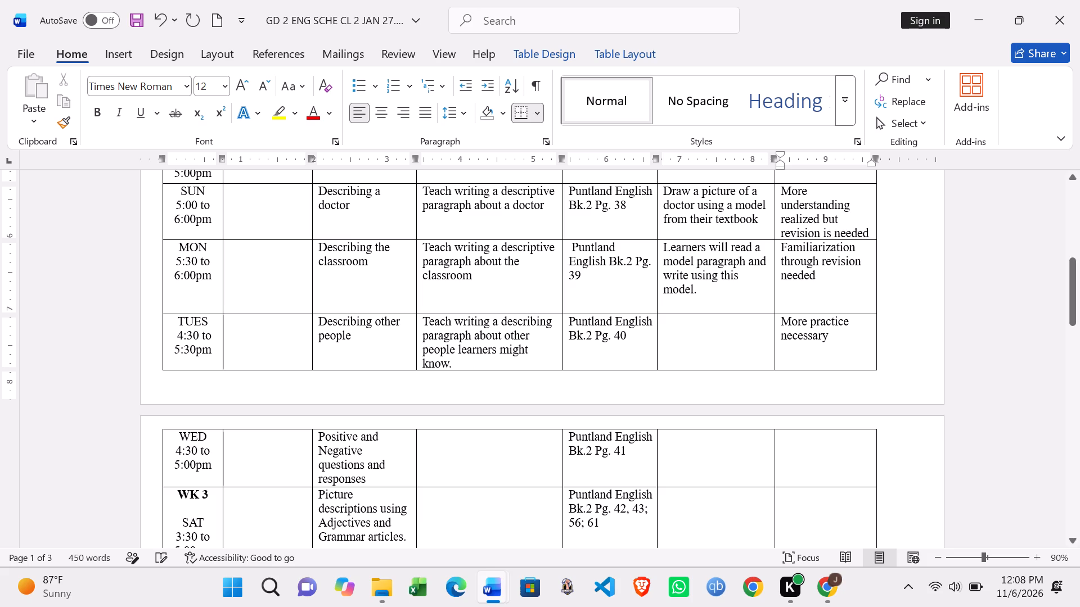
click(803, 447)
Move the activity text "Learners will read a model paragraph and write using this model." from the MON row to the TUES row.
click(714, 318)
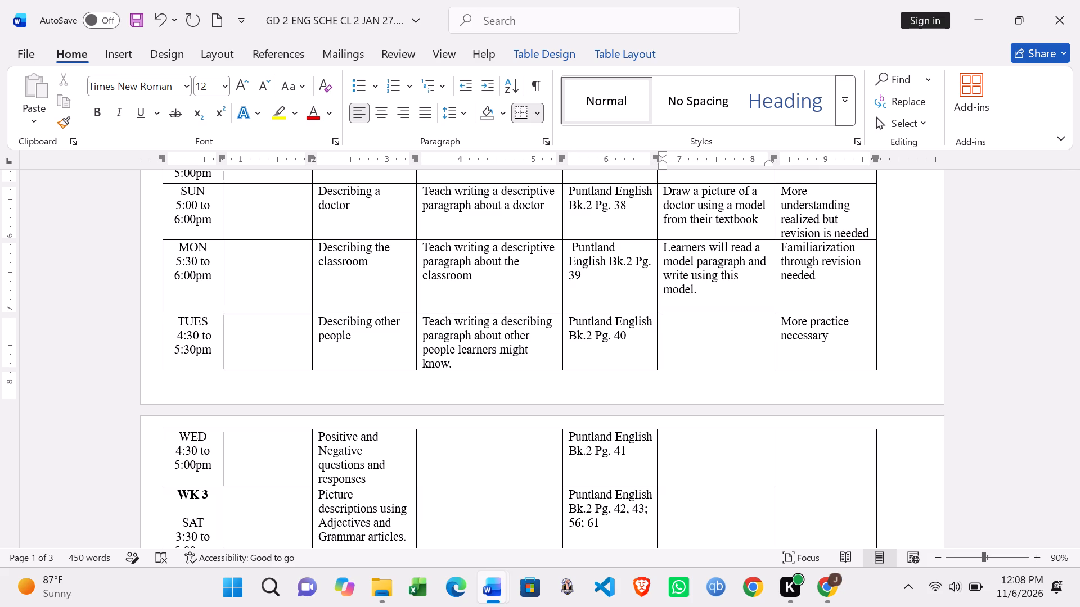
drag(704, 295, 665, 245)
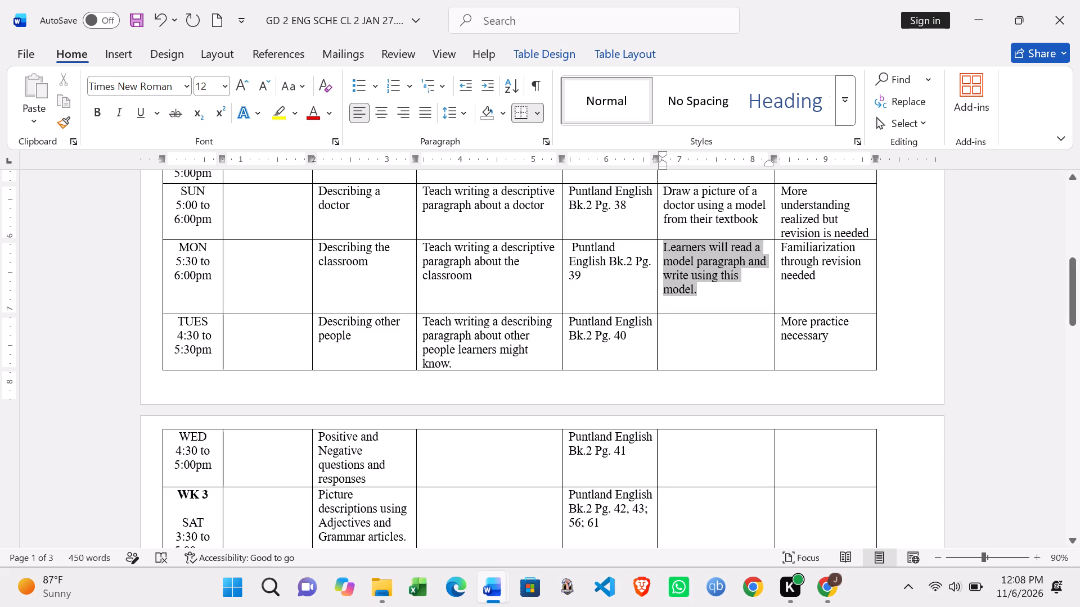
drag(665, 245, 665, 244)
drag(668, 247, 712, 364)
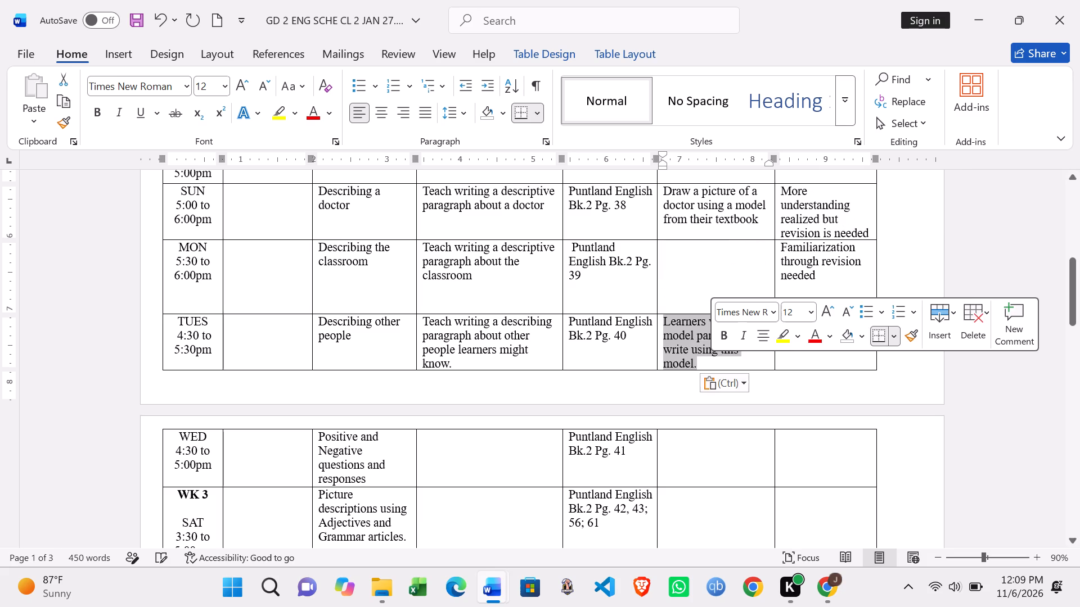
Change "this model" to "the model" in the TUES row's activity text.
click(742, 351)
key(BackSpace)
key(BackSpace)
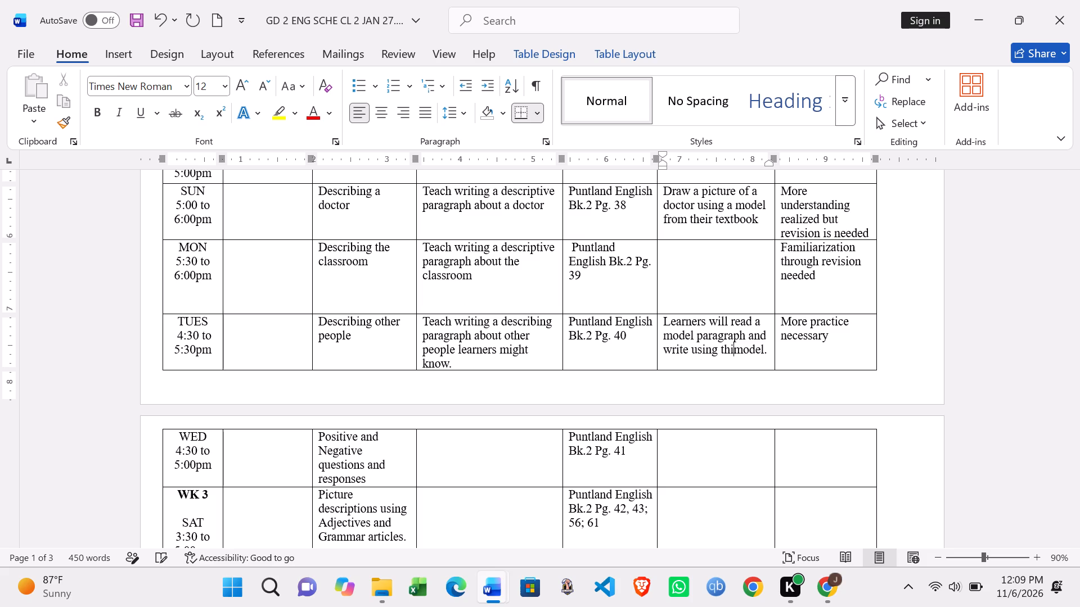
key(BackSpace)
text(e)
key(space)
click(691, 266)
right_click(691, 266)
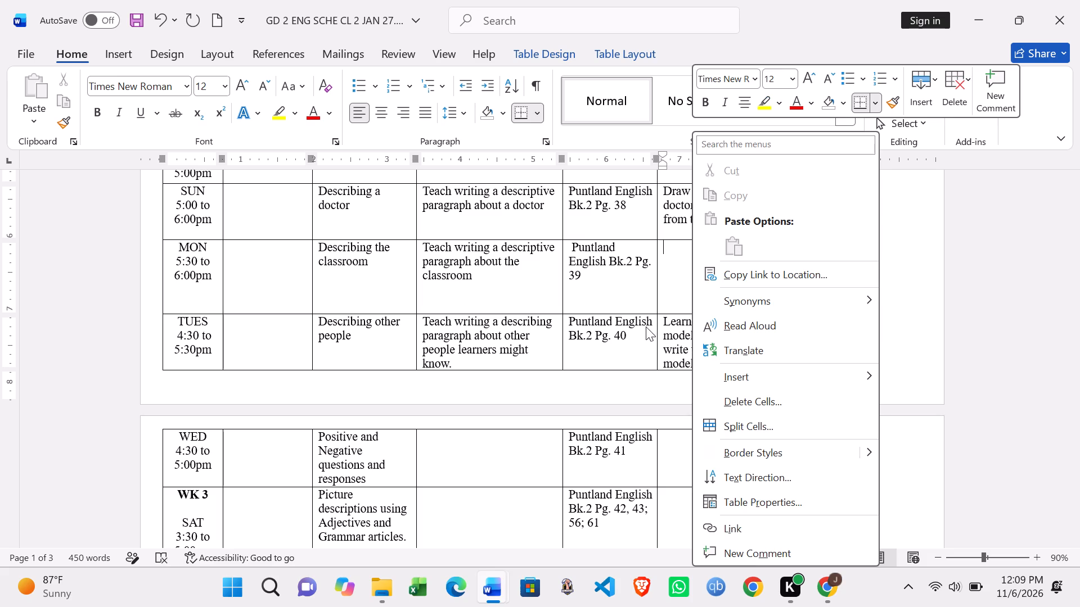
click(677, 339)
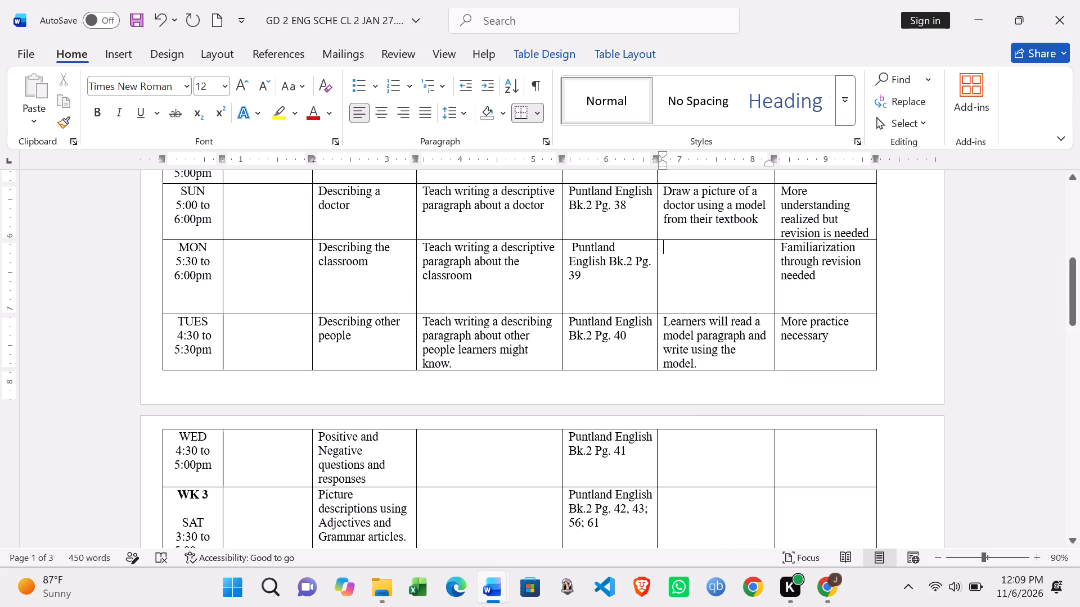
Copy the TUES row's activity text "Learners will read a model paragraph and write using the model." into the MON row's activity cell.
drag(707, 361, 676, 324)
right_click(676, 324)
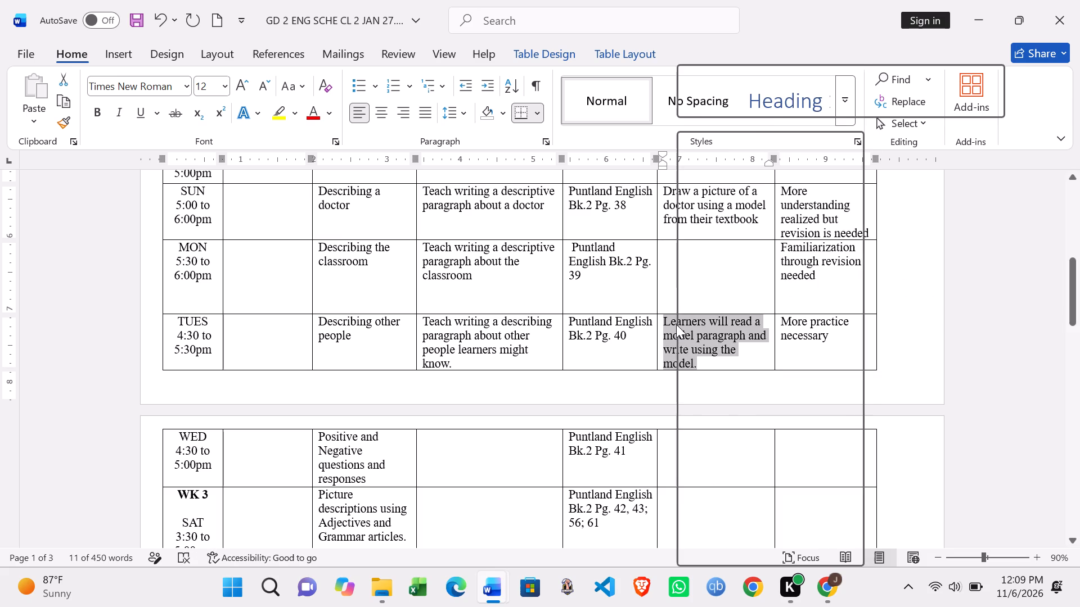
click(732, 196)
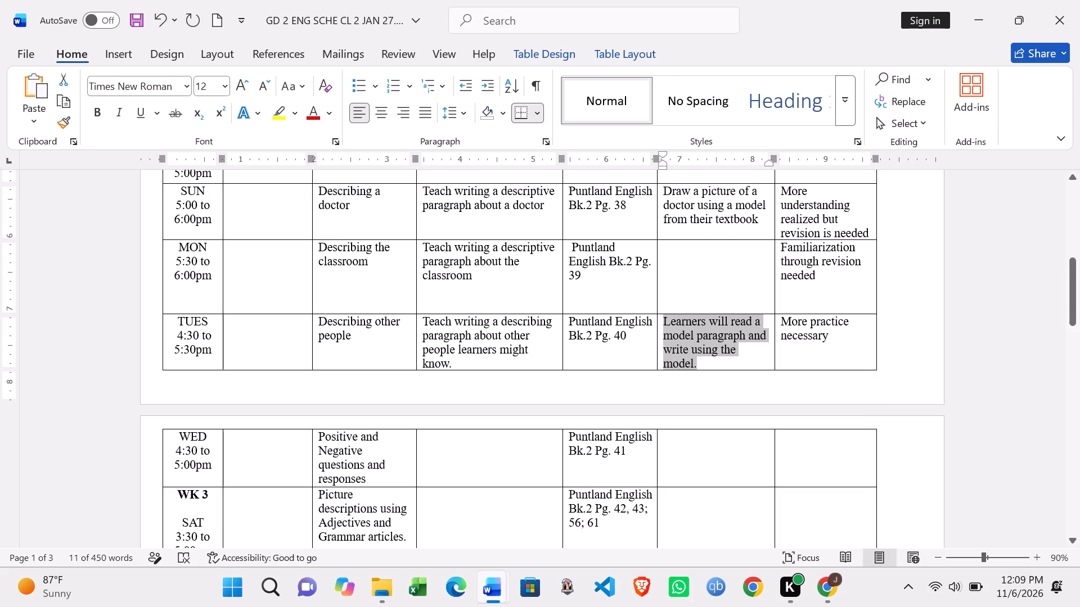
click(695, 267)
right_click(695, 267)
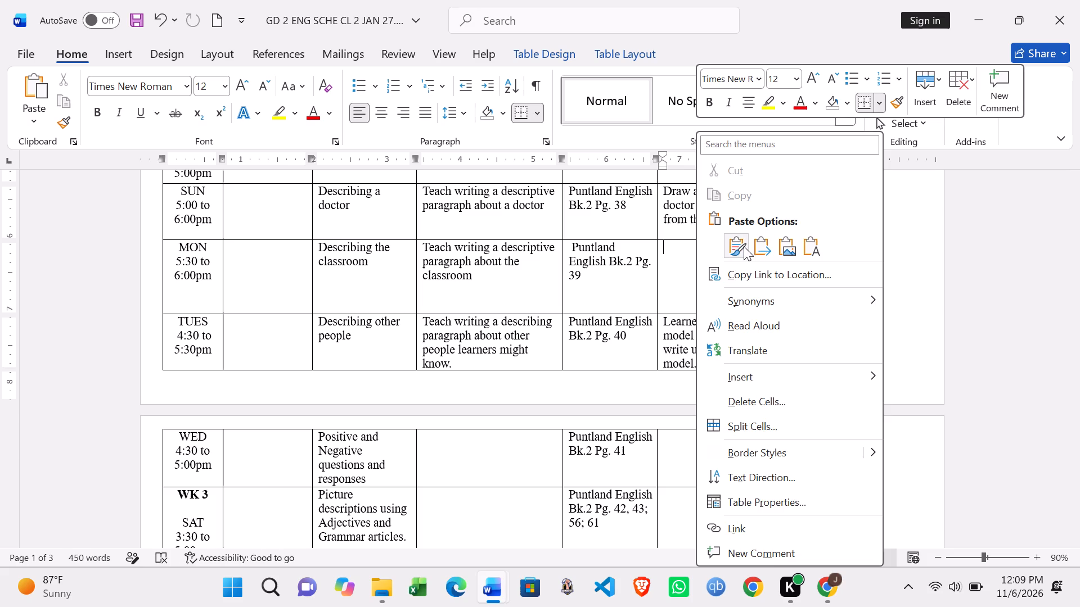
click(738, 246)
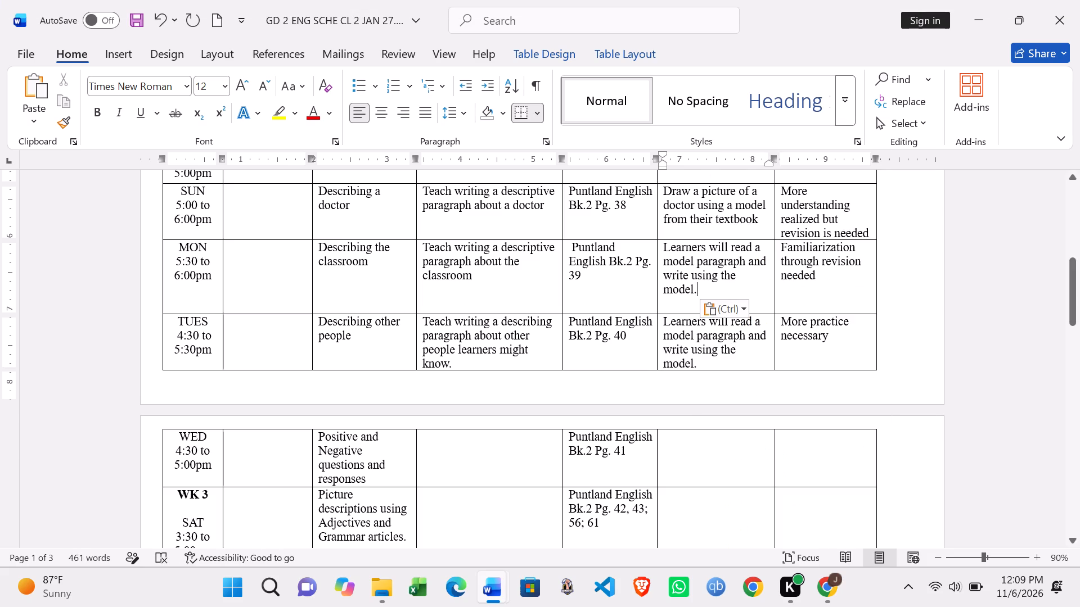
Change "the model" to "their model" in the MON row's activity text.
click(739, 275)
key(Left)
text(ir)
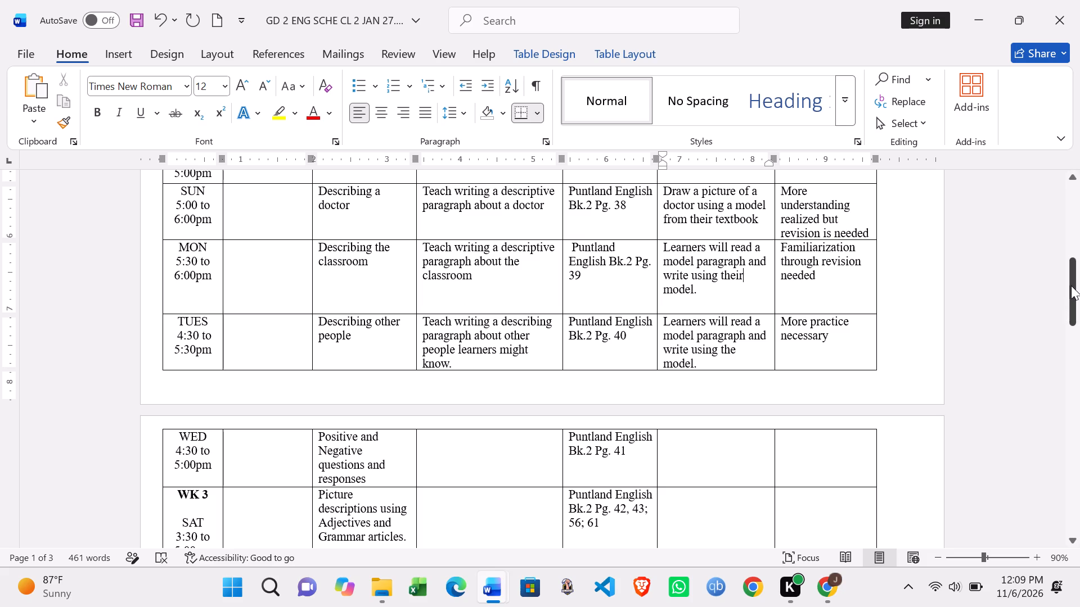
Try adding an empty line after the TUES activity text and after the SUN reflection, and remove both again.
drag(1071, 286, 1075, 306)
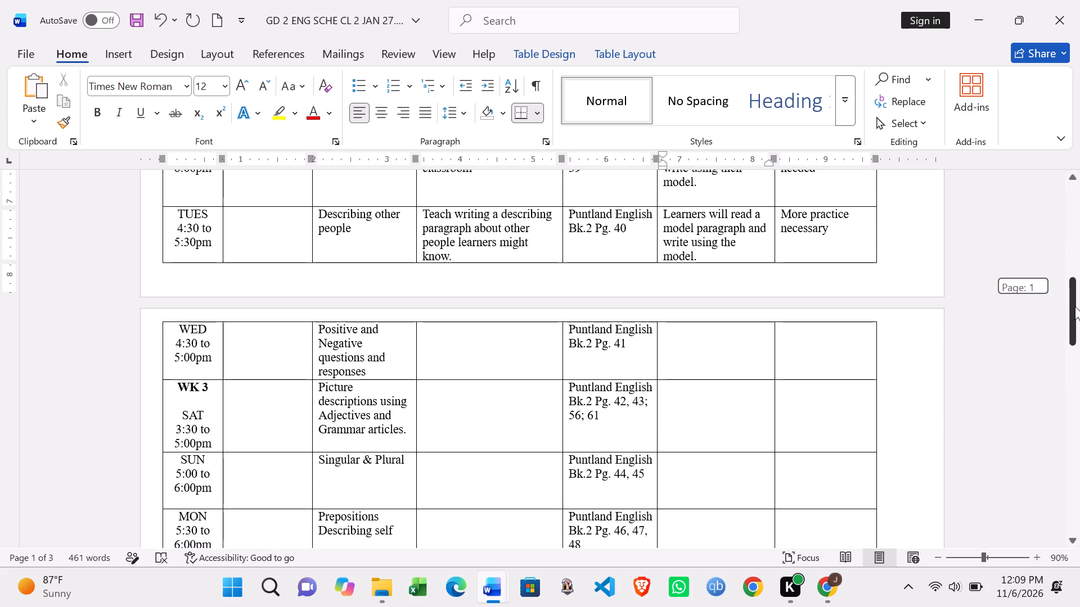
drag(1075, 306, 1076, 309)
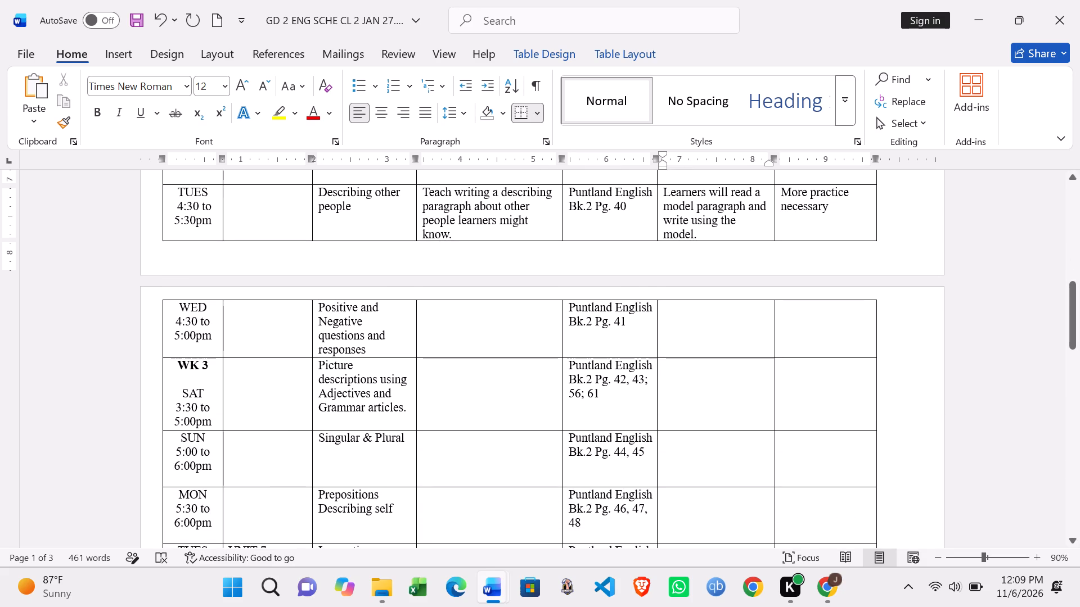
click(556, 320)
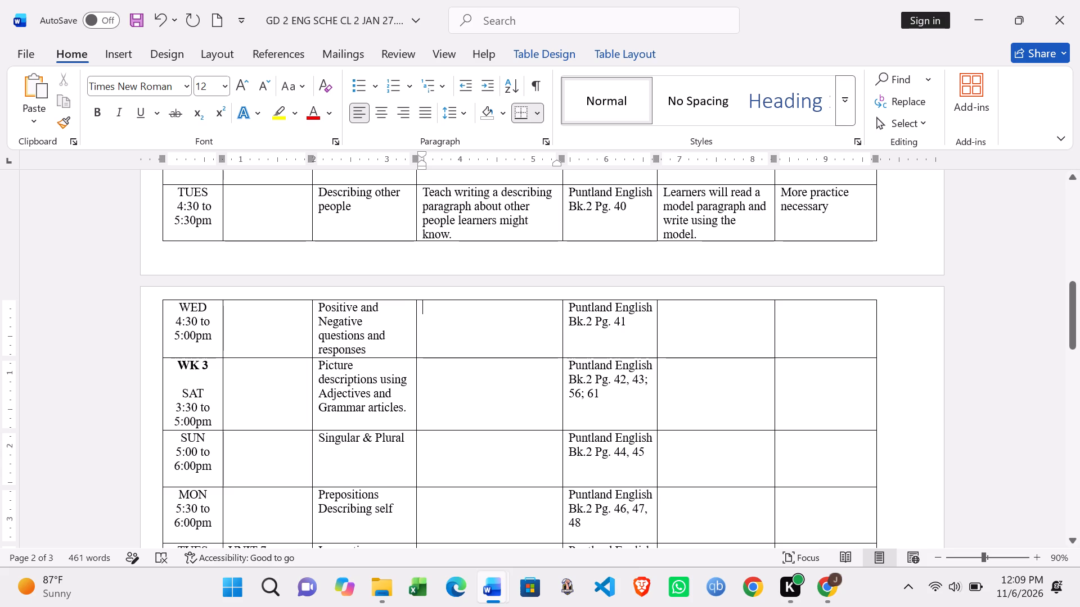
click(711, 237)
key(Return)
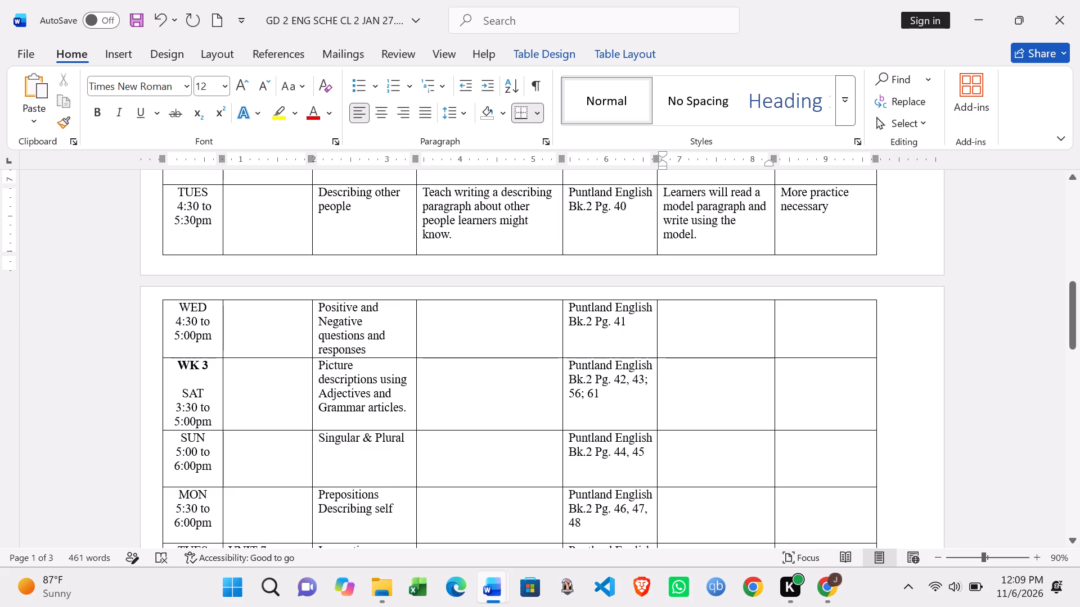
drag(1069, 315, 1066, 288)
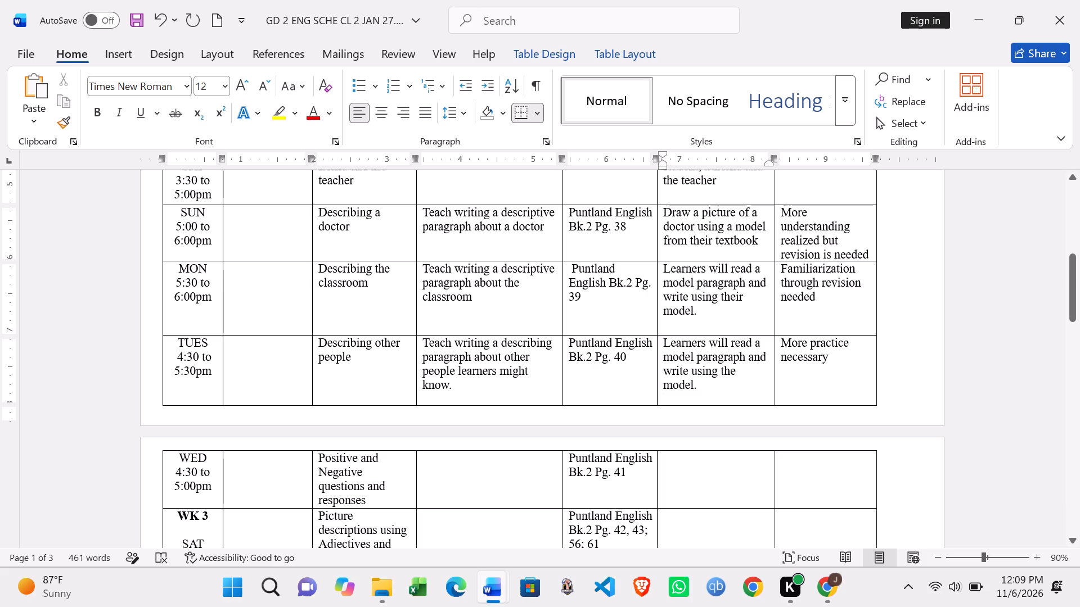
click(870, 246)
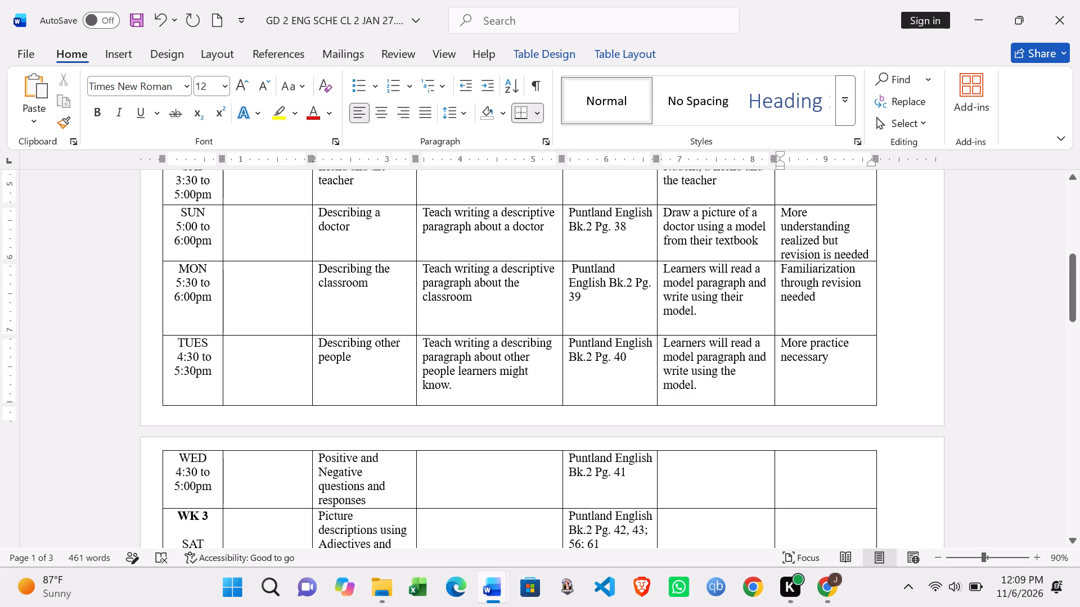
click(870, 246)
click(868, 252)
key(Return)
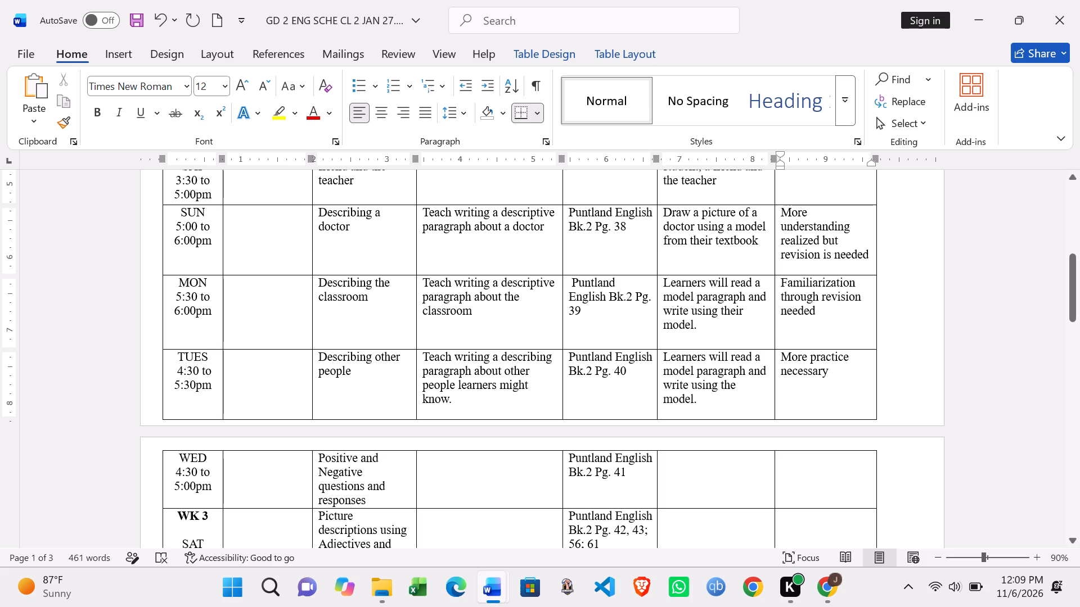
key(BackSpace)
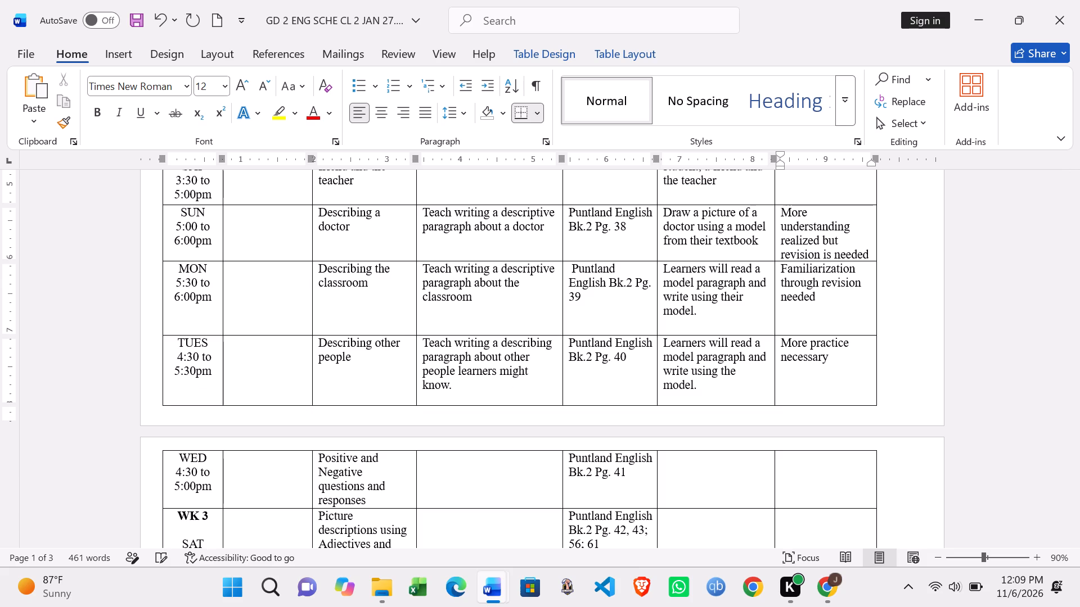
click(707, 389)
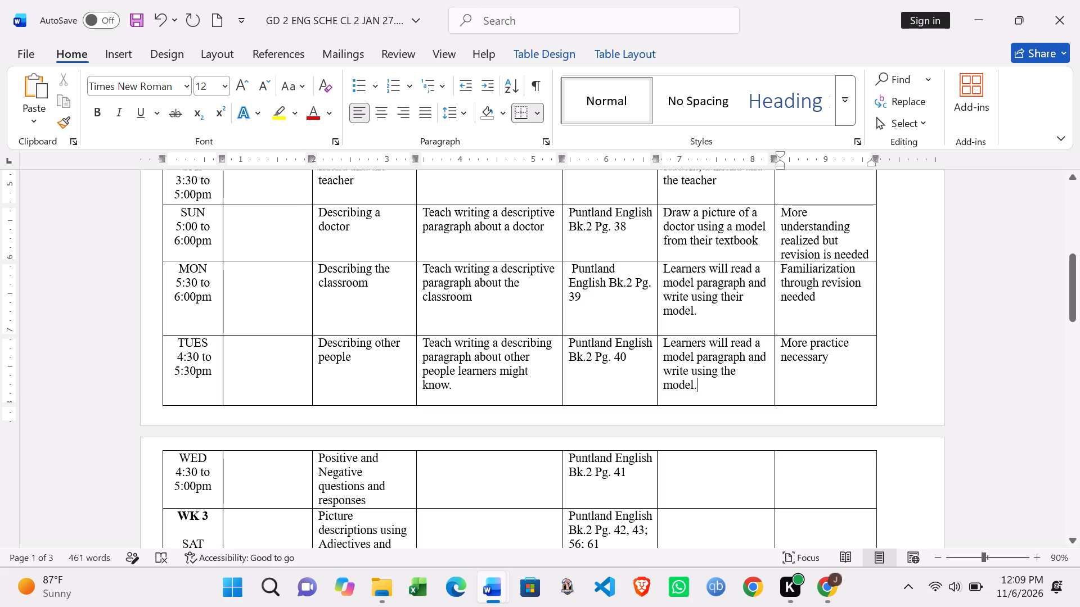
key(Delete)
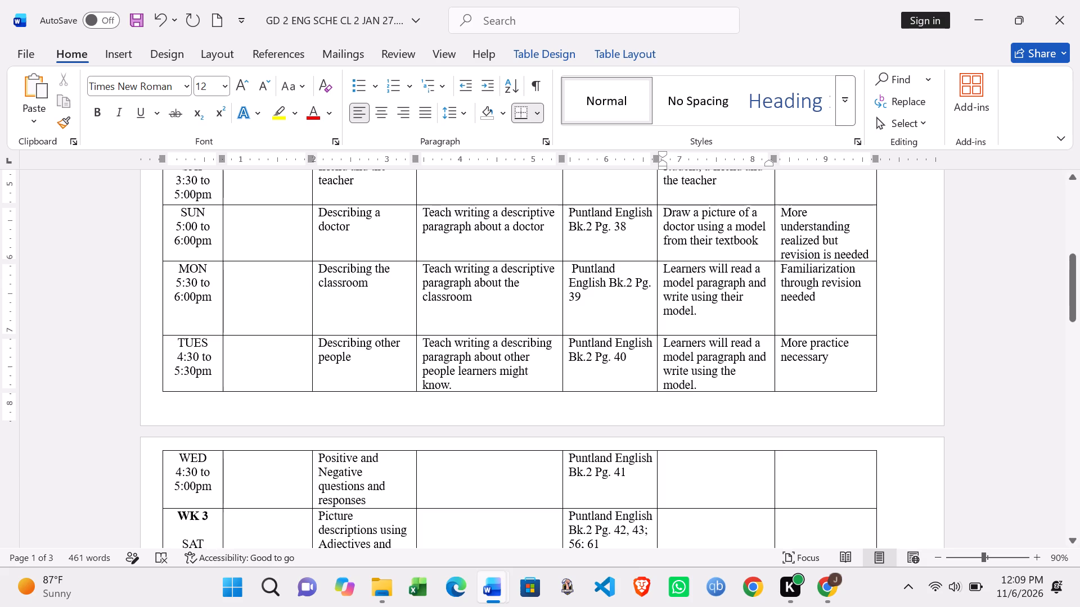
Insert an empty table row between the TUES row and the WED row.
click(881, 373)
key(Return)
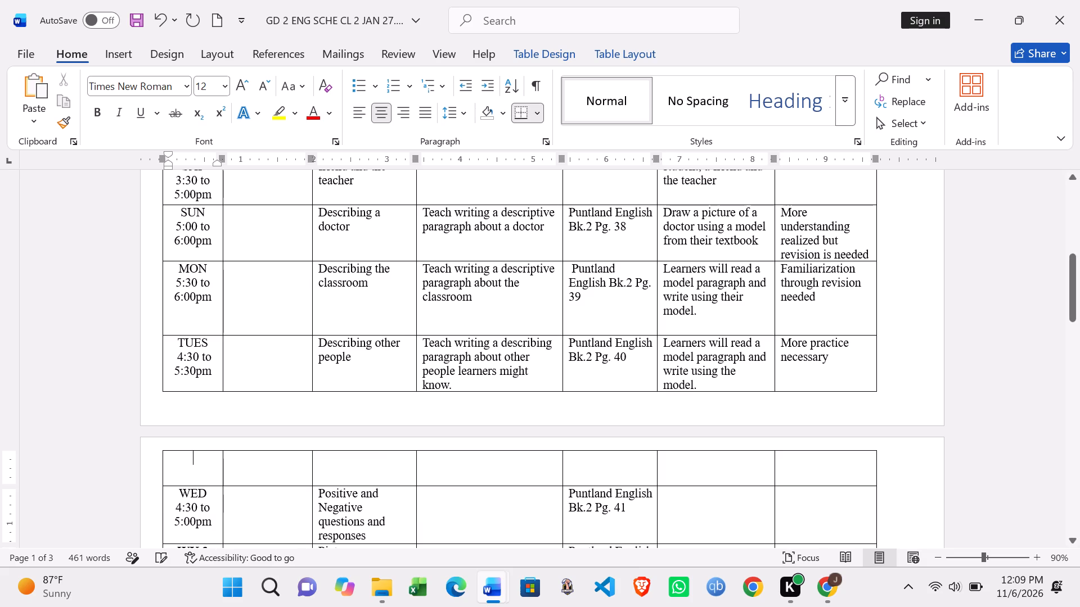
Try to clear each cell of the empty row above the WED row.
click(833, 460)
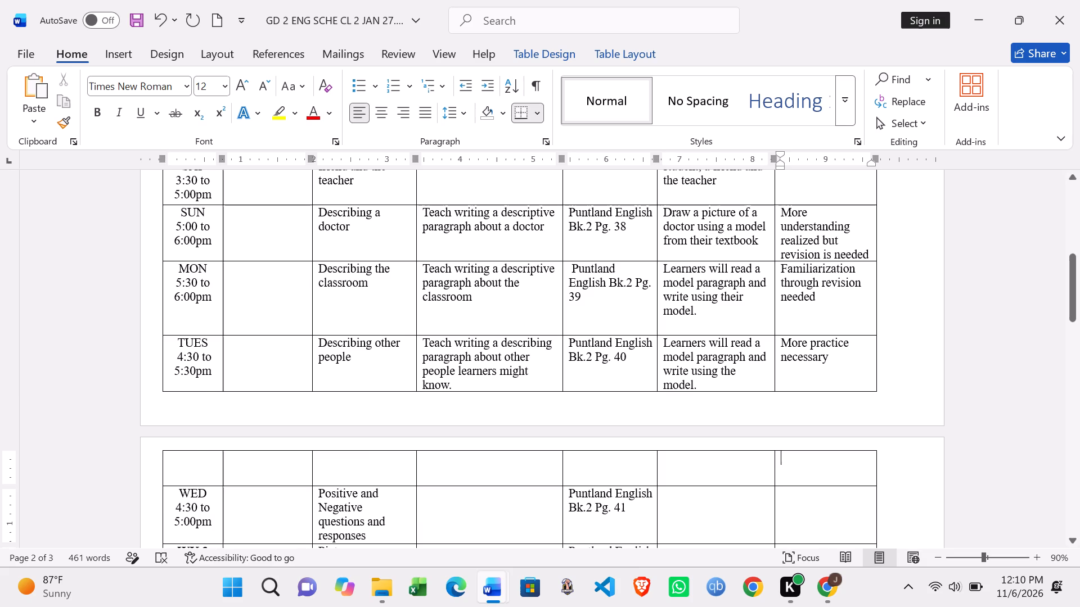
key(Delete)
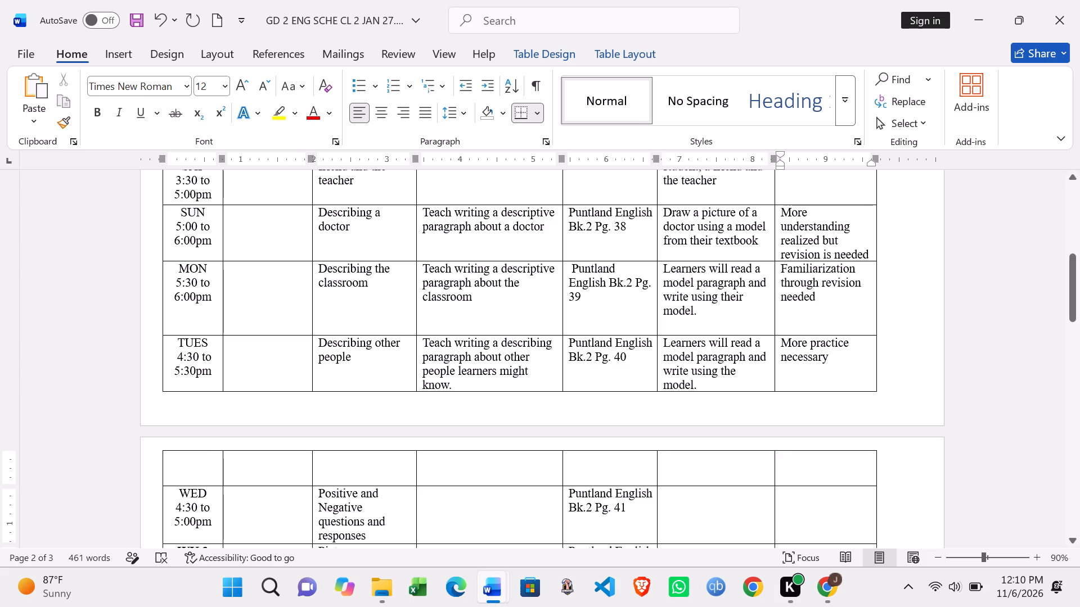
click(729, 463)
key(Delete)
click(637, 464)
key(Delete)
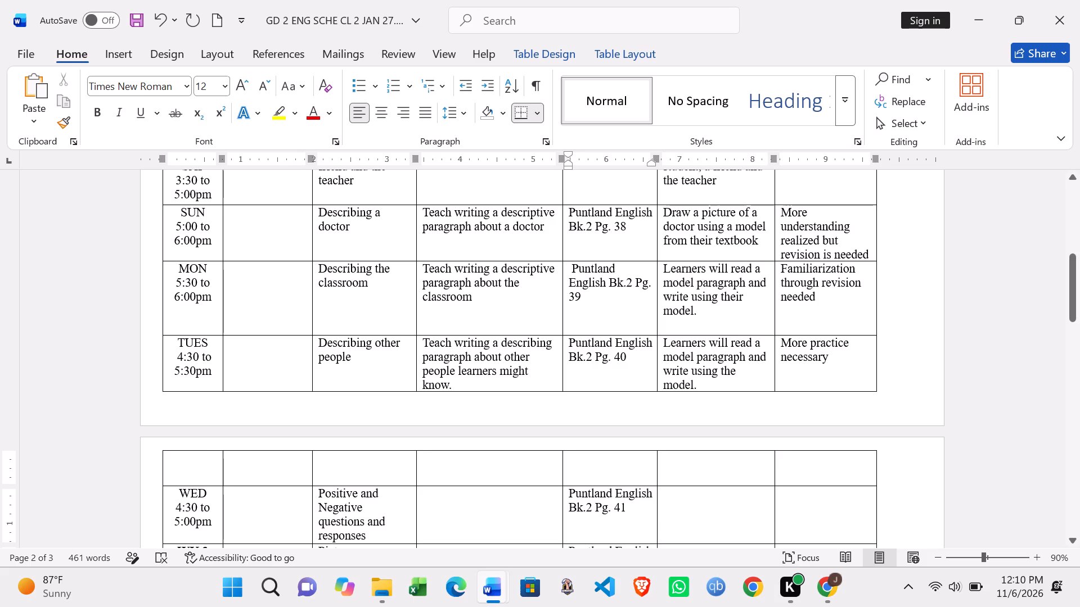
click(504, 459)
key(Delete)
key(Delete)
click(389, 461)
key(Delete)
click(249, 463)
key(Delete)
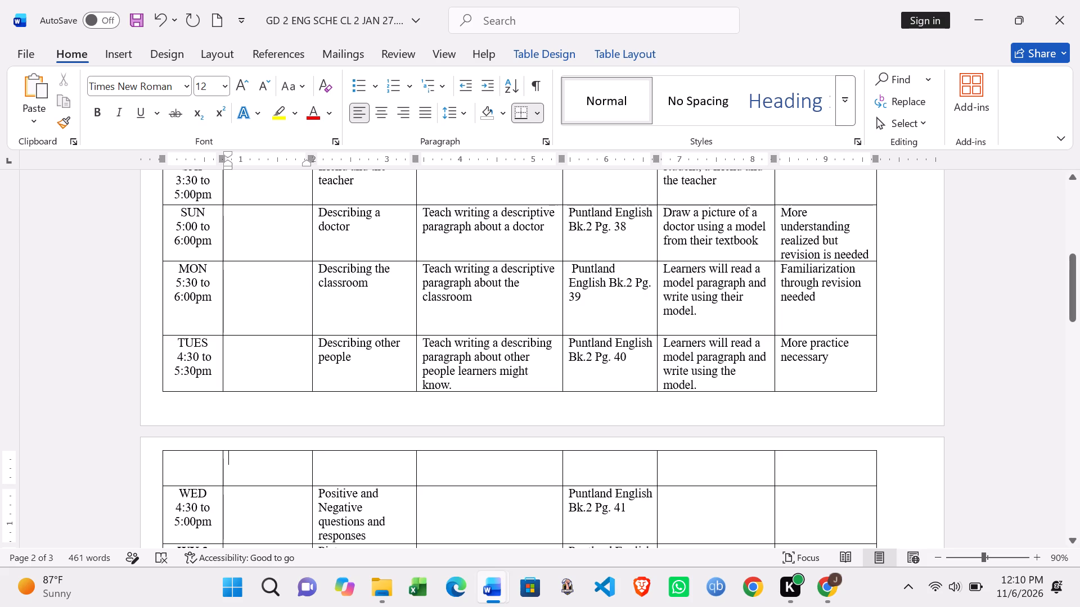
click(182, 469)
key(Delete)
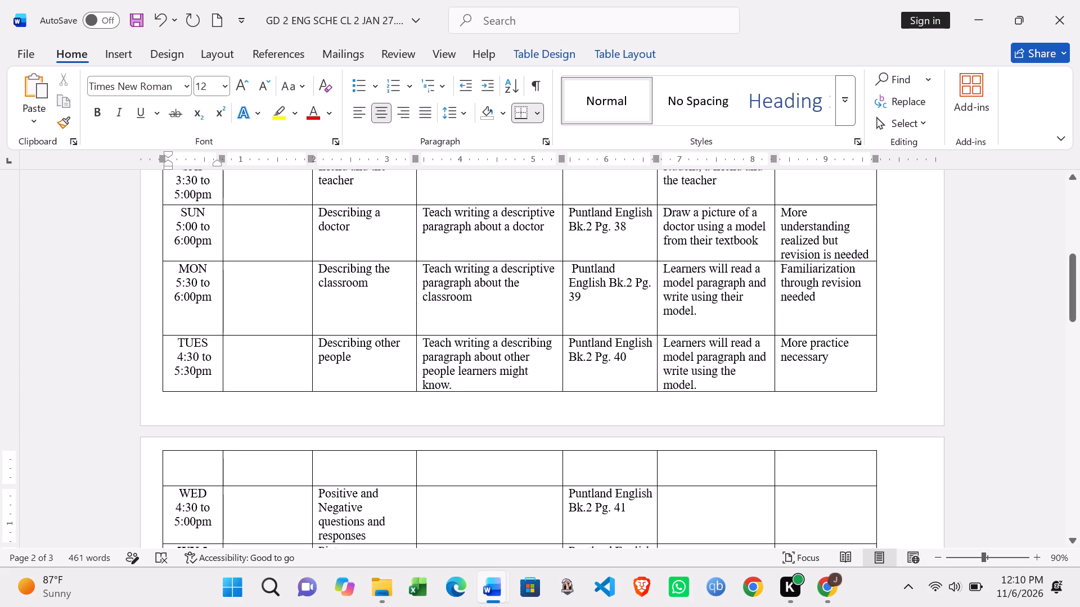
Reduce the height of the empty row above the WED row to a single text line.
drag(466, 486, 467, 486)
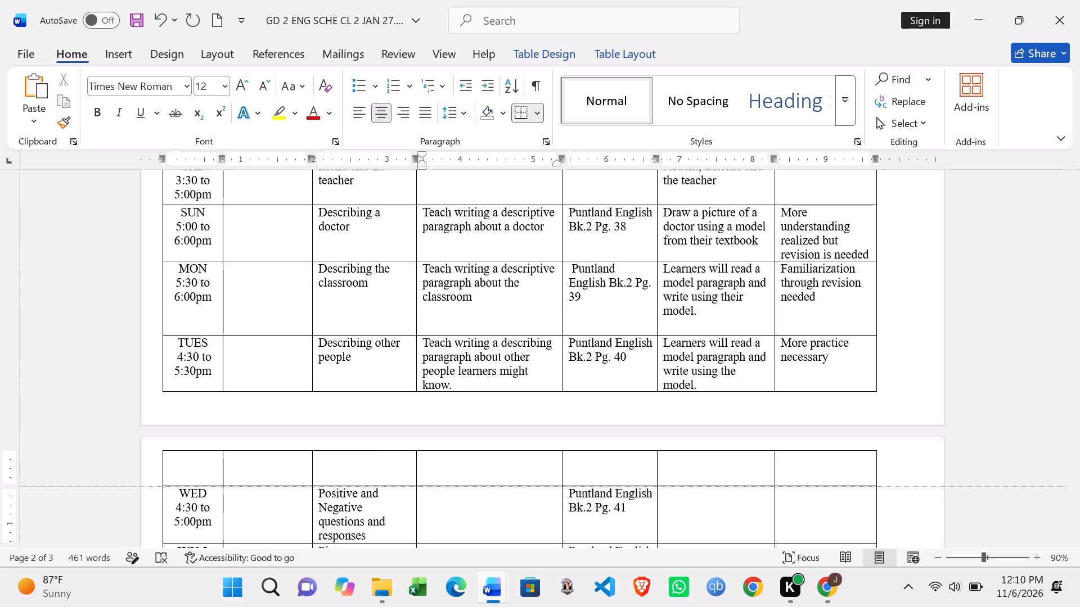
drag(467, 486, 466, 482)
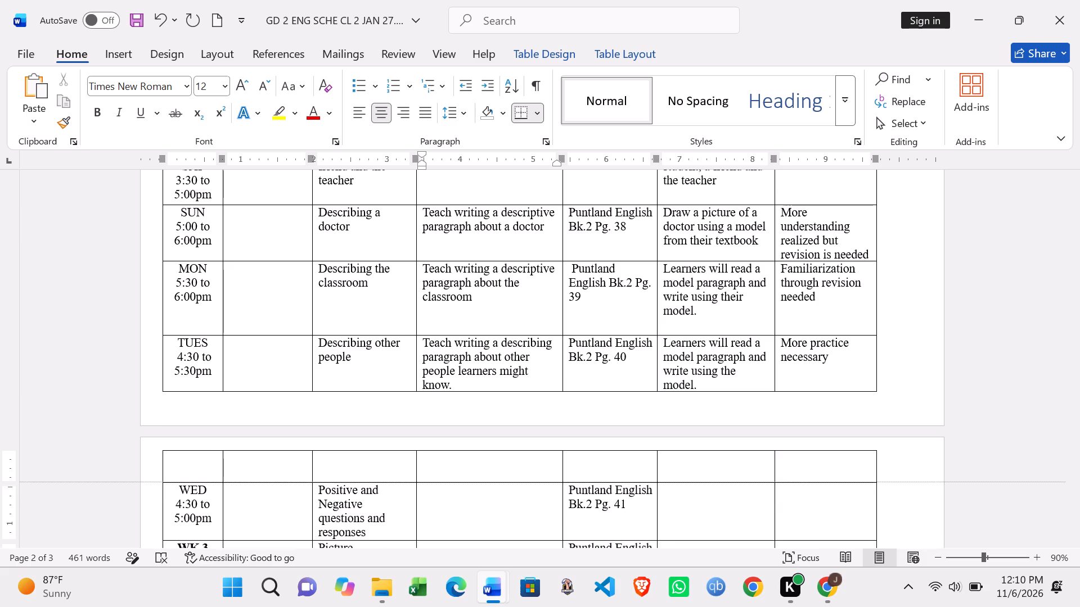
drag(466, 482, 463, 454)
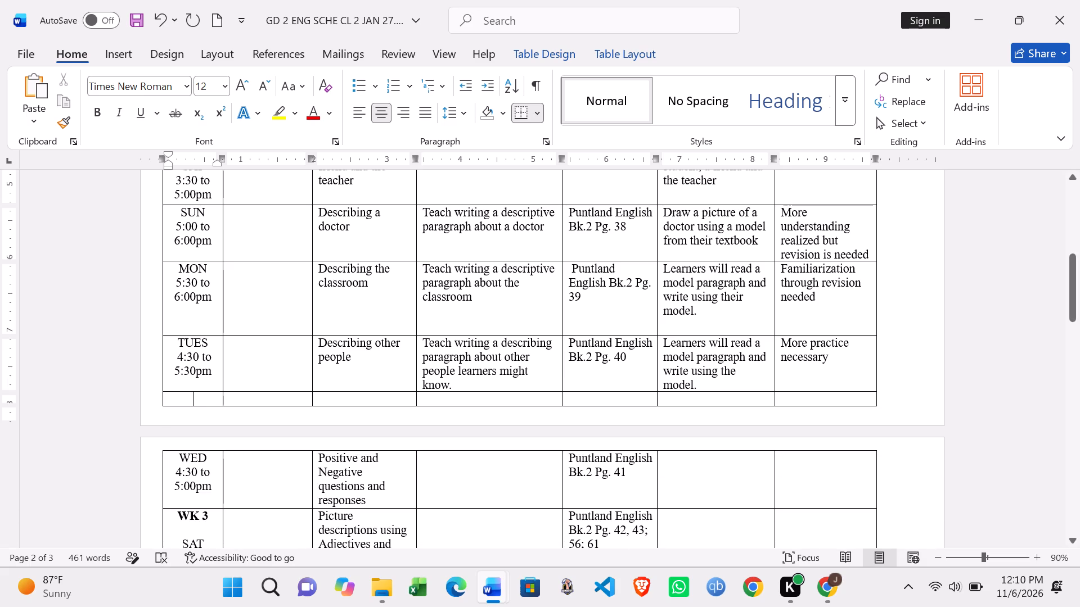
Add an empty line below the TUES row's activity text and below the SUN row's reflection about describing a doctor.
click(706, 387)
key(Return)
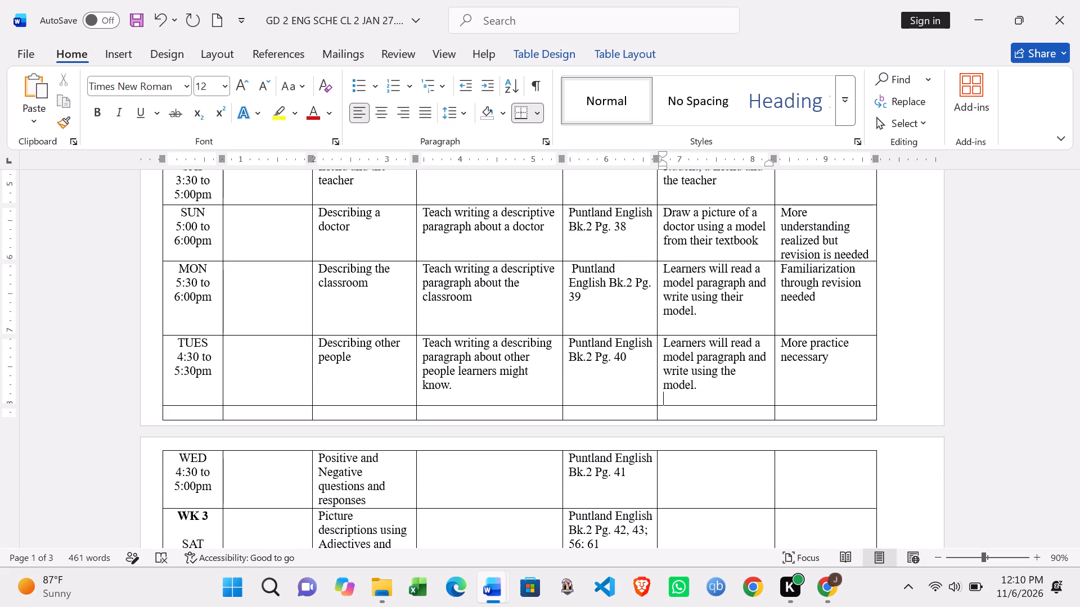
click(870, 256)
key(Return)
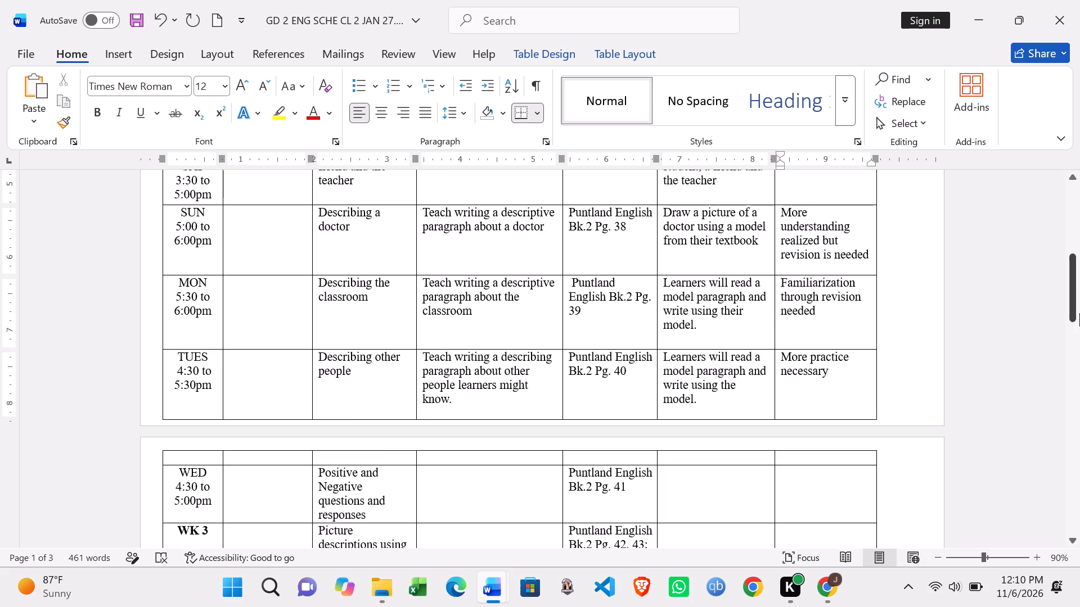
Fill the objectives cell of the WED positive and negative questions row with "Teach types of sentences i.e. telling and asking questions".
drag(1067, 307, 1065, 270)
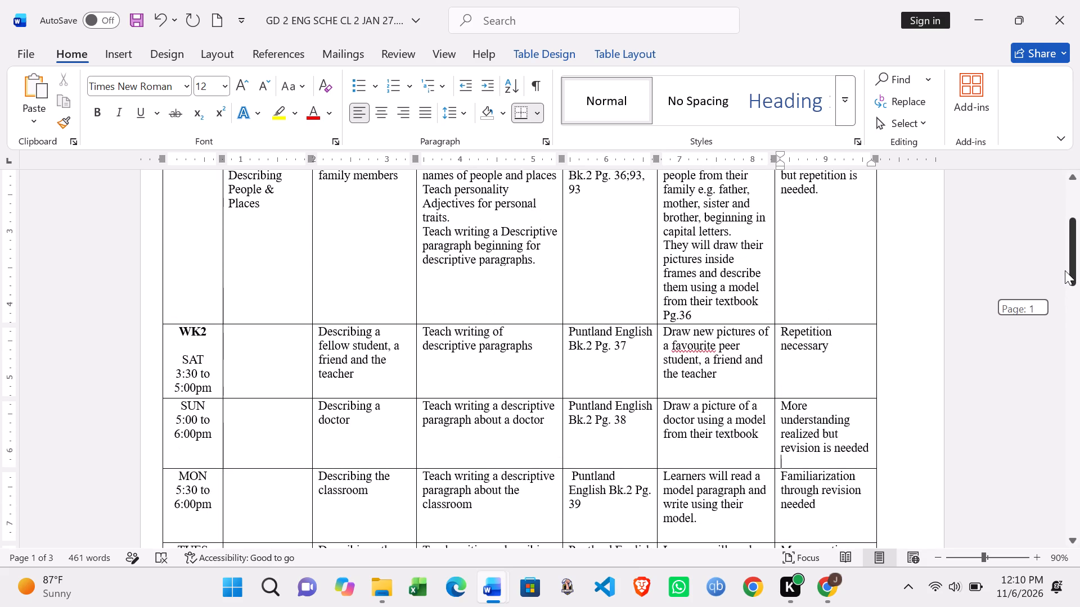
drag(1065, 270, 1079, 315)
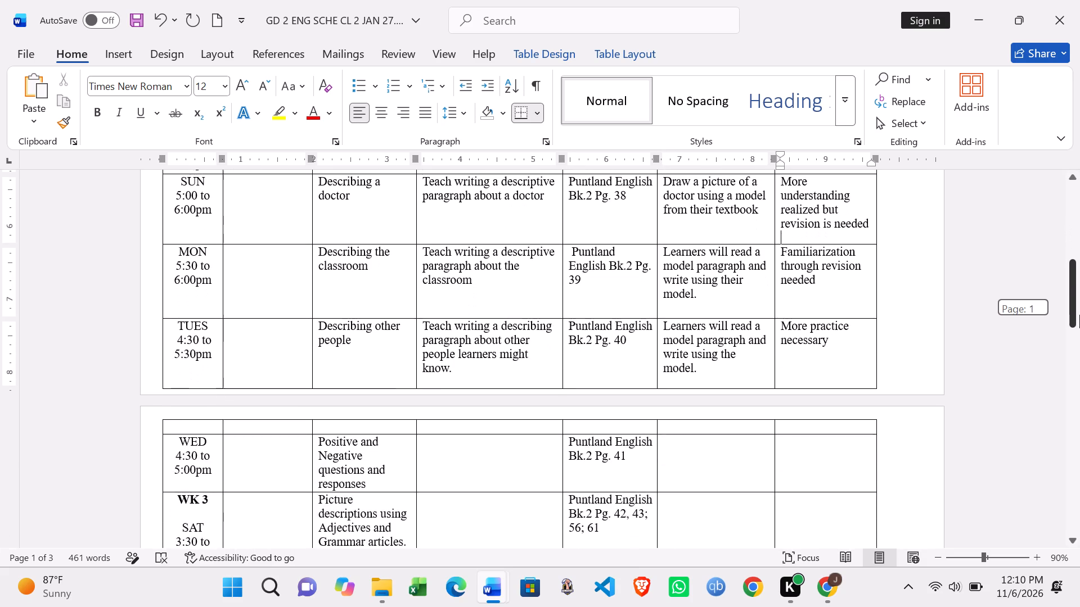
drag(1079, 315, 1079, 343)
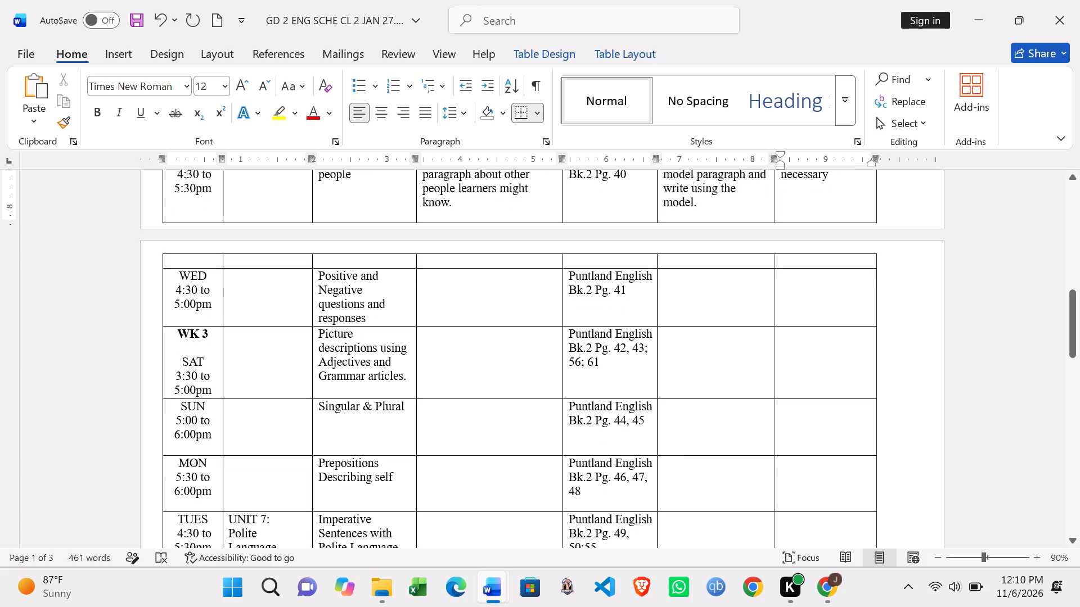
click(439, 284)
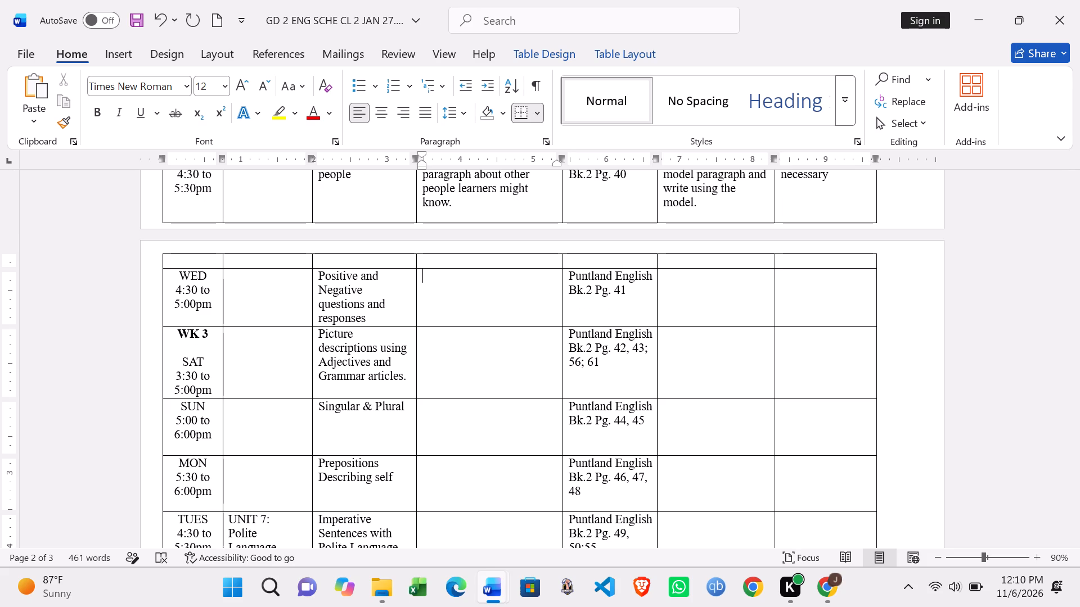
text(teac)
text(h types of sentences)
key(space)
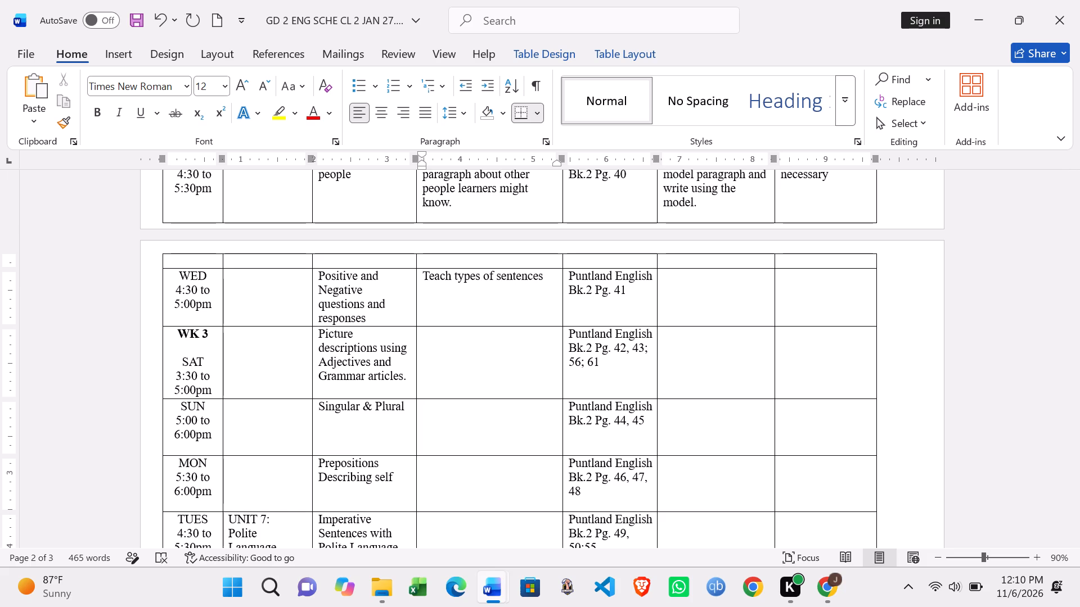
text(i.e.)
key(space)
text(tellin)
key(space)
text(and asking questions)
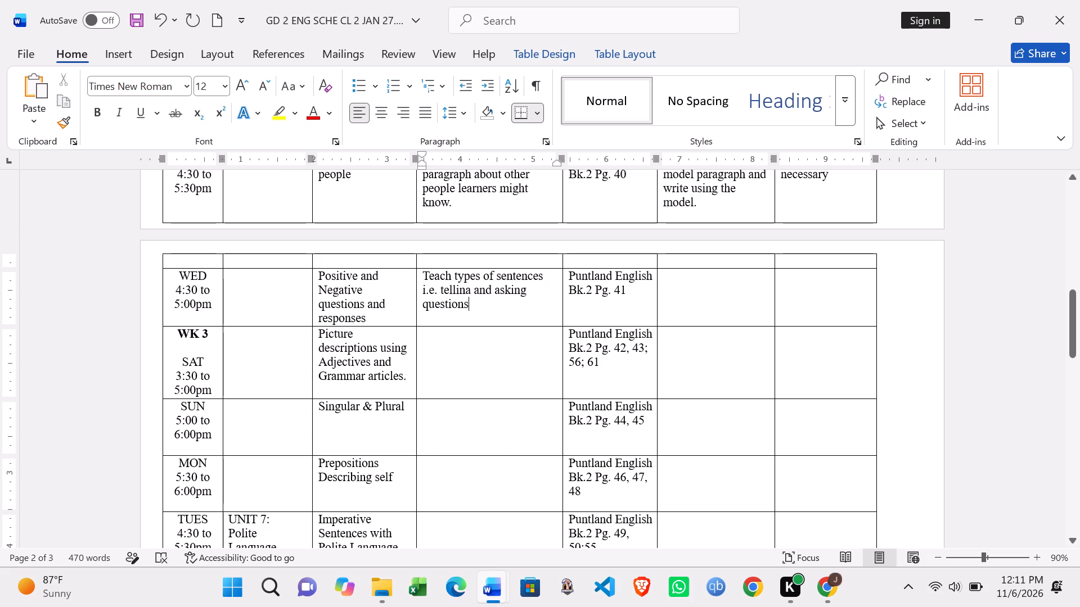
click(469, 291)
key(BackSpace)
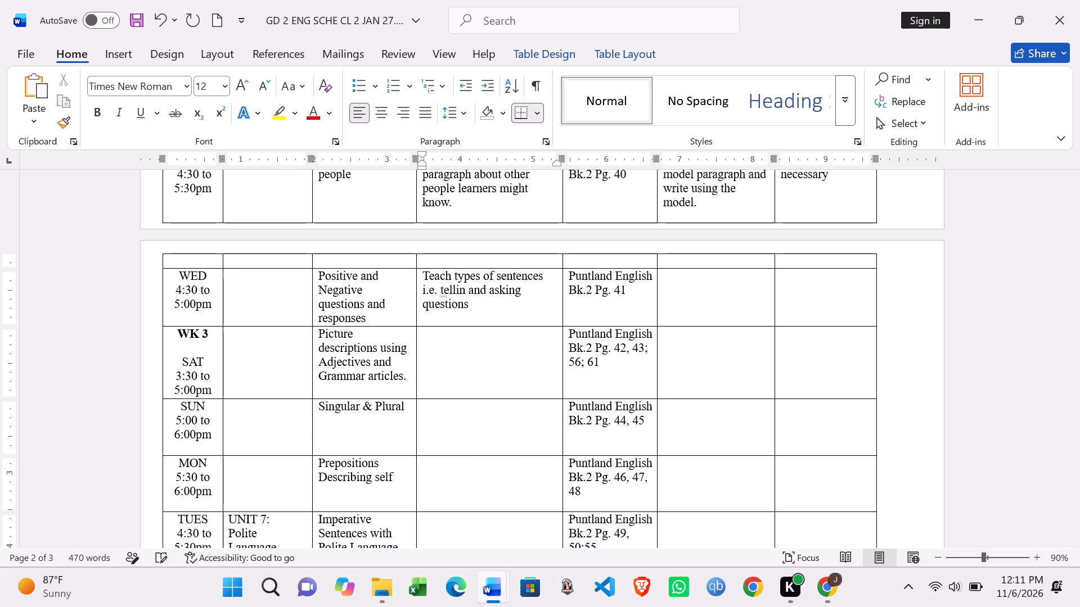
key(g)
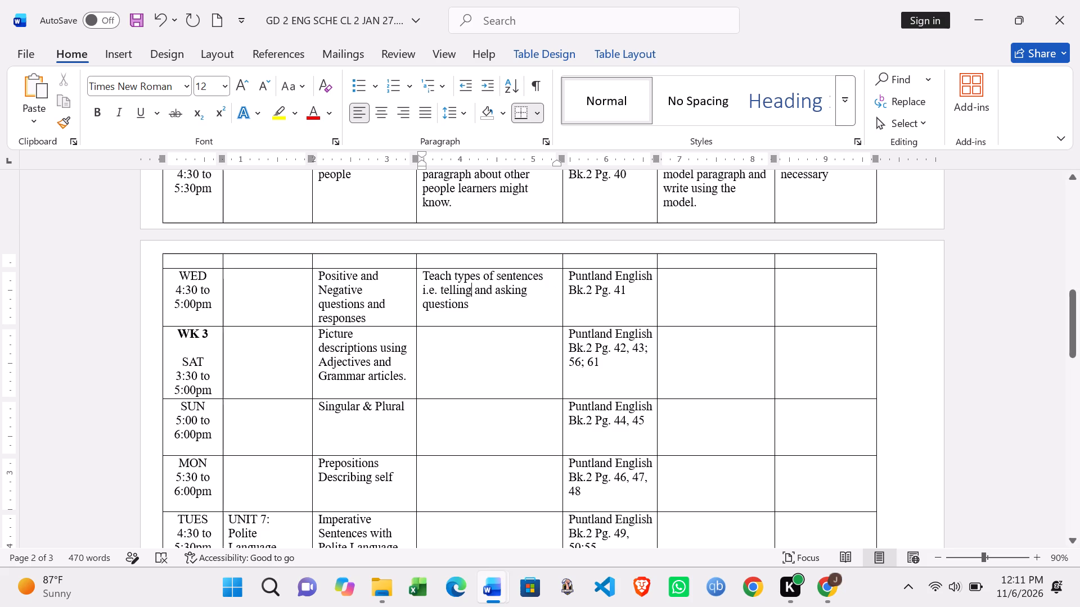
Complete the WED row's objective by adding "with negative and positive answers." after "questions".
click(503, 299)
key(space)
text(with)
key(space)
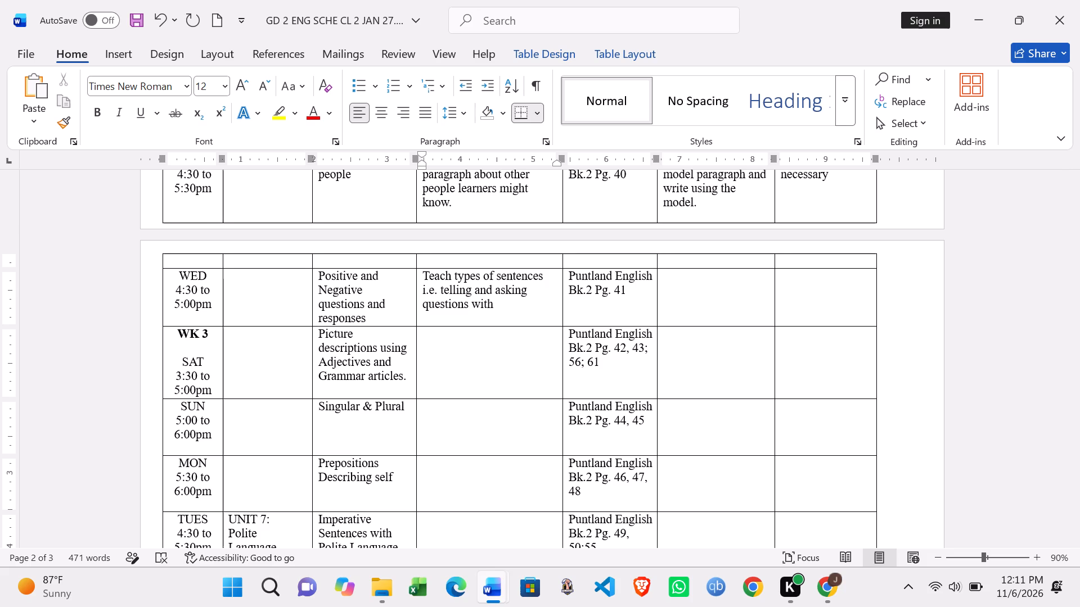
text(negative and positive)
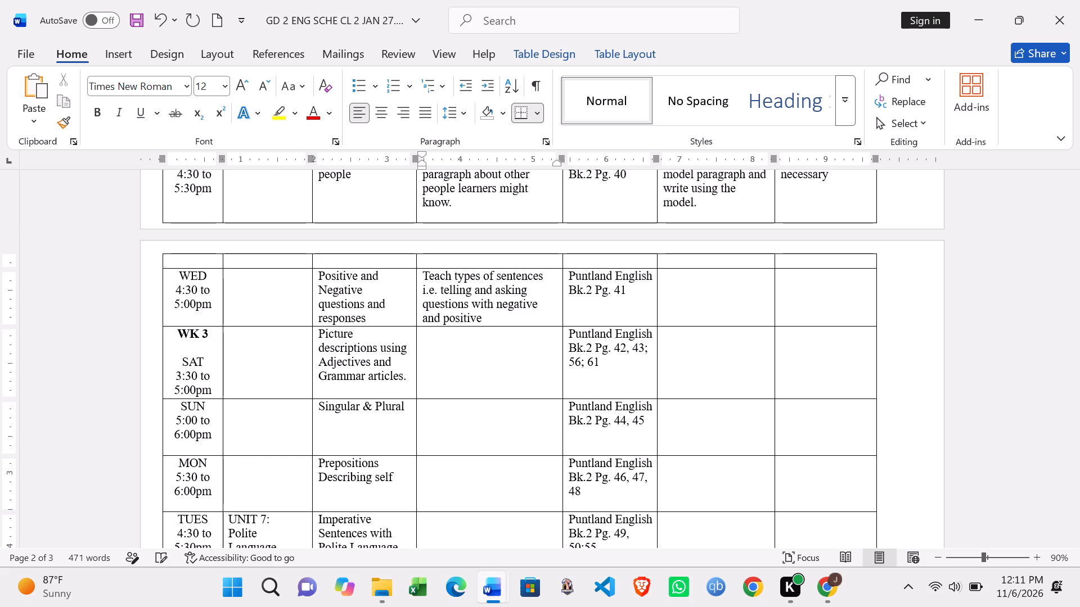
key(space)
text(answers)
key(period)
Save the schemes of work document.
click(700, 286)
click(142, 13)
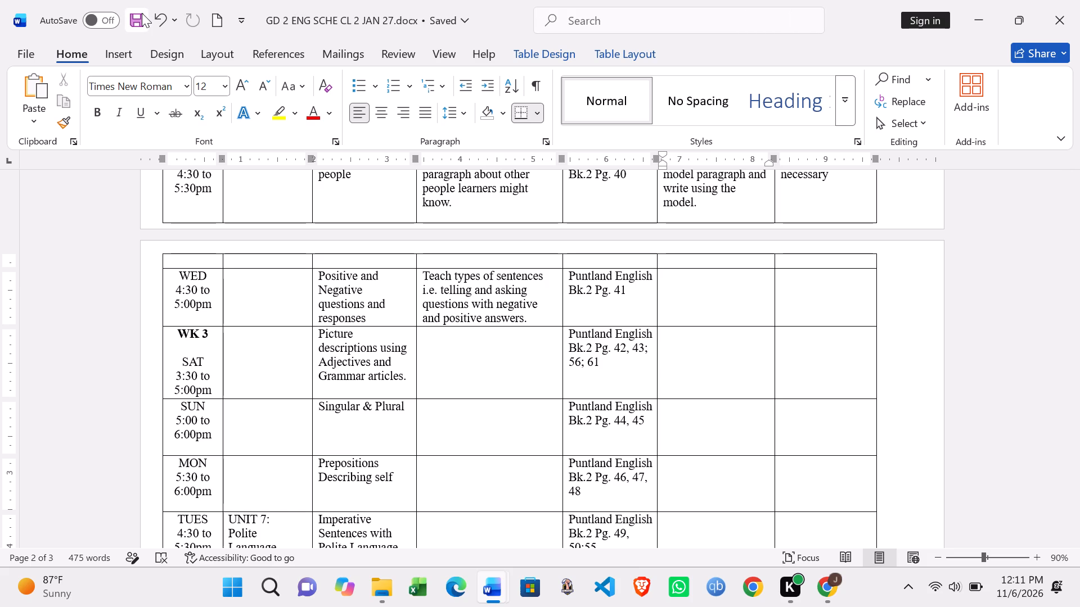
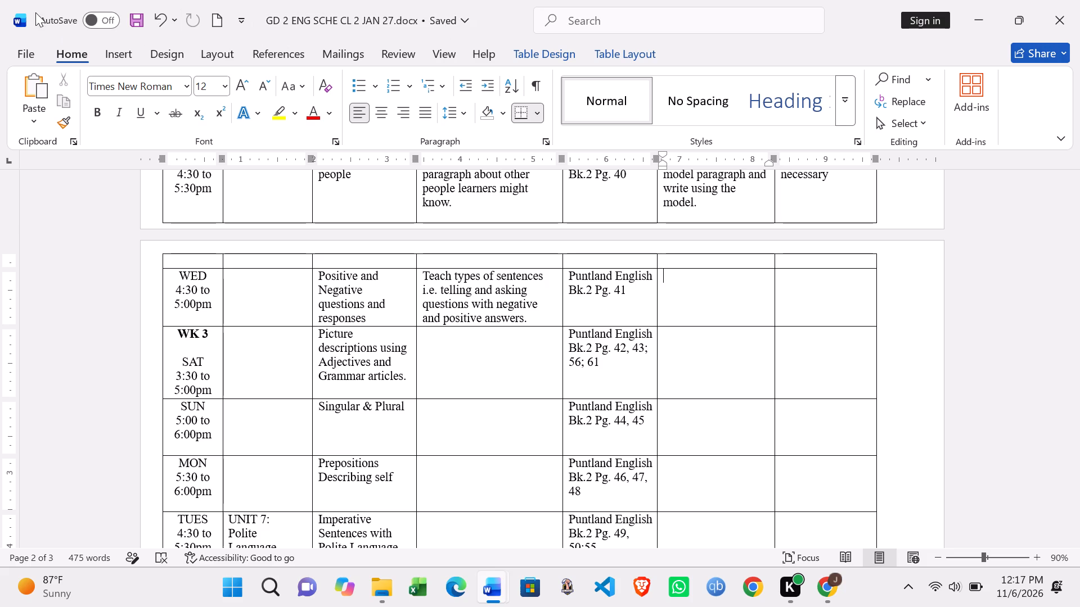
Fill the objectives cell of the WK 3 SAT picture descriptions row with "Revise command sentences".
click(460, 365)
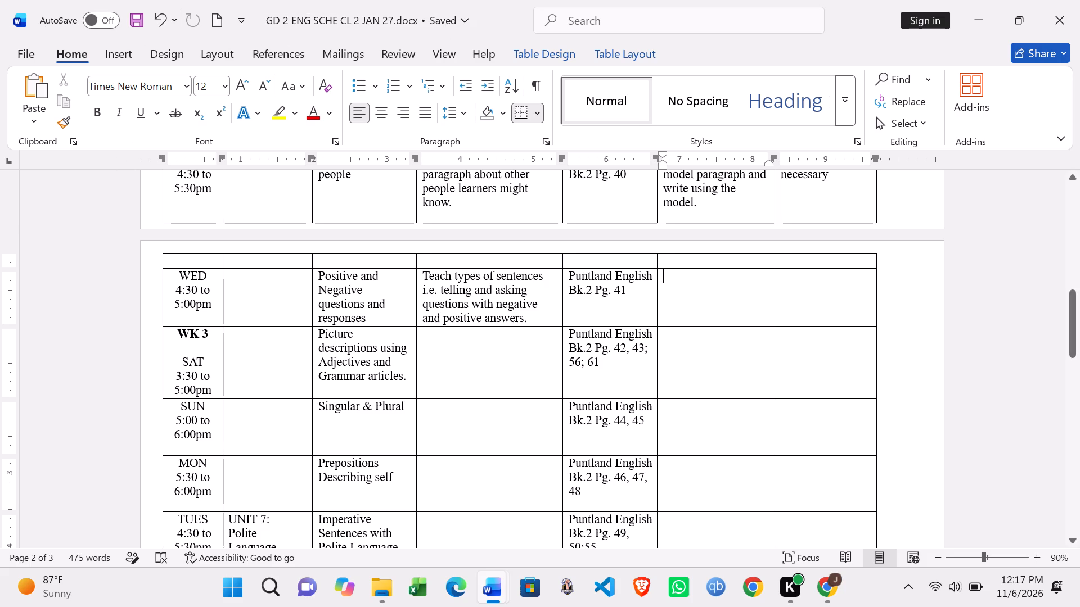
text(re)
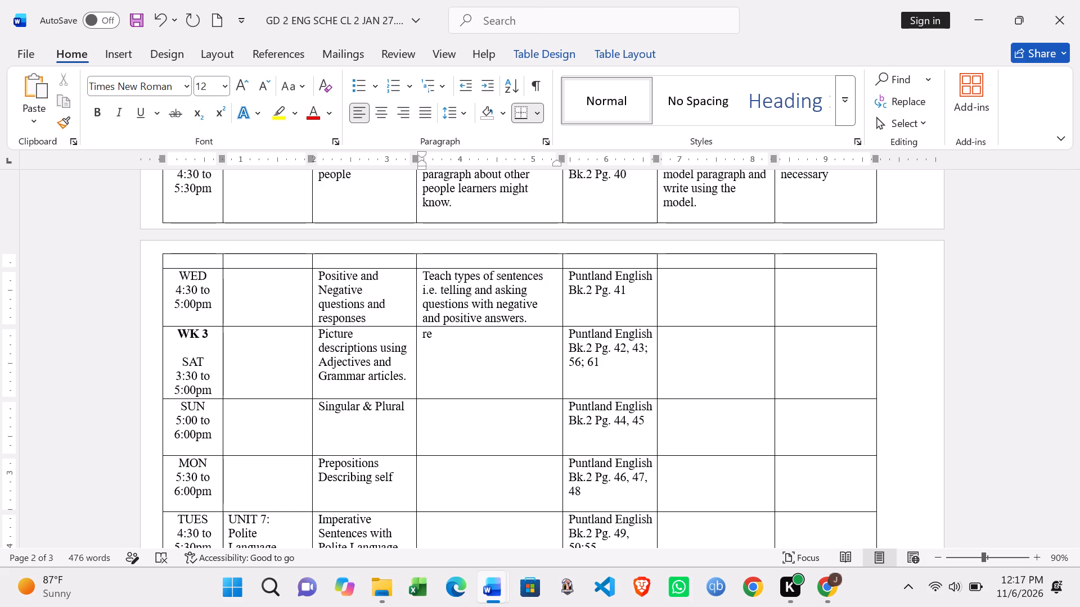
text(vise command sentences)
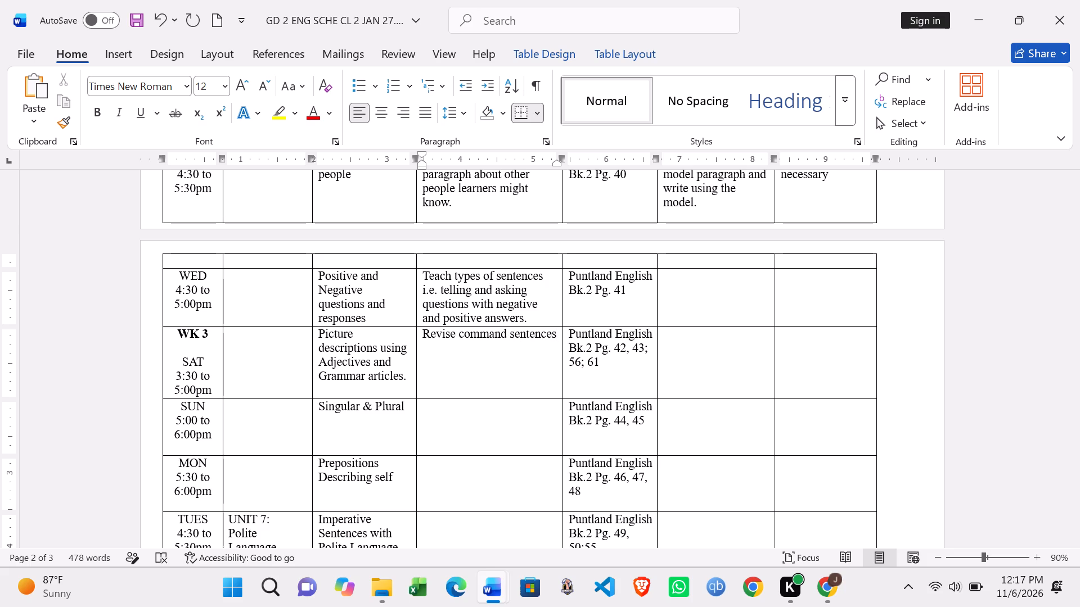
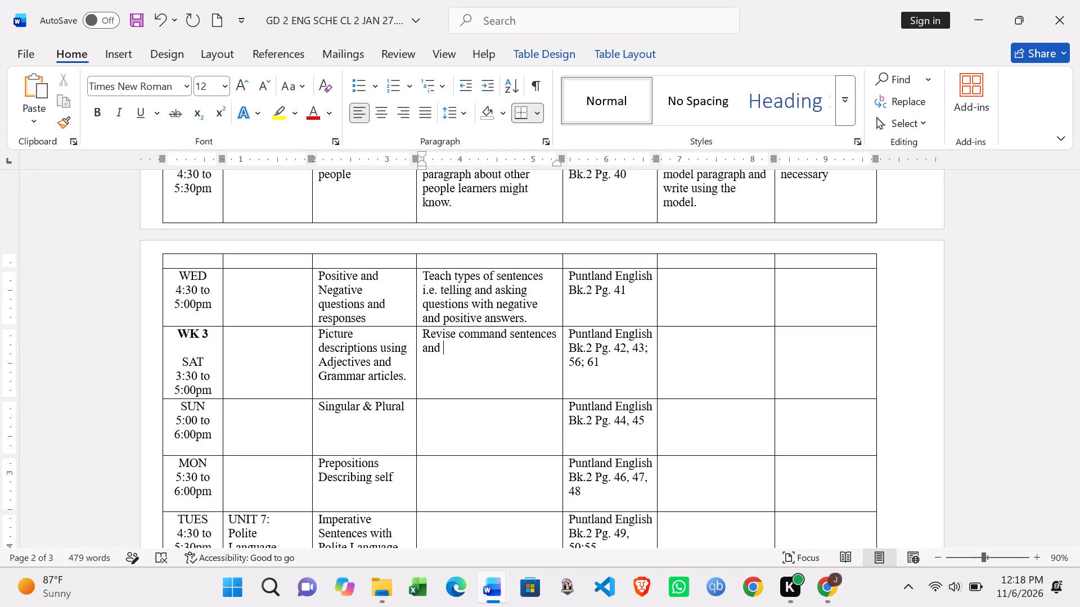
Complete the WK 3 SAT picture descriptions objective as "Revise command sentences, the telling and asking questions.".
text(the telling)
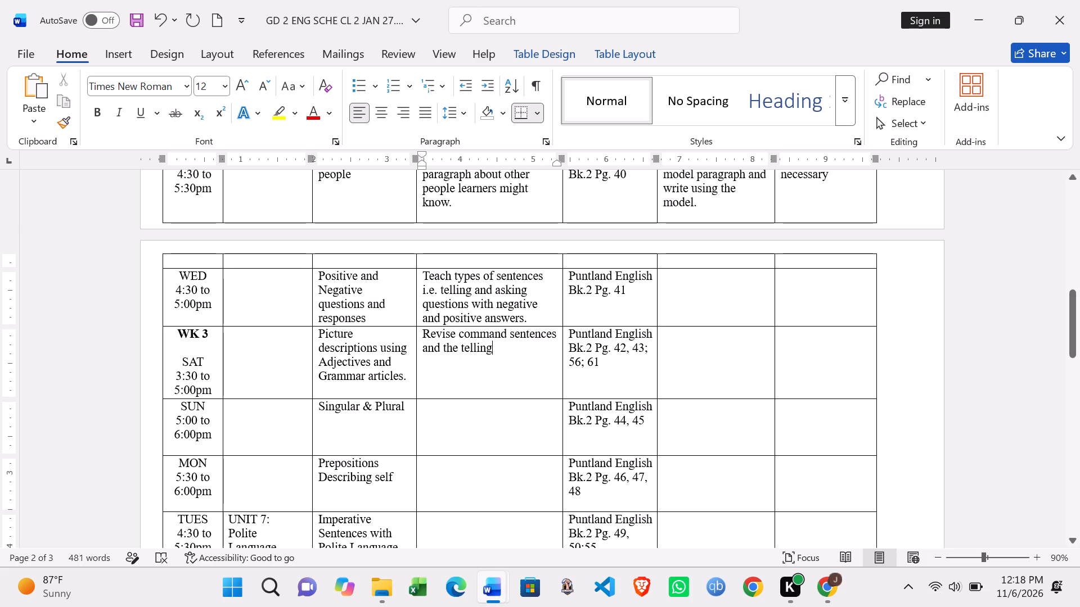
click(439, 347)
key(BackSpace)
key(BackSpace)
key(BackSpace)
key(BackSpace)
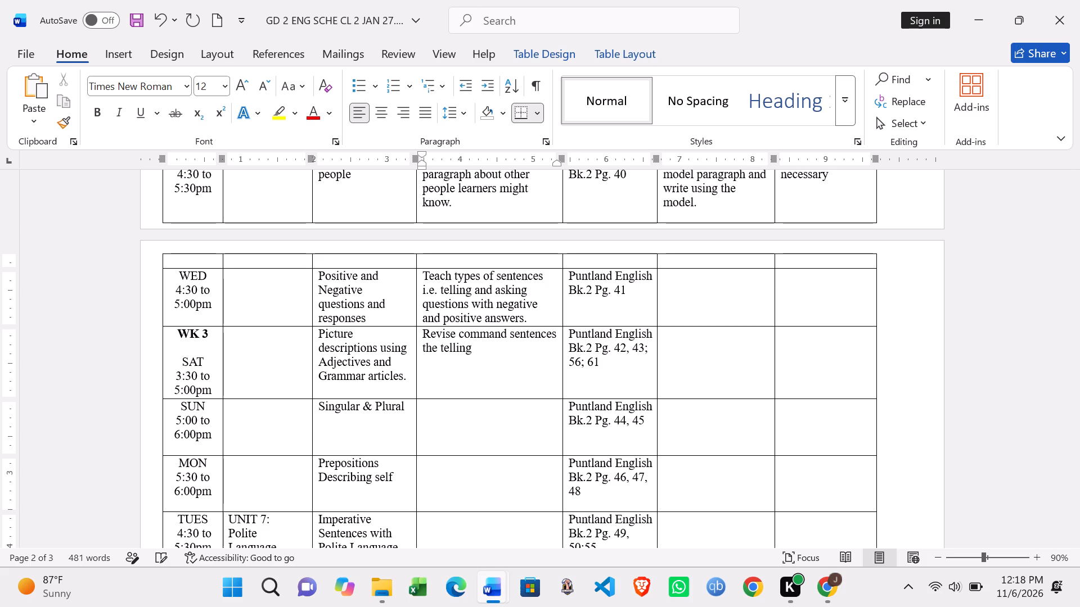
key(comma)
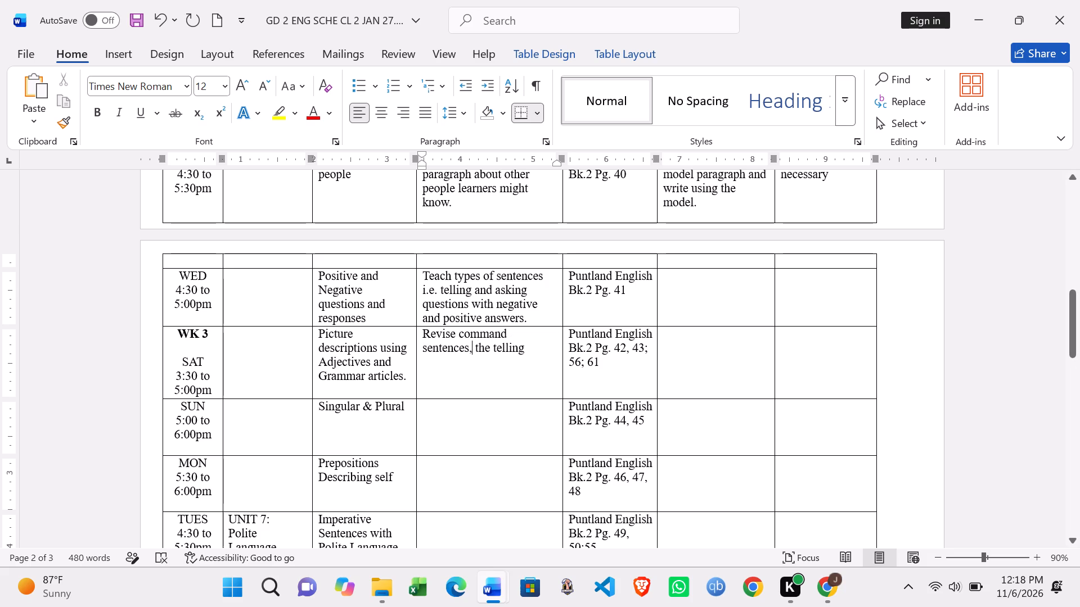
click(556, 346)
key(space)
text(and)
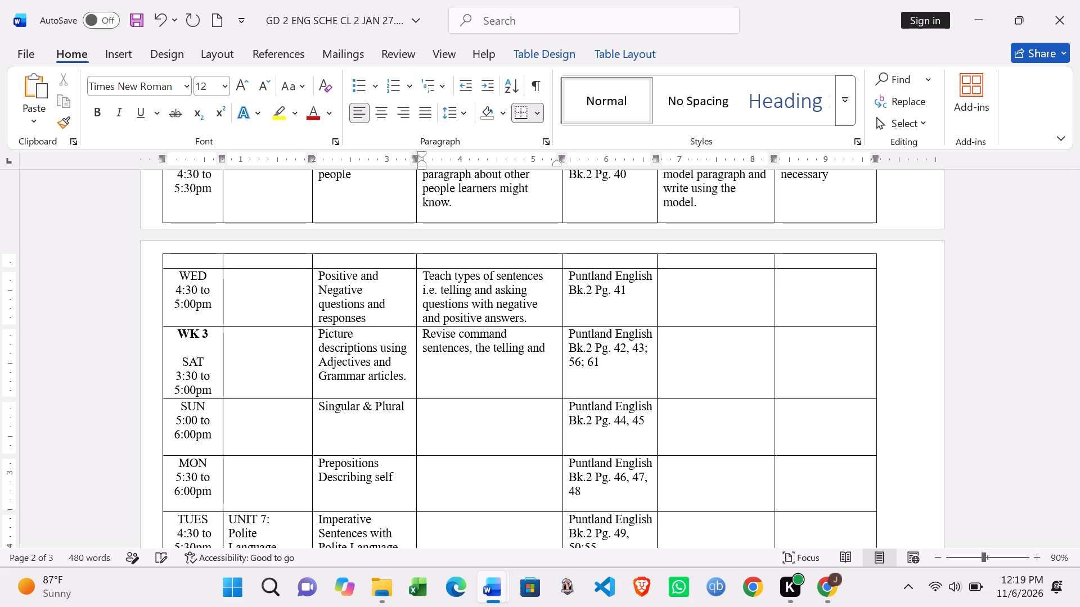
key(space)
text(asking)
key(space)
text(questions)
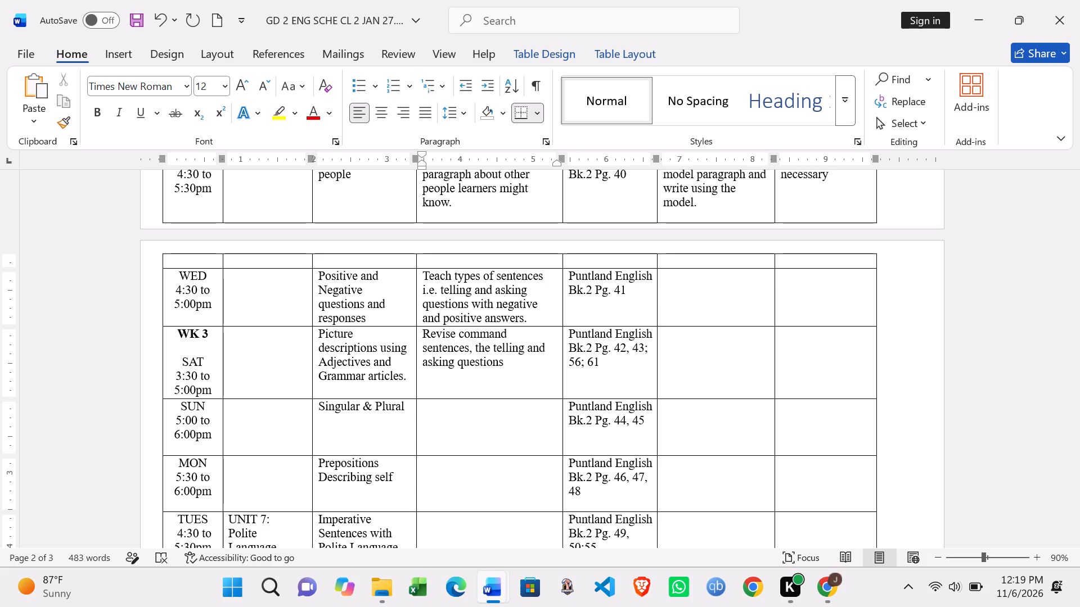
key(BackSpace)
key(BackSpace)
key(BackSpace)
key(BackSpace)
key(BackSpace)
key(BackSpace)
key(BackSpace)
key(BackSpace)
key(BackSpace)
text(questions)
key(period)
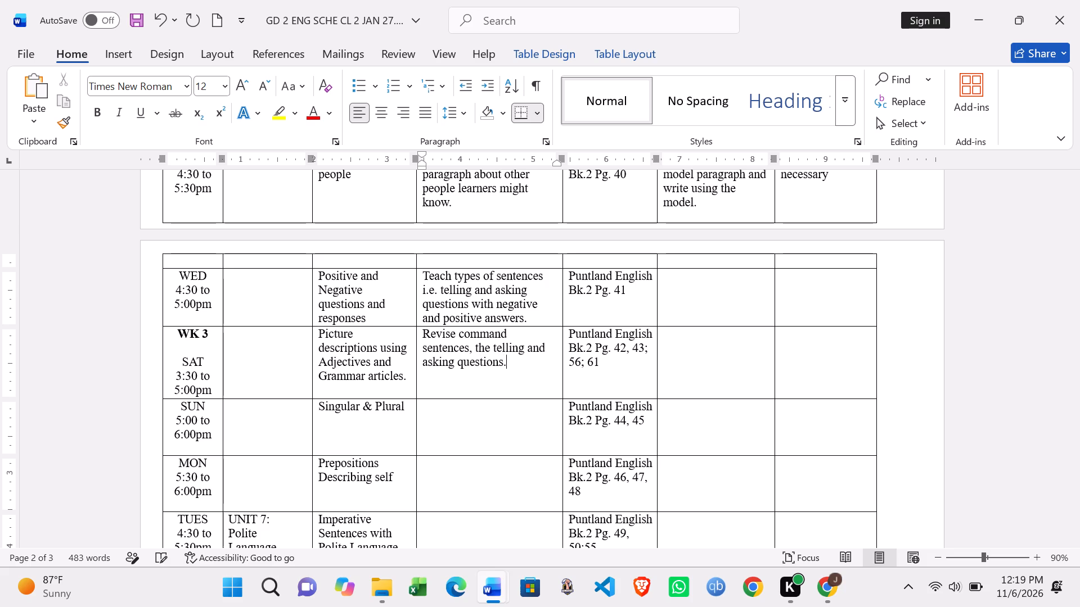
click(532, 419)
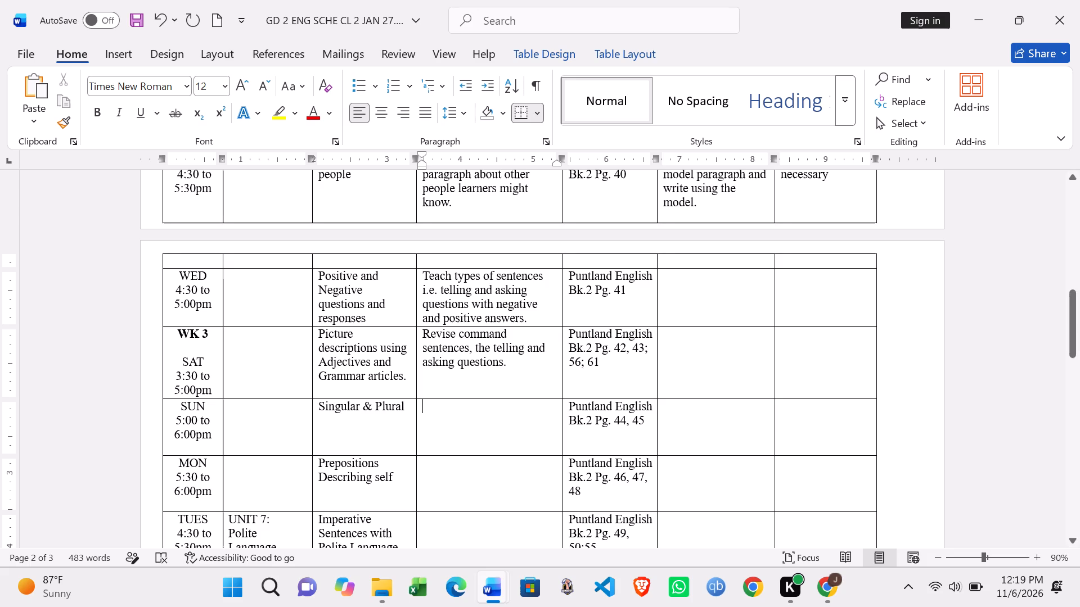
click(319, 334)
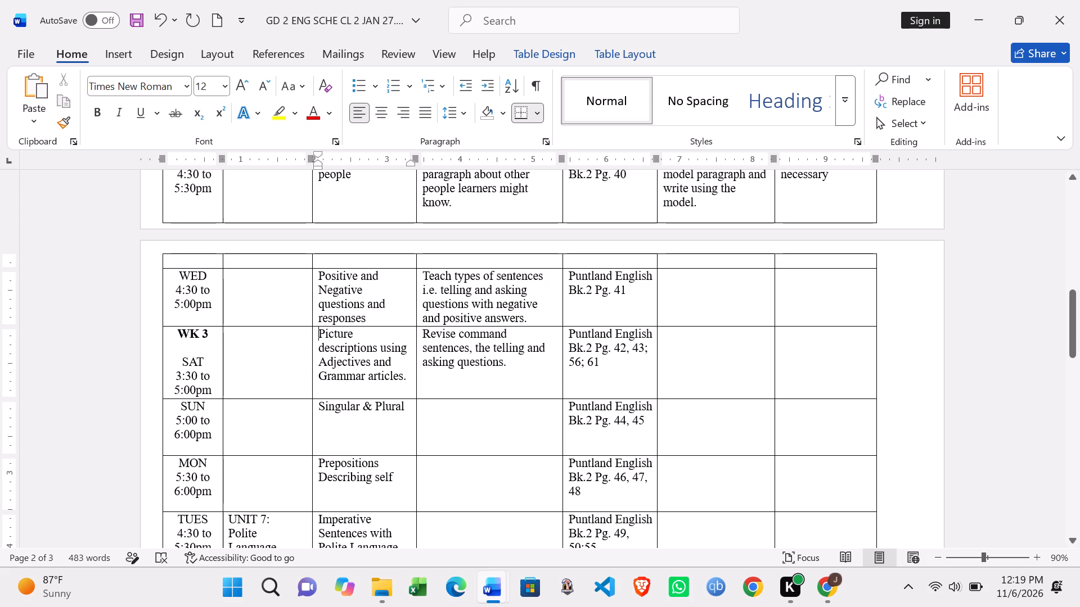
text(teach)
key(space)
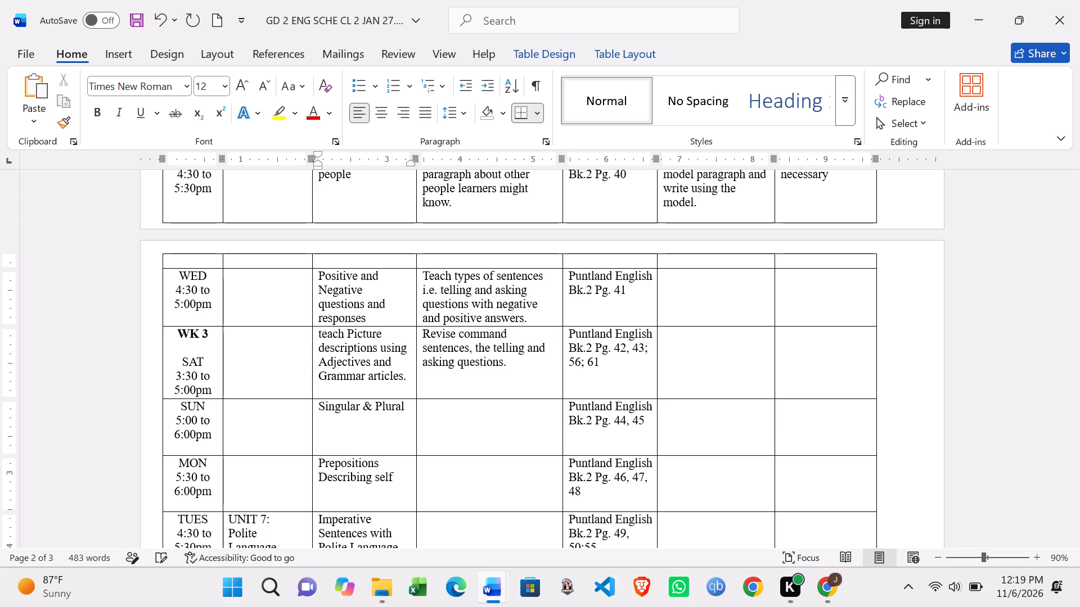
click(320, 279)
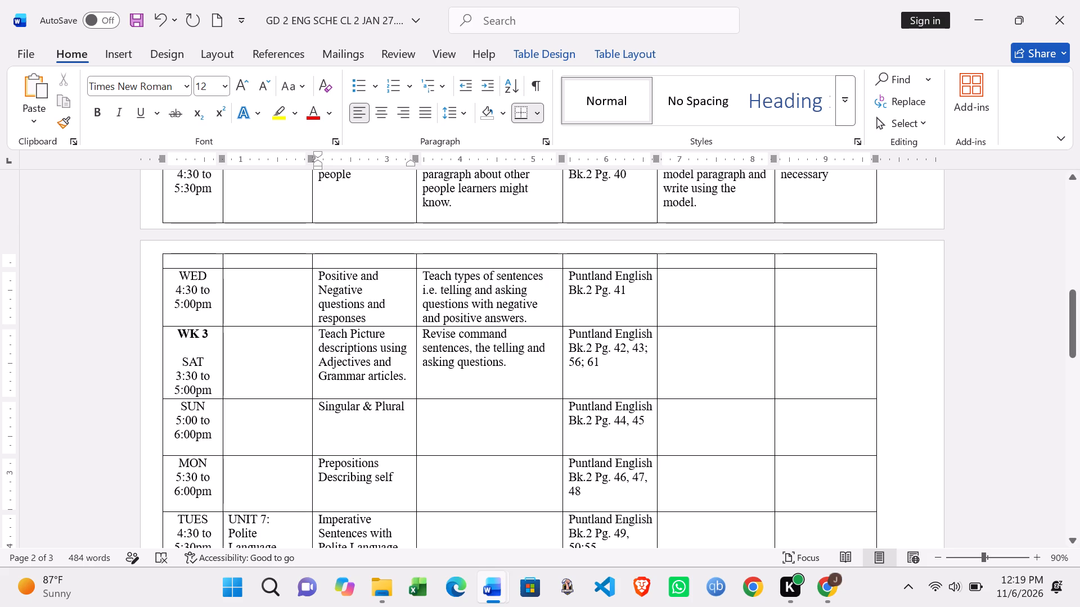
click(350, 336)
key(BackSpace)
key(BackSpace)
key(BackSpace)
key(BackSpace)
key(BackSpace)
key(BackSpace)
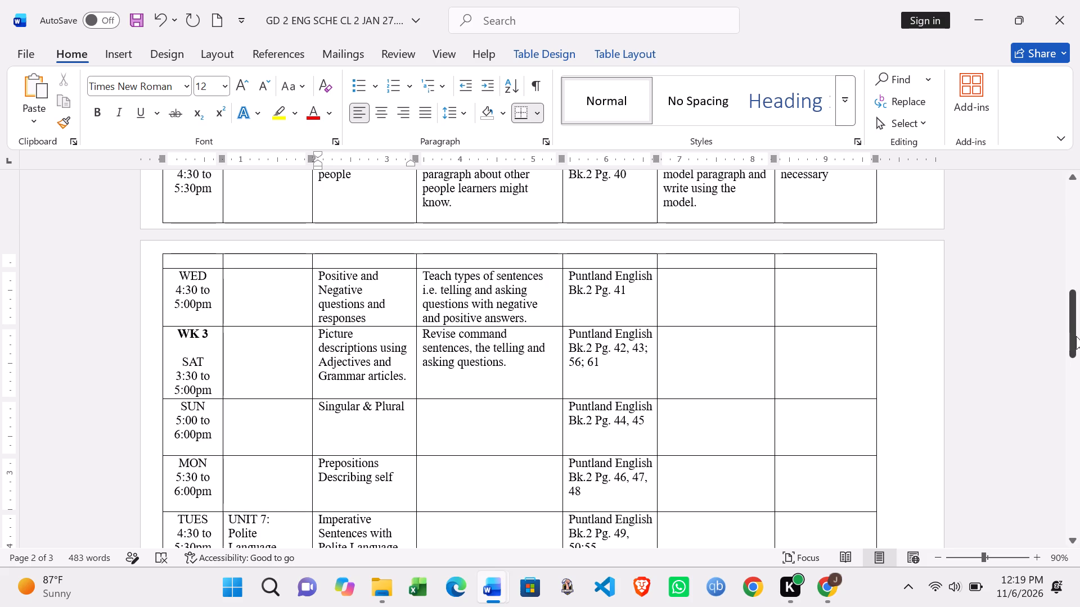
Extend the WK1 topic "UNIT 5: Describing People & Places" with "through paragraph Model Writing".
click(1076, 336)
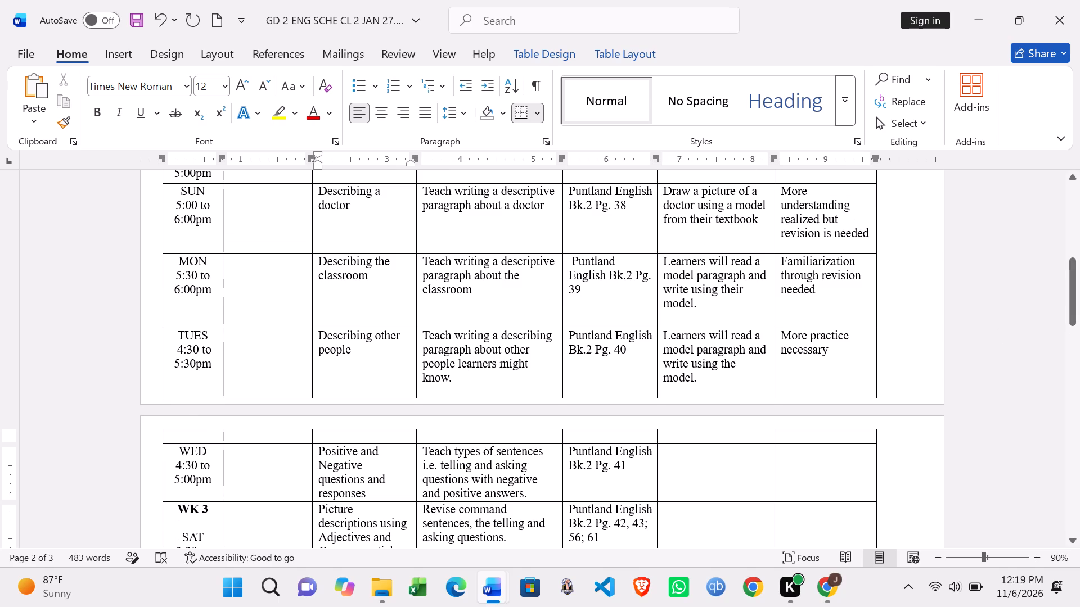
drag(1070, 312, 1070, 293)
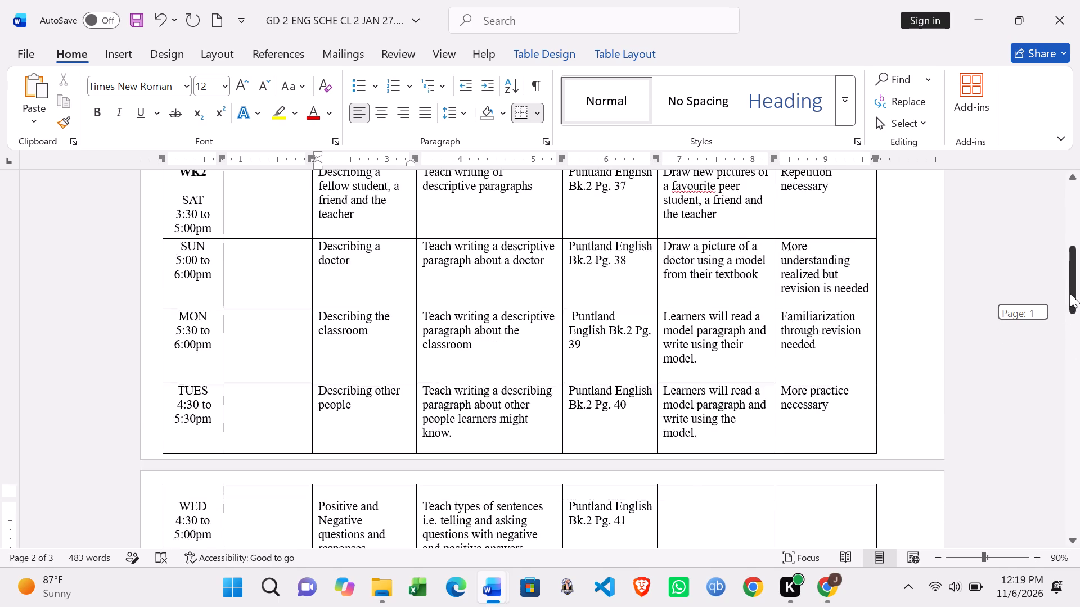
drag(1070, 293, 1072, 255)
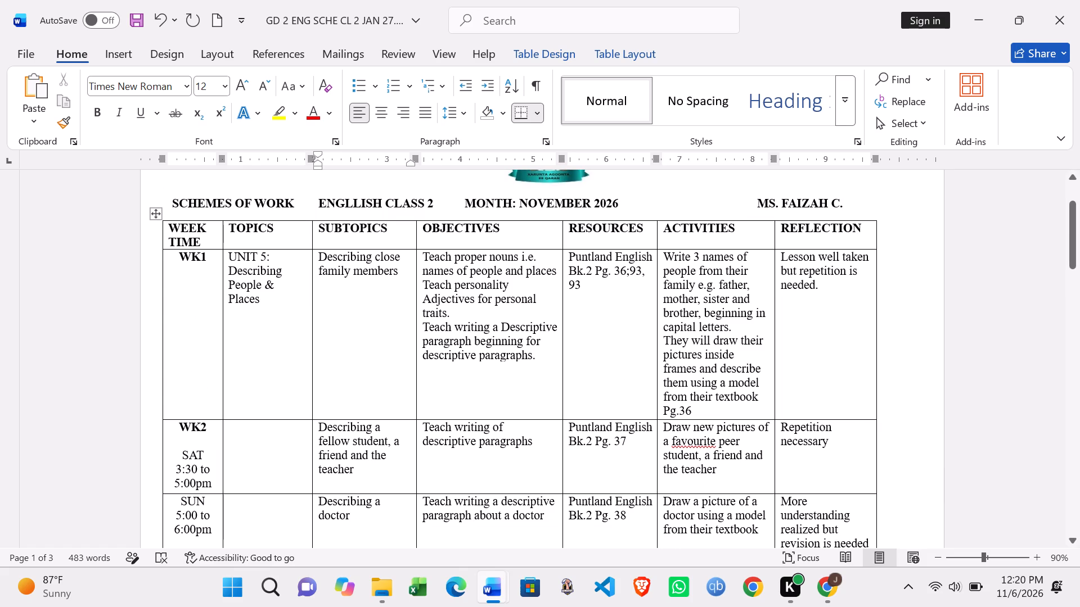
click(278, 303)
key(space)
text(through)
key(space)
text(Writing)
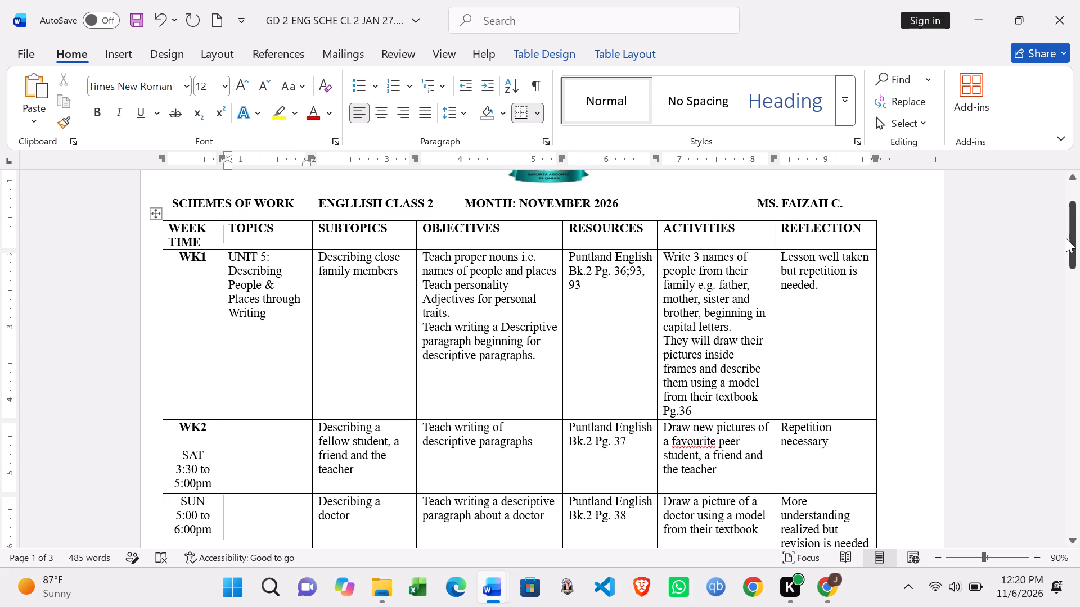
click(306, 299)
text(paragraph)
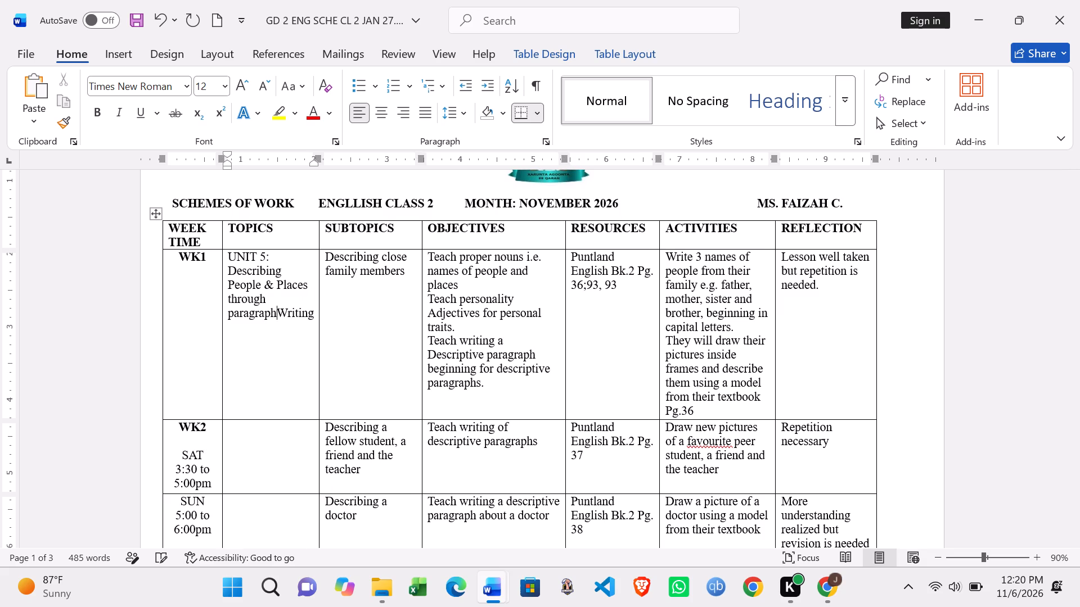
key(space)
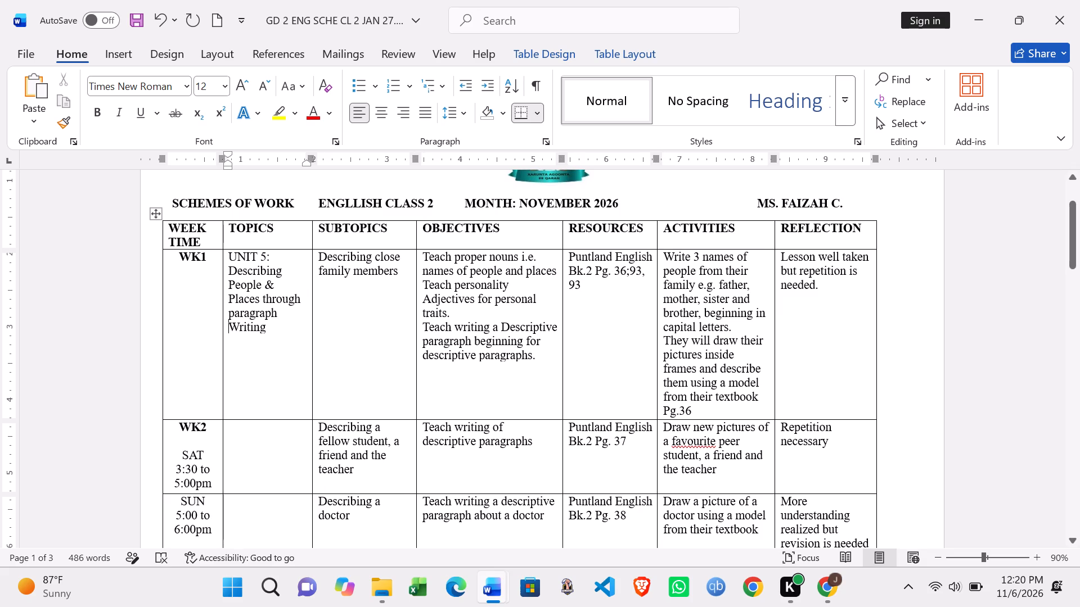
click(285, 318)
text(Model)
key(space)
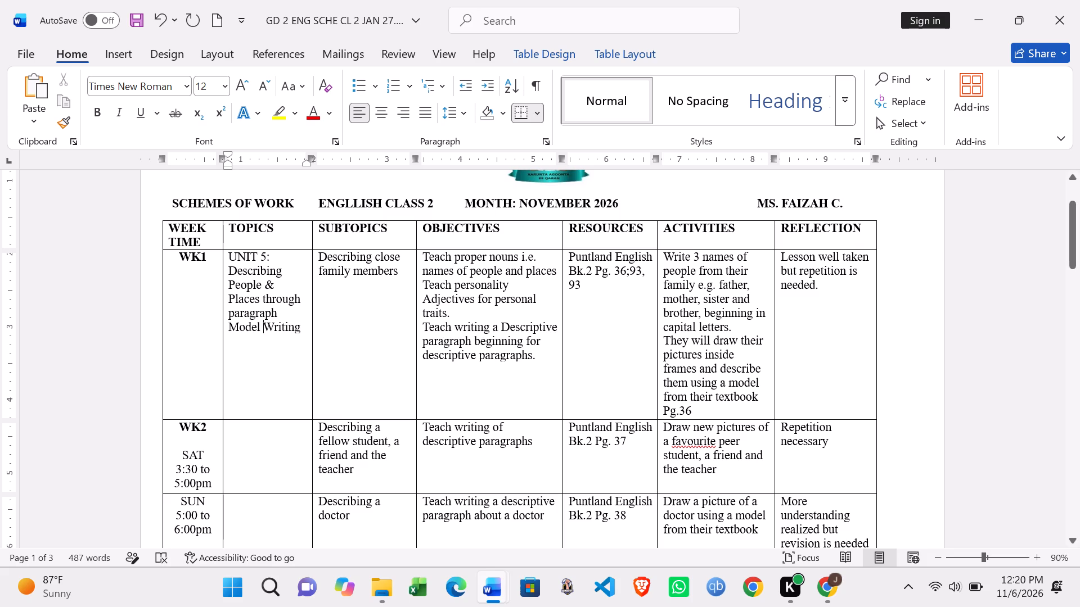
Remove the trailing blank line in the TUES "Describing other people" activities cell and add a line in the empty row below it.
drag(1070, 223, 1073, 230)
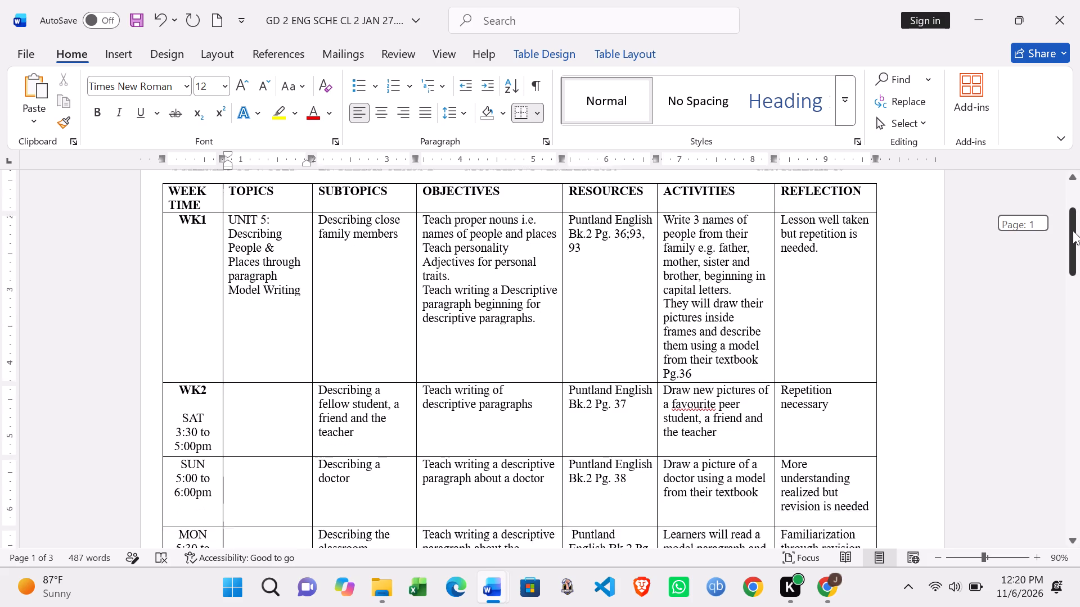
drag(1073, 230, 1079, 261)
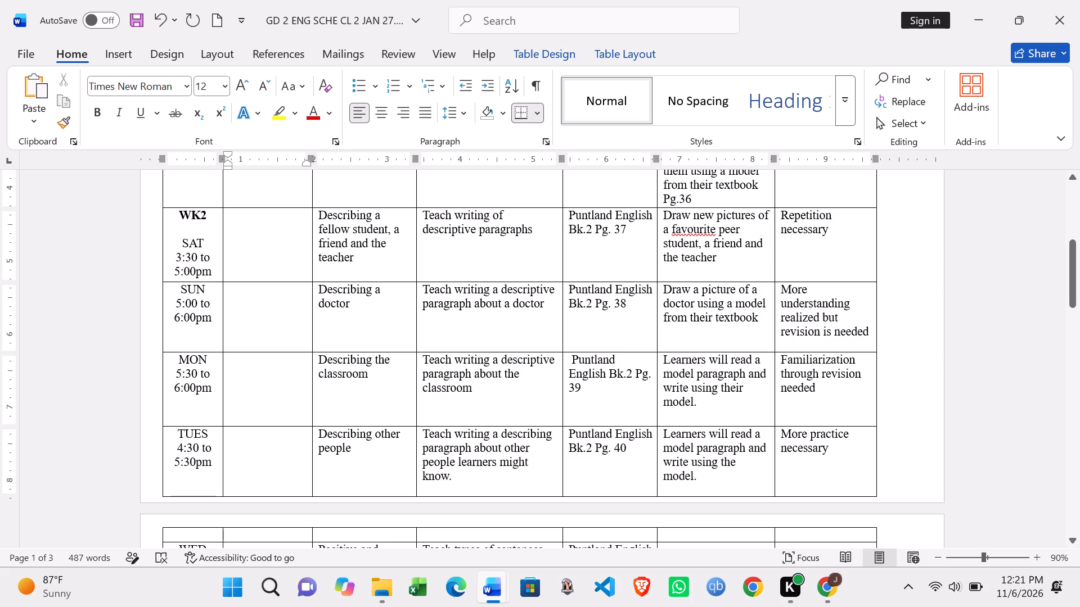
click(721, 477)
key(Delete)
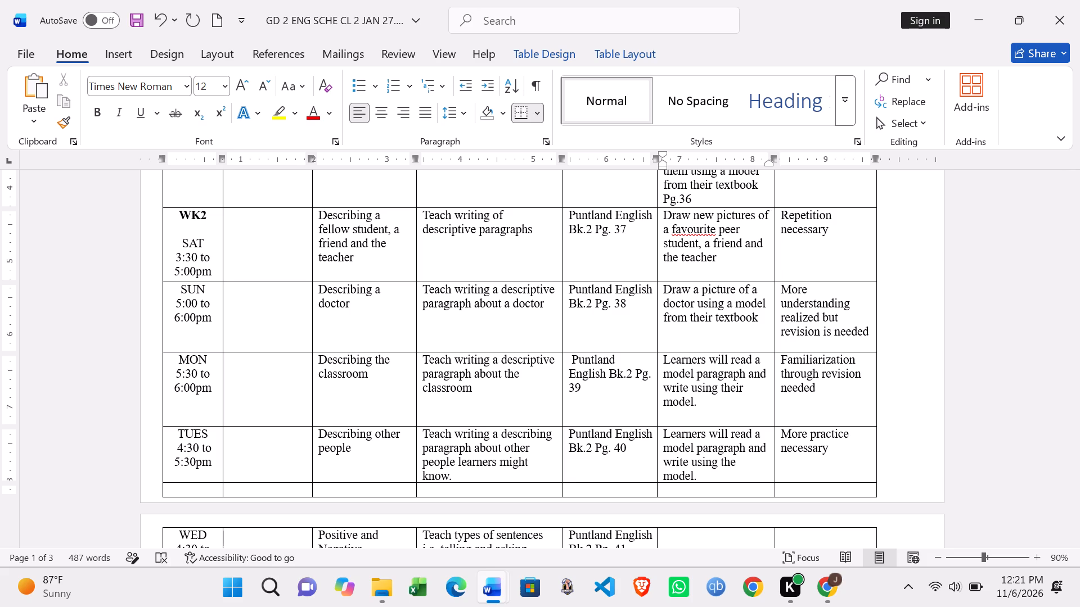
click(721, 488)
key(Return)
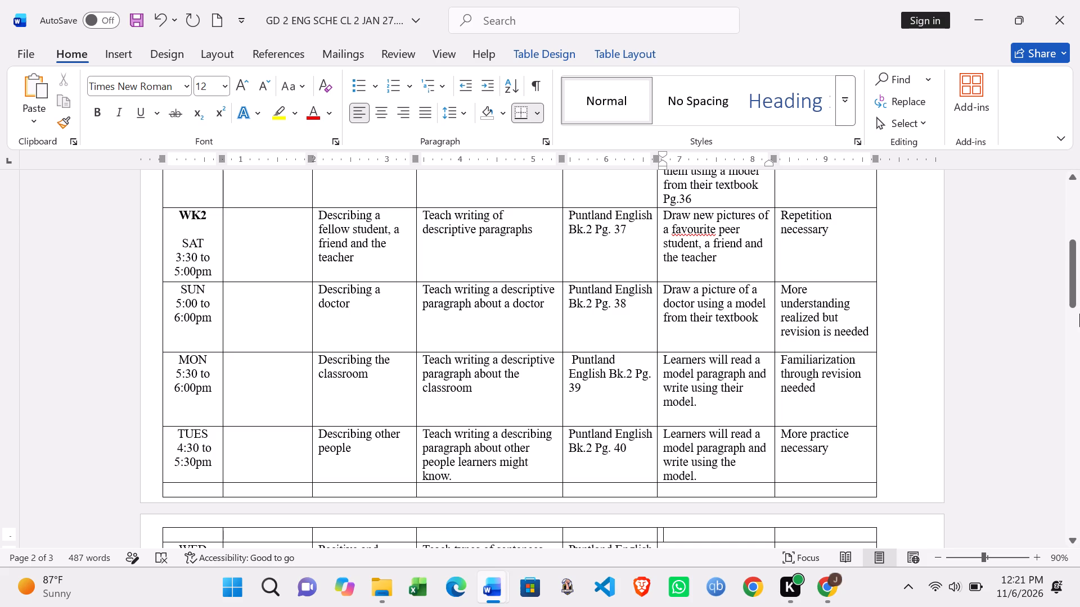
Replace the page reference ending the WK1 activities text with "Pages.".
drag(1068, 271, 1068, 255)
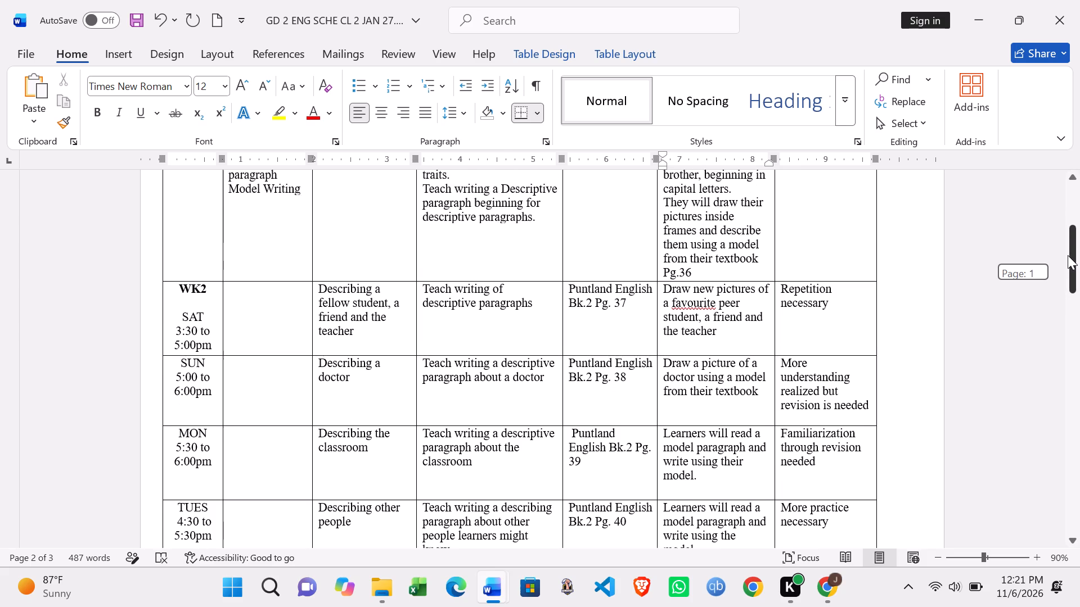
drag(1068, 255, 1077, 242)
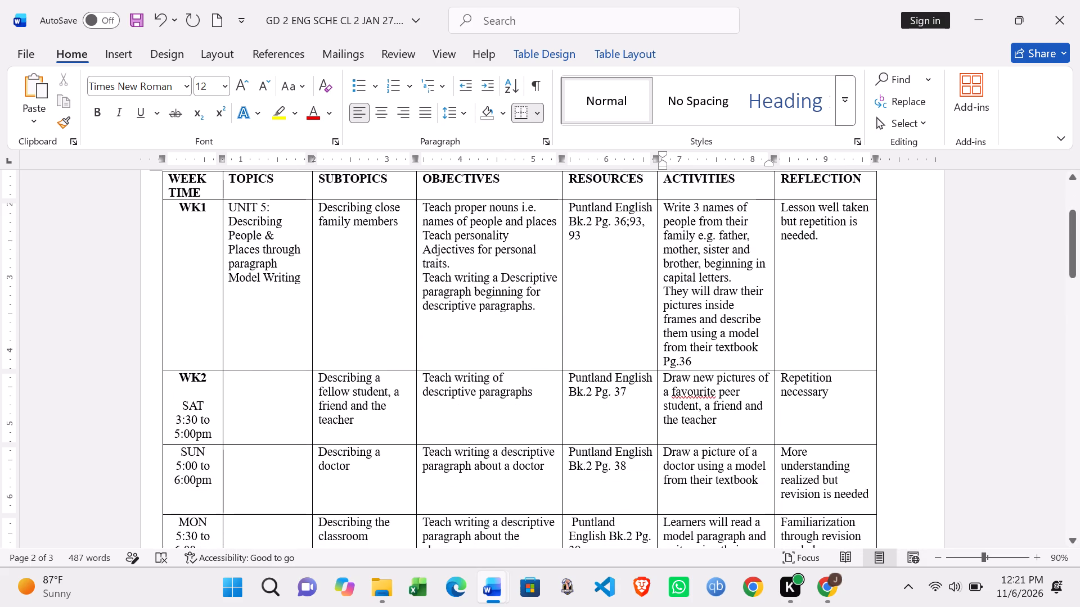
click(697, 356)
key(BackSpace)
key(BackSpace)
key(BackSpace)
key(BackSpace)
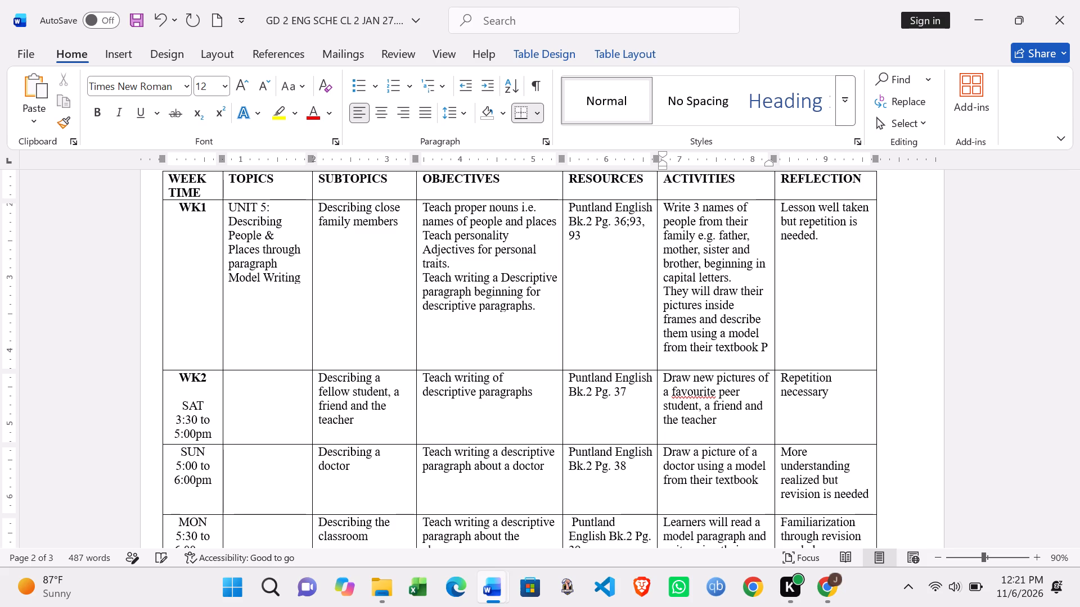
key(a)
text(es)
key(BackSpace)
key(BackSpace)
text(ge)
text(s.)
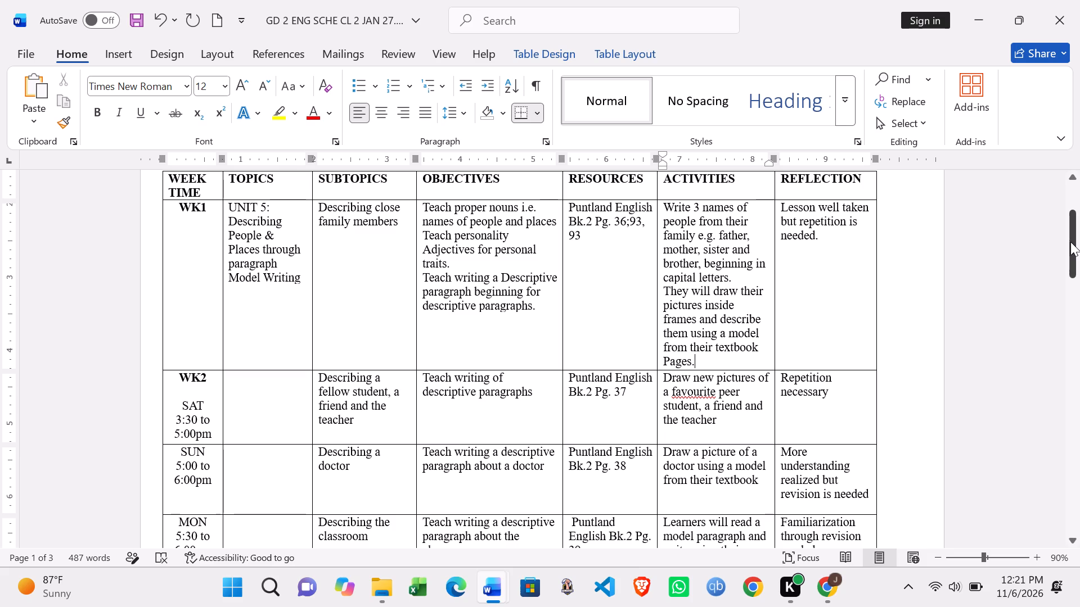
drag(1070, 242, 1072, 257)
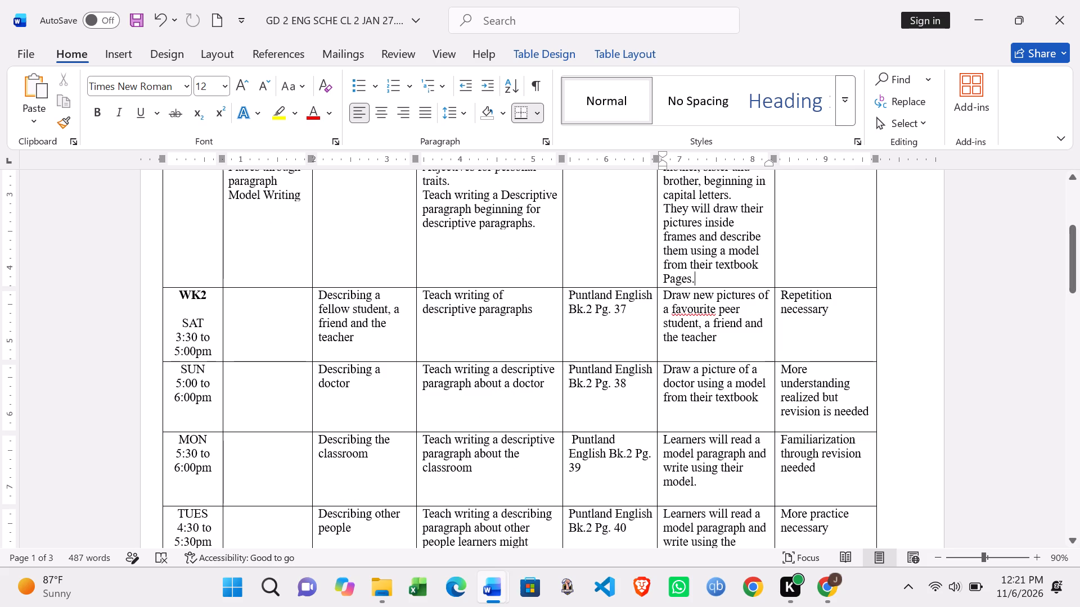
Enter "Learners will copy a model paragraph" in the activities cell of the WED "Positive and Negative questions and responses" row.
drag(1069, 265, 1075, 284)
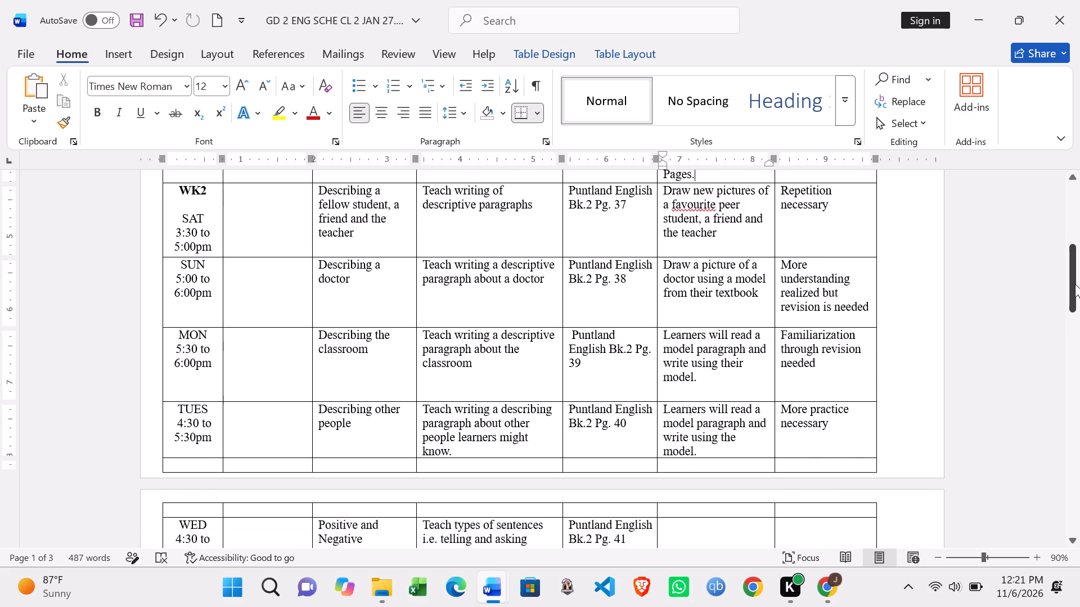
drag(1075, 284, 1075, 329)
drag(1075, 329, 1075, 316)
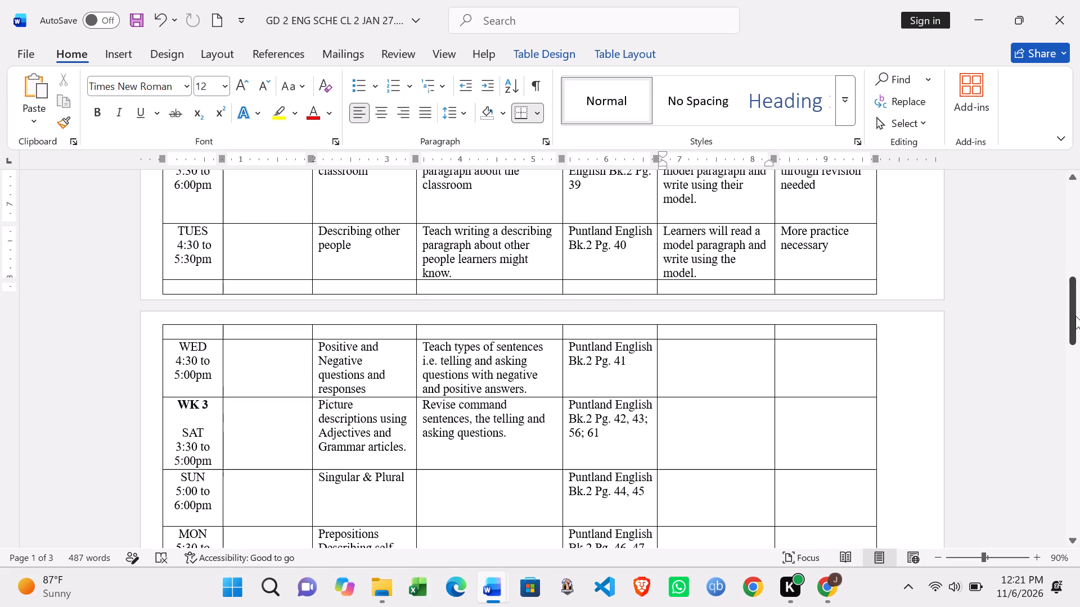
click(676, 348)
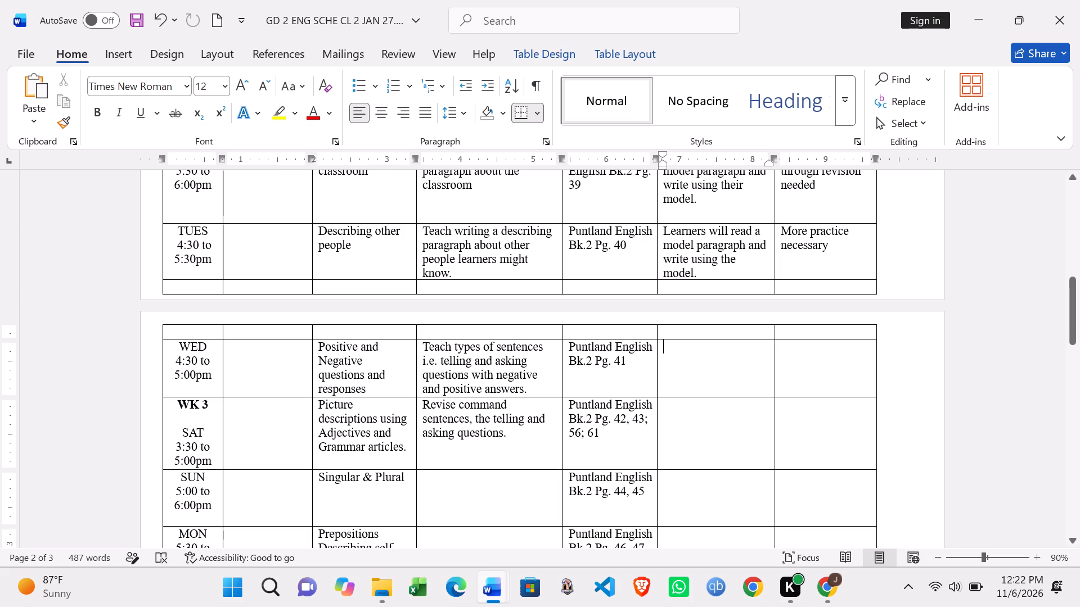
text(learners will copy amoe)
key(BackSpace)
text(de)
key(BackSpace)
key(BackSpace)
key(BackSpace)
key(BackSpace)
key(space)
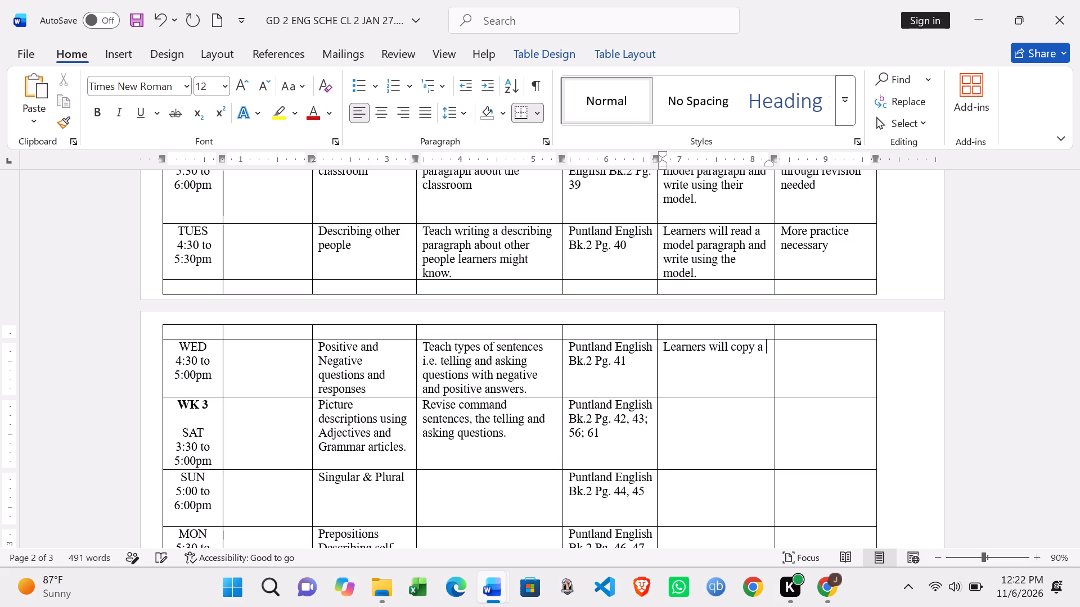
text(amodel)
key(space)
key(Left)
key(Left)
key(Left)
key(Left)
key(Left)
key(Left)
key(space)
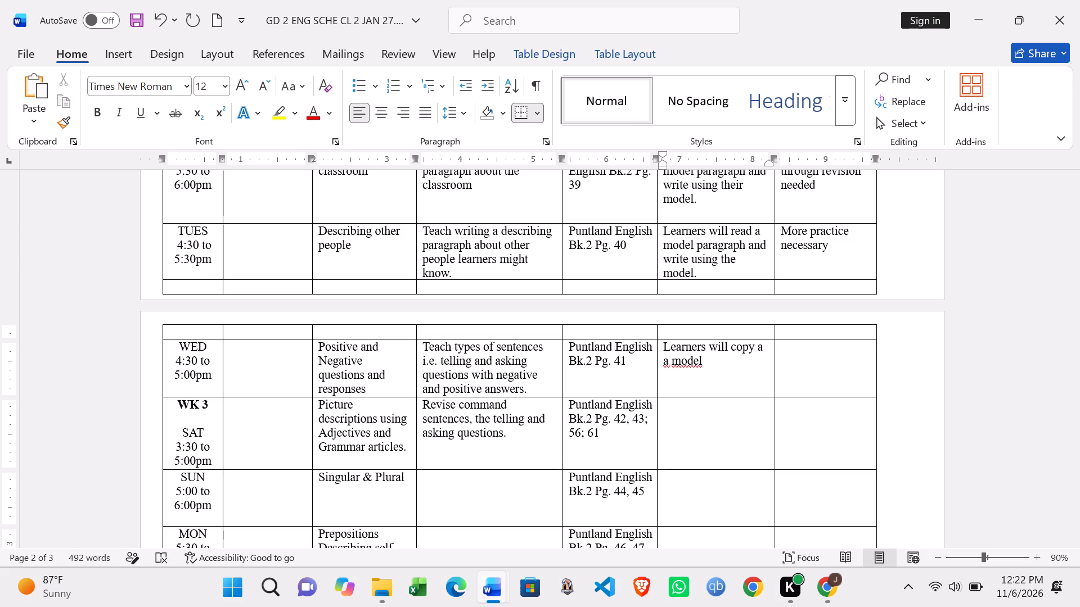
key(Right)
key(Right)
key(Right)
key(Right)
key(Right)
key(Right)
text(paragraph)
key(space)
click(766, 343)
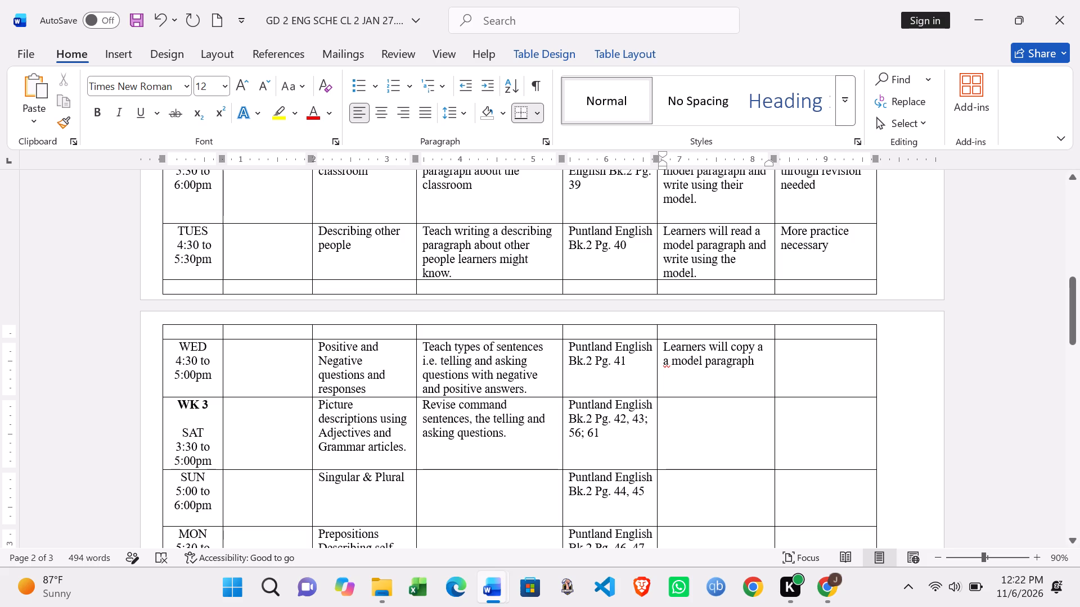
key(BackSpace)
key(BackSpace)
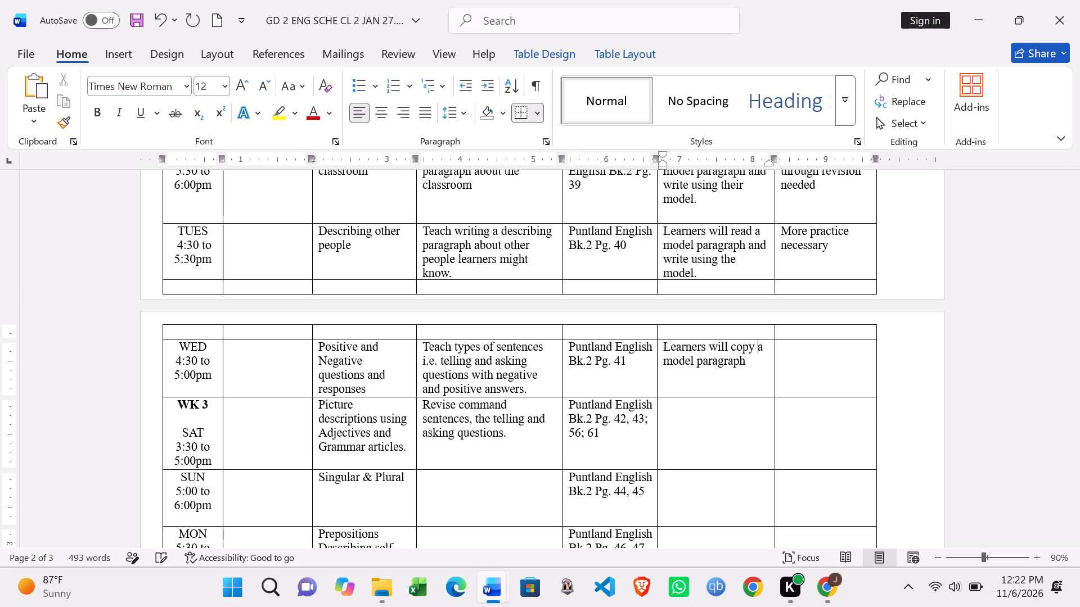
Complete the WED activities sentence with "from the whiteboard." after "model paragraph".
click(749, 362)
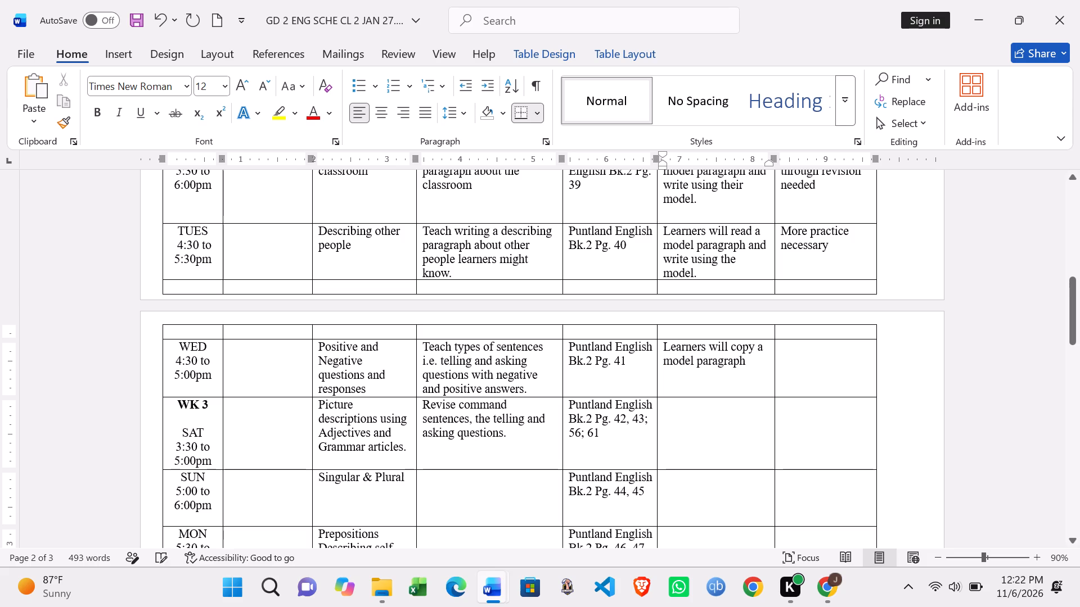
text(from)
key(space)
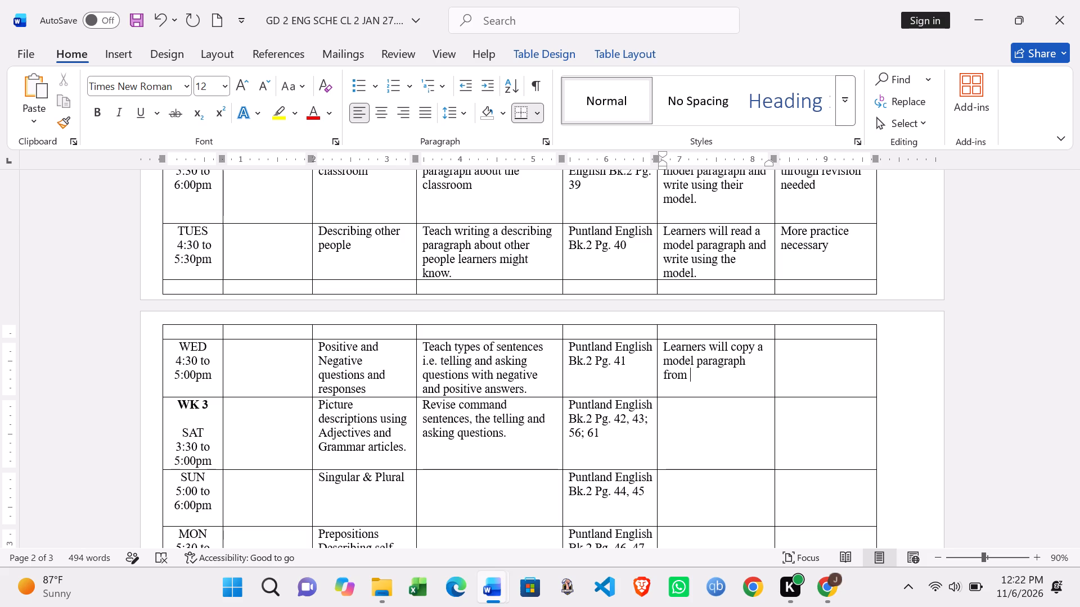
text(the)
key(space)
text(whiteboard)
key(period)
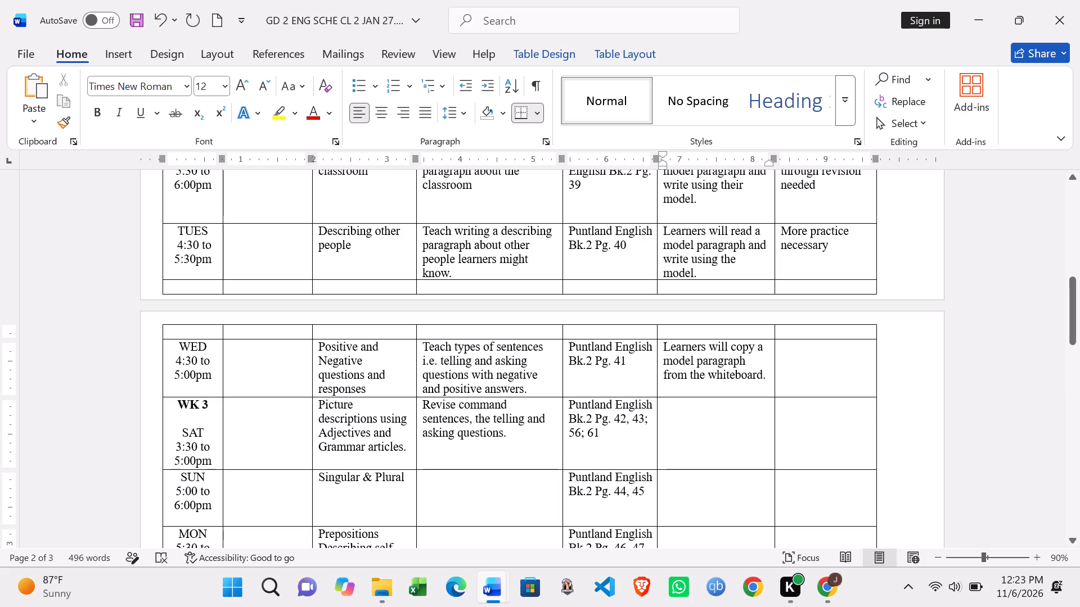
Enter "Practice needed" as the reflection for the WED "Positive and Negative questions and responses" row.
click(813, 359)
text(practise needed)
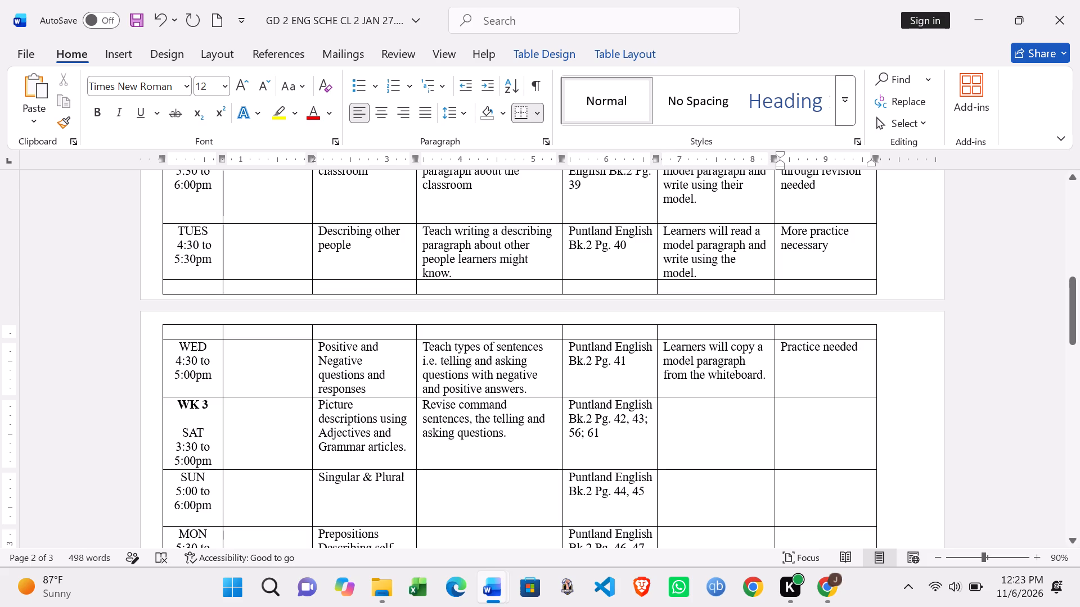
Insert "and a few sentences" between "model paragraph" and "from the whiteboard" in the WED activities cell.
click(700, 411)
click(693, 365)
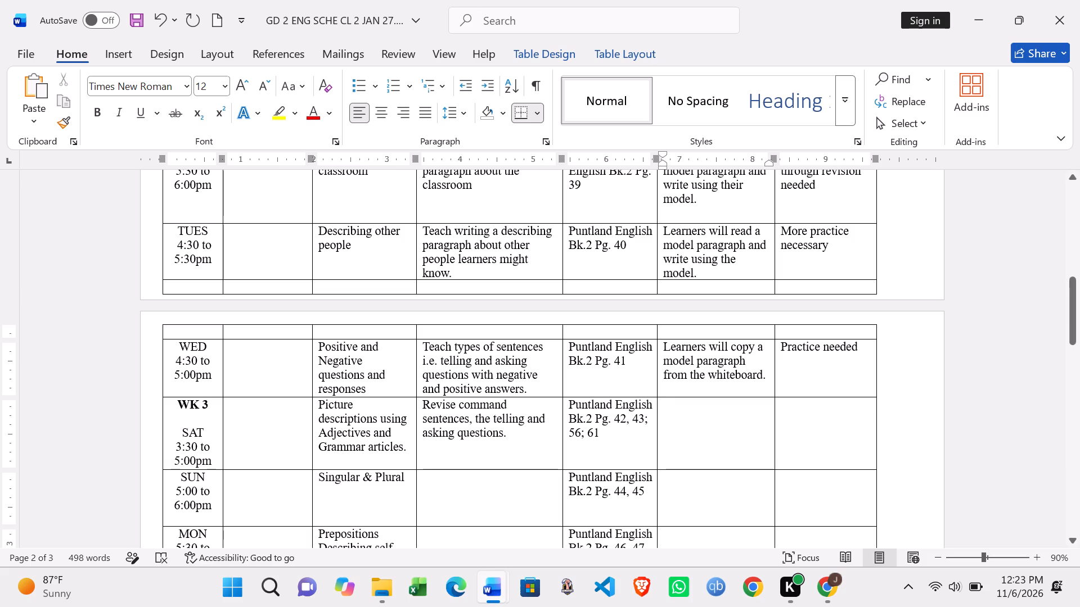
click(754, 365)
text(and a few sentences)
key(space)
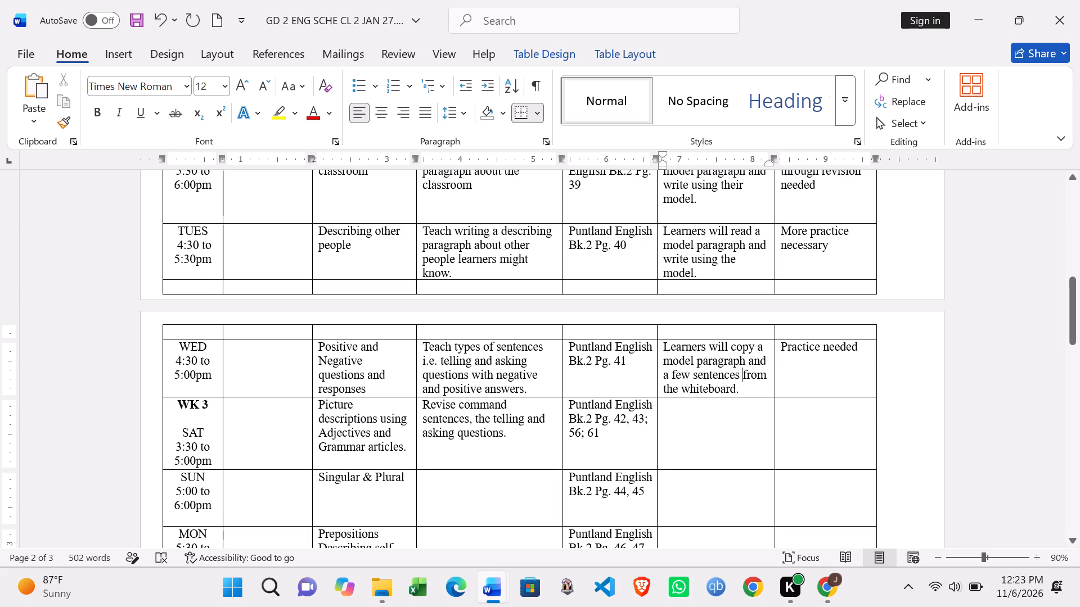
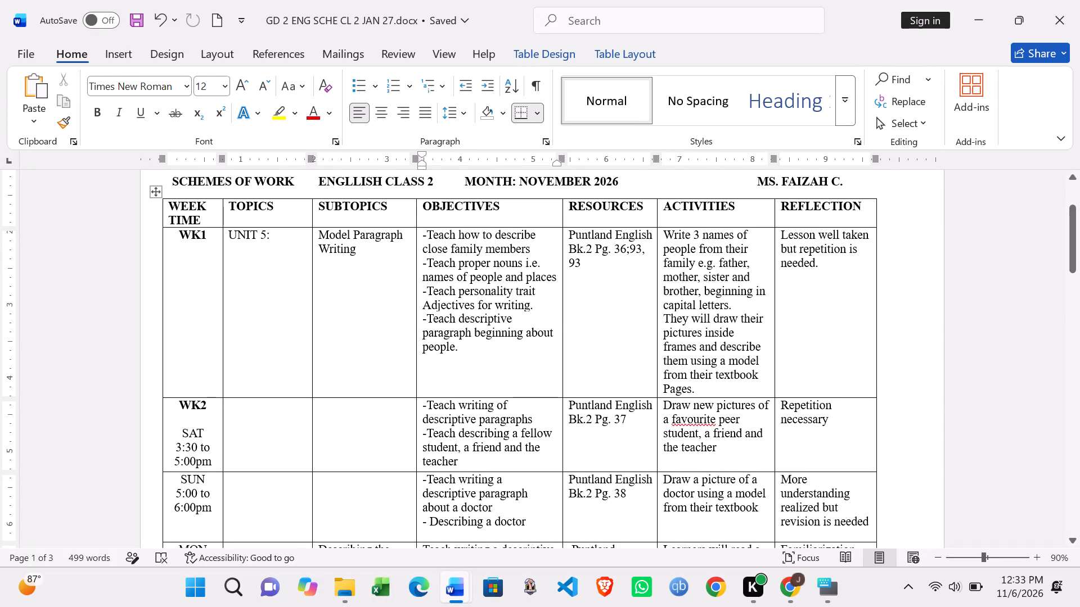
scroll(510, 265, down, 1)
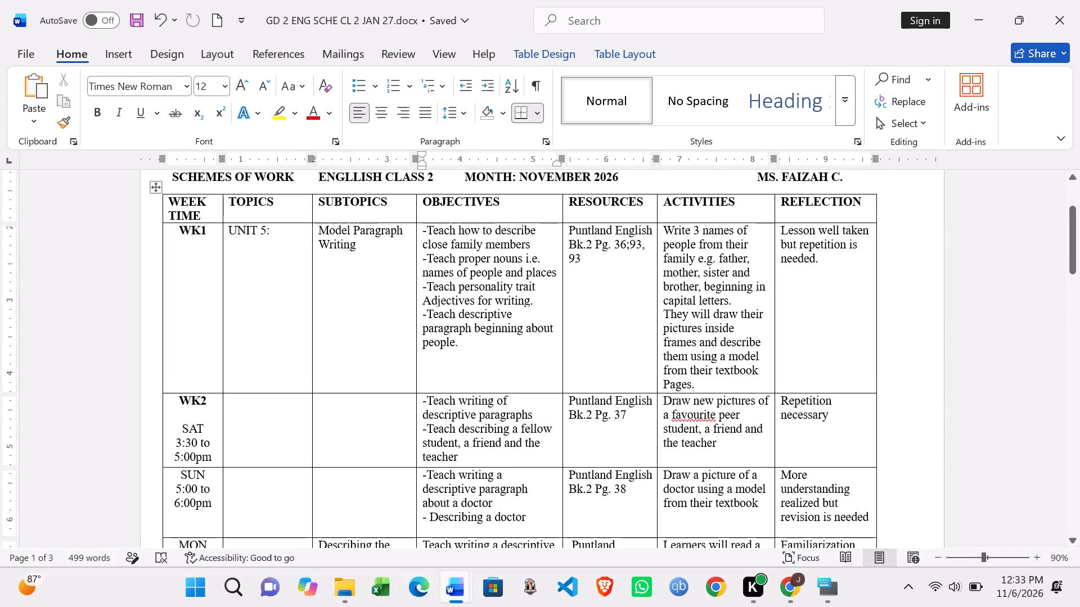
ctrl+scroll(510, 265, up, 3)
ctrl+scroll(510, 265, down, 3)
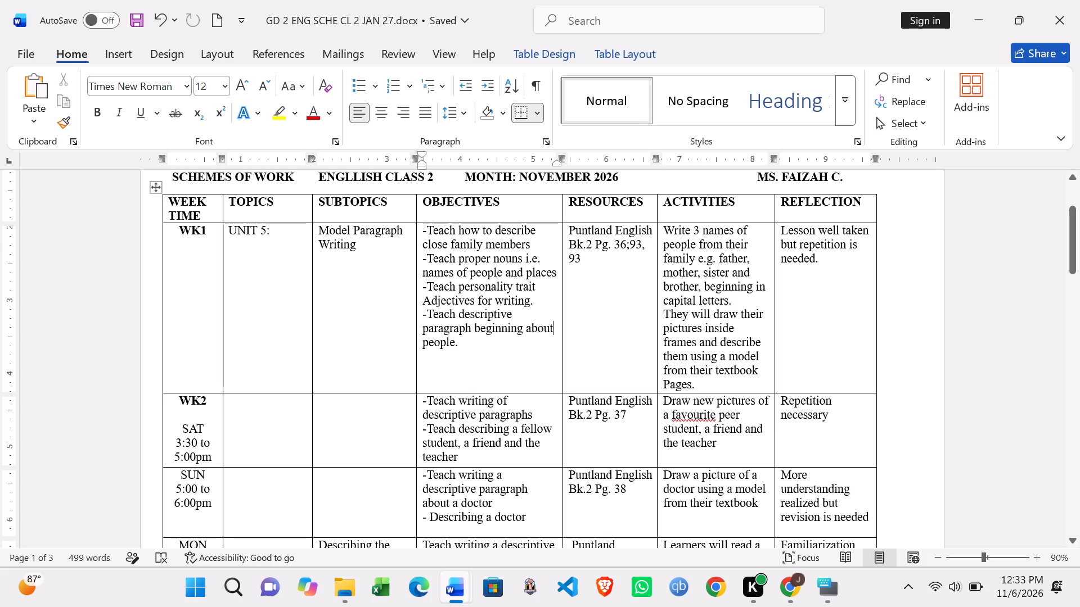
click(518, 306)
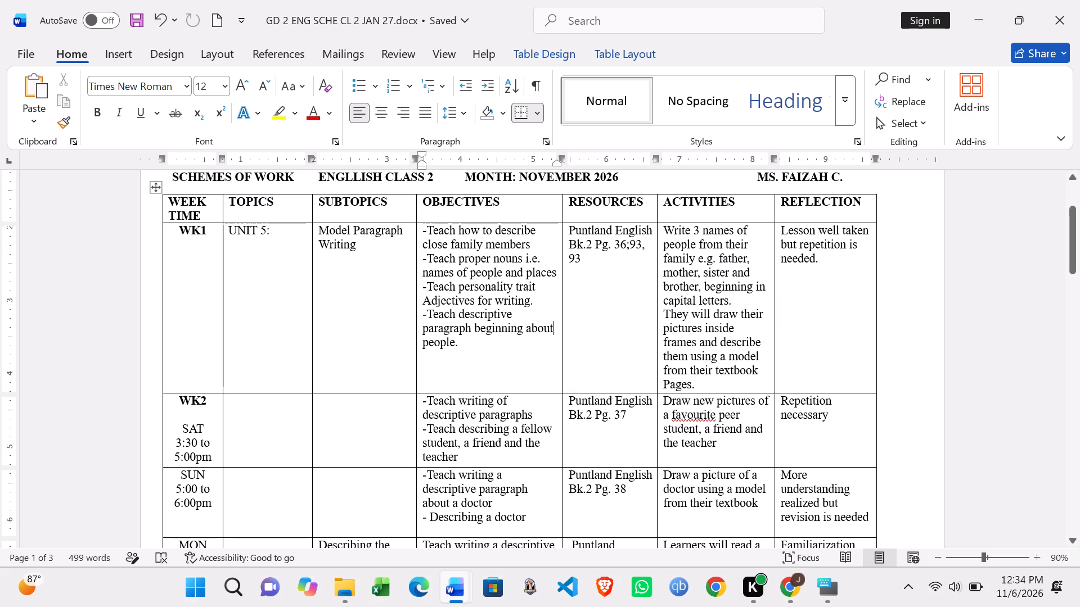
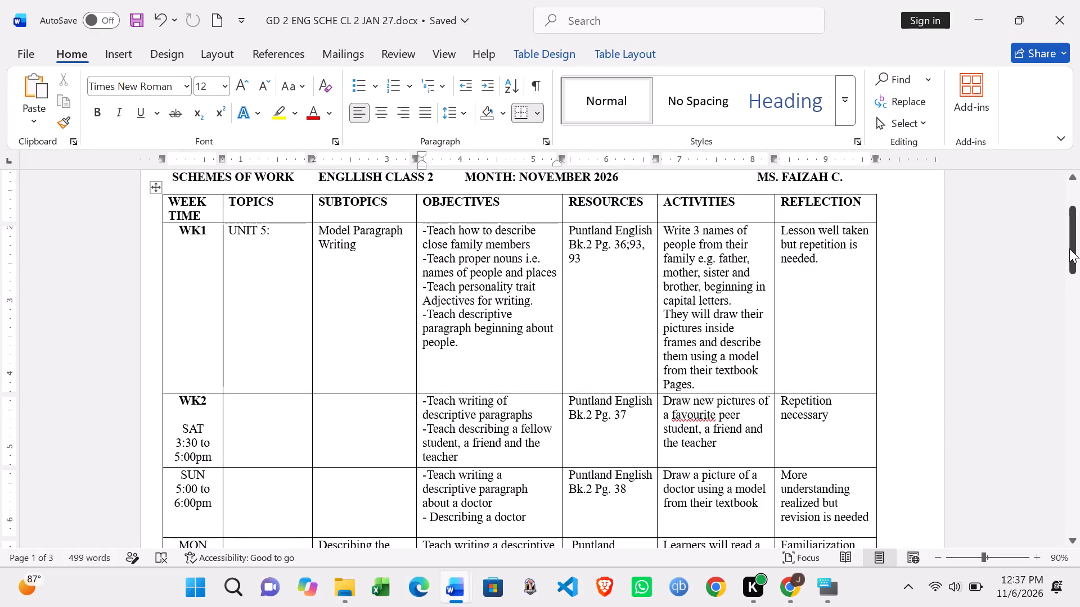
Review the schemes of work table from WK1 to WK 4, comparing the completed rows with those still missing objectives, activities and reflections.
drag(1070, 248, 1079, 280)
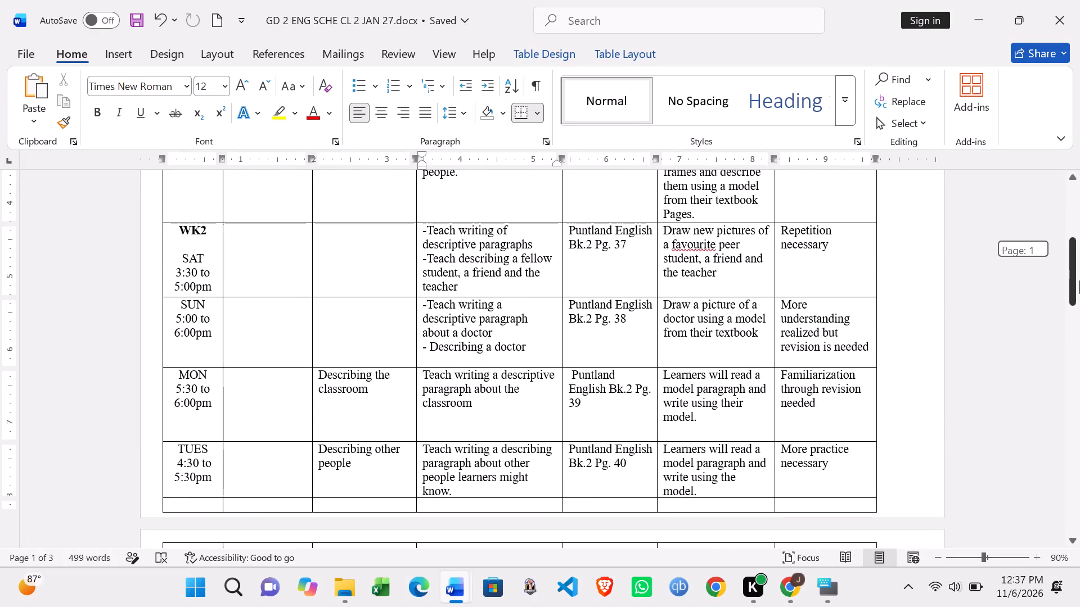
drag(1079, 280, 1079, 315)
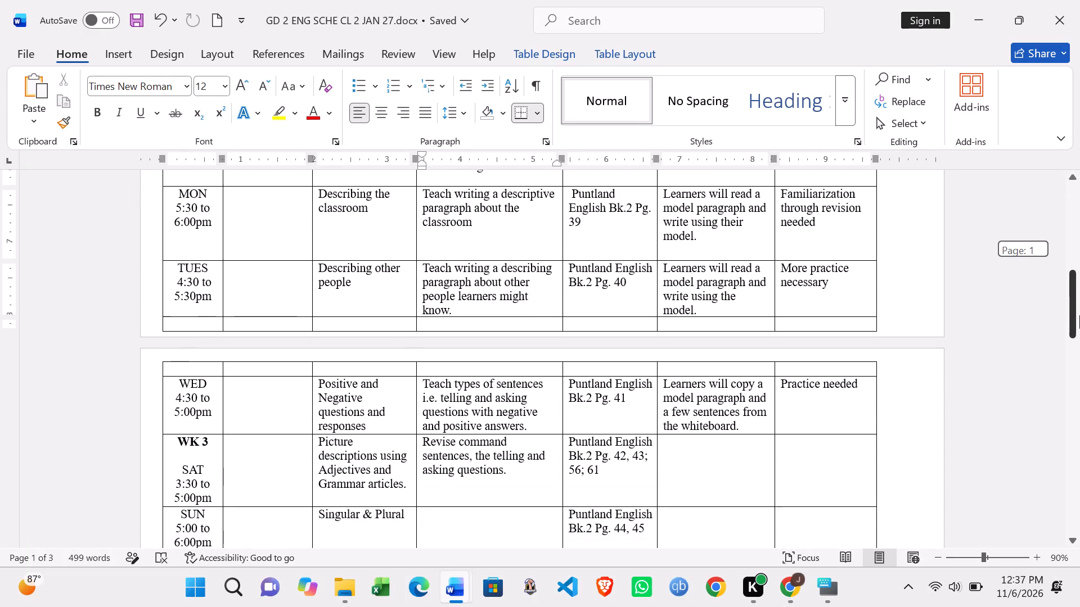
drag(1079, 315, 1078, 365)
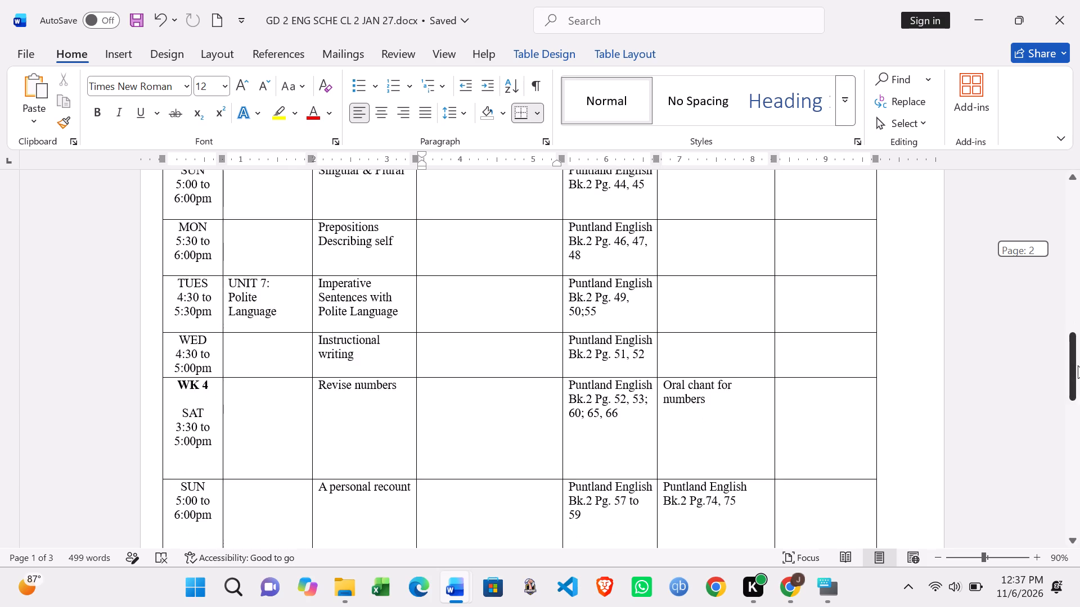
drag(1078, 365, 1076, 312)
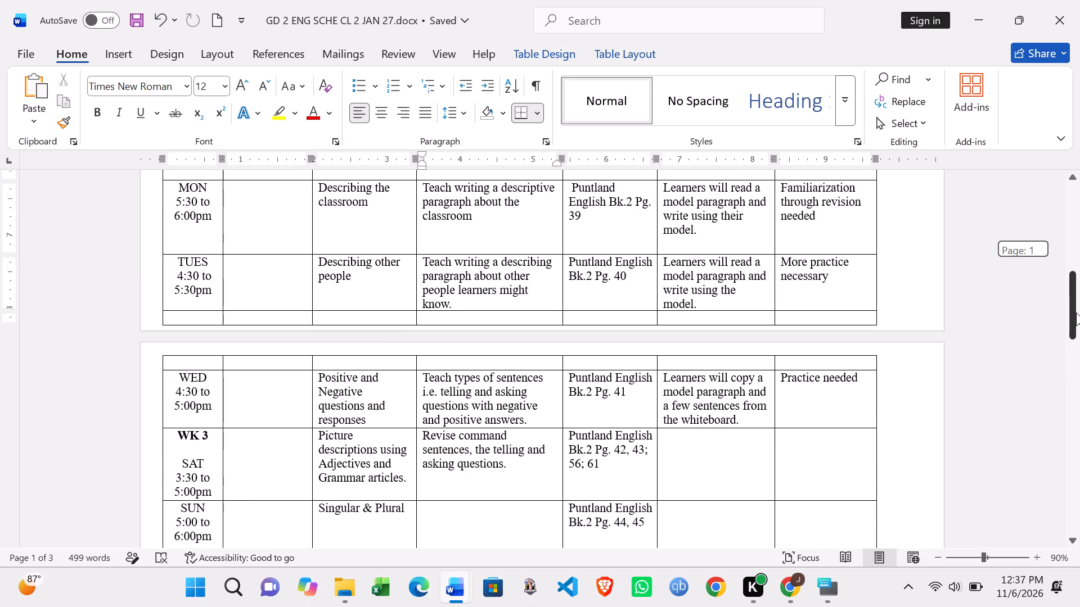
drag(1076, 312, 1073, 336)
click(735, 359)
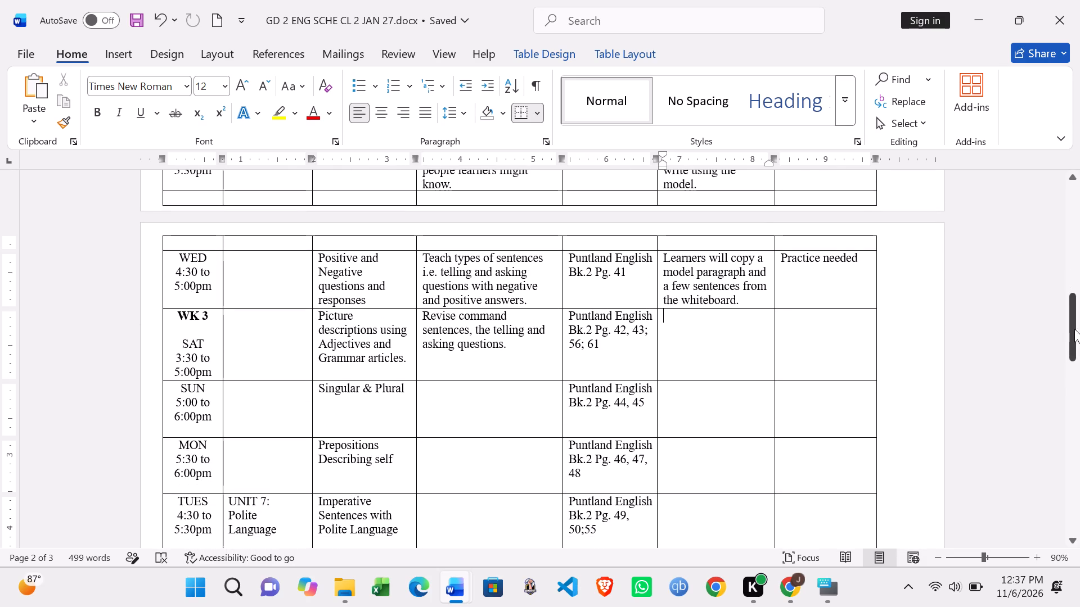
drag(1070, 325, 1070, 227)
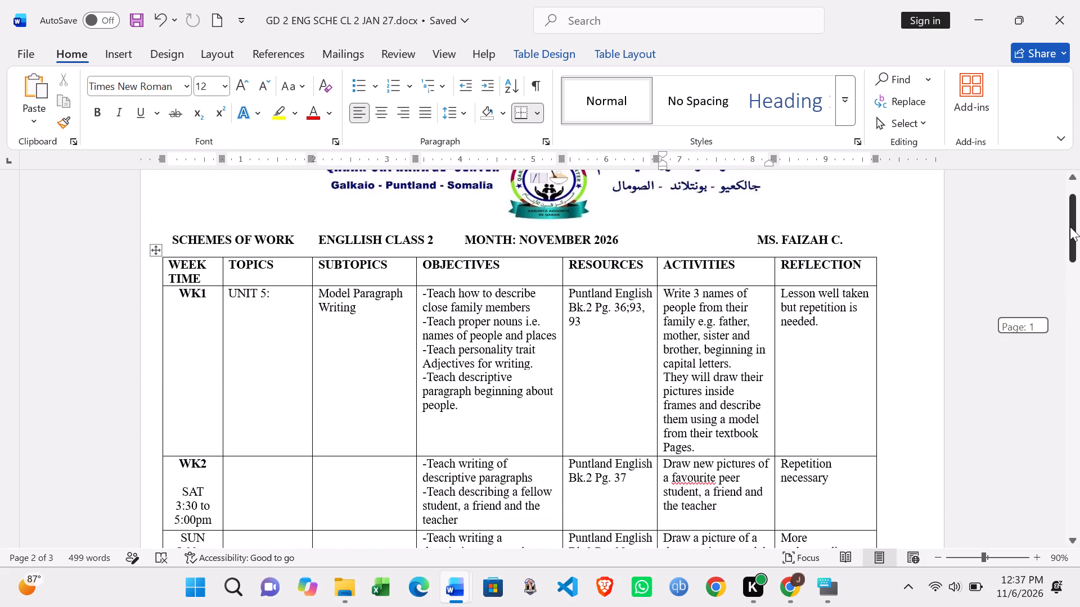
drag(1070, 227, 1079, 276)
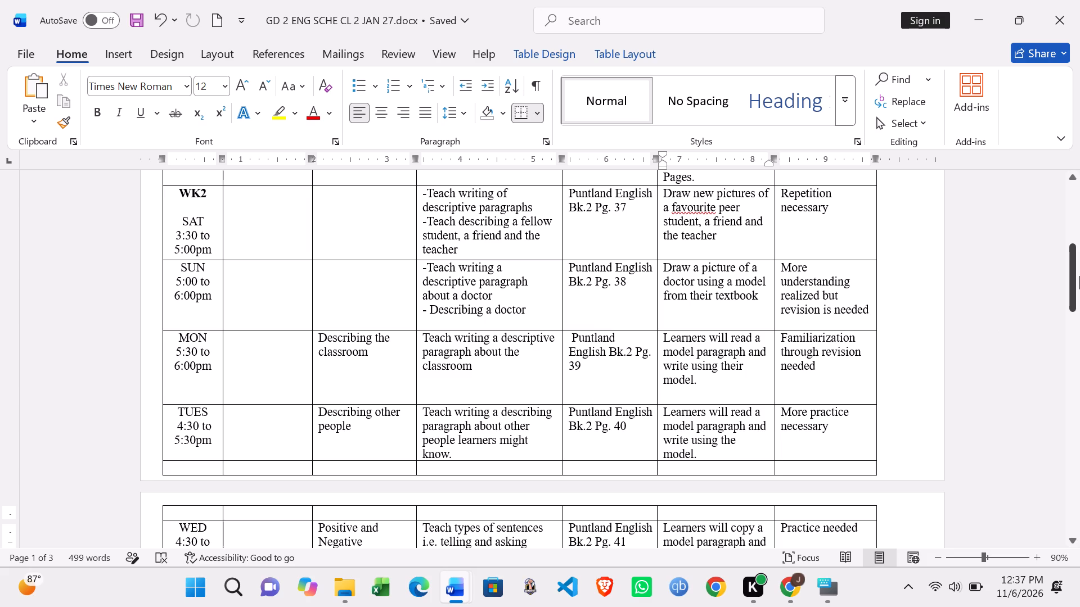
drag(1073, 268, 1073, 255)
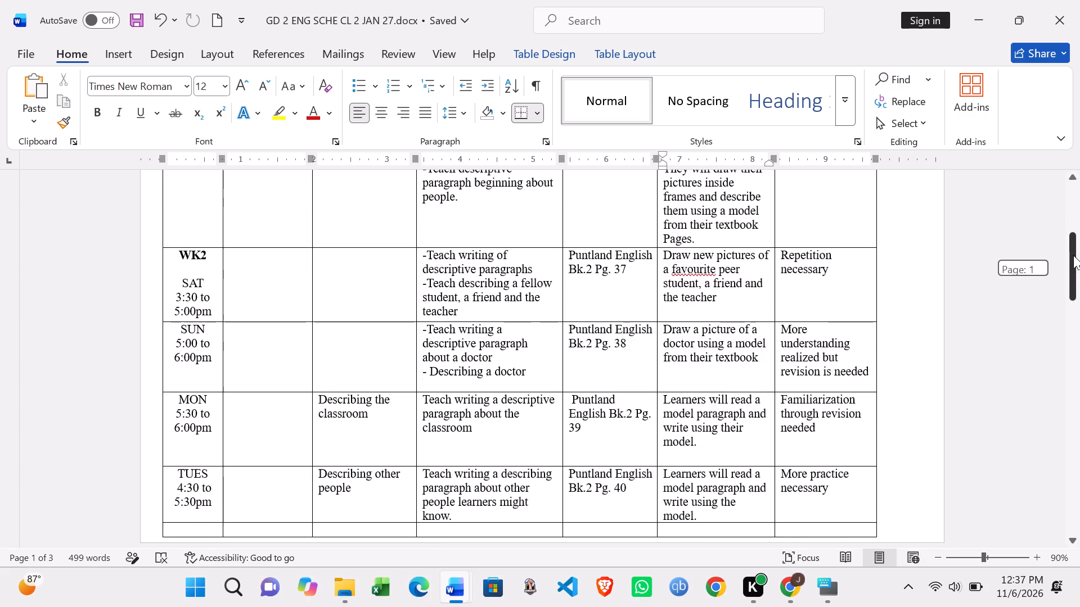
drag(1073, 255, 1073, 232)
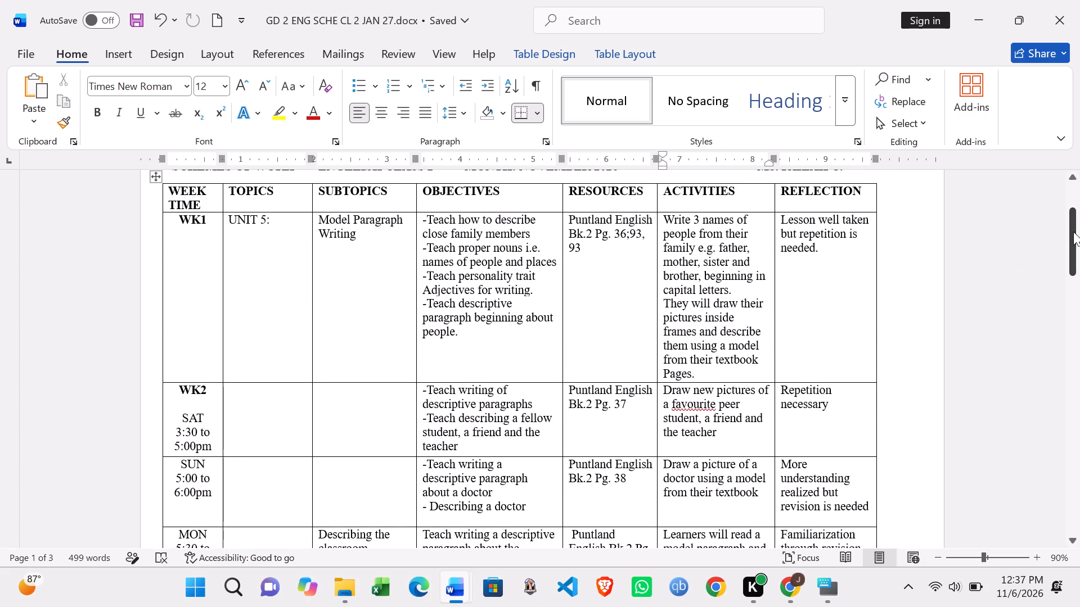
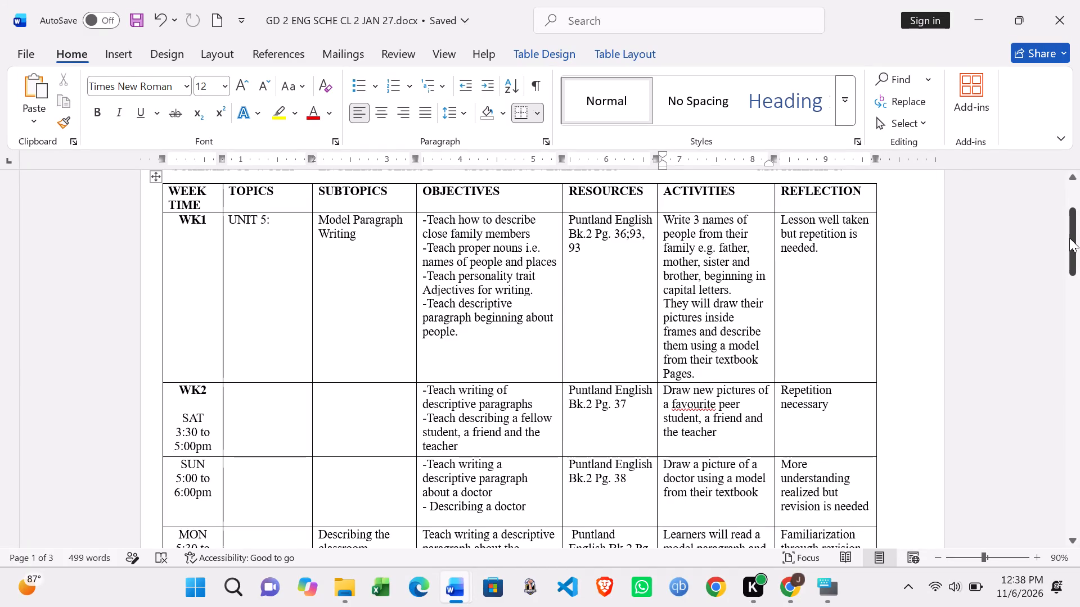
Reword the second objective of the WK2 Sunday lesson as "-Teach describing a doctor", with no space after the dash.
drag(1069, 238, 1079, 262)
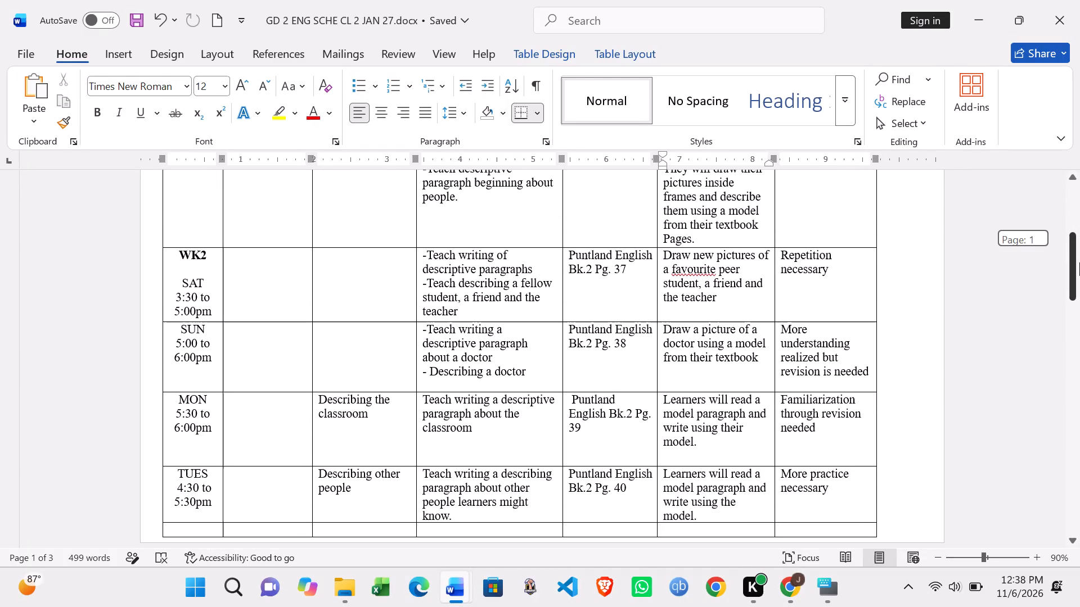
drag(1079, 262, 1079, 282)
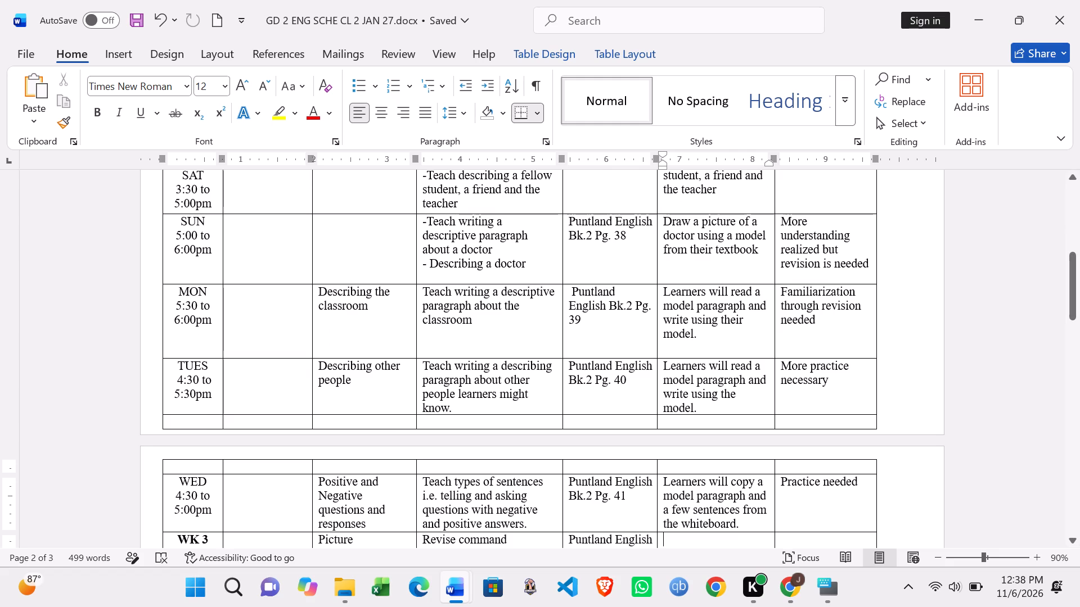
click(430, 265)
text(teach)
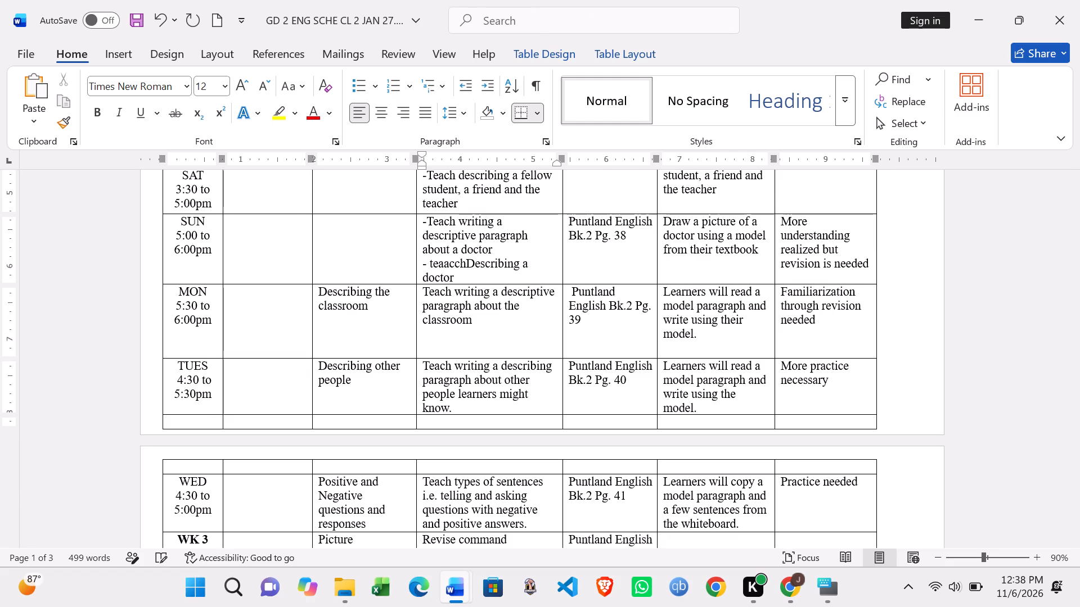
key(space)
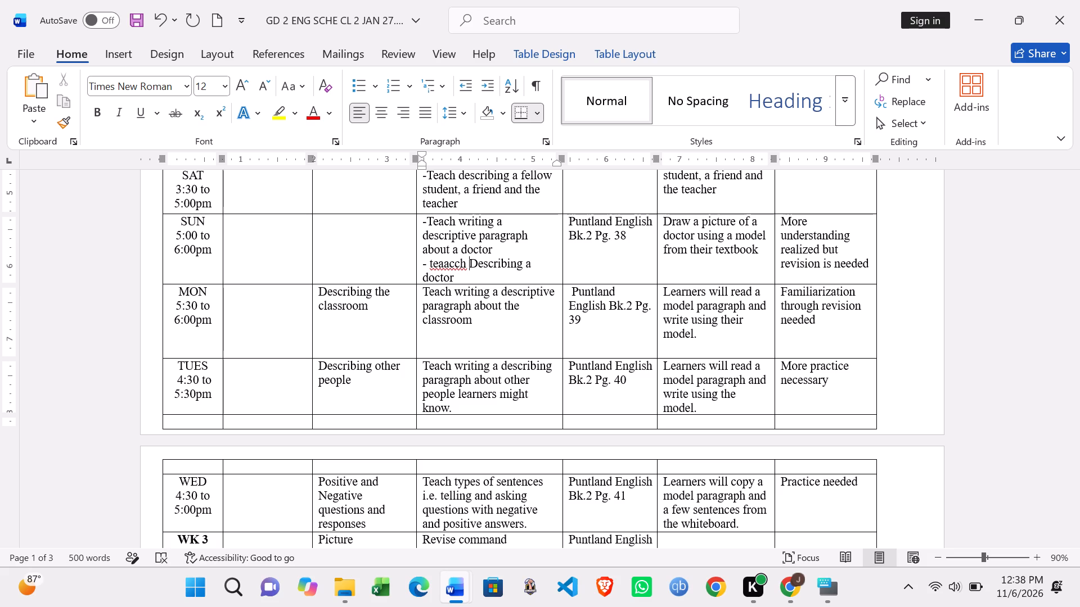
key(Delete)
key(d)
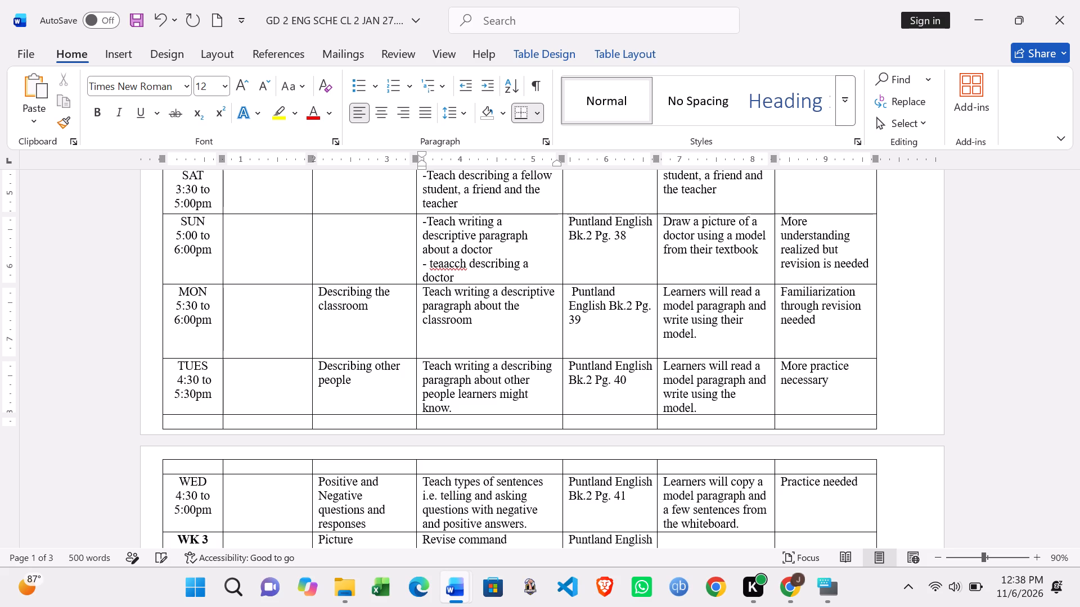
click(449, 260)
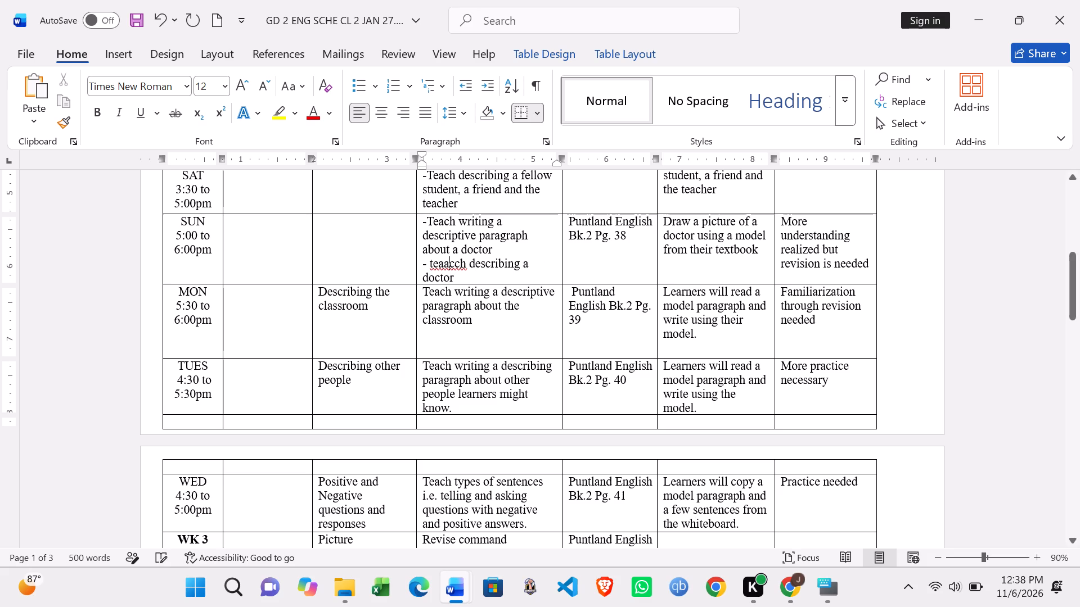
key(BackSpace)
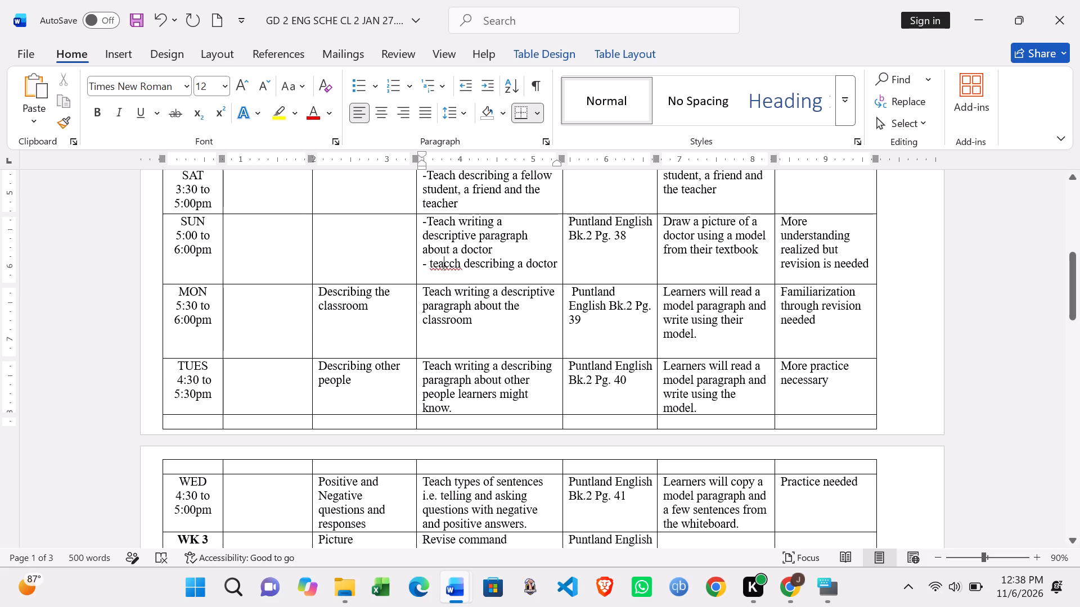
key(Delete)
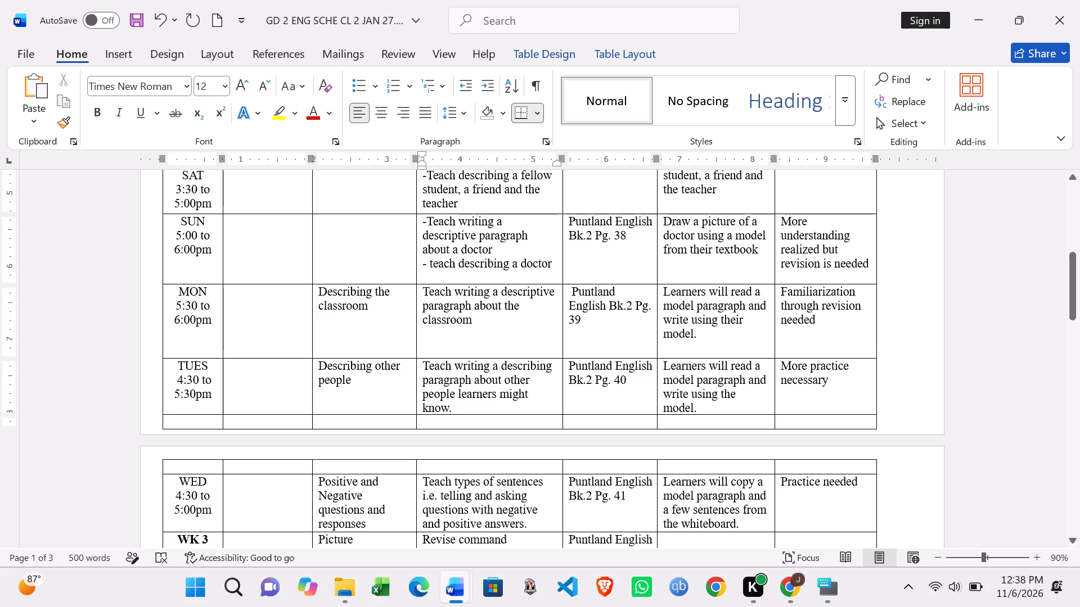
click(433, 261)
key(BackSpace)
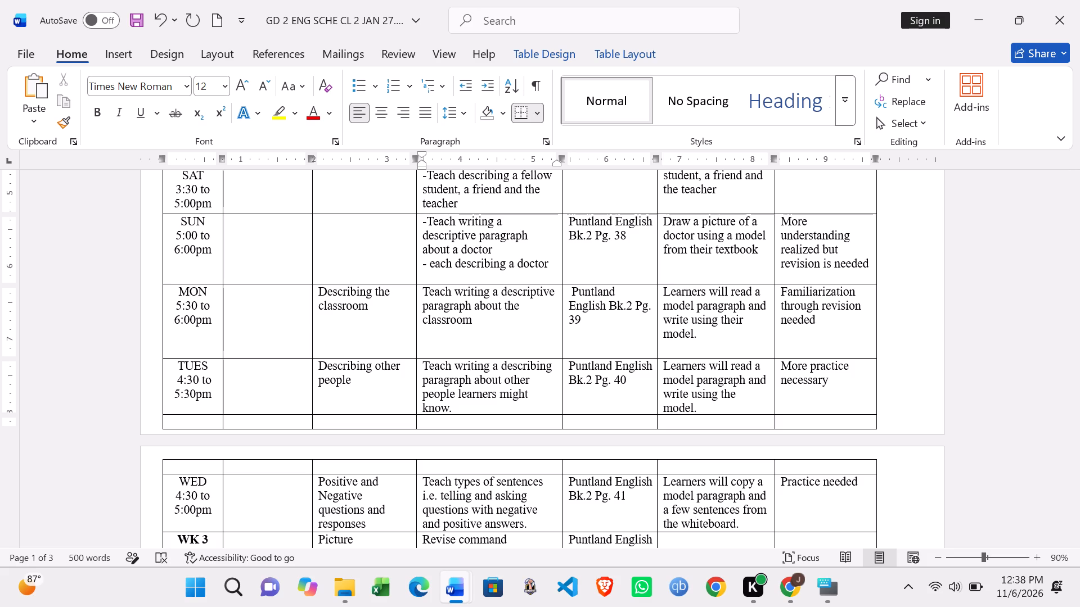
key(BackSpace)
key(shift+t)
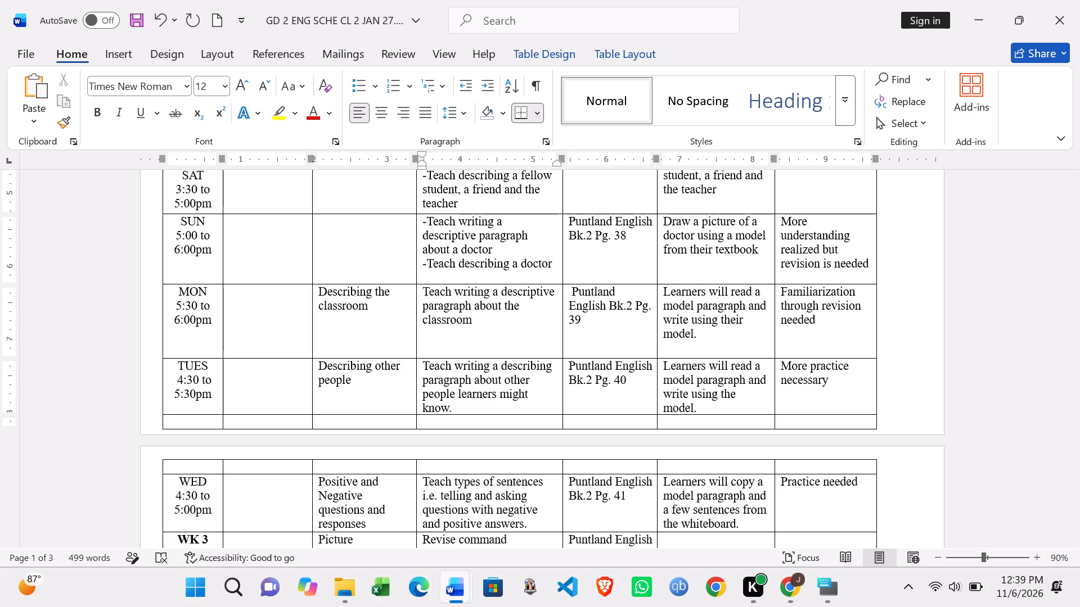
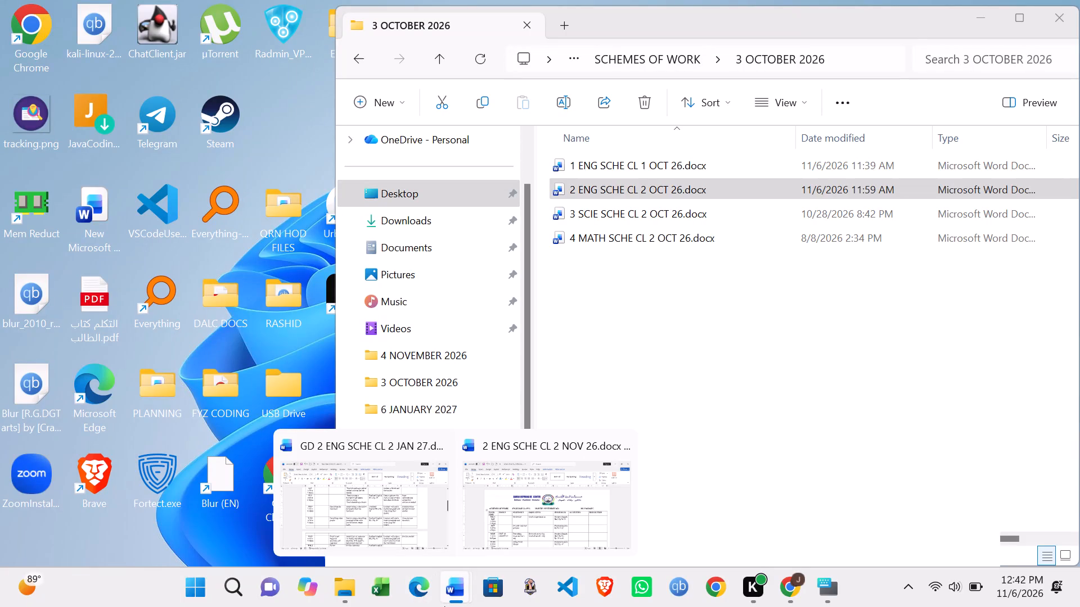
Restore the minimised 2 ENG SCHE CL 2 NOV 26 document window.
click(510, 517)
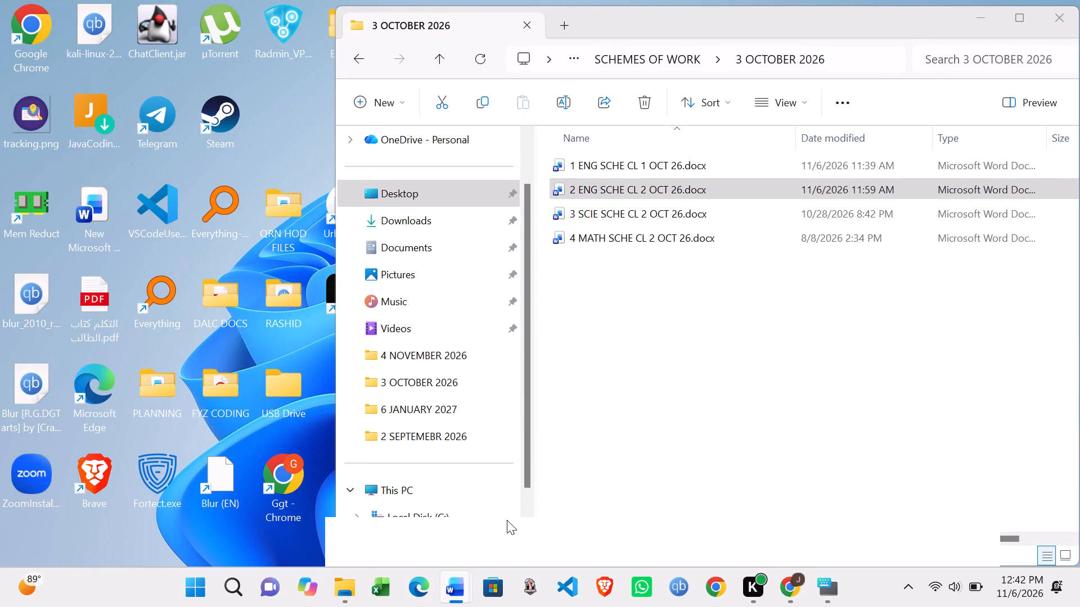
click(496, 534)
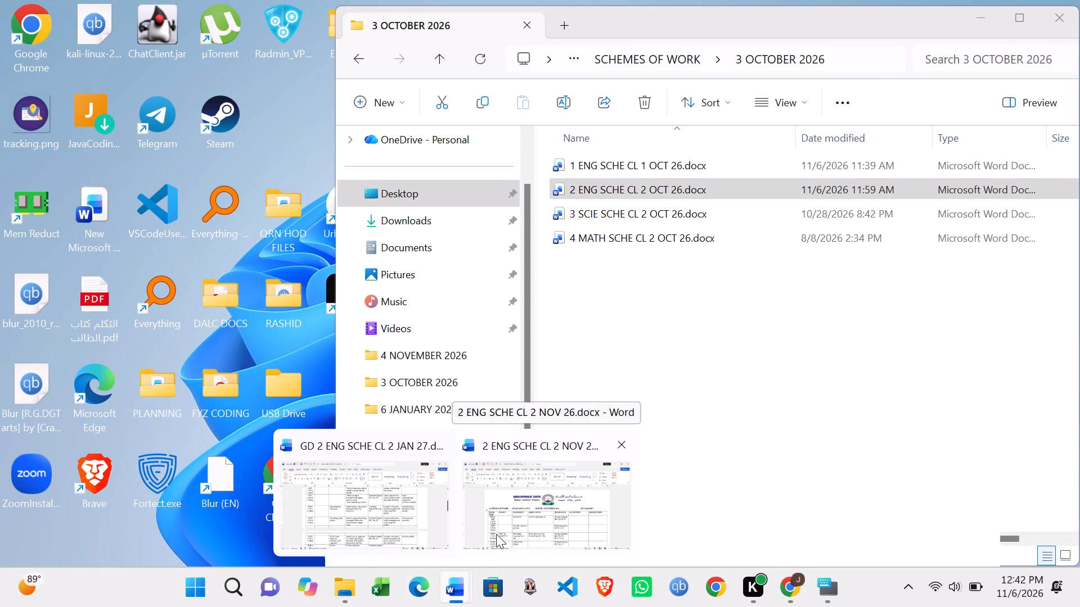
click(390, 494)
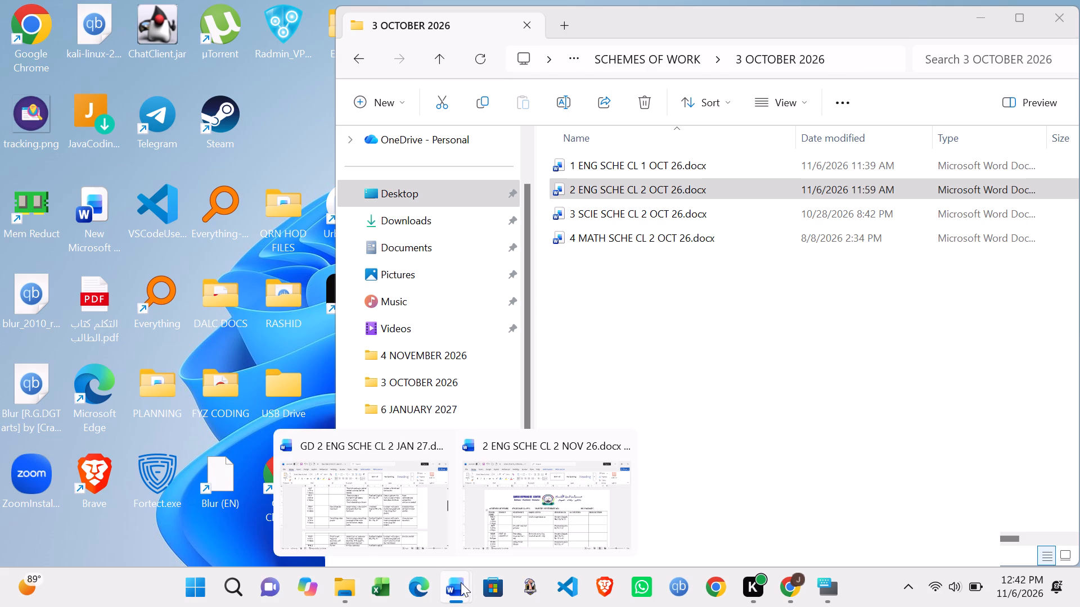
click(415, 521)
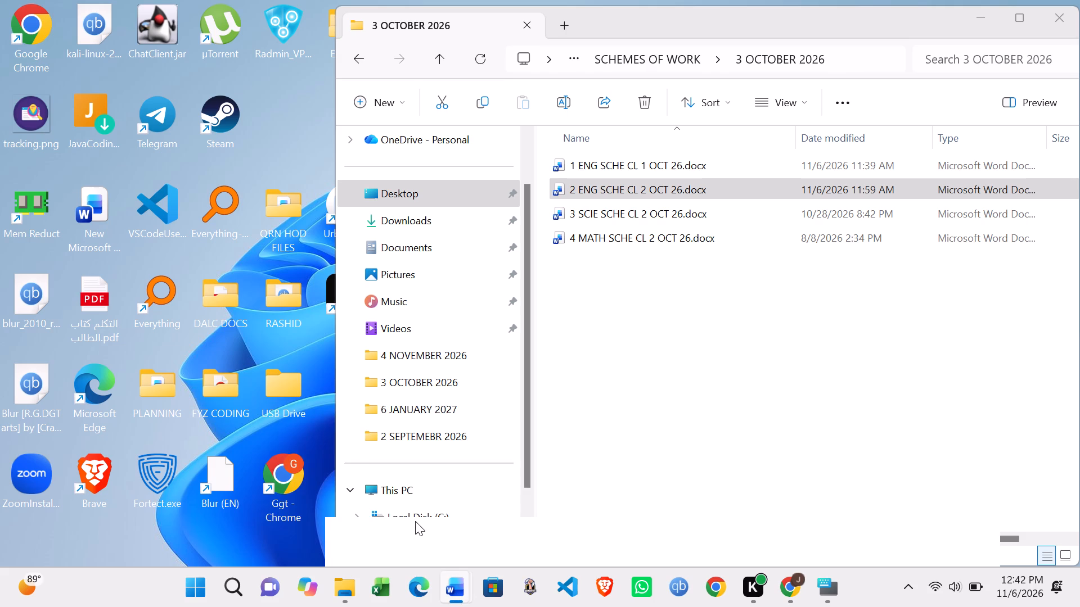
click(375, 500)
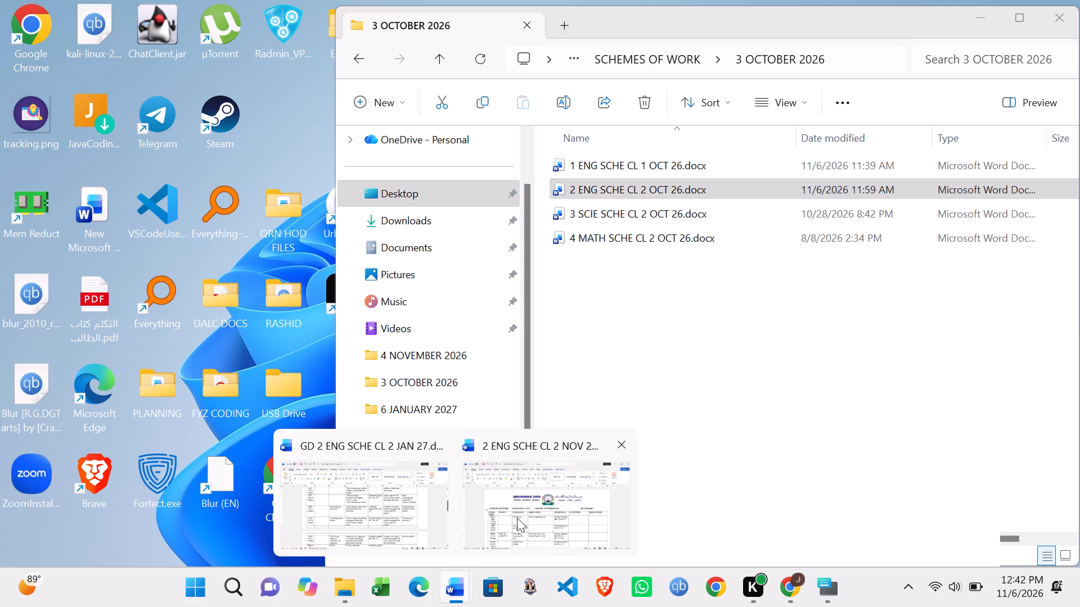
double_click(517, 518)
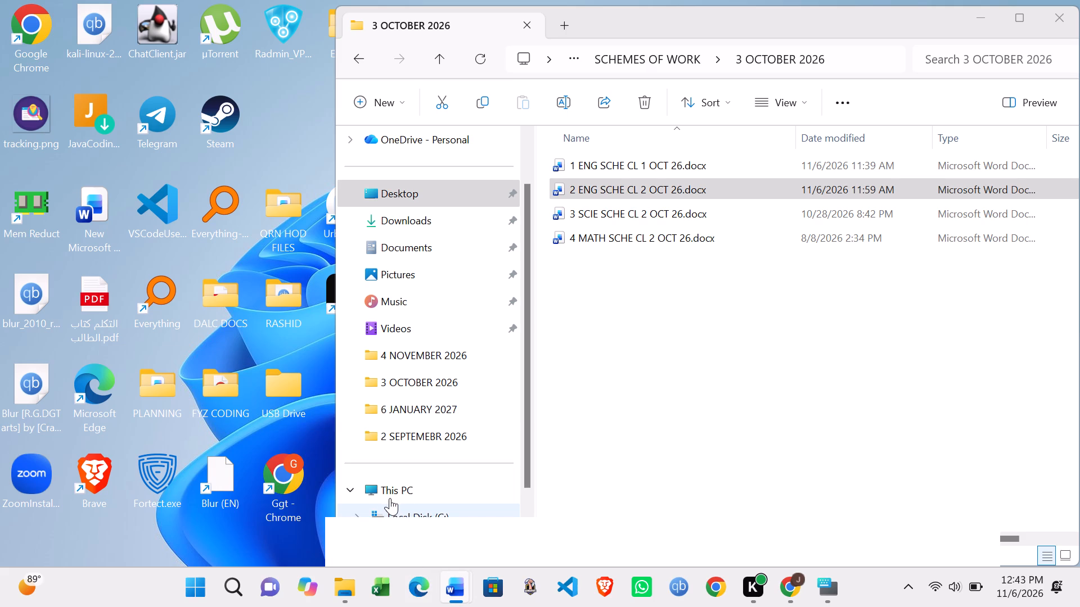
scroll(389, 500, up, 1)
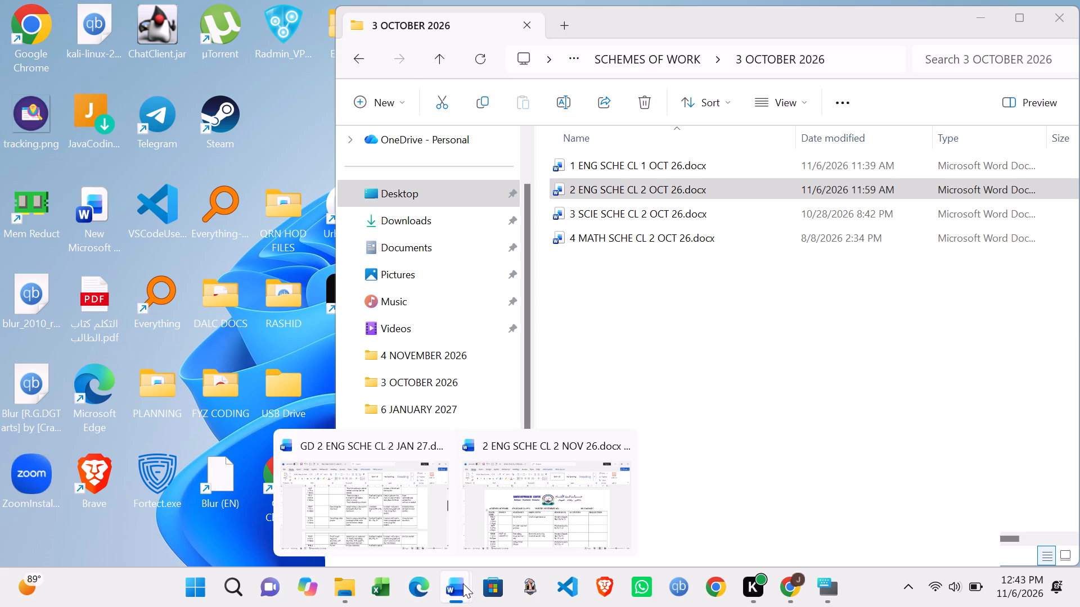
right_click(512, 522)
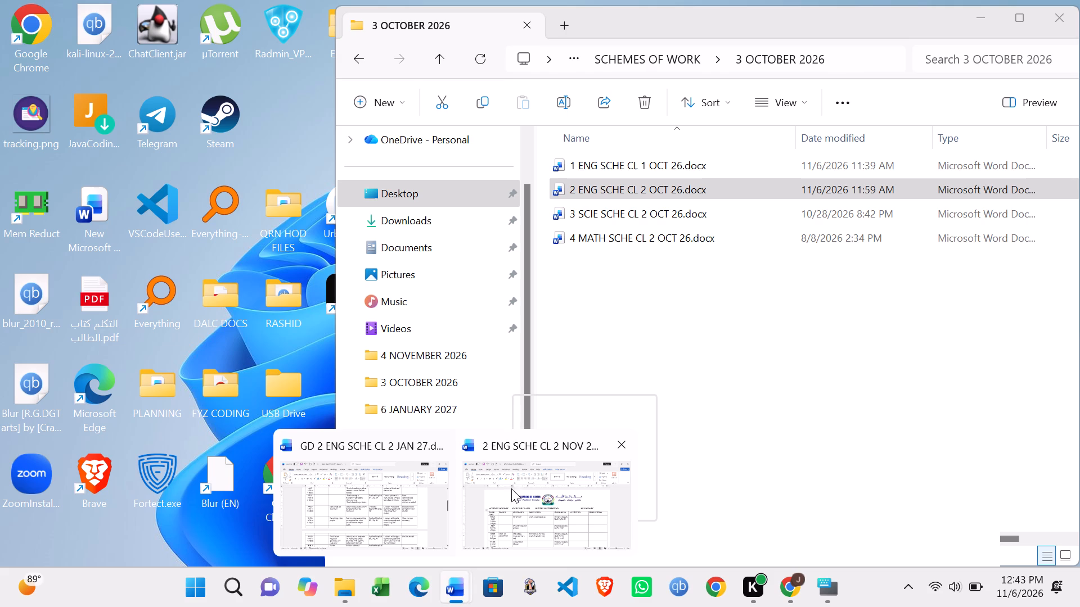
click(550, 407)
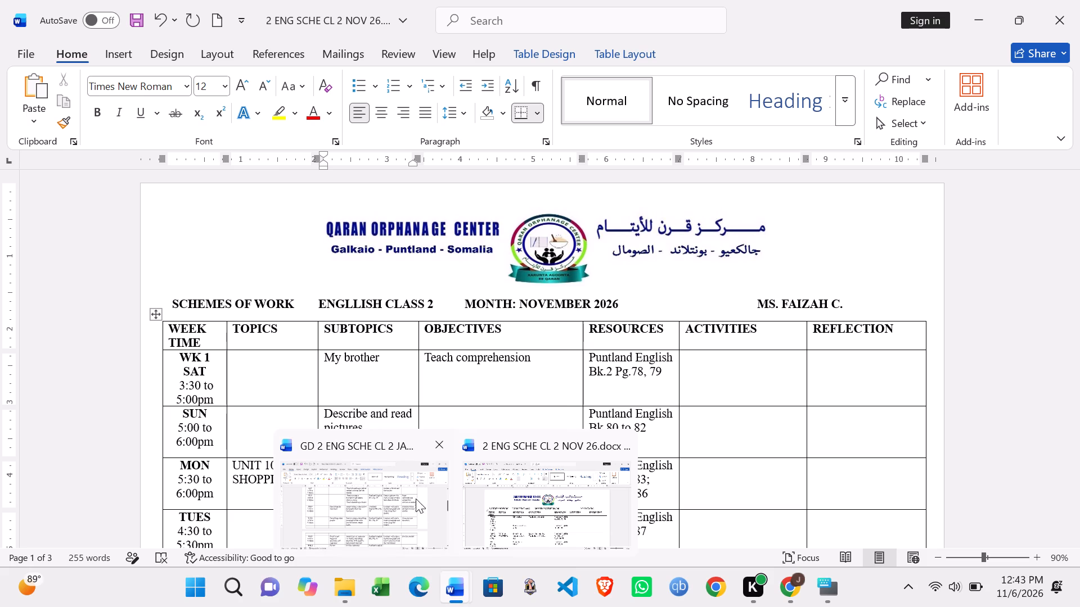
Restore the minimised GD 2 ENG SCHE CL 2 JAN 27 document window and switch to it.
click(396, 506)
right_click(396, 506)
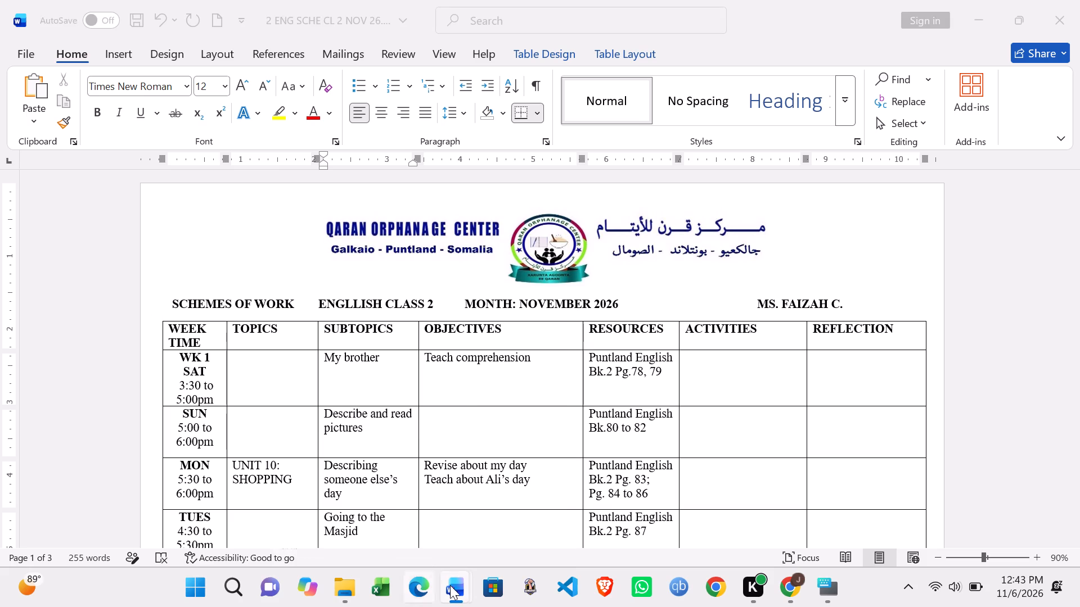
right_click(394, 529)
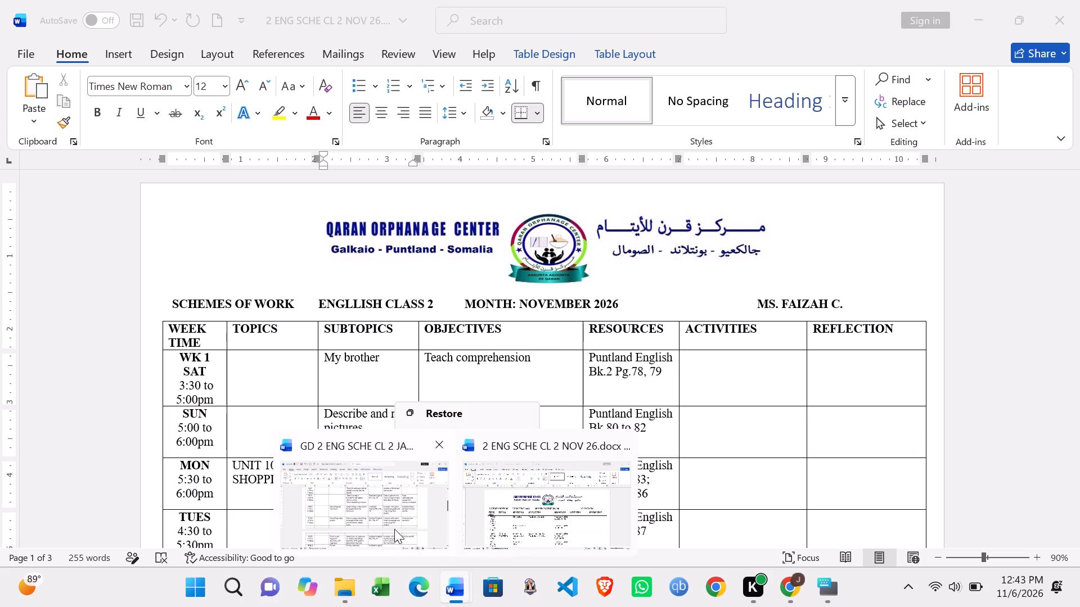
double_click(394, 529)
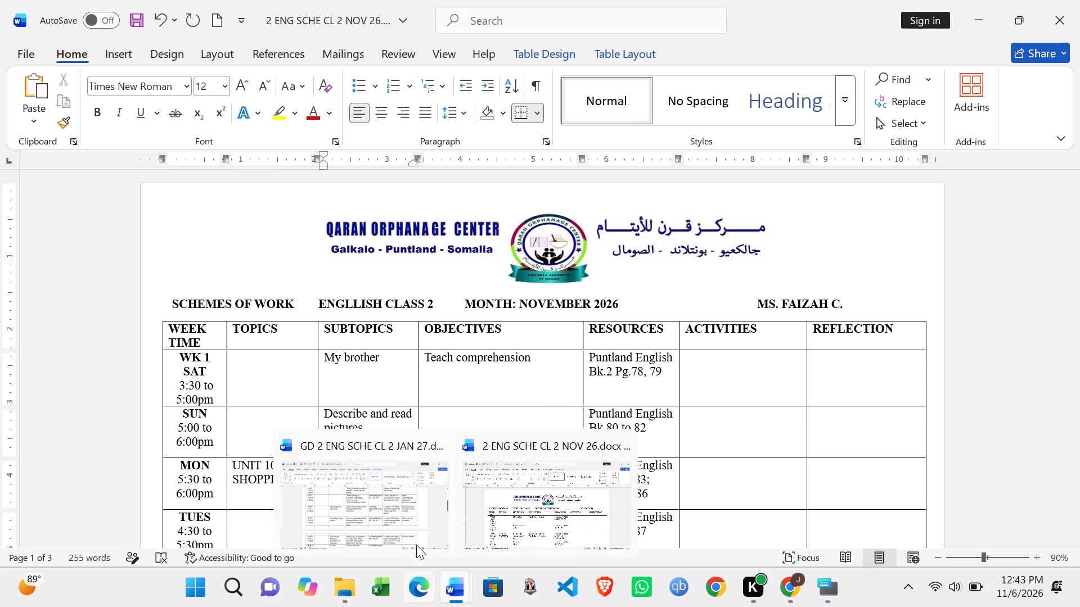
right_click(376, 499)
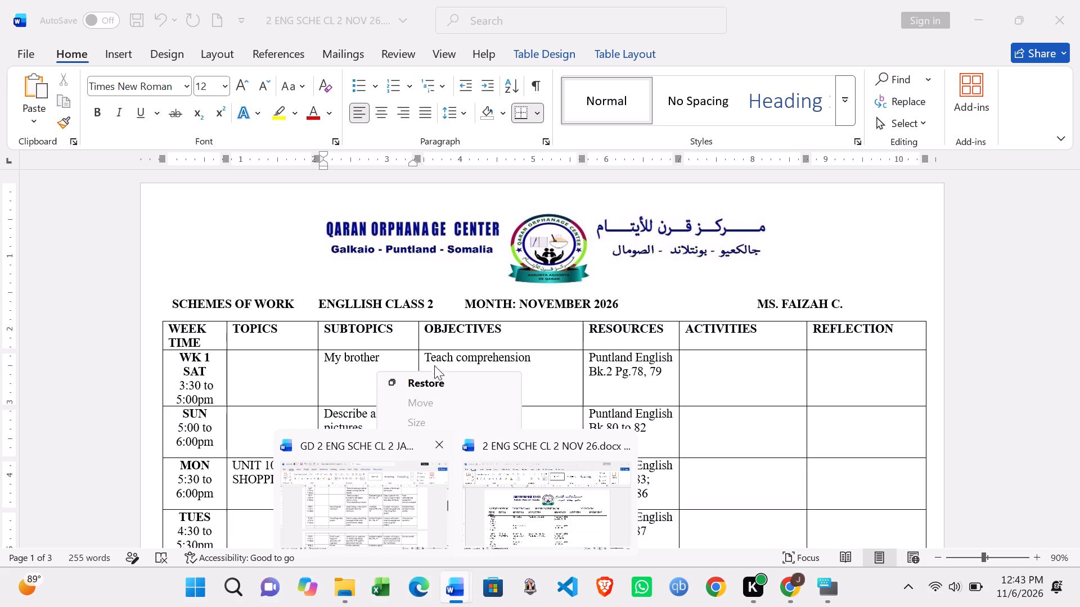
click(434, 383)
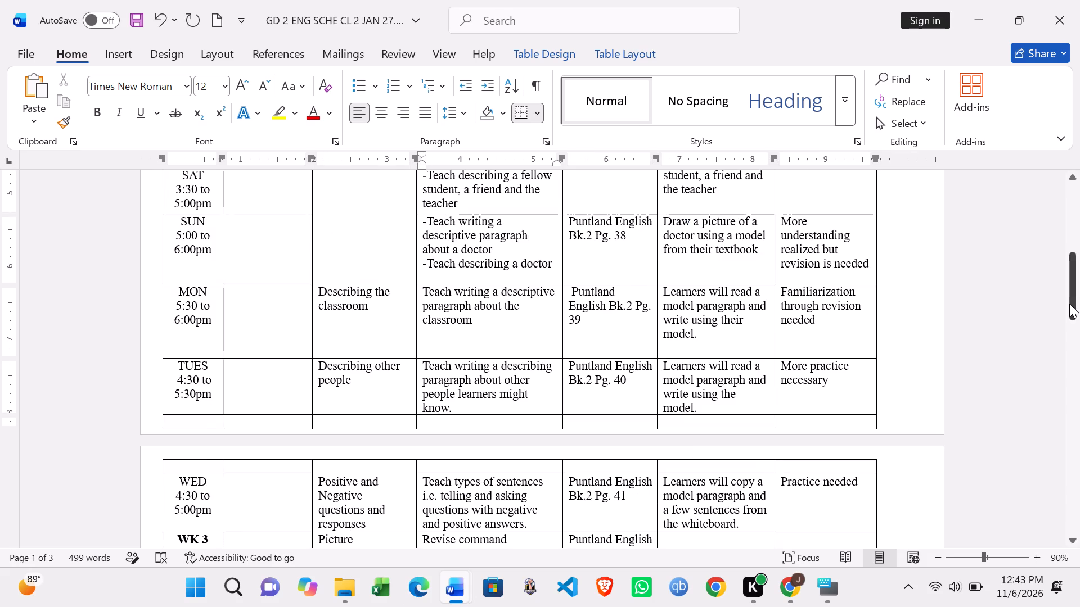
Review the WK1 to WK3 lesson rows in the scheme table, checking the objectives, activities and reflections.
drag(1069, 303, 1075, 266)
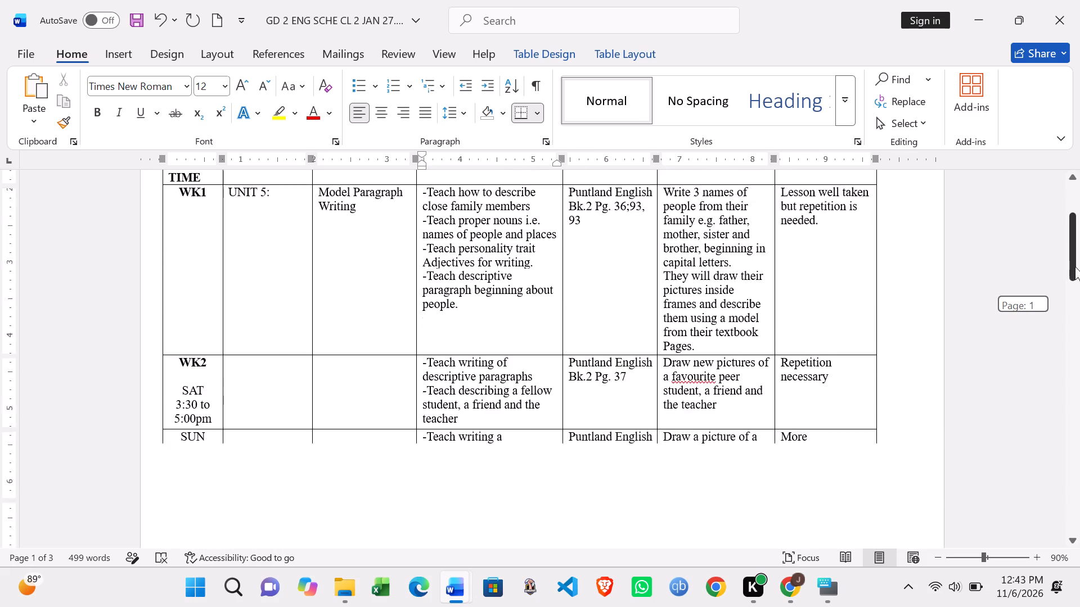
drag(1075, 266, 1079, 310)
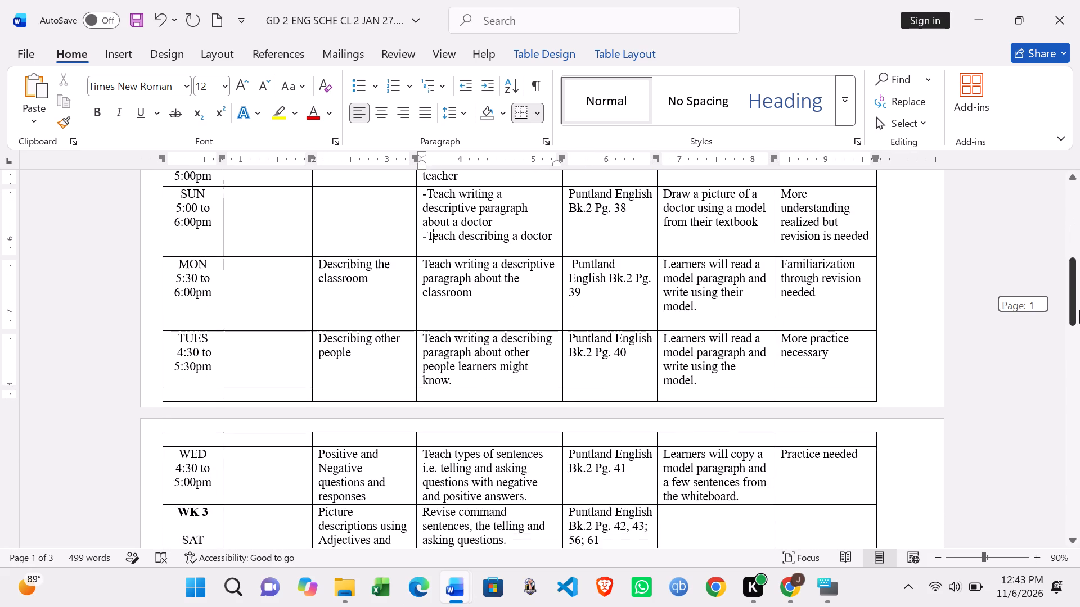
drag(1079, 310, 1079, 350)
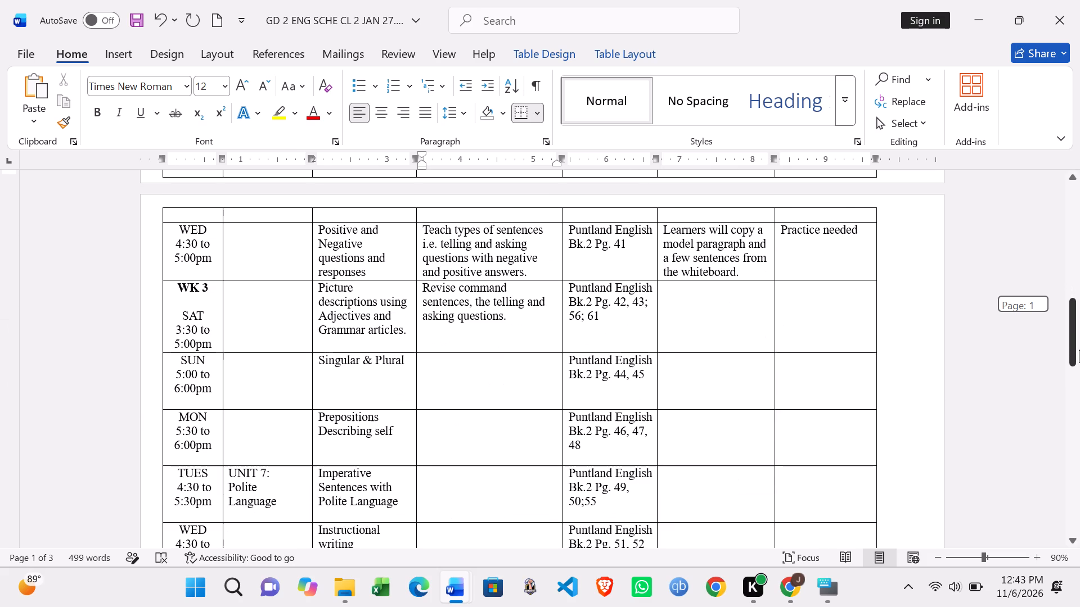
drag(1079, 350, 1079, 339)
drag(1079, 339, 1074, 290)
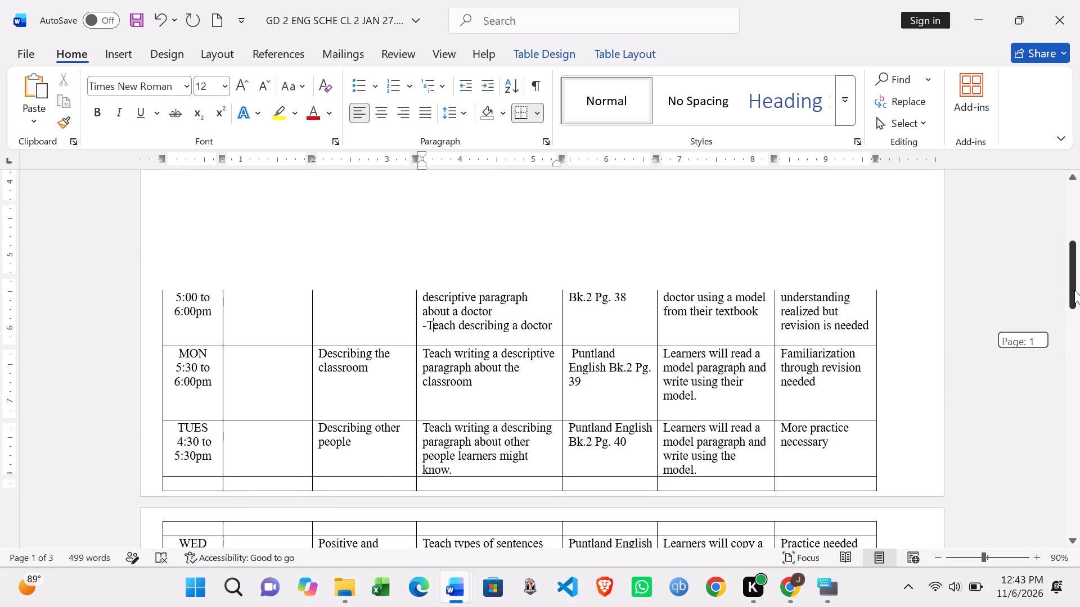
drag(1074, 290, 1071, 286)
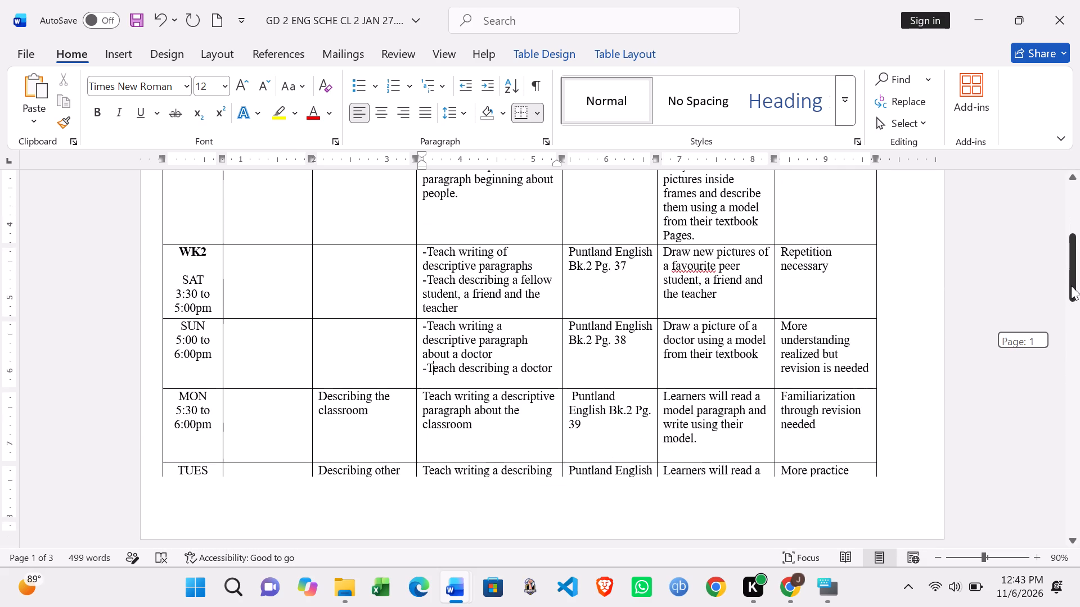
drag(1071, 286, 1074, 285)
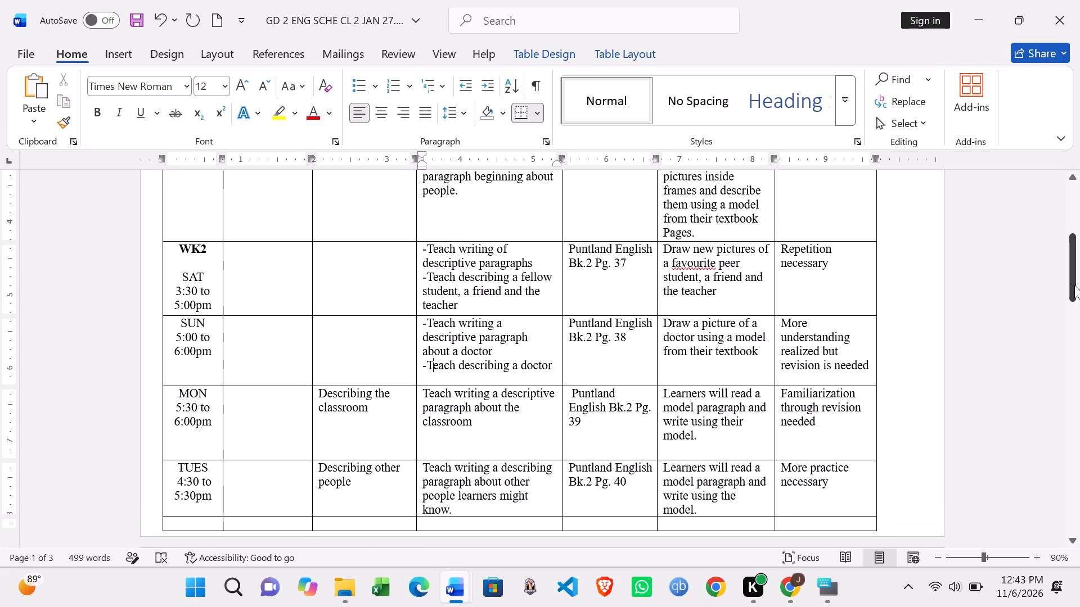